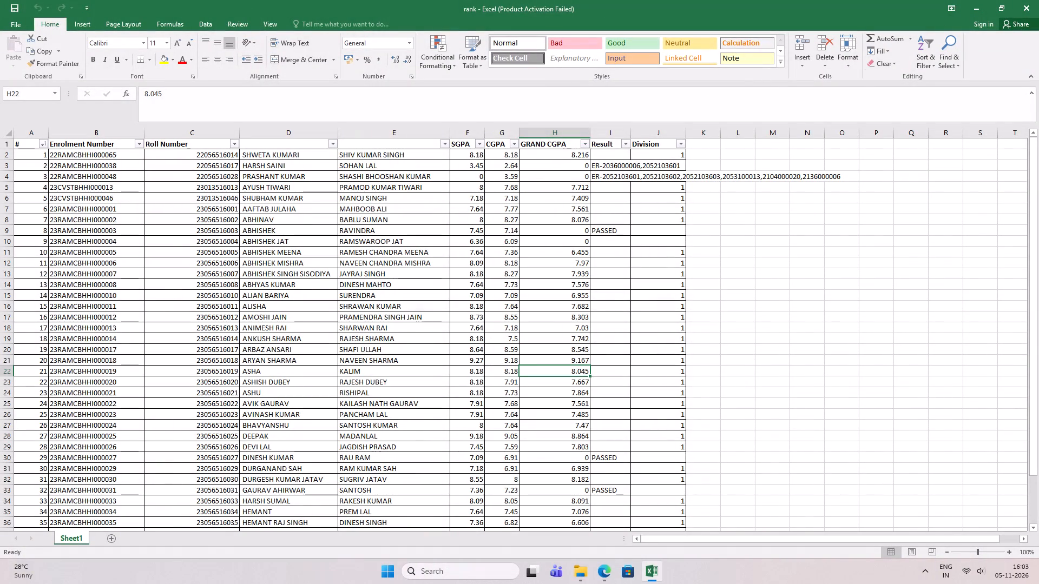
Look over the student SGPA, CGPA and result list in the rank workbook.
scroll(636, 283, "up", 3)
key("alt+Tab")
key("alt+Tab")
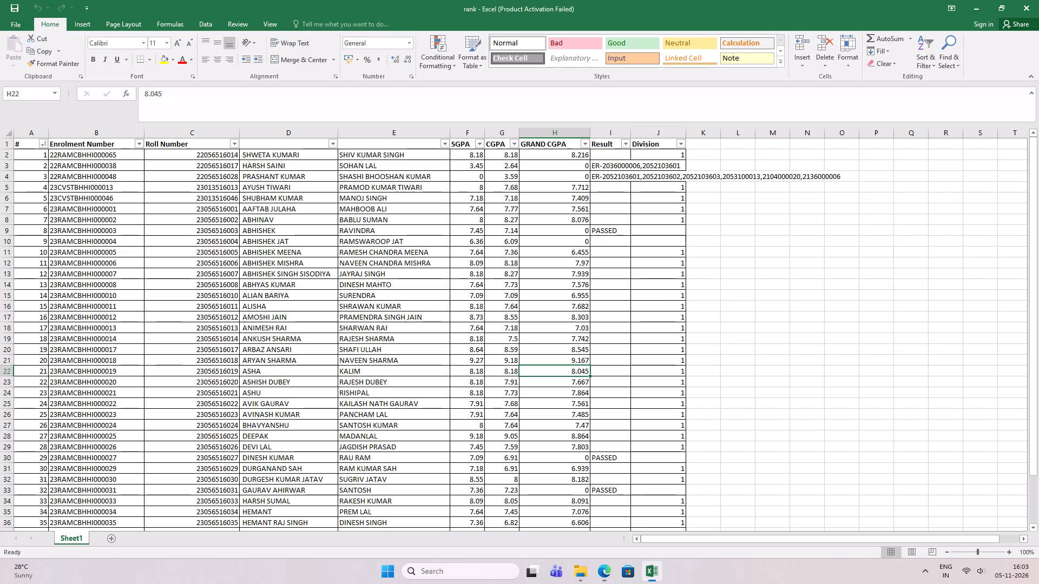
key("alt+Tab")
key("alt+Tab")
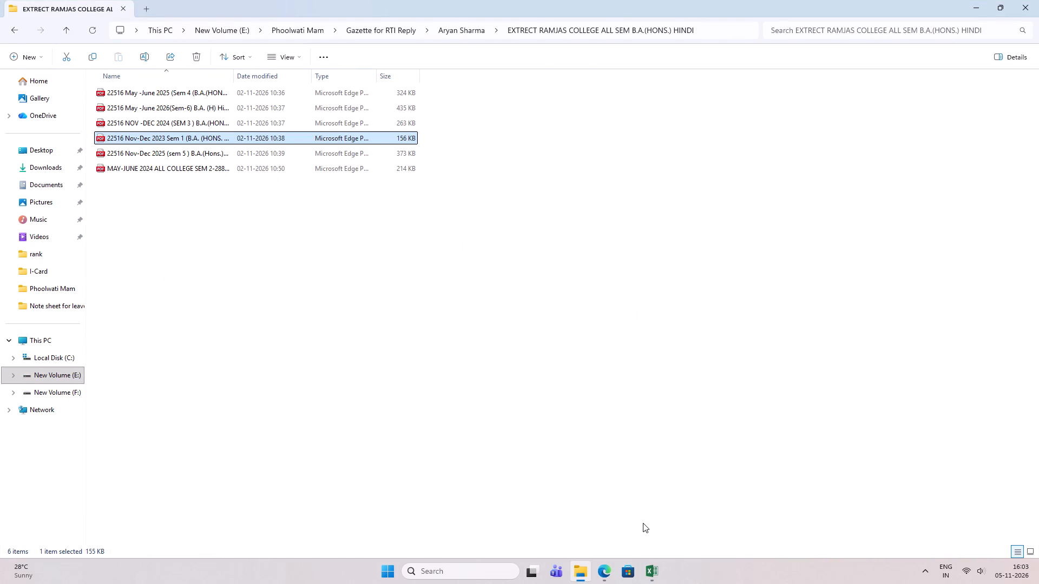
key("alt+Tab")
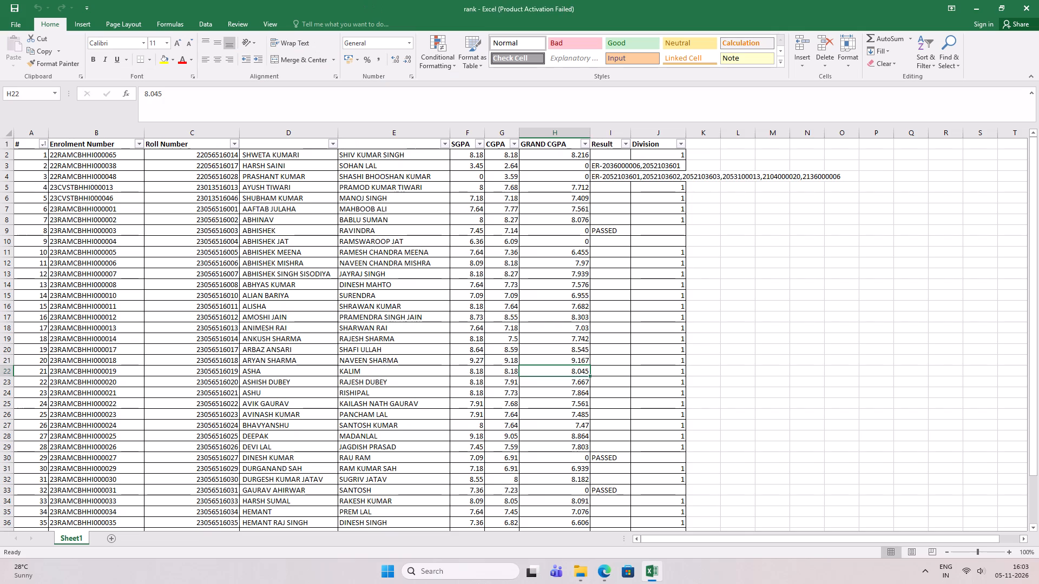
key("alt+Tab")
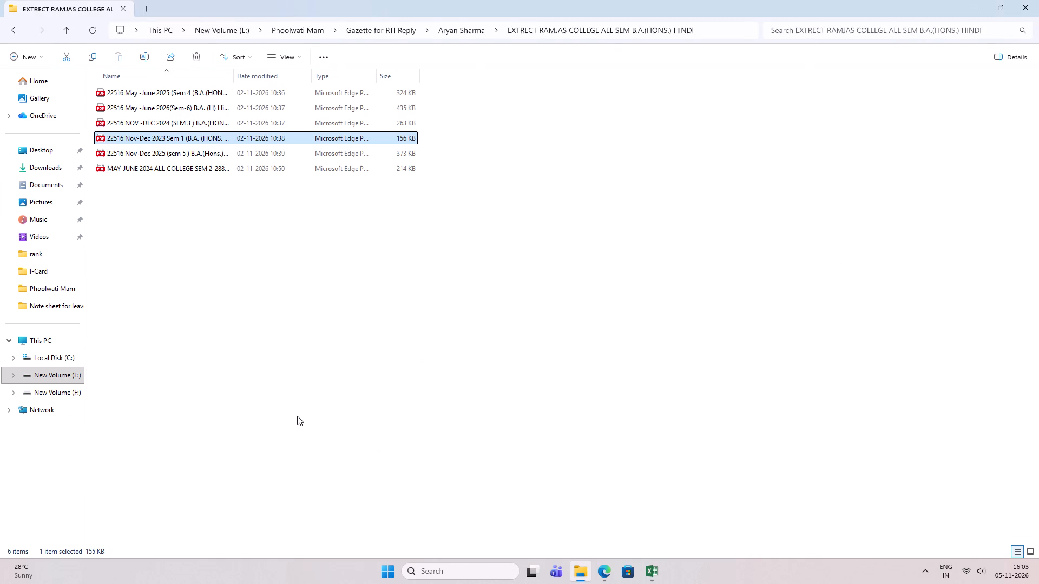
key("alt+Tab")
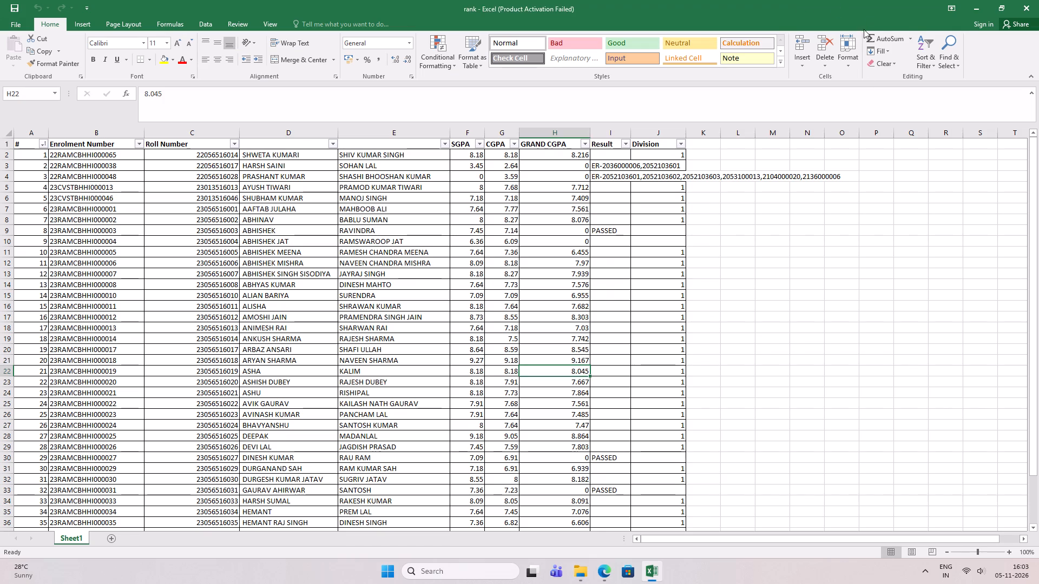
scroll(932, 90, "up", 4)
scroll(587, 298, "up", 3)
scroll(753, 188, "down", 5)
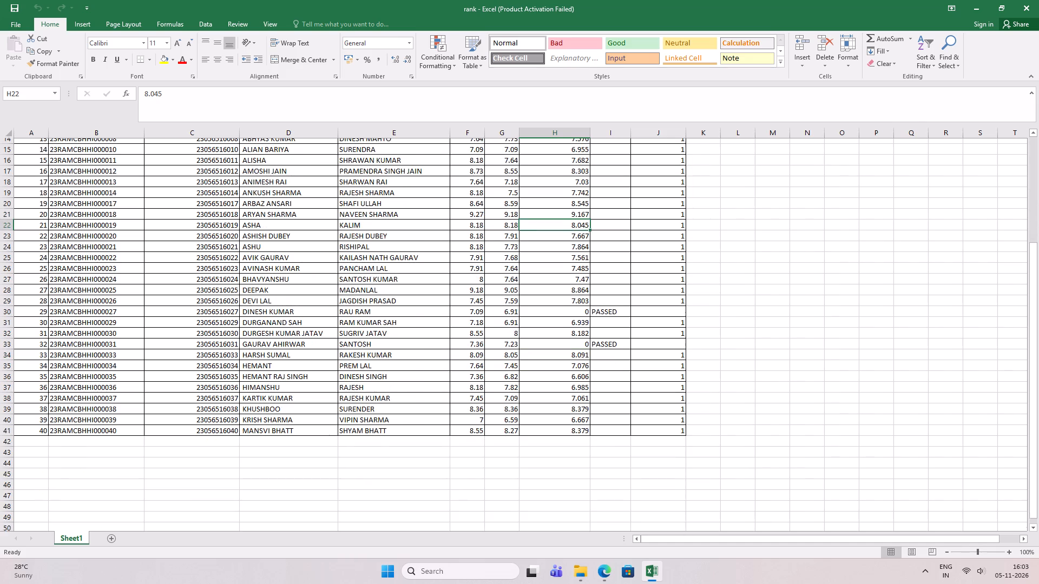
scroll(698, 214, "up", 19)
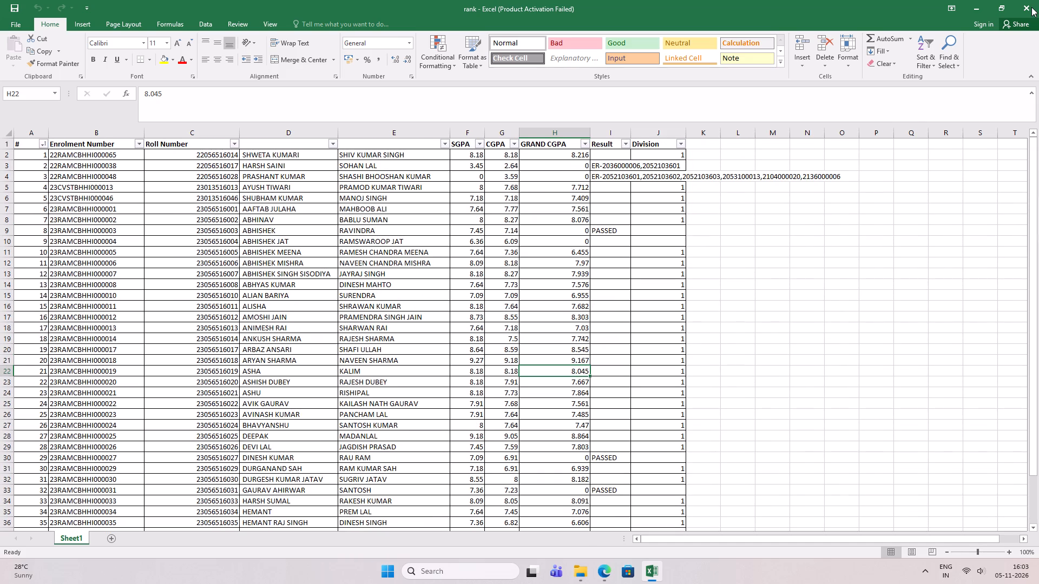
Close the rank workbook.
left_click(1031, 7)
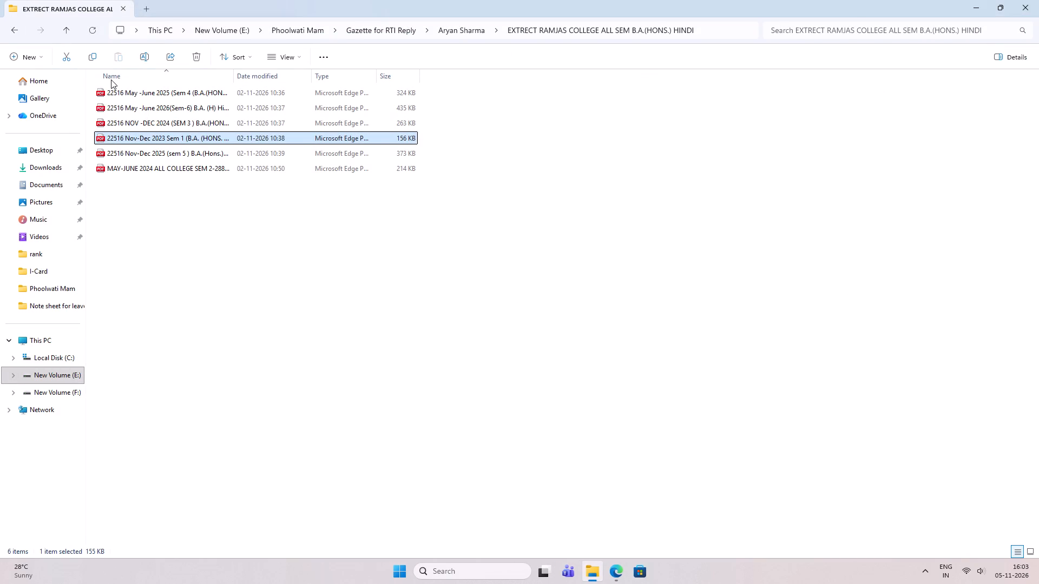
Clear the open windows from view and create a folder named Phool on the desktop.
key("alt+Tab")
left_click(970, 10)
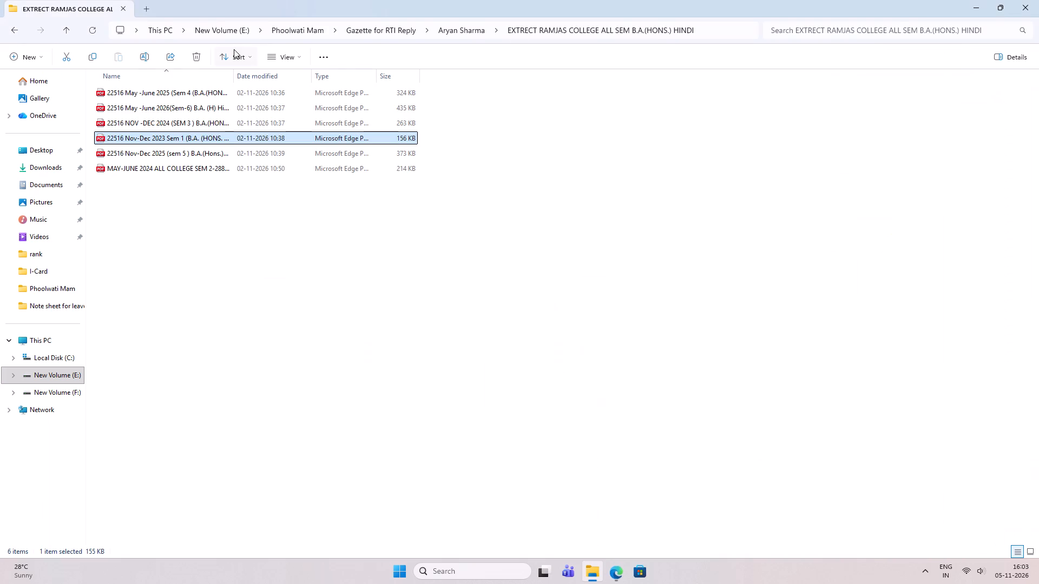
left_click(979, 4)
left_click(113, 23)
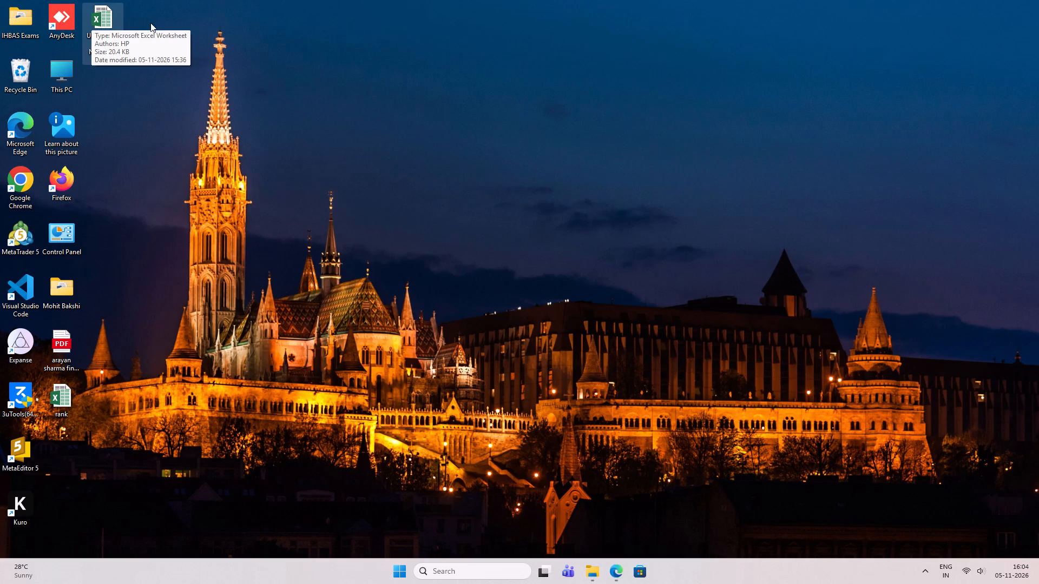
right_click(146, 72)
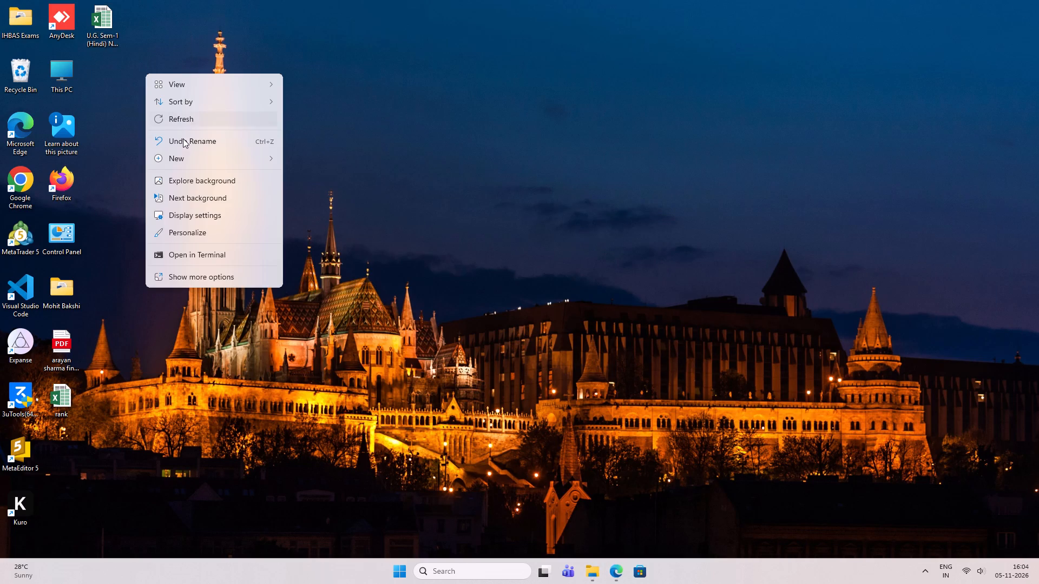
left_click_drag(192, 160, 198, 158)
left_click(313, 156)
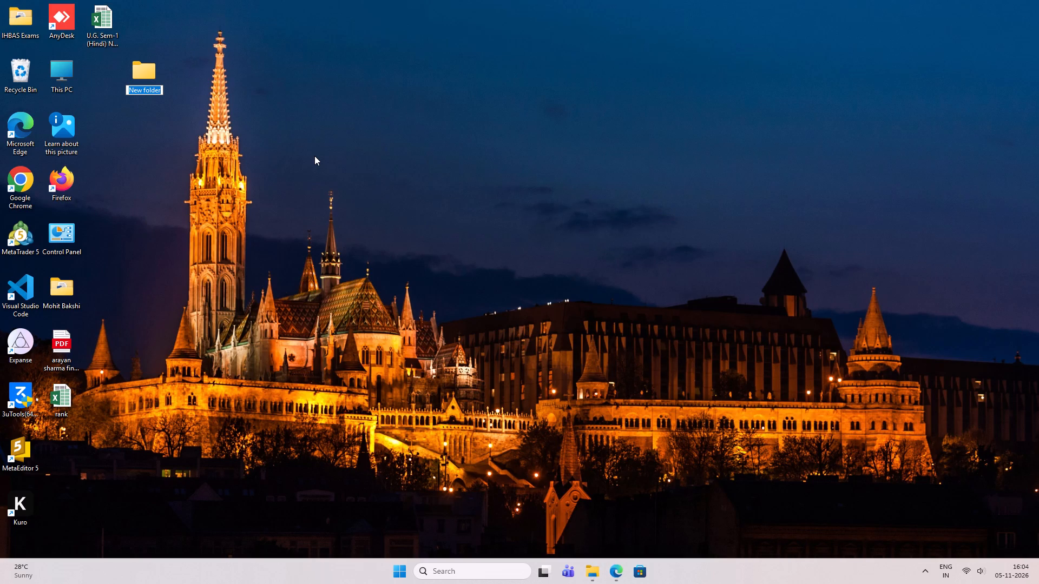
type("Phool")
key("Return")
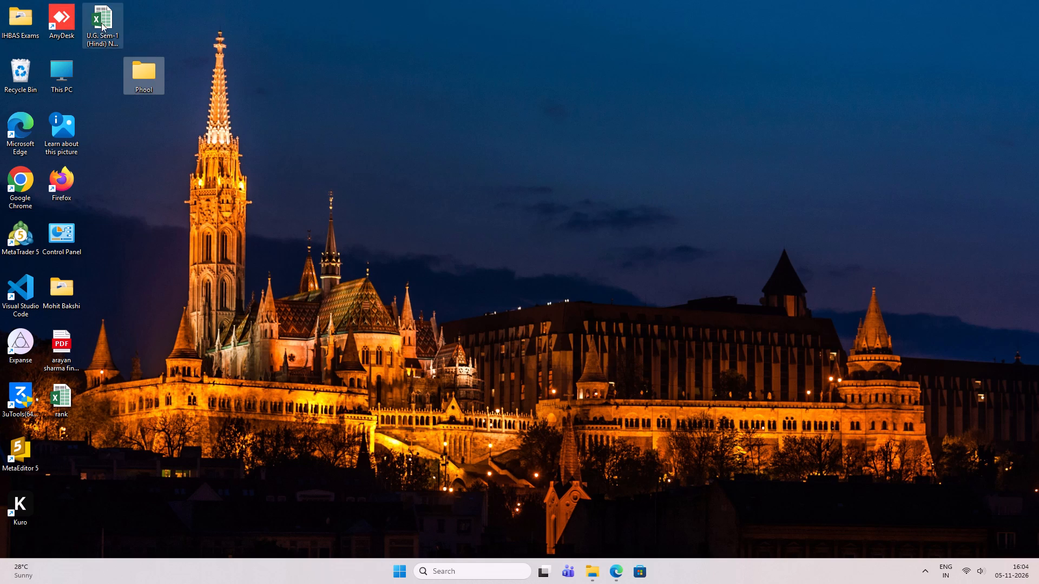
Move the U.G. Sem-1 (Hindi) workbook from the desktop into the Phool folder.
left_click_drag(101, 23, 144, 75)
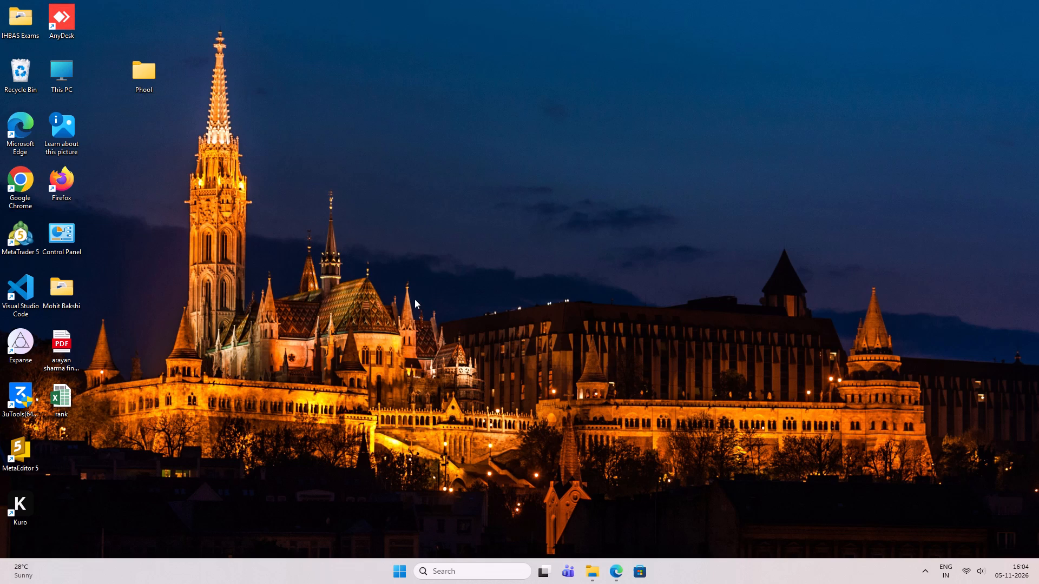
Bring back the folder window with the Ramjas College B.A. (Hons.) Hindi PDFs and close it.
key("alt+Tab")
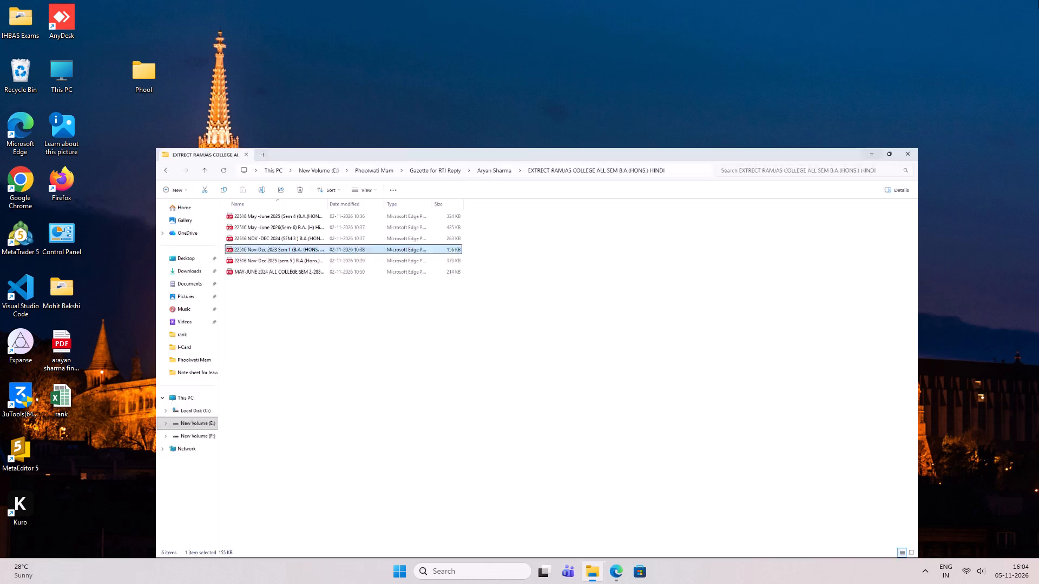
left_click(1026, 9)
Switch to Microsoft Edge and open page 1 of the December 2023-2024 term 1 Hindi Honours results.
key("alt+Tab")
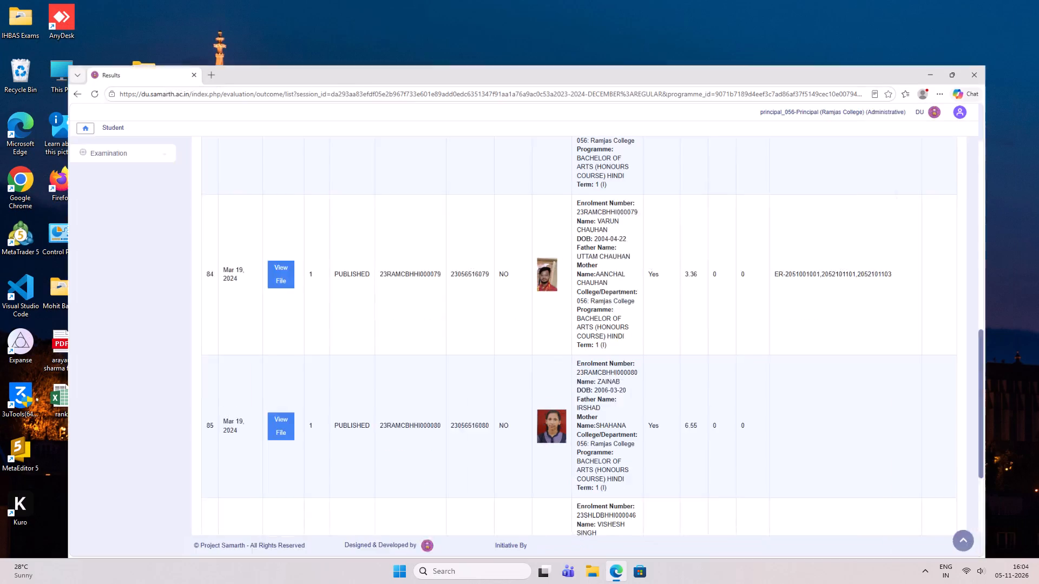
scroll(358, 140, "up", 3)
scroll(752, 141, "up", 16)
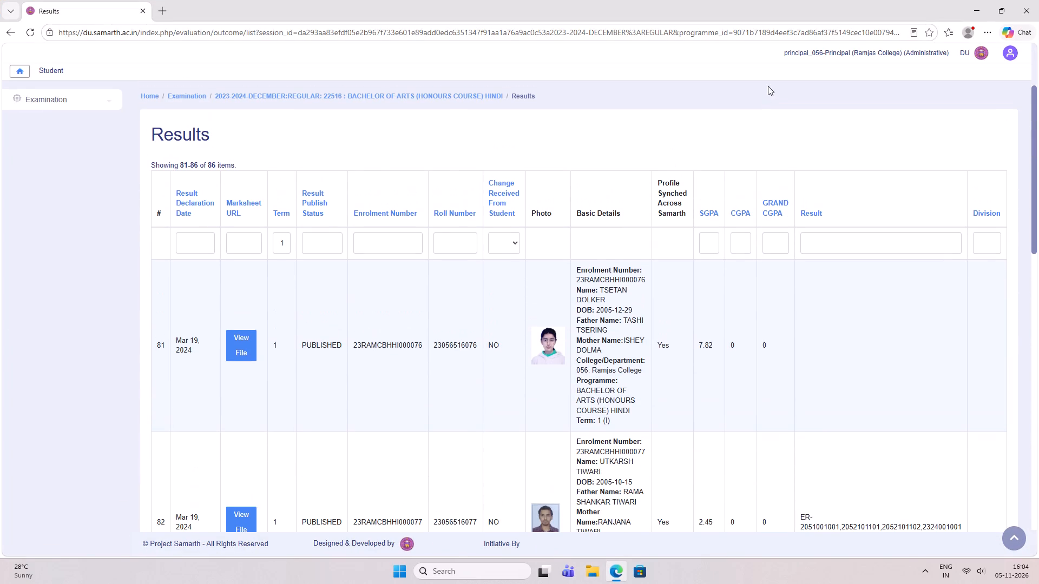
left_click(9, 32)
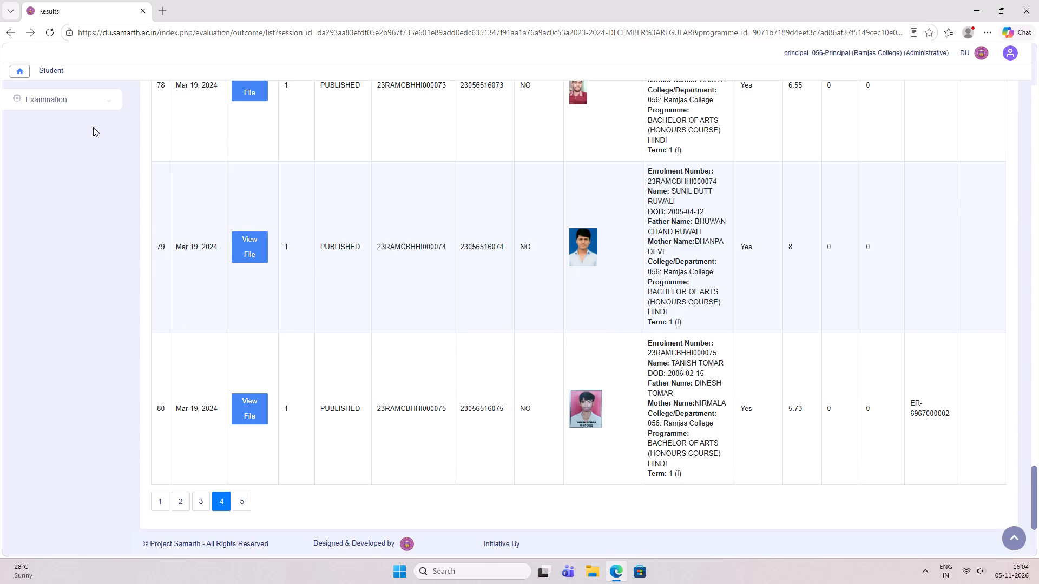
scroll(4, 277, "up", 12)
scroll(6, 216, "up", 12)
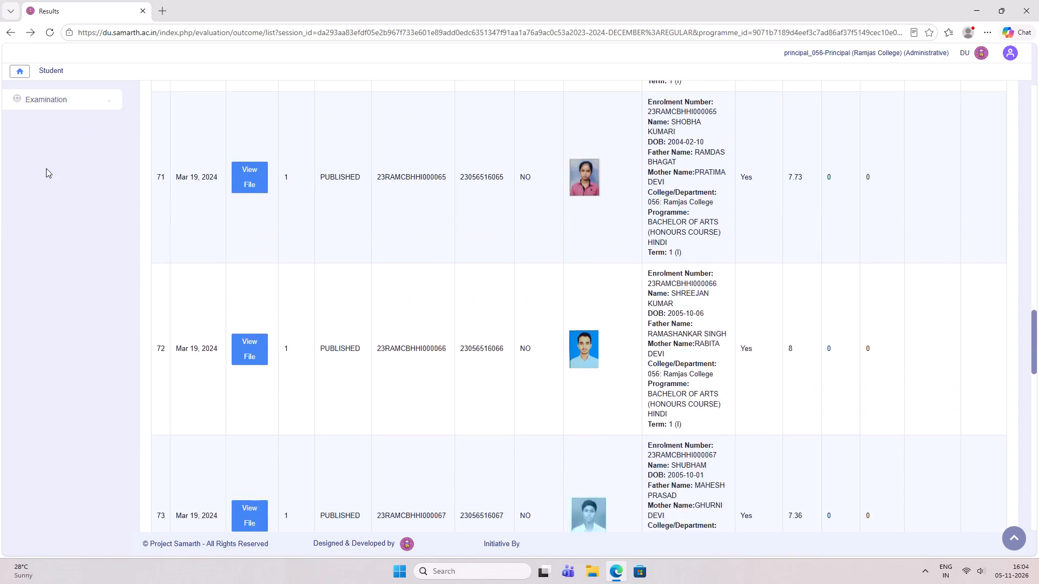
scroll(46, 168, "up", 3)
scroll(50, 180, "down", 20)
scroll(50, 180, "down", 2)
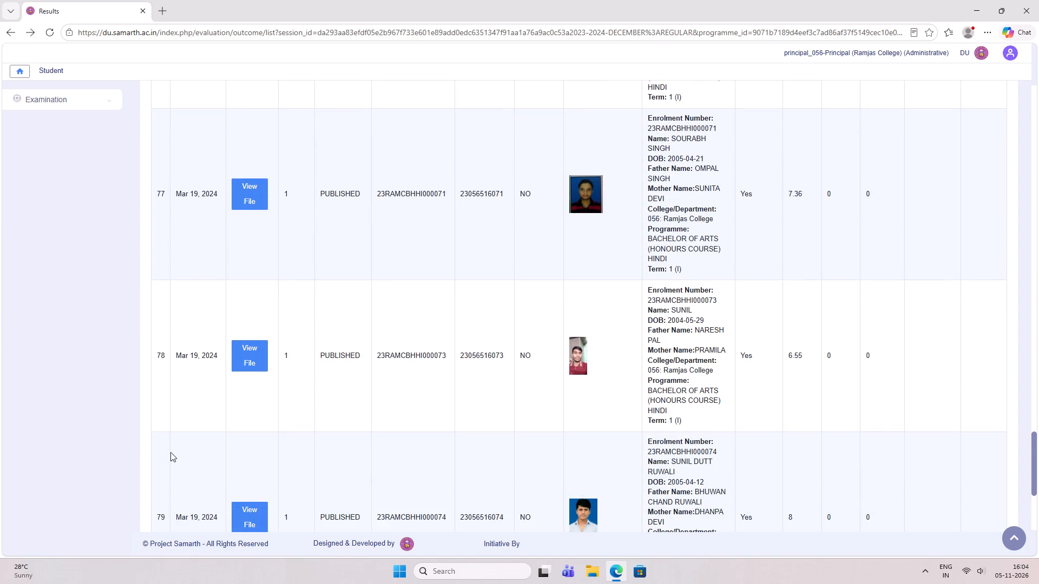
scroll(173, 444, "down", 7)
left_click(166, 497)
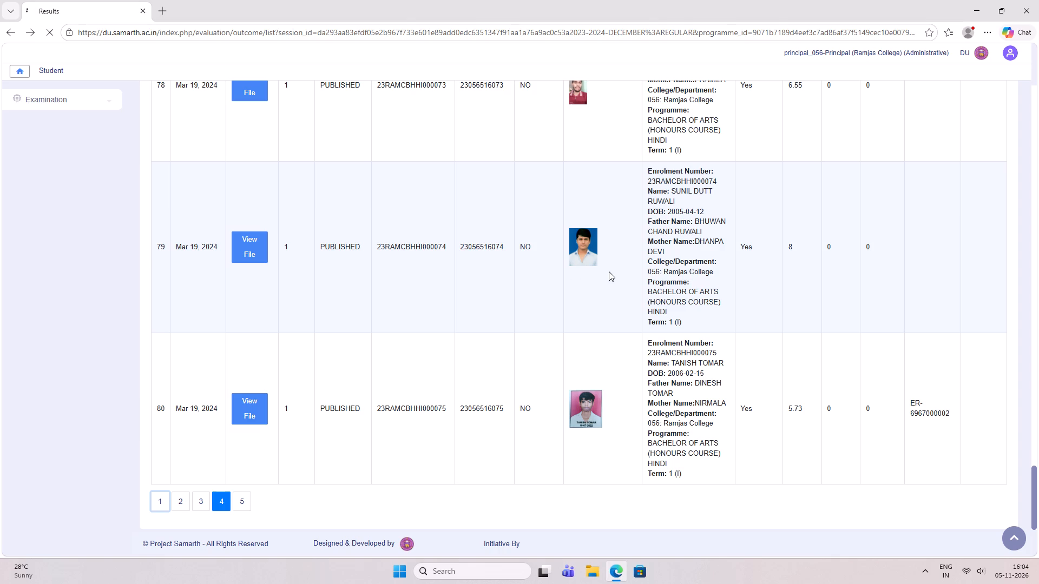
scroll(609, 271, "up", 9)
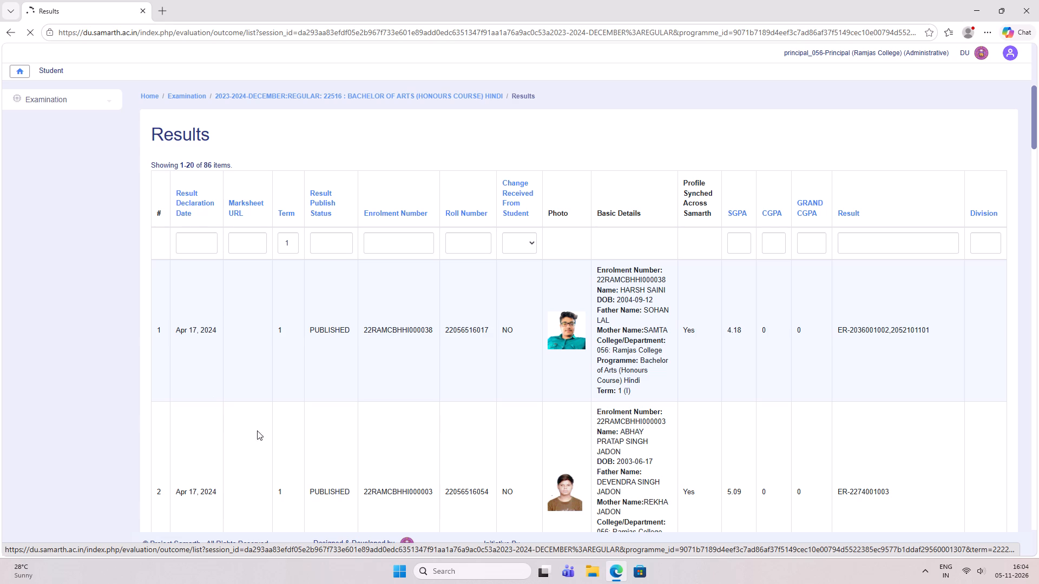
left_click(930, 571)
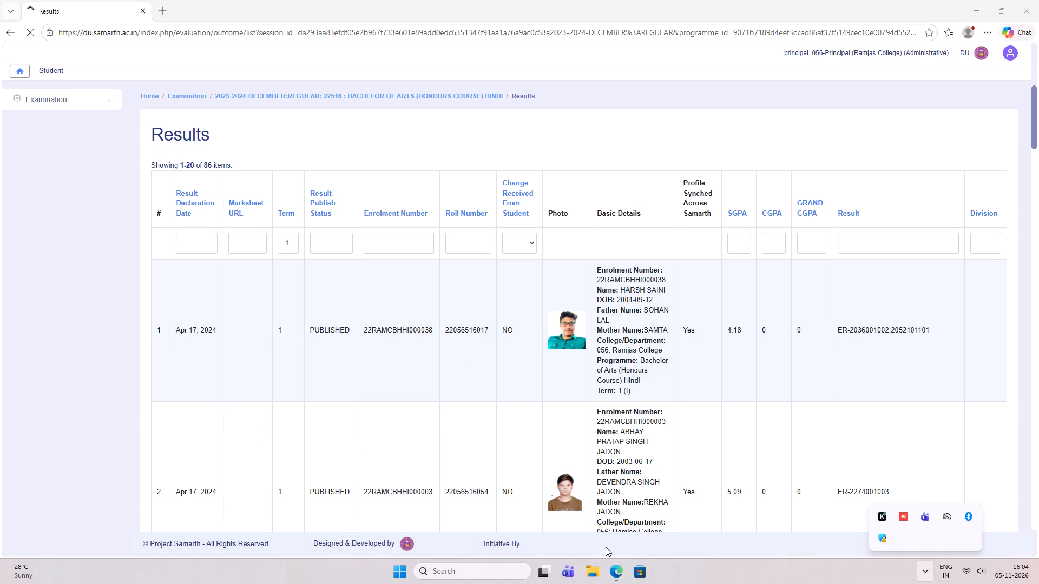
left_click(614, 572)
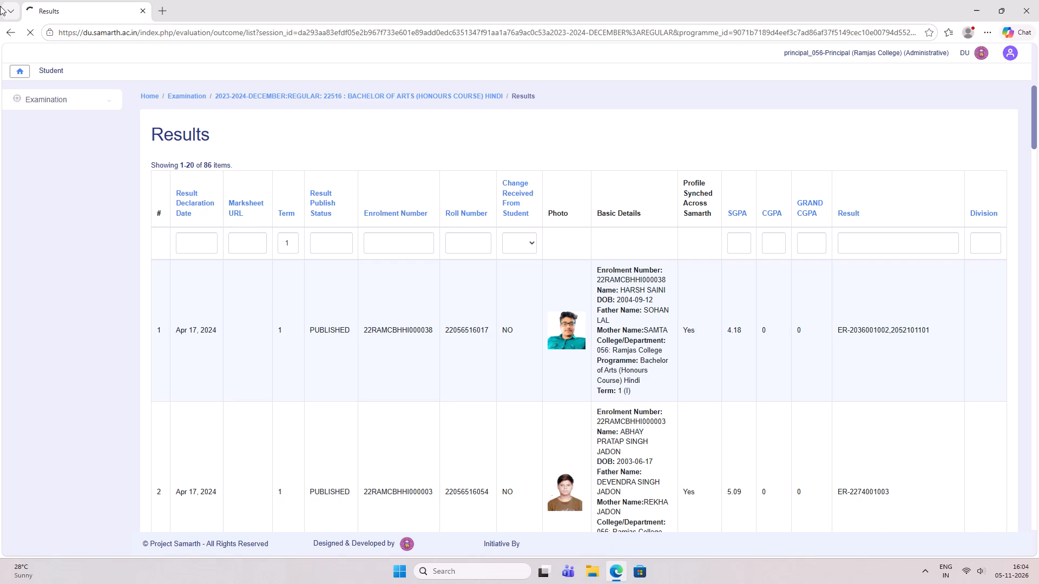
Examine the term 1 student results on page 1 through to its last entry.
key("space")
key("space")
key("space")
key("space")
key("space")
key("space")
key("space")
key("space")
key("space")
key("space")
key("space")
key("space")
key("space")
key("space")
key("space")
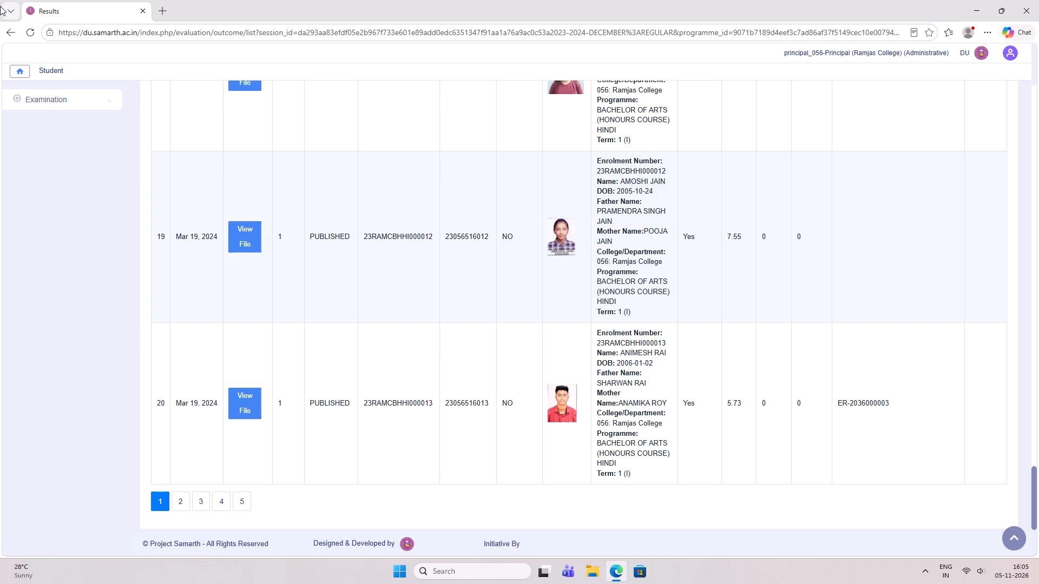
Open the Google home page in a new browser tab, keeping the Results tab open.
left_click(163, 14)
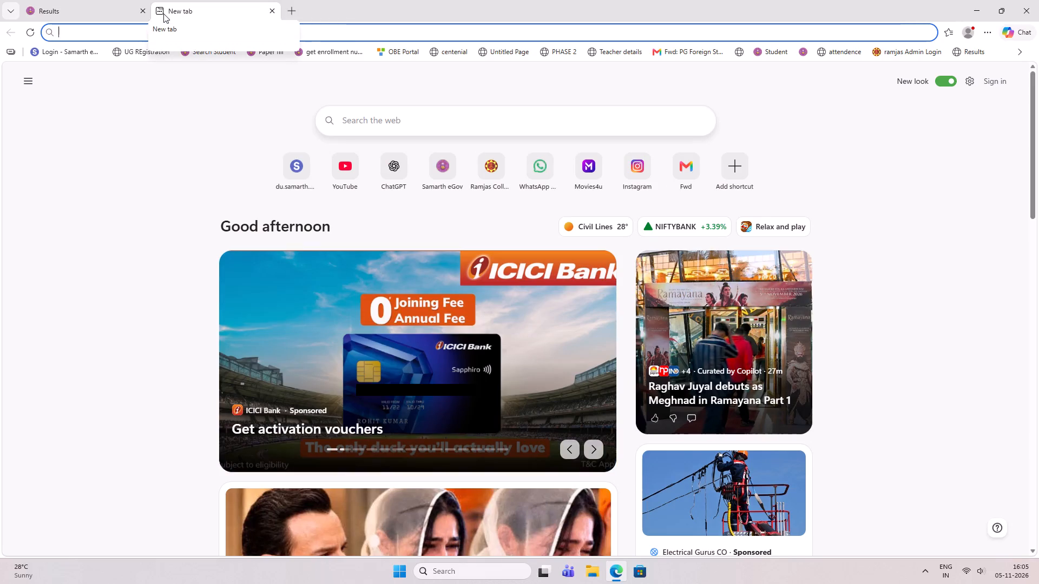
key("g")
key("End")
key("Return")
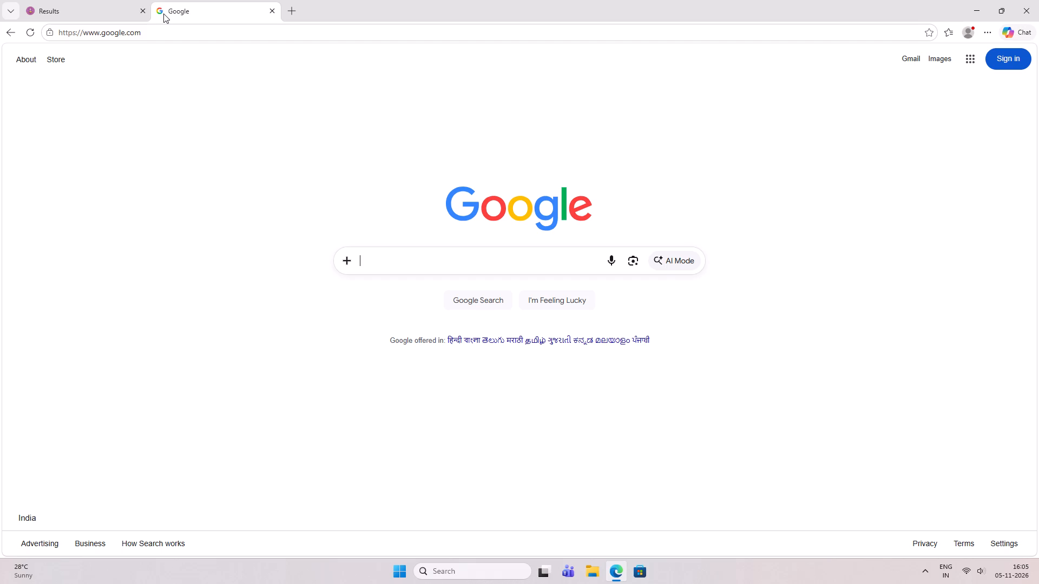
Search Google for Gmail.
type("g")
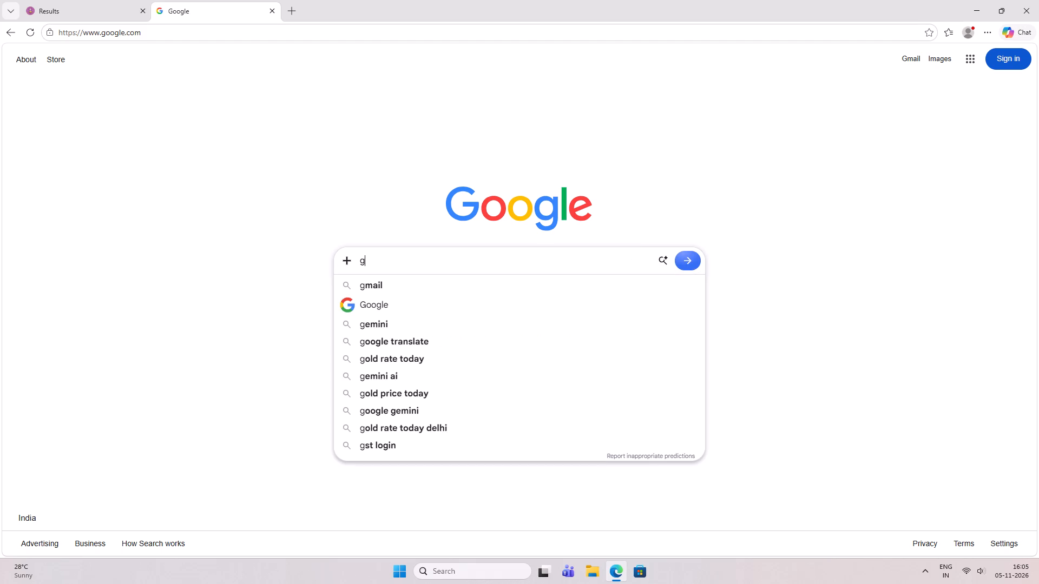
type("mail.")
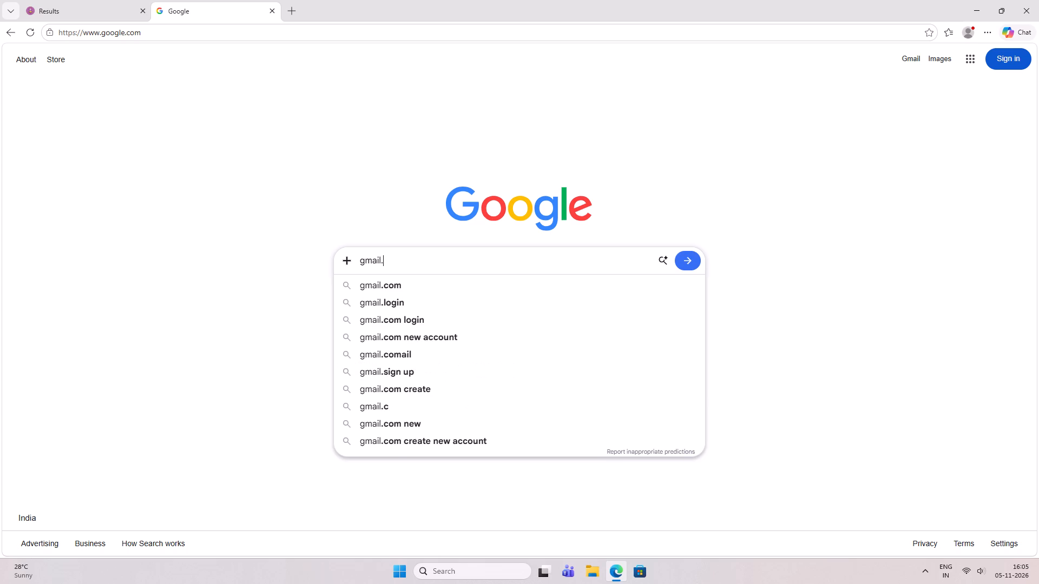
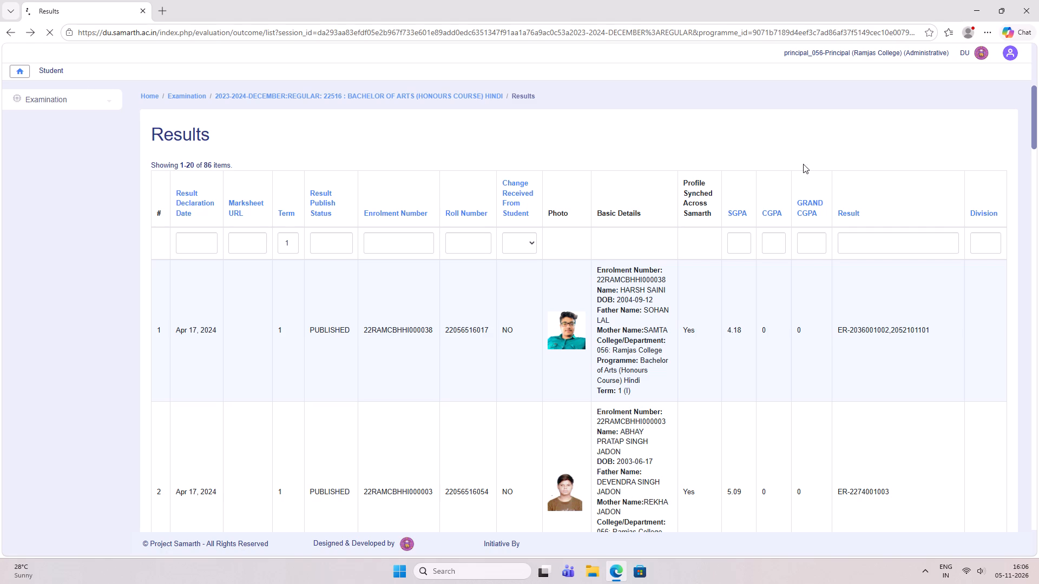
Return to the portal's home dashboard and open the Examination session list through Programmes.
left_click(148, 98)
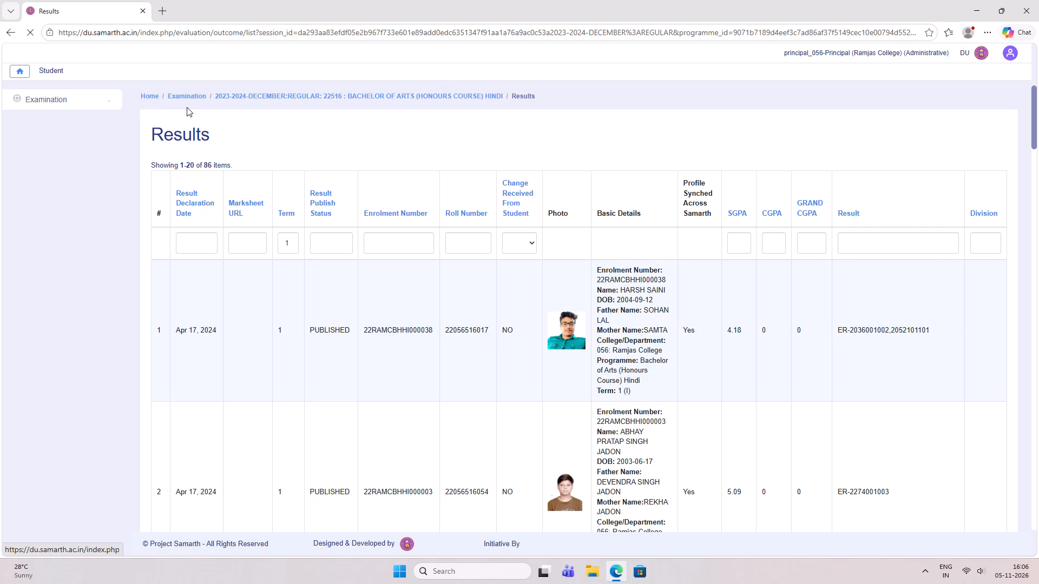
left_click(149, 96)
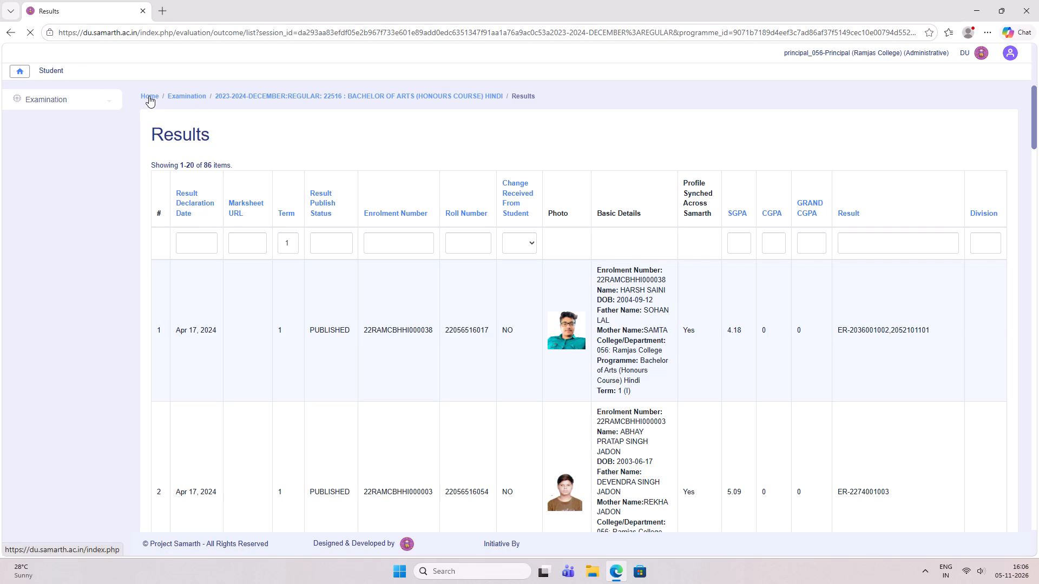
double_click(147, 97)
left_click(588, 222)
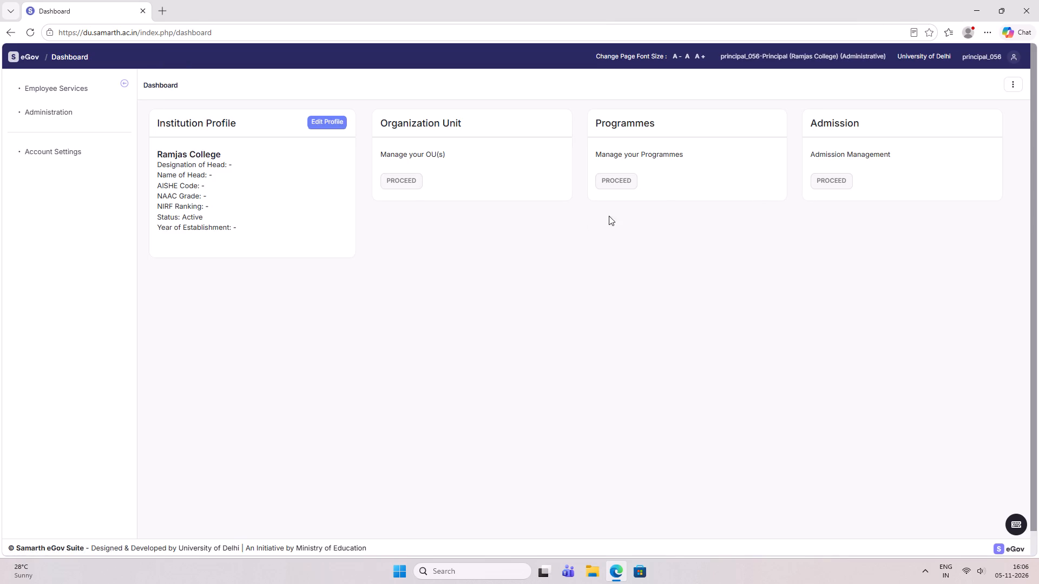
double_click(623, 183)
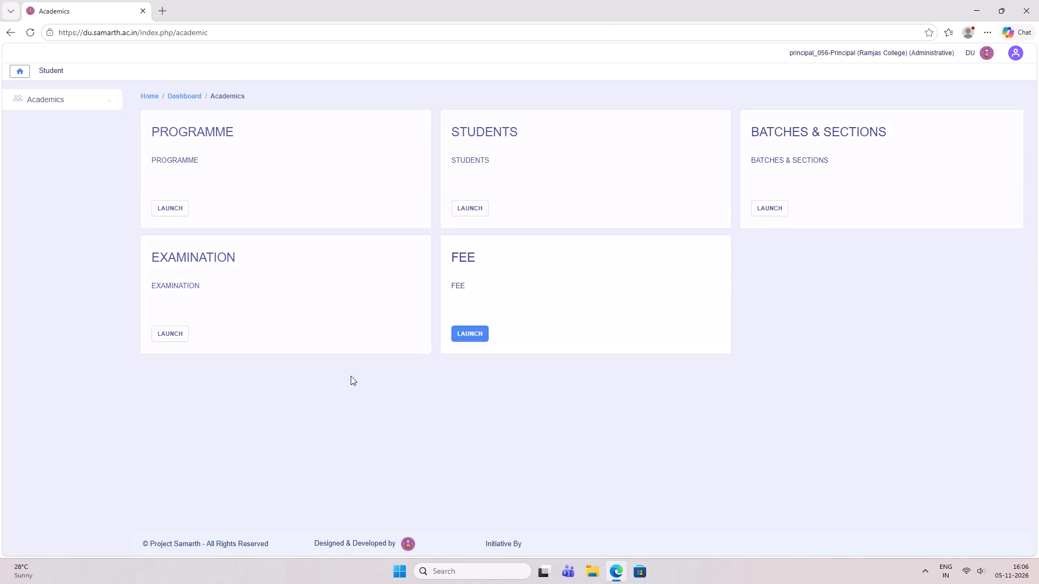
double_click(180, 335)
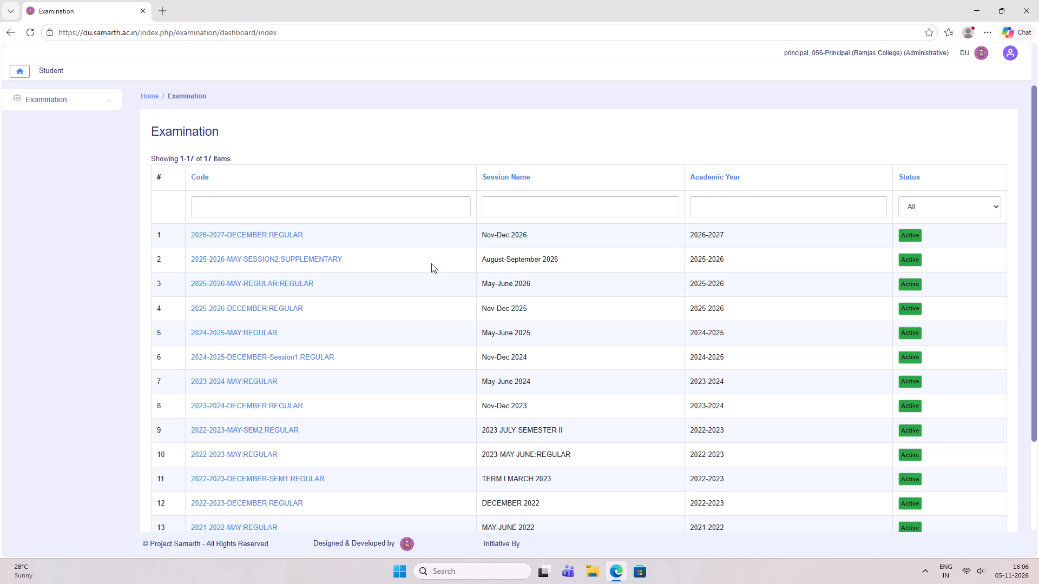
Search the examination sessions for code 22516 and go back to the dashboard.
left_click(389, 205)
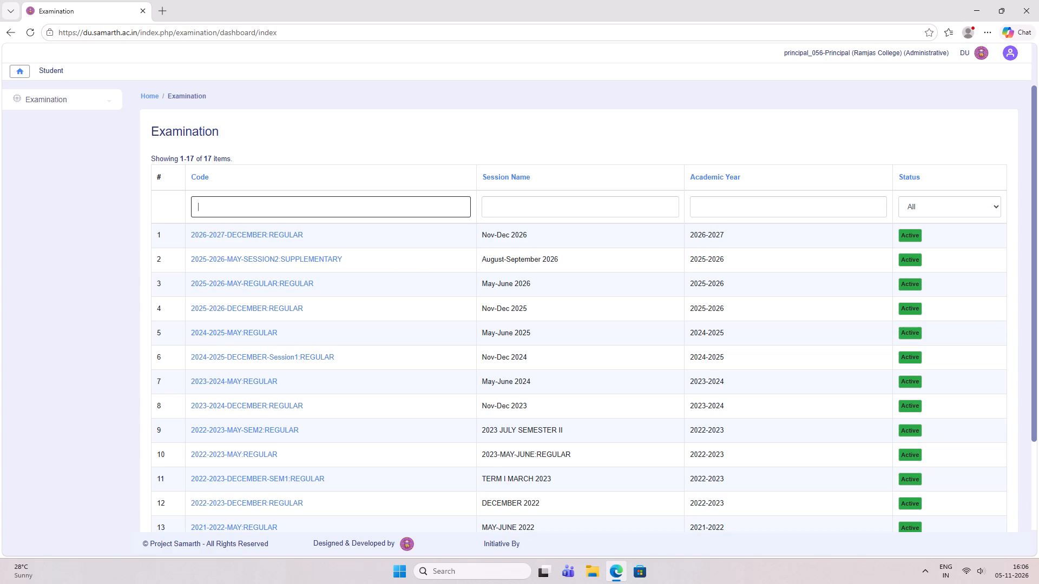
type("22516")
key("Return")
left_click(12, 37)
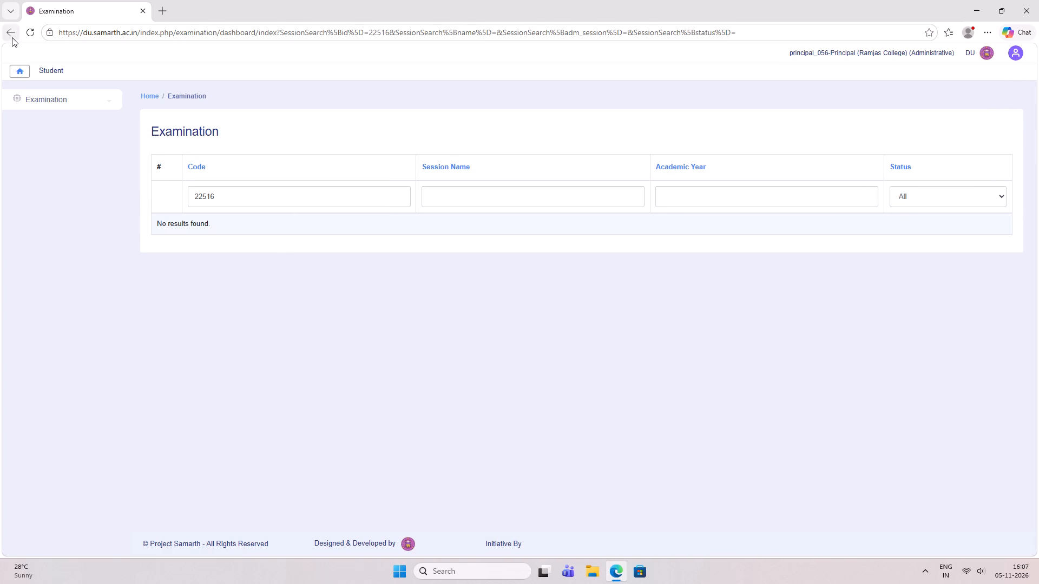
left_click(11, 35)
left_click(11, 33)
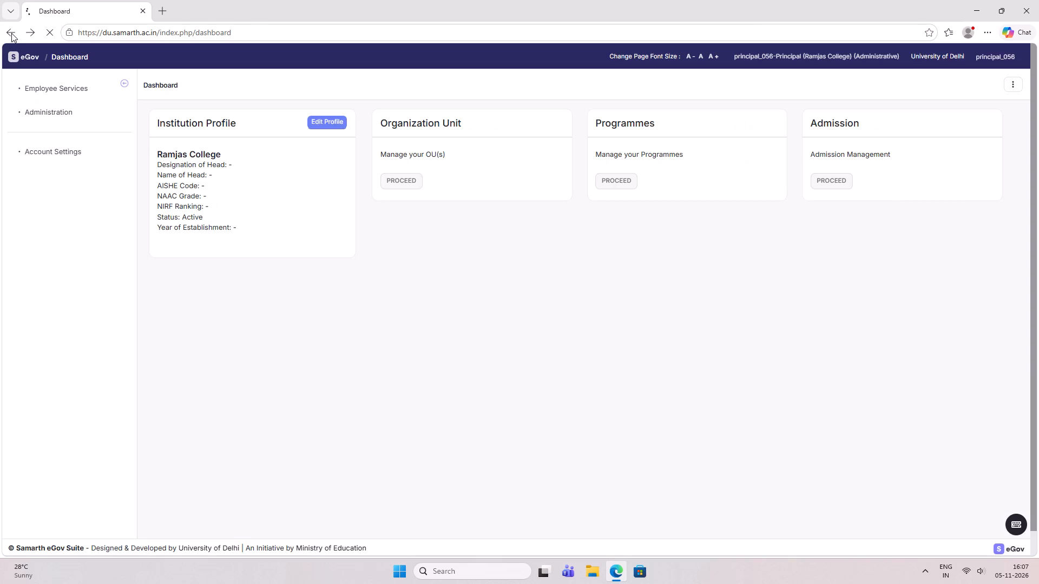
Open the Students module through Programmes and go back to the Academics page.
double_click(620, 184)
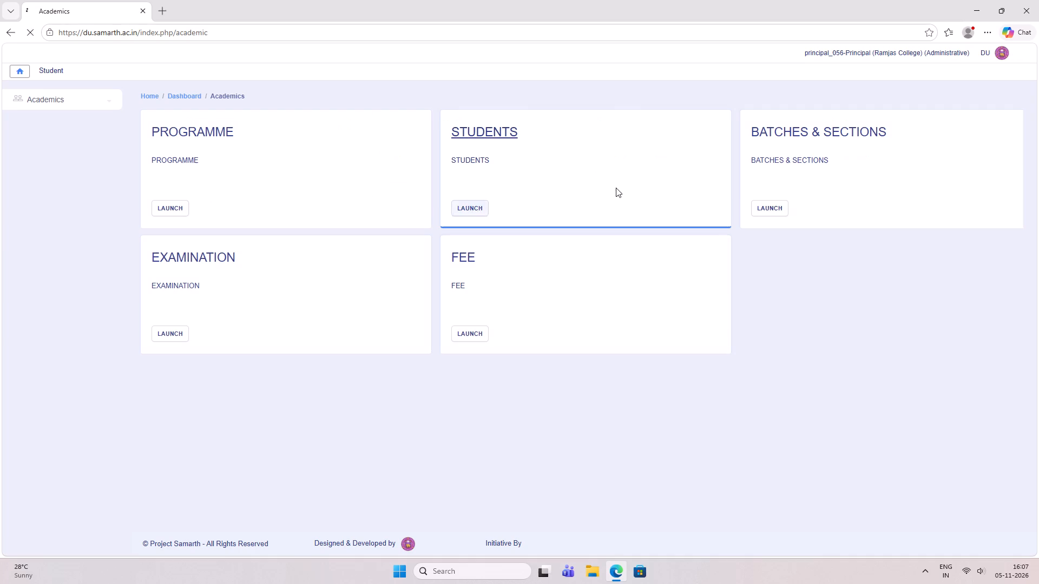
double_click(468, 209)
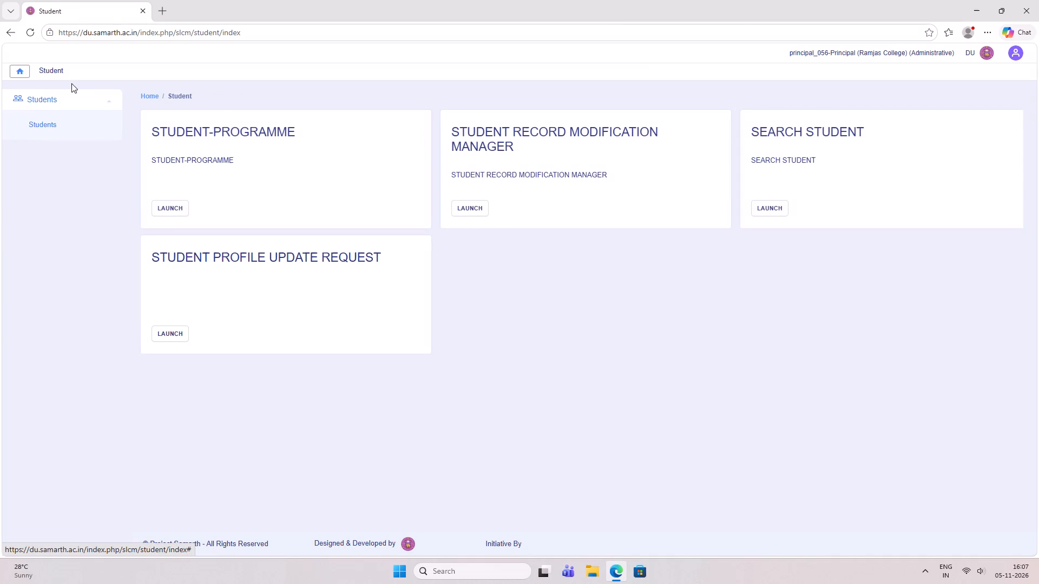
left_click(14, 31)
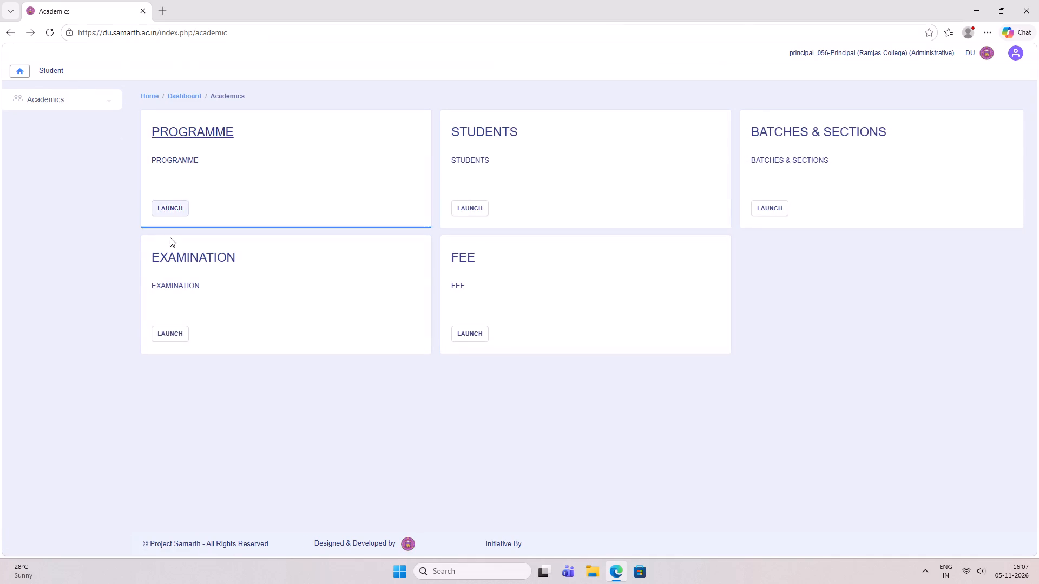
Open the Examination module and search its sessions for code 22516 again.
double_click(161, 328)
left_click(318, 210)
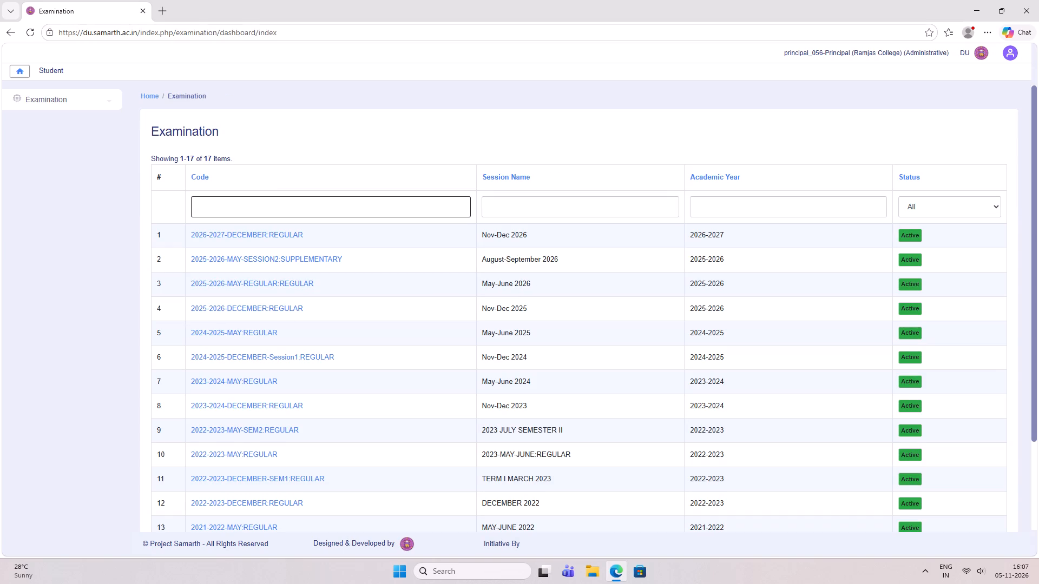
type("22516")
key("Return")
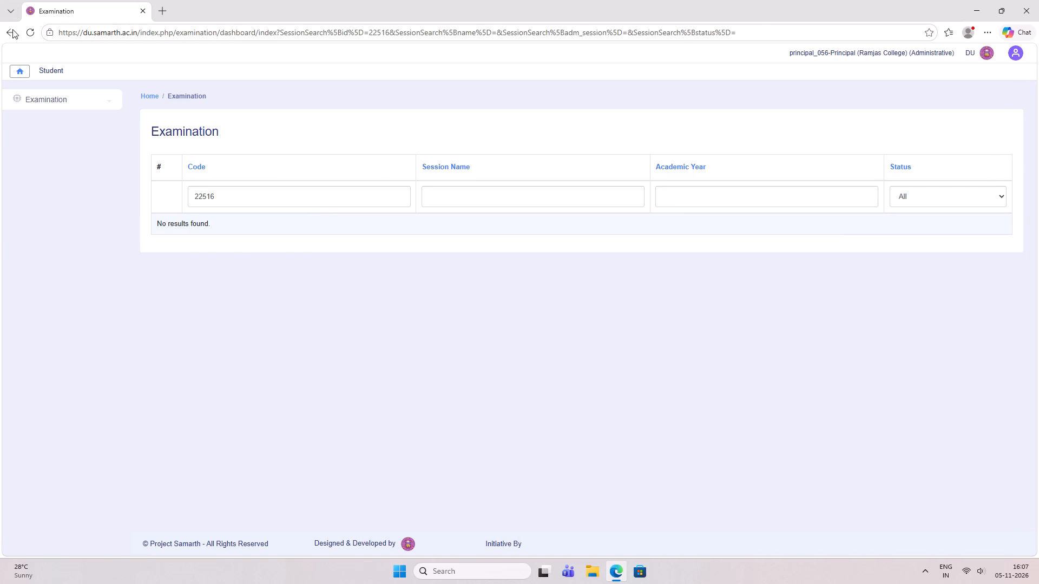
Go back to the dashboard and reopen the unfiltered Examination session list through Programmes.
left_click(14, 31)
left_click(14, 30)
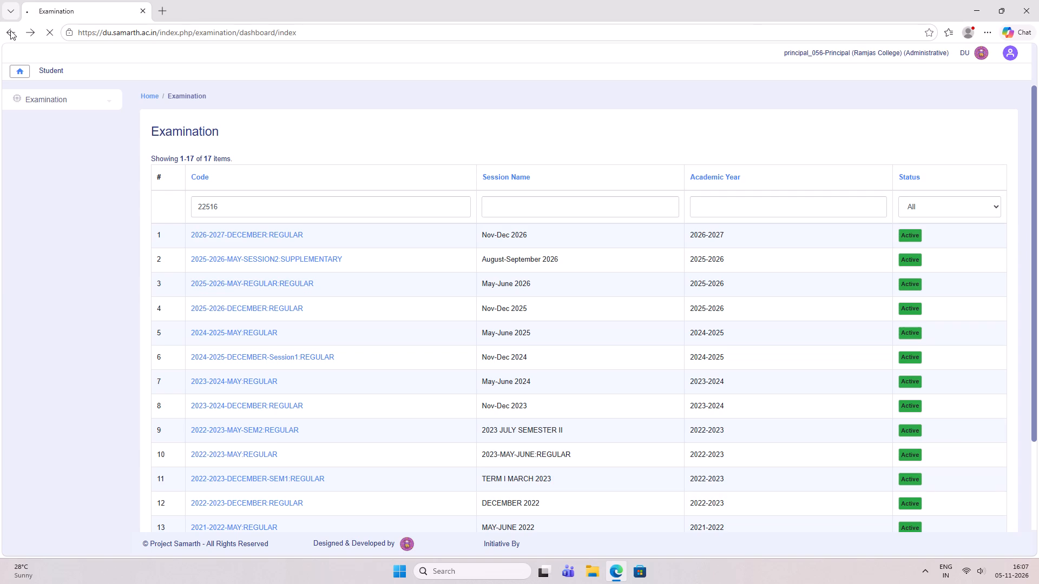
left_click(10, 30)
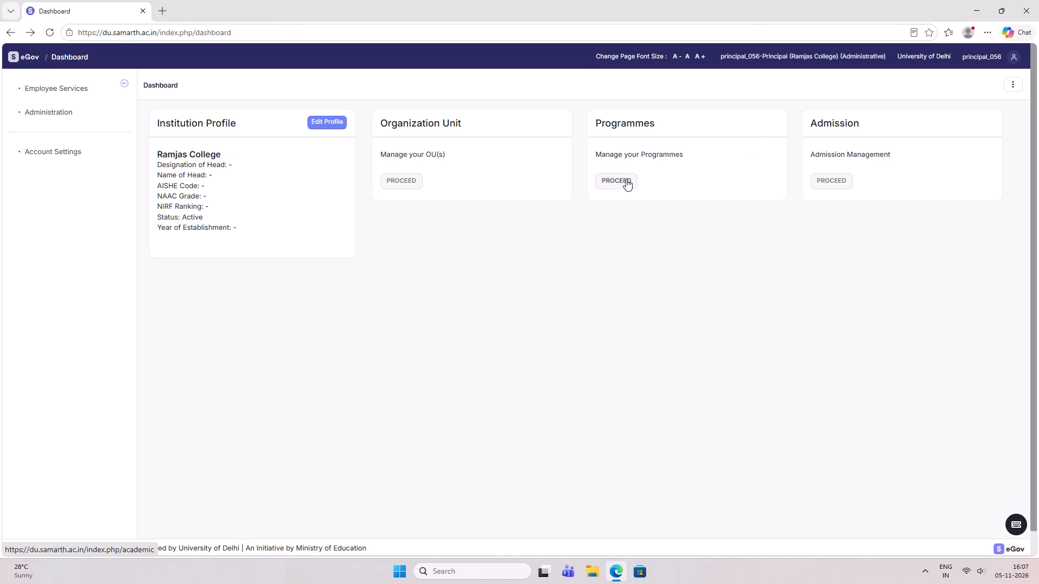
double_click(626, 179)
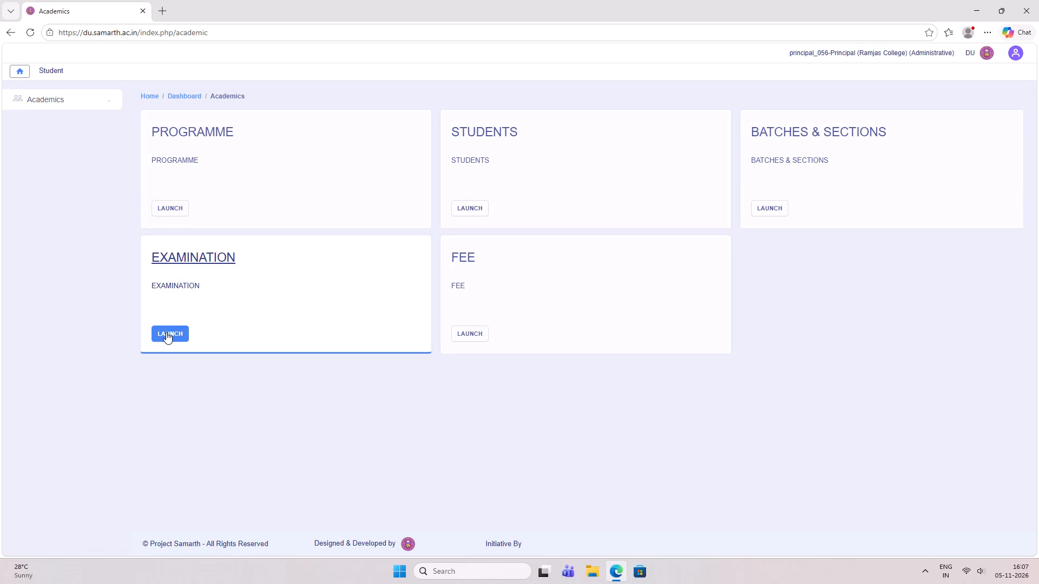
double_click(166, 332)
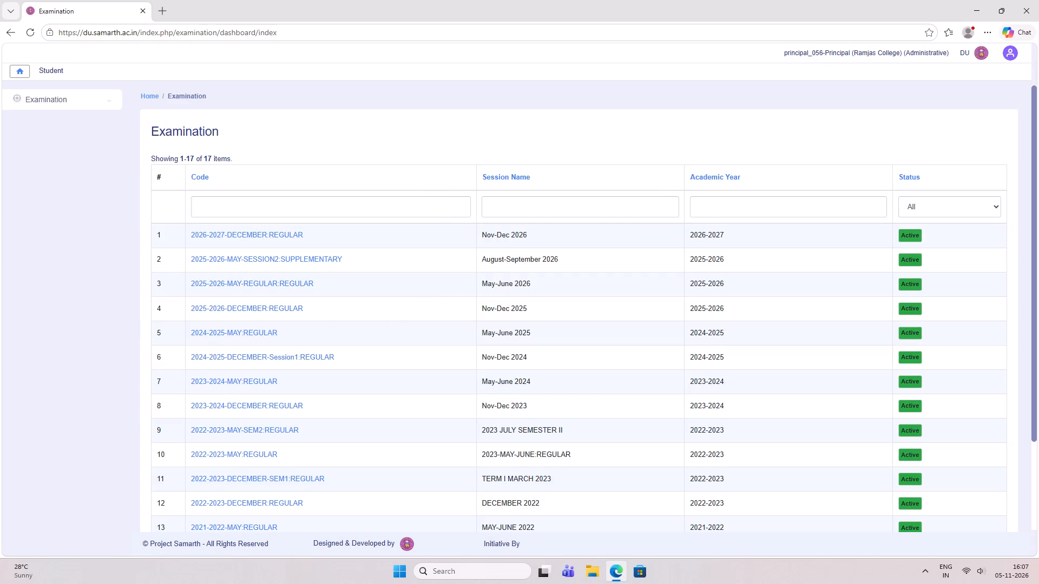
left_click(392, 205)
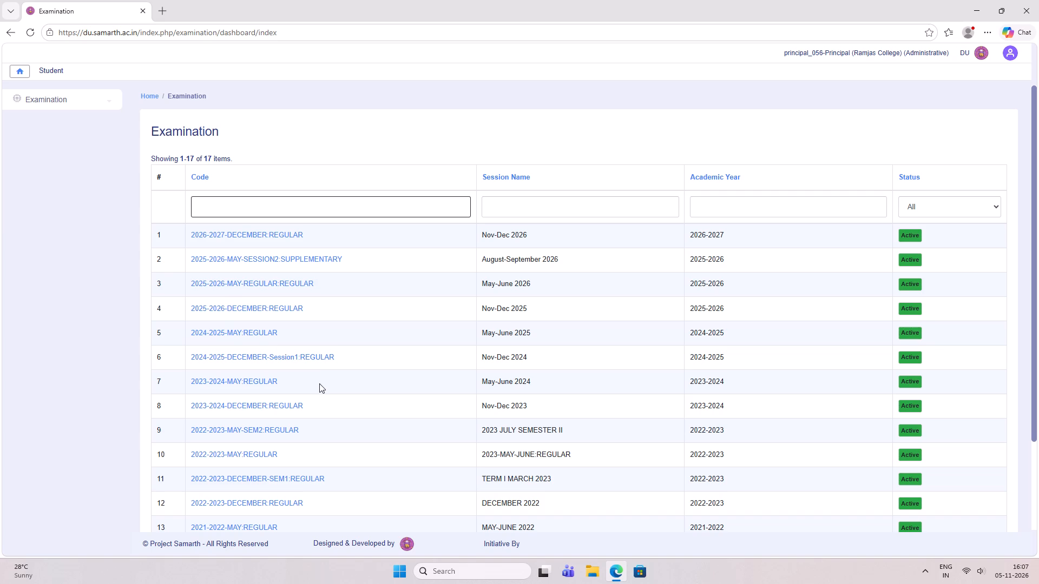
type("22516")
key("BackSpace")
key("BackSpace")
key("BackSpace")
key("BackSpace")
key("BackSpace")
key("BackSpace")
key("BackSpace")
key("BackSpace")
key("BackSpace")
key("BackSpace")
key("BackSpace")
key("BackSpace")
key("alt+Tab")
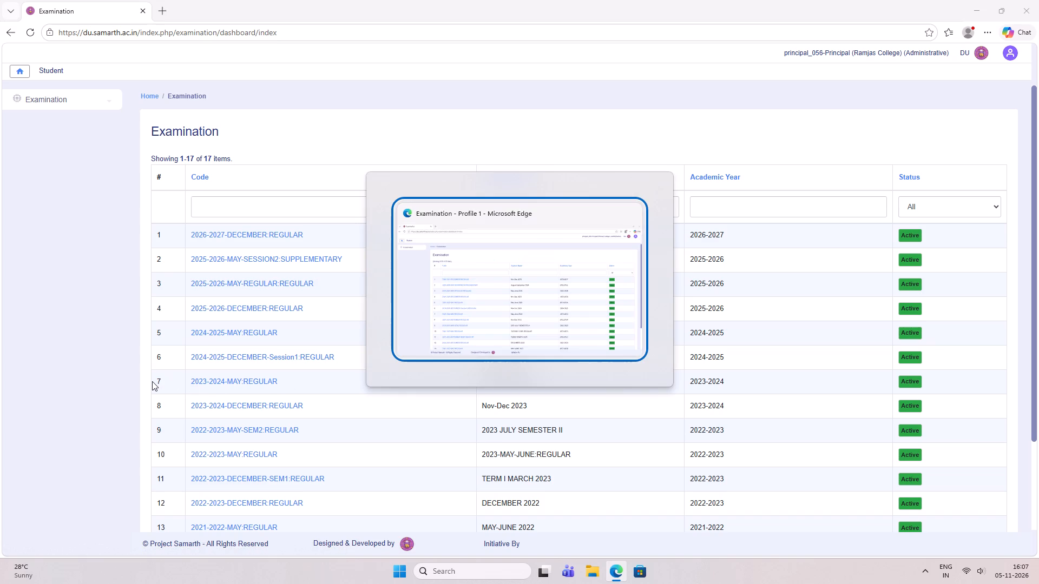
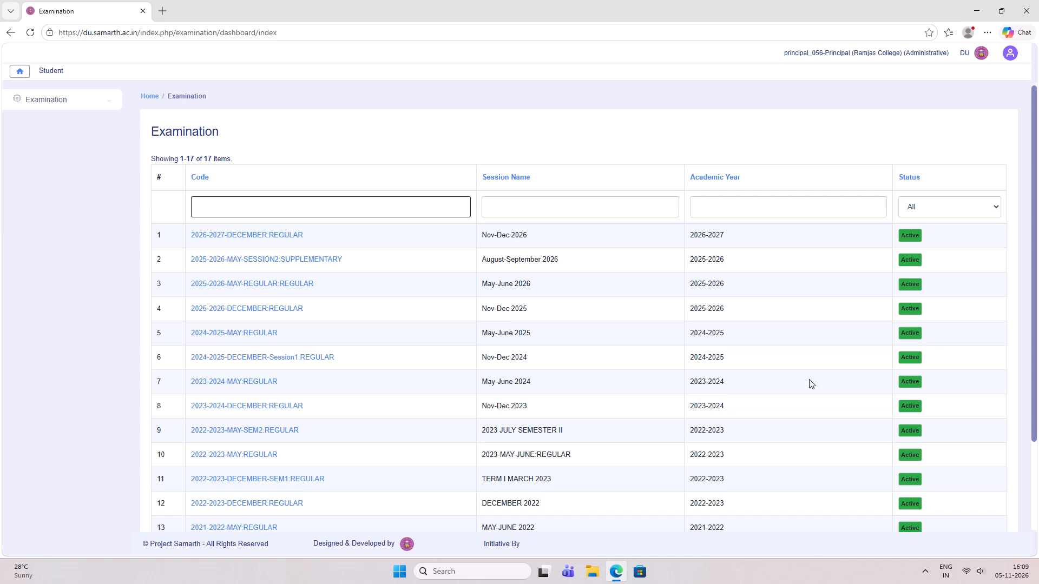
Open the results section of the 2023-2024-MAY:REGULAR examination session.
left_click(907, 382)
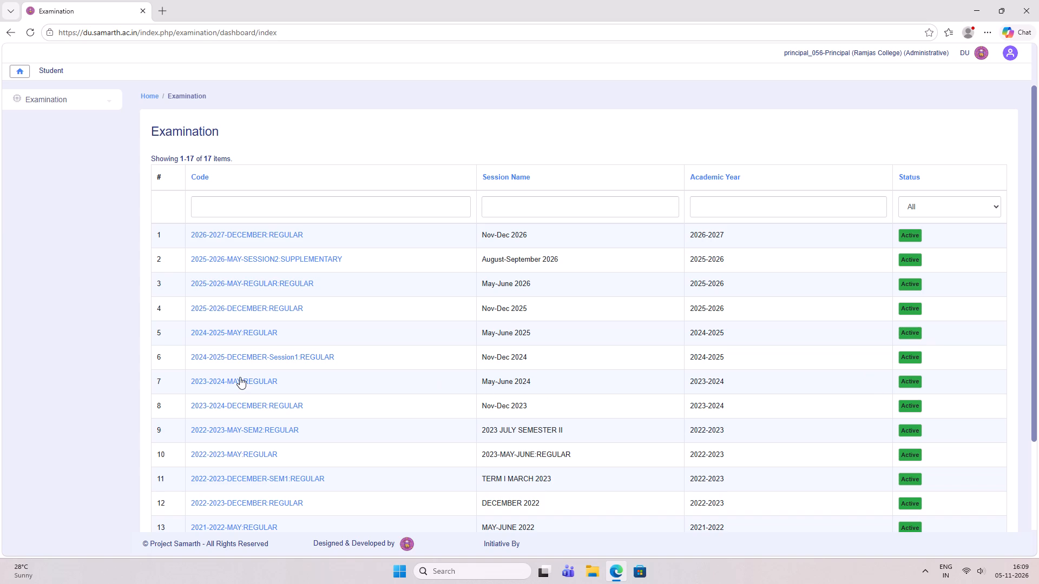
left_click(240, 377)
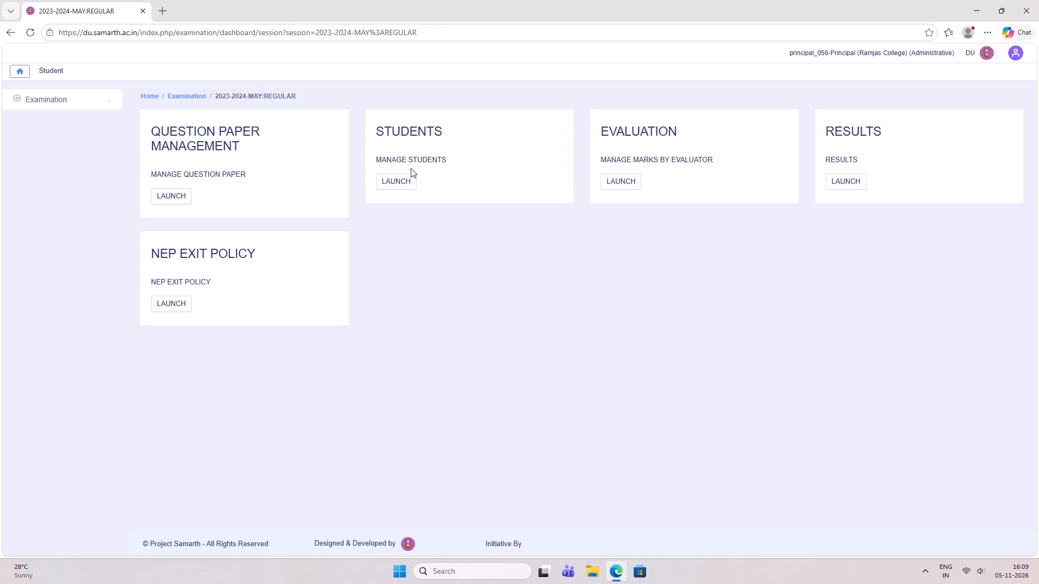
left_click(835, 183)
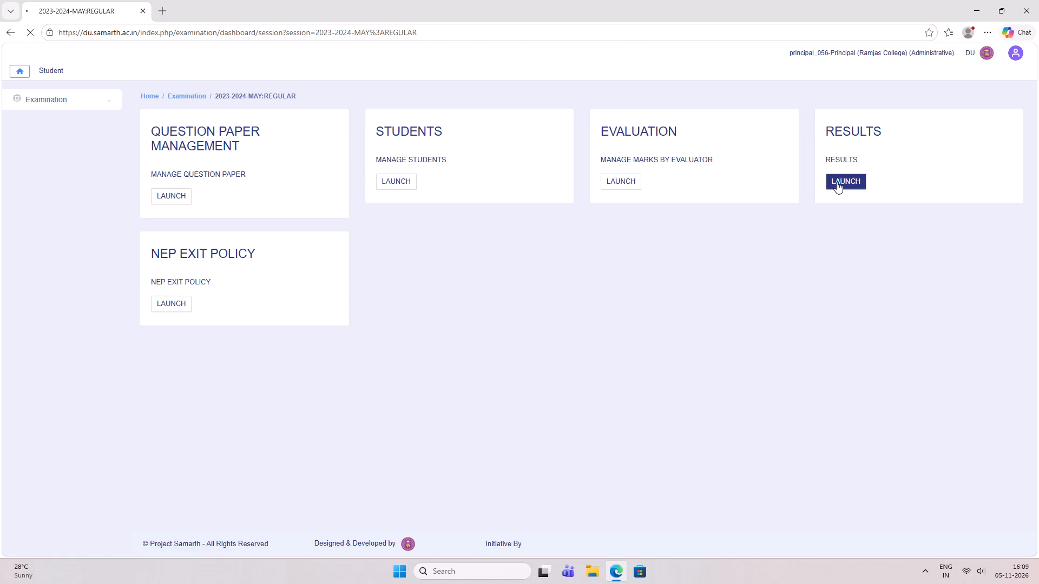
Filter the examination programmes by 22516, B.A. (Honours Course) Hindi, and open the student results for 2 SEMESTER.
left_click(366, 233)
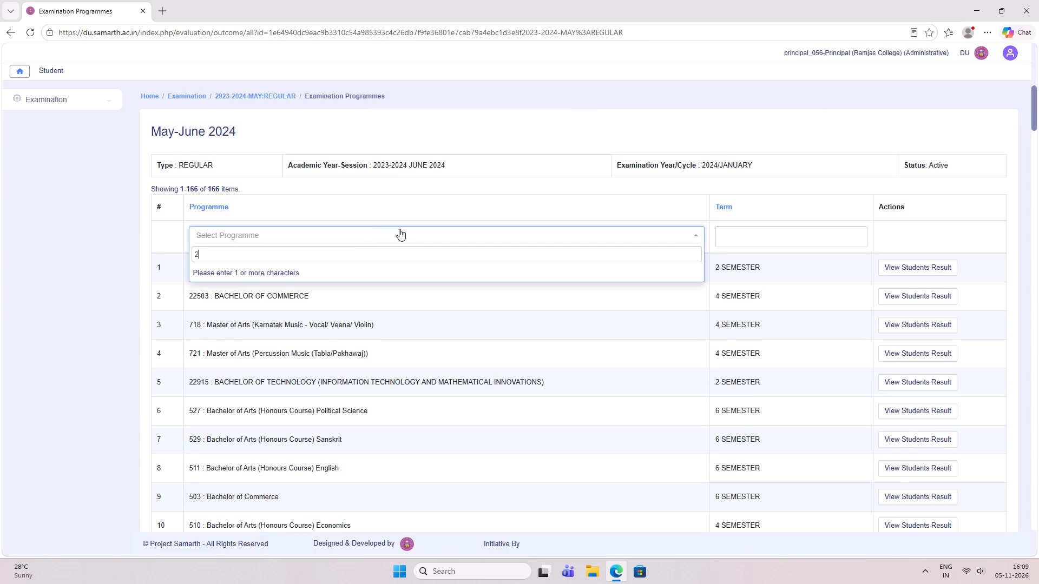
key("2")
type("2516")
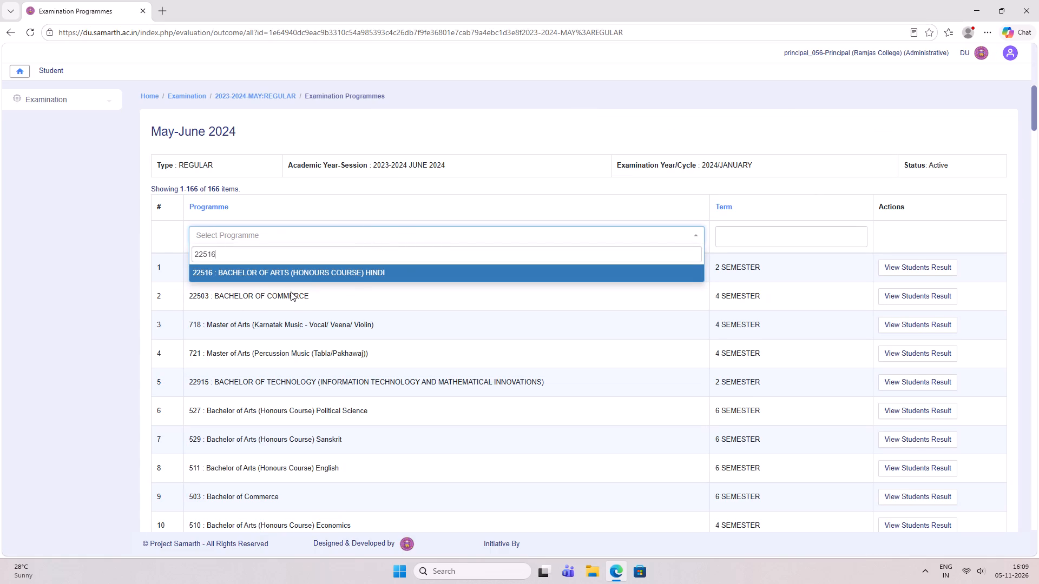
left_click(307, 275)
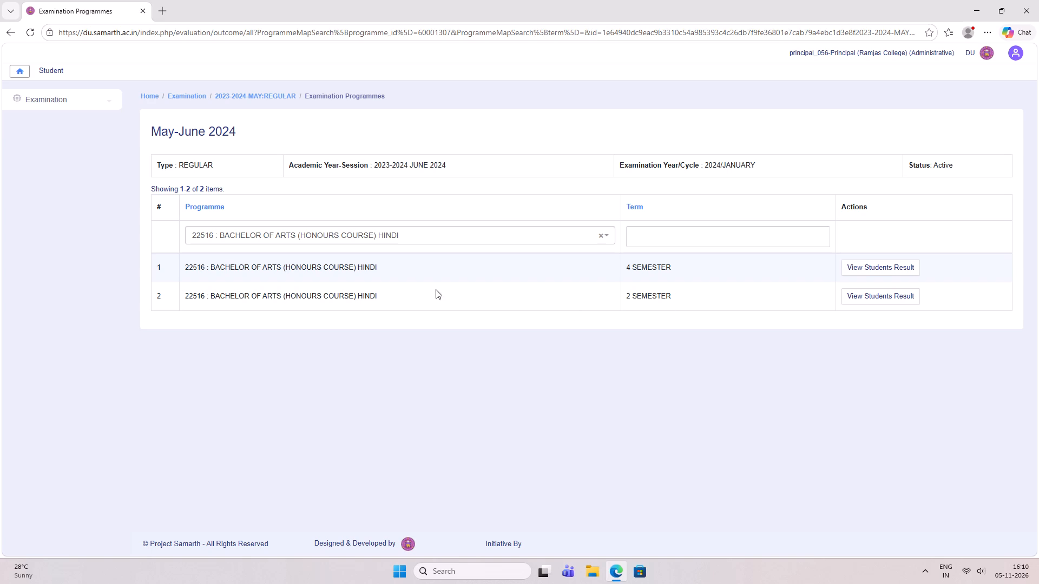
left_click(868, 297)
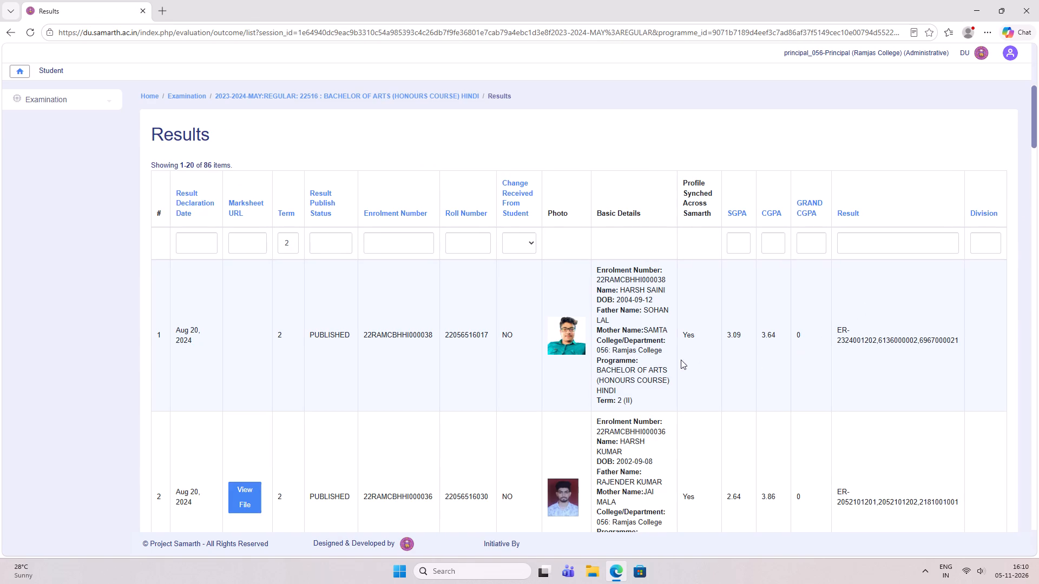
scroll(614, 385, "up", 5)
Copy the first page of the results, from the item count line above the table through the page numbers below it.
left_click_drag(161, 271, 236, 286)
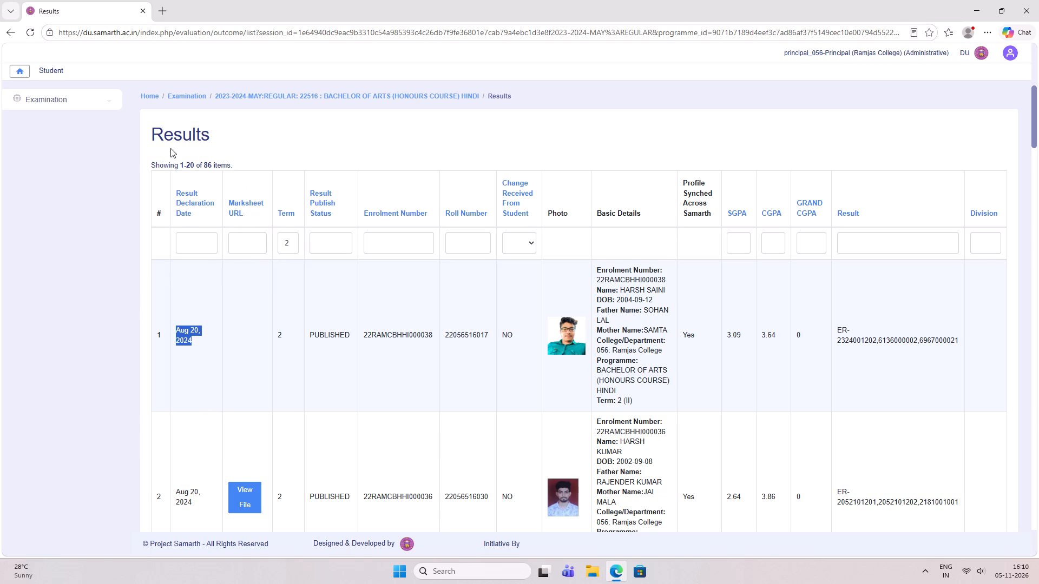
left_click(165, 180)
left_click_drag(150, 163, 231, 191)
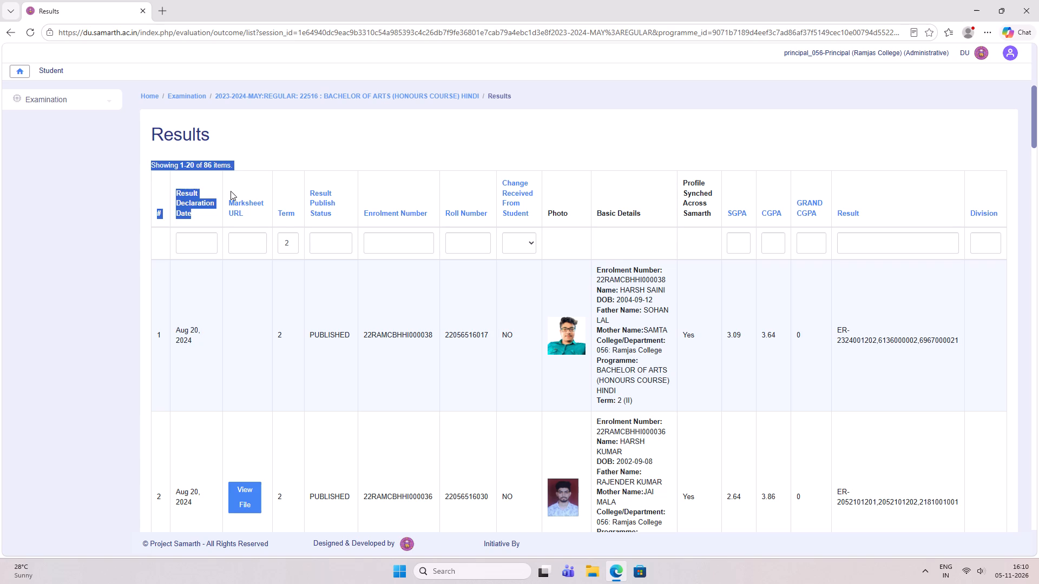
left_click_drag(231, 191, 935, 493)
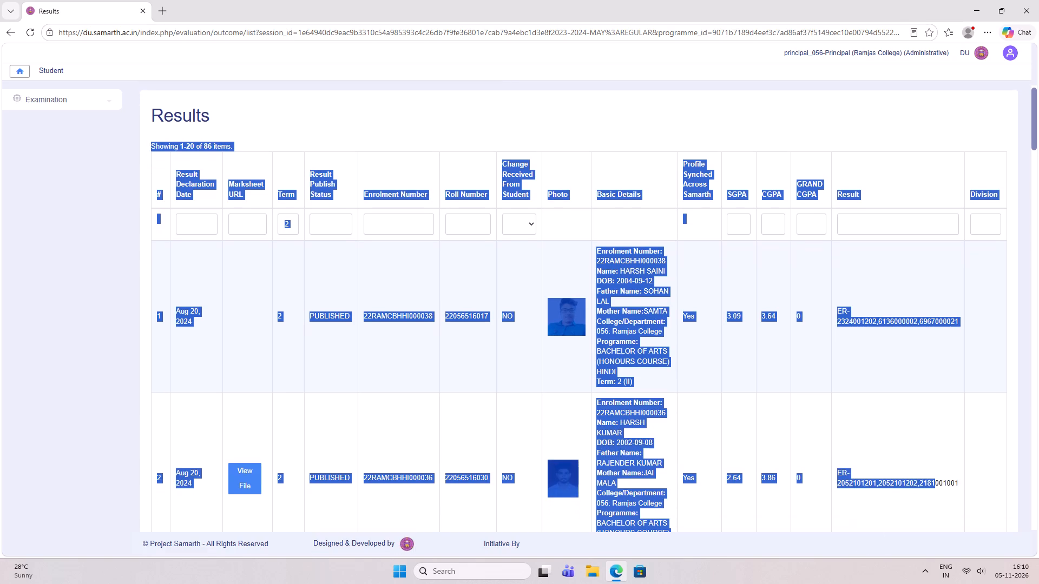
left_click_drag(935, 493, 990, 570)
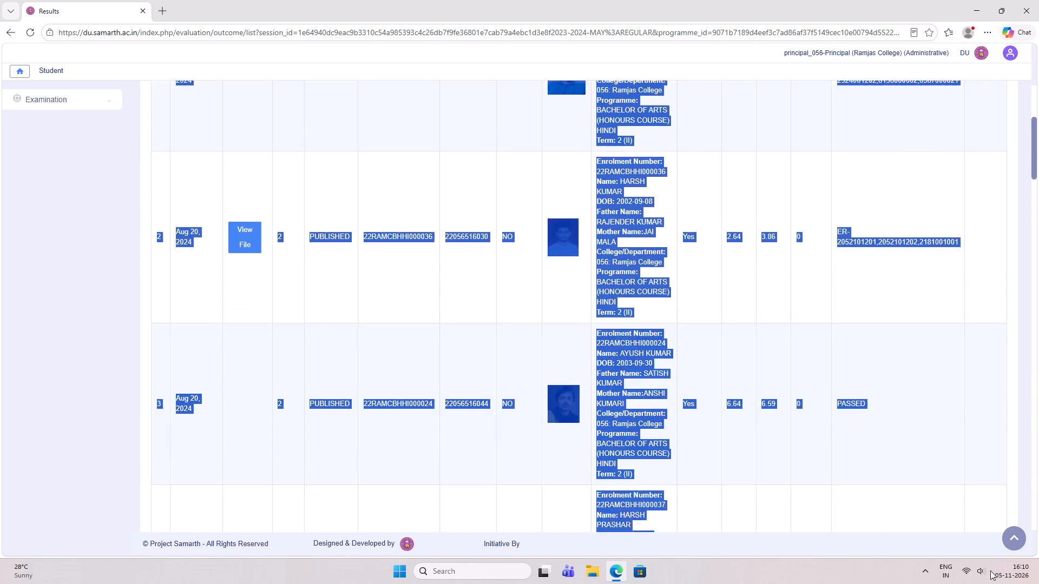
left_click_drag(990, 570, 1008, 573)
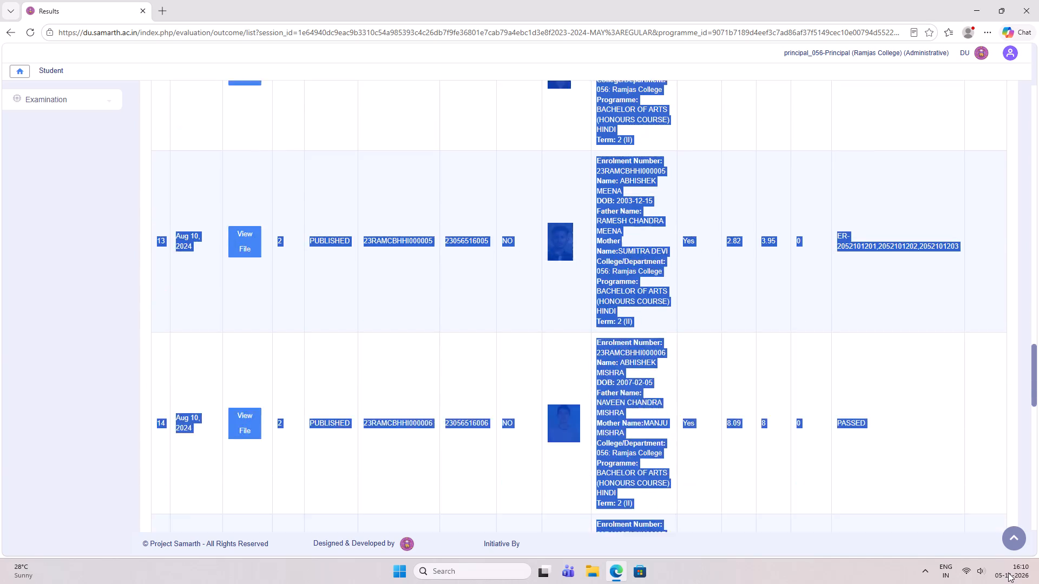
left_click_drag(1008, 573, 1003, 583)
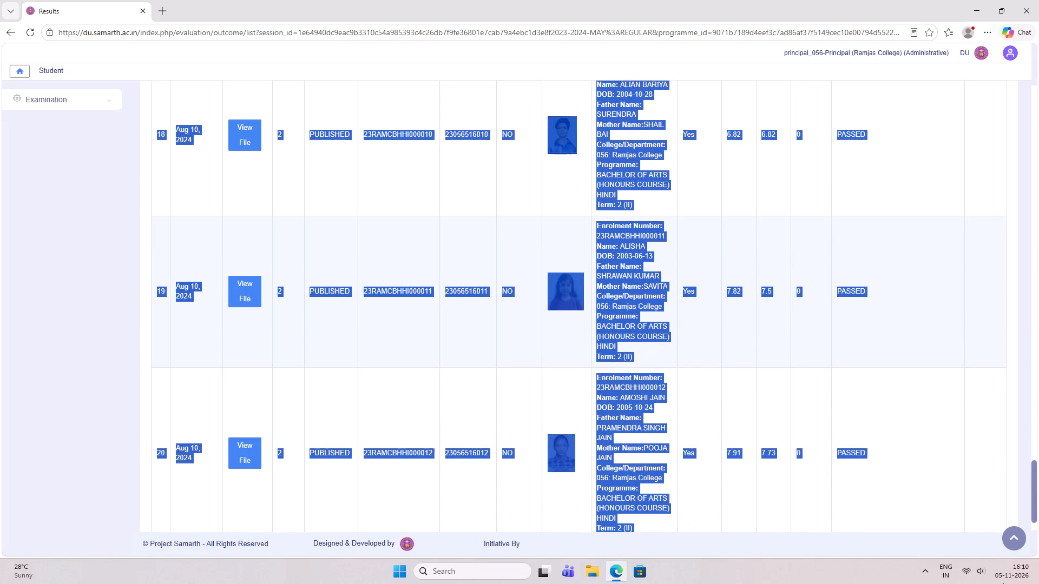
left_click_drag(1003, 583, 1014, 499)
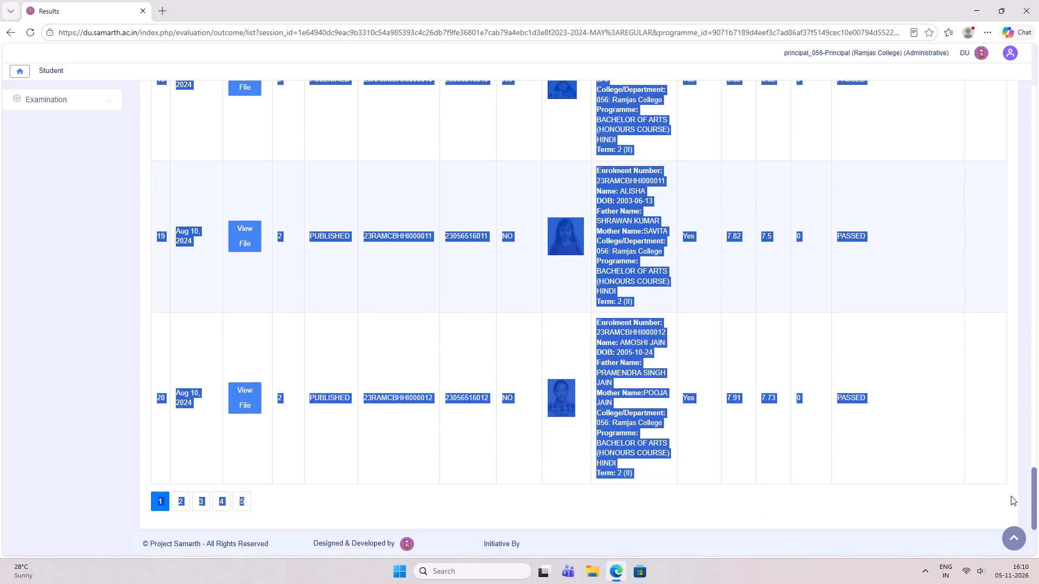
key("ctrl+c")
key("ctrl+c")
Switch to the desktop and open the U.G. Sem-1 (Hindi) Nov-Dec, 2023 workbook from the Phool folder.
key("alt+Tab")
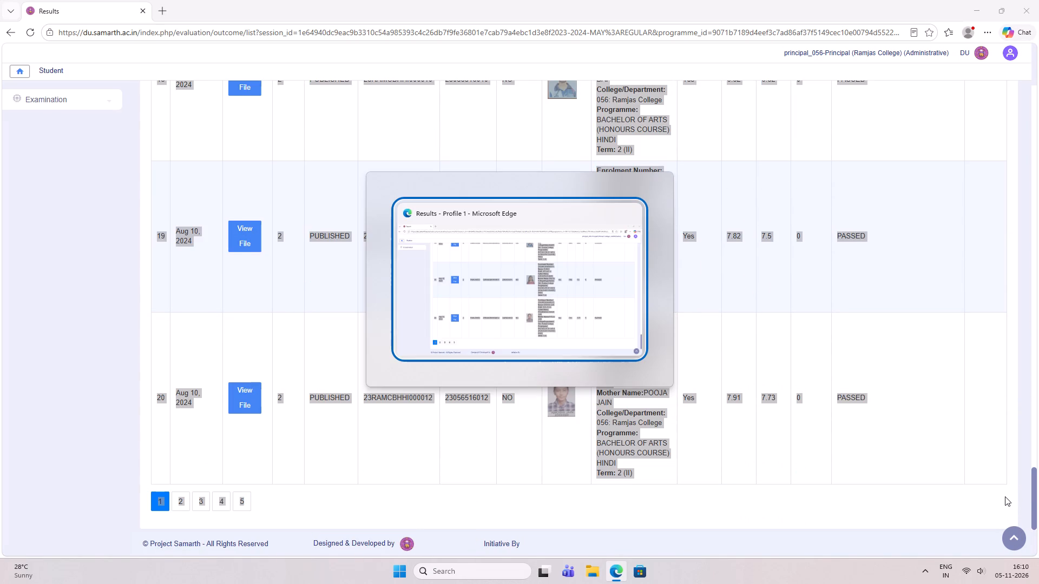
left_click(983, 4)
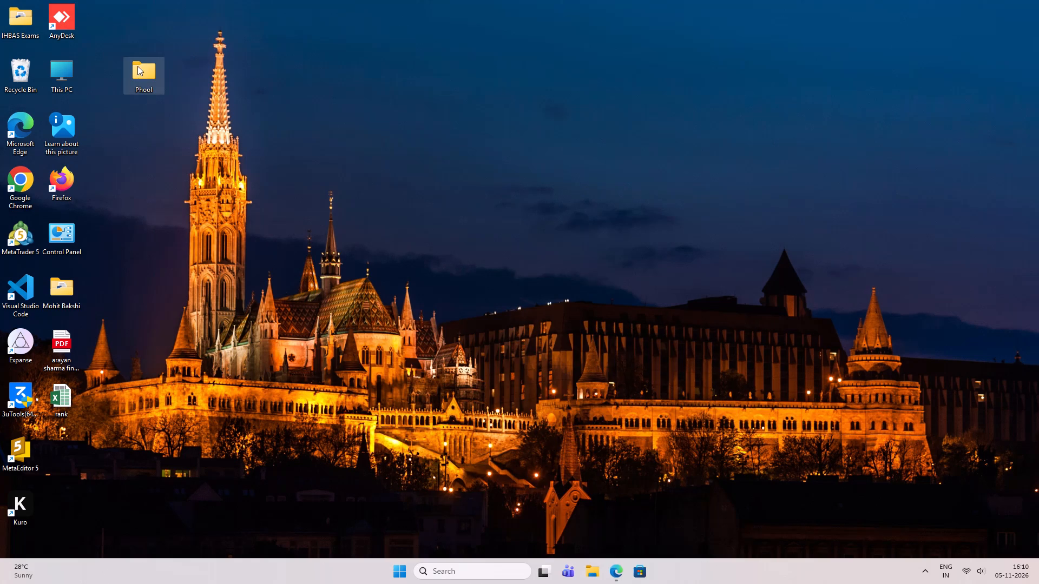
double_click(139, 66)
double_click(128, 92)
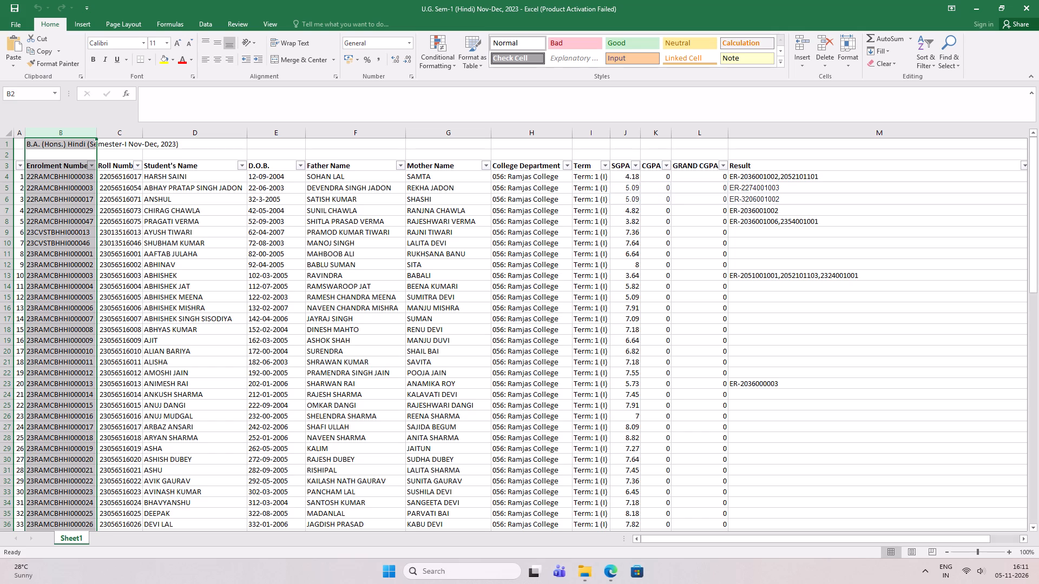
Create a new blank Excel workbook and close the Semester-I workbook.
key("ctrl+n")
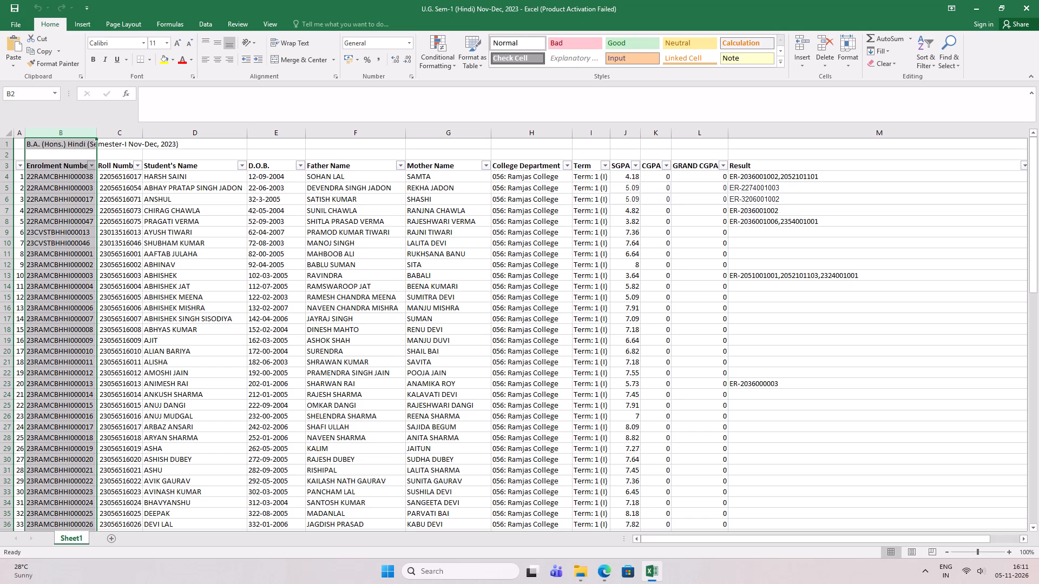
left_click(331, 213)
left_click(294, 293)
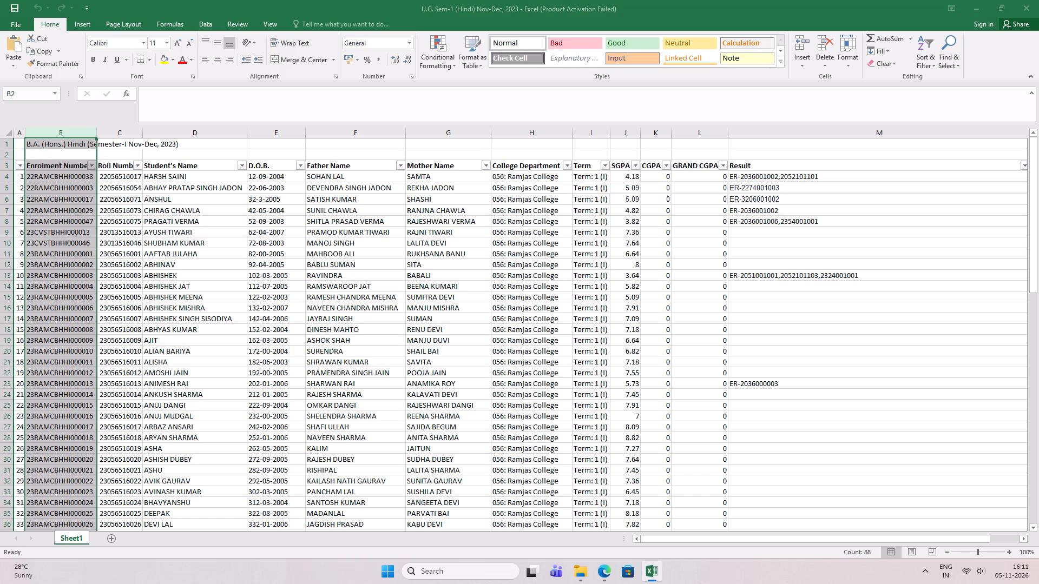
key("ctrl+n")
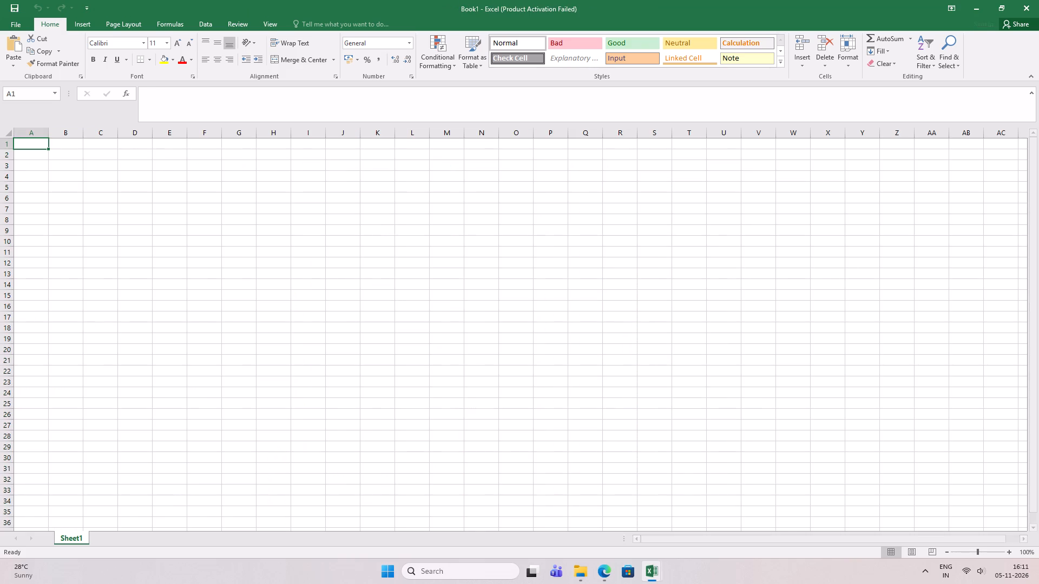
key("alt+Tab")
left_click(1020, 11)
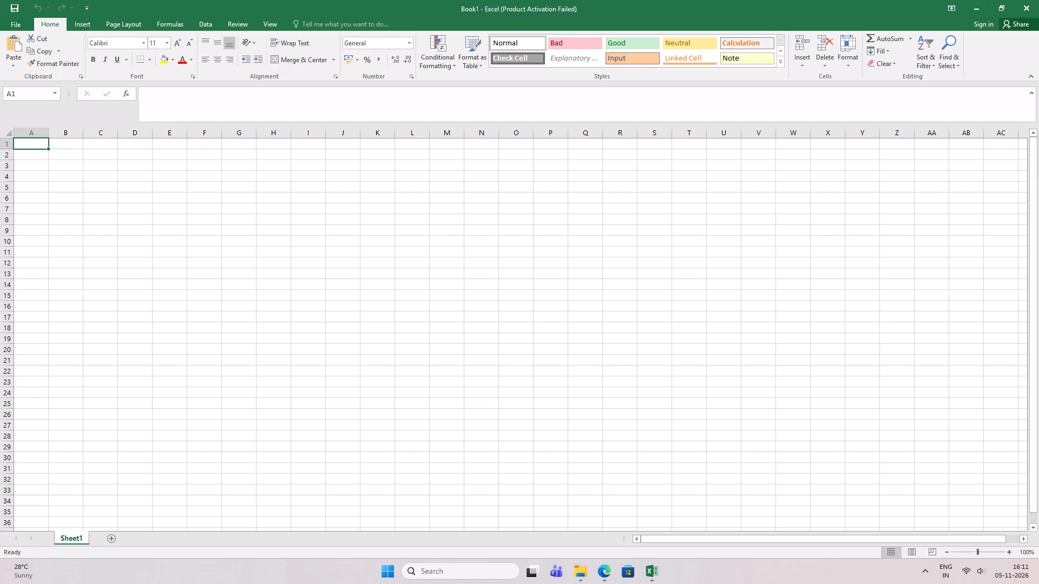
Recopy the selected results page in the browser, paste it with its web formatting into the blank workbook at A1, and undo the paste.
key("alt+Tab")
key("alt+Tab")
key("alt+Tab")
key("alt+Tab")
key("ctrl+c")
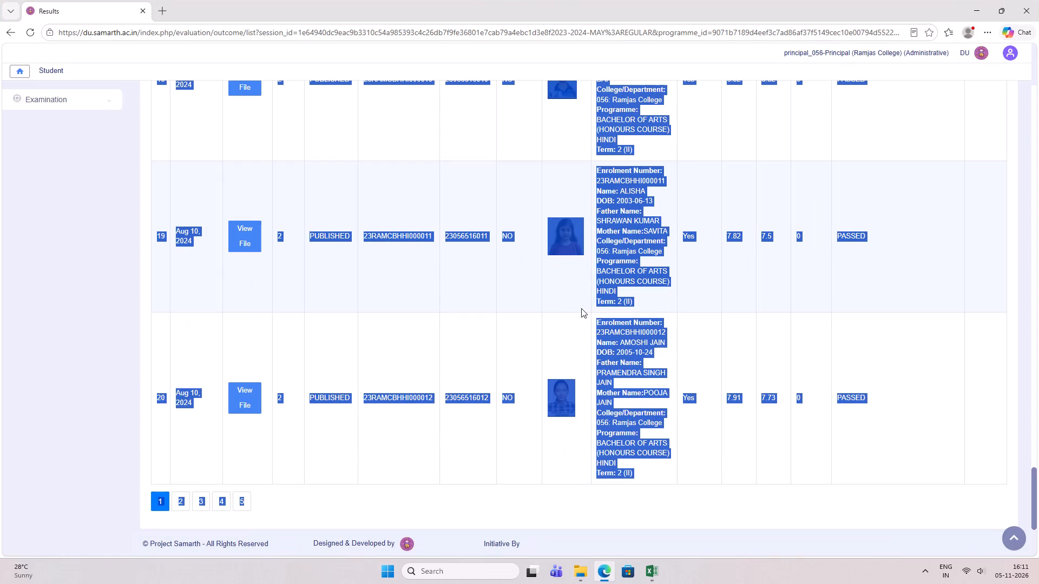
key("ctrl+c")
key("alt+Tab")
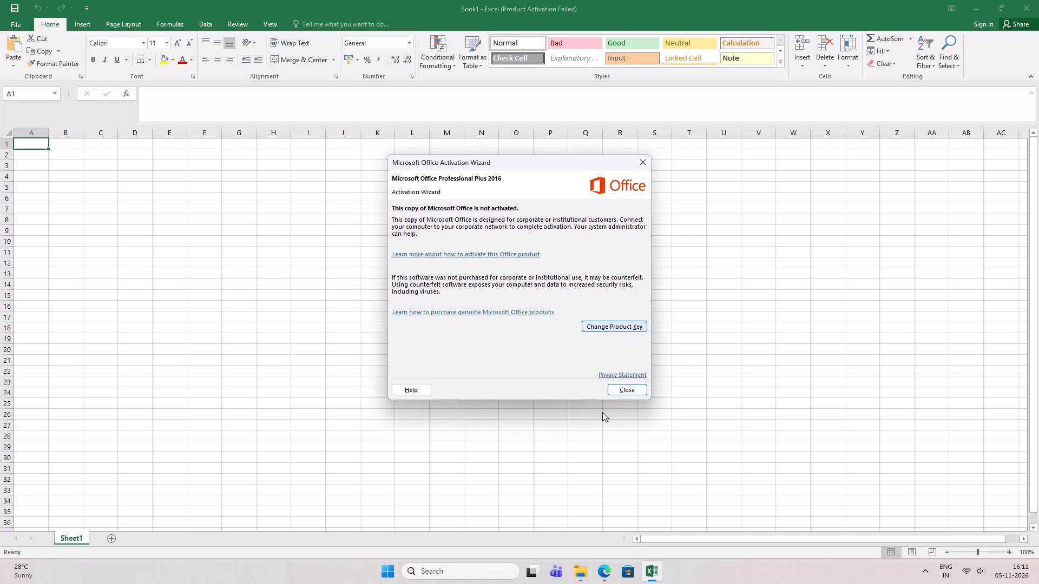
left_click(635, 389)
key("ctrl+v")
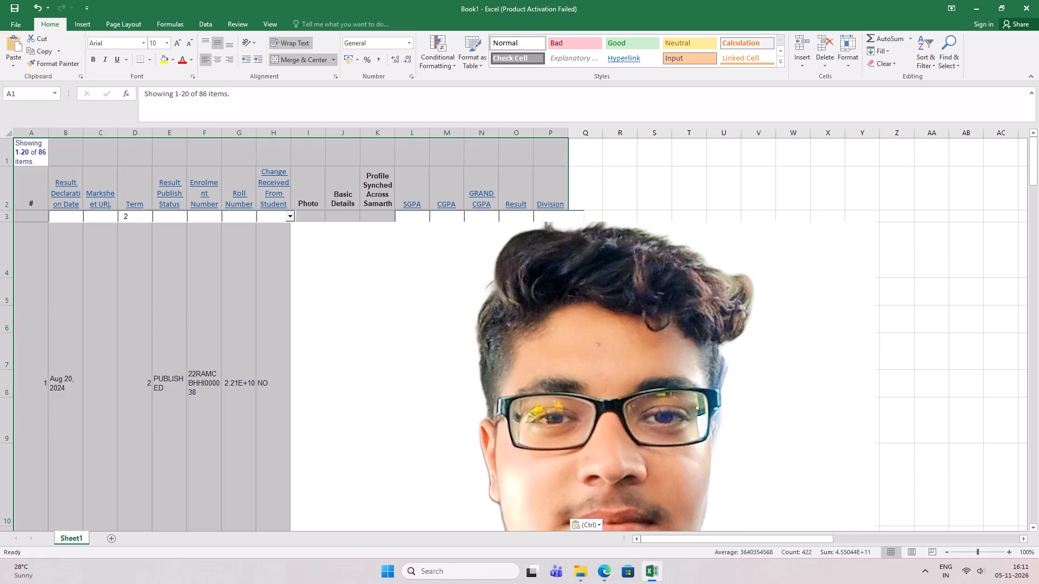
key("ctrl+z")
Copy the selected results page from the browser again and paste it at cell A1 of the blank workbook, matching destination formatting.
key("alt+Tab")
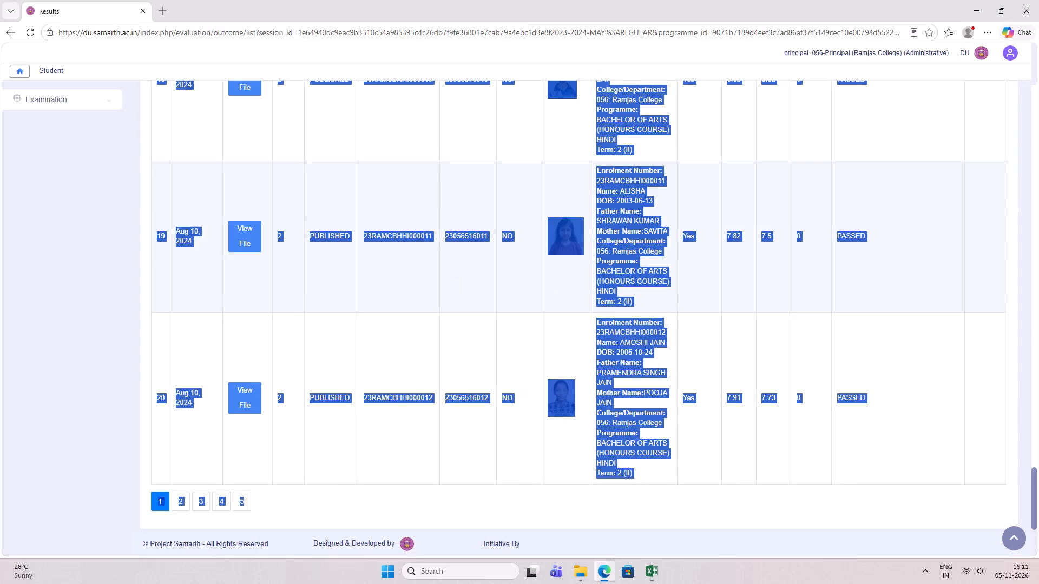
key("ctrl+c")
key("ctrl+c")
key("alt+Tab")
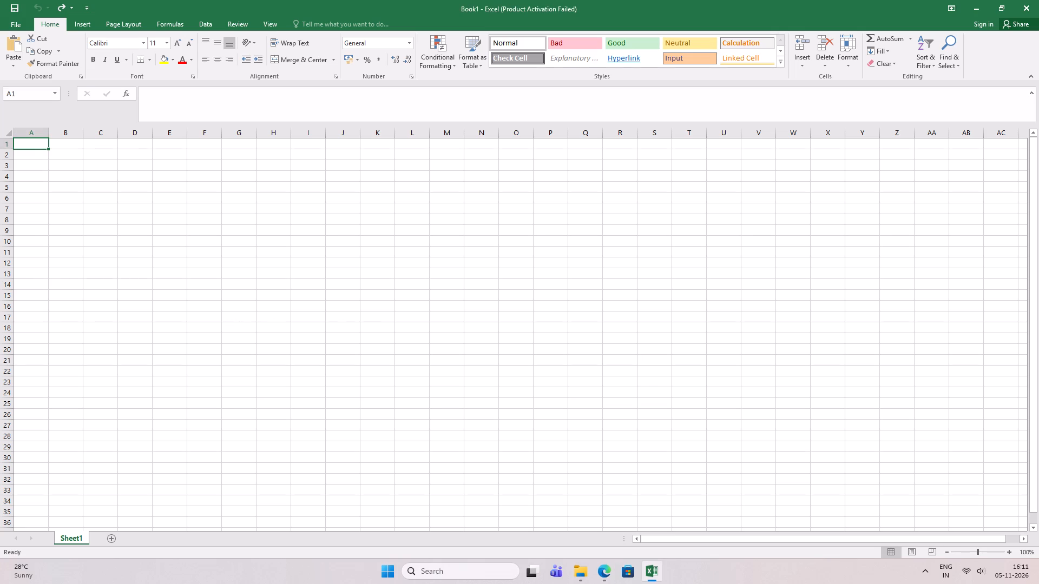
right_click(34, 144)
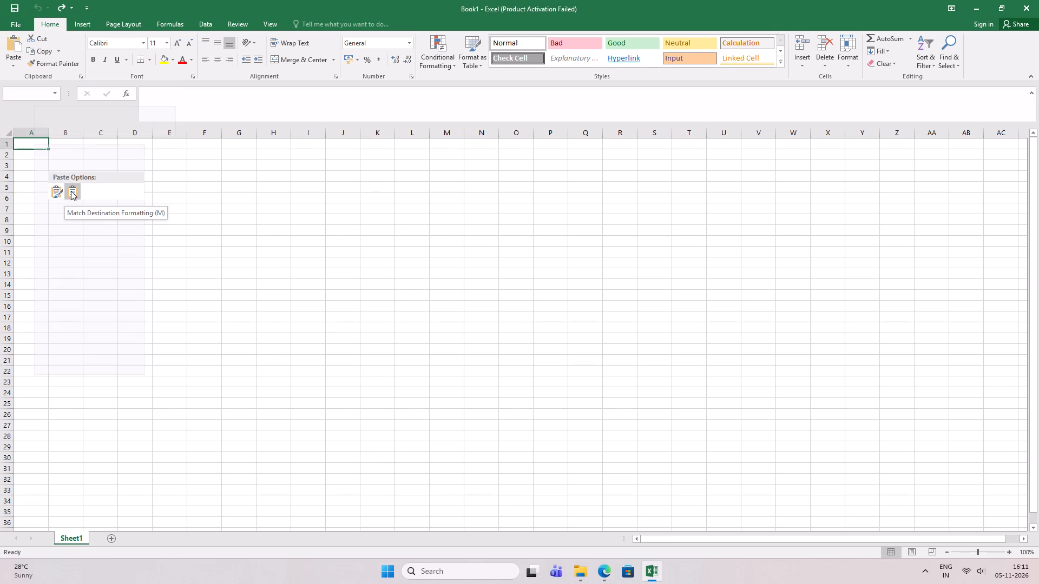
left_click(72, 191)
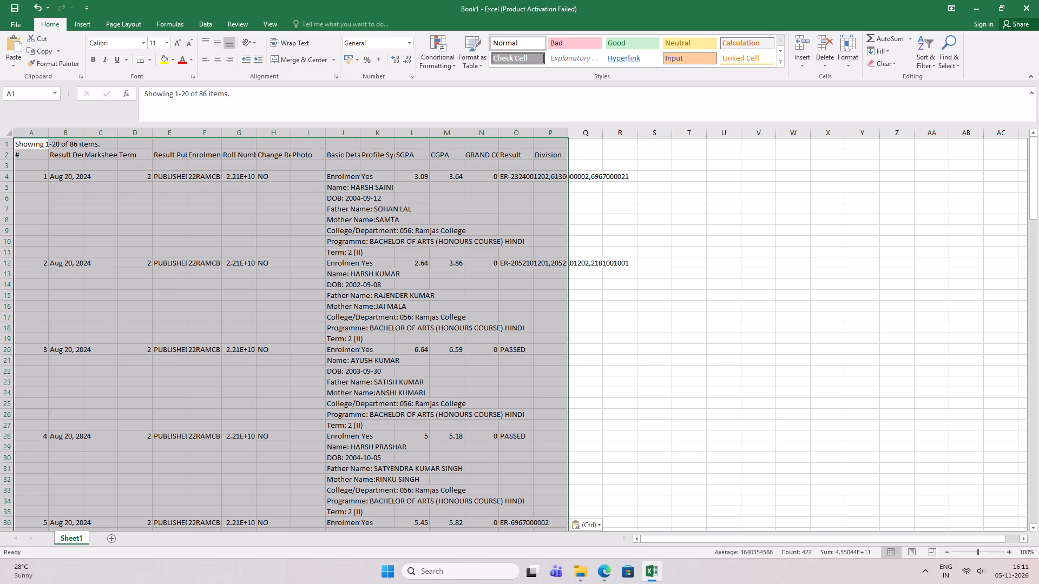
Look through the pasted student result rows in the new workbook from the first record down and back.
scroll(656, 303, "down", 15)
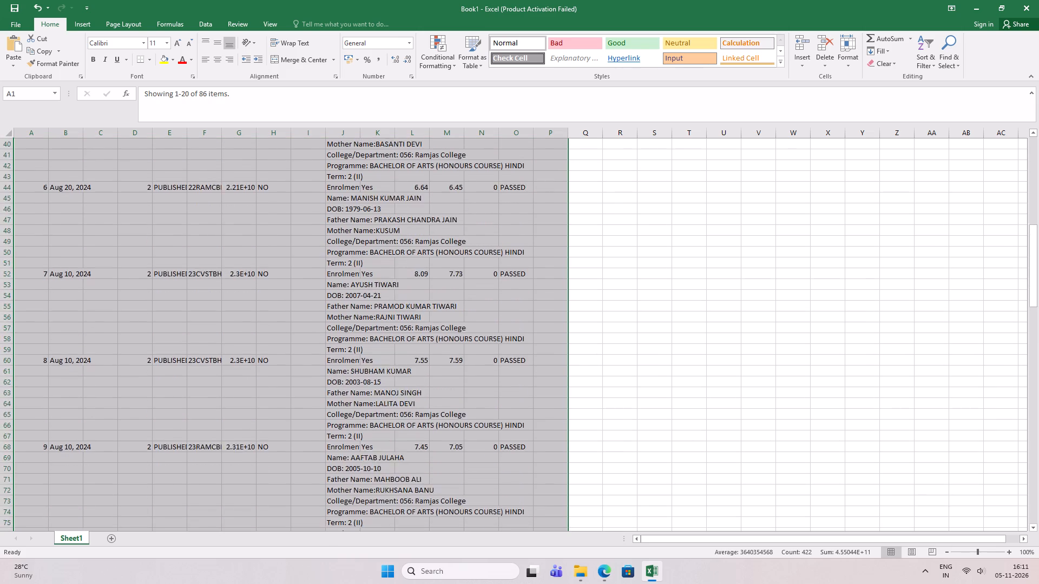
scroll(656, 303, "down", 18)
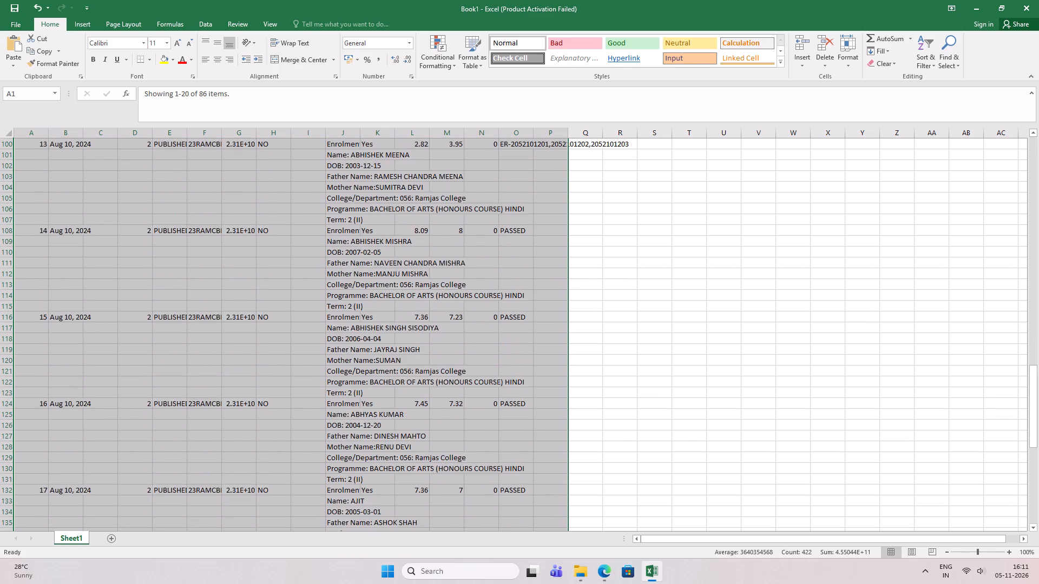
scroll(664, 297, "down", 14)
scroll(661, 291, "up", 2)
scroll(650, 289, "down", 1)
scroll(648, 289, "up", 7)
scroll(639, 273, "down", 1)
scroll(640, 273, "up", 13)
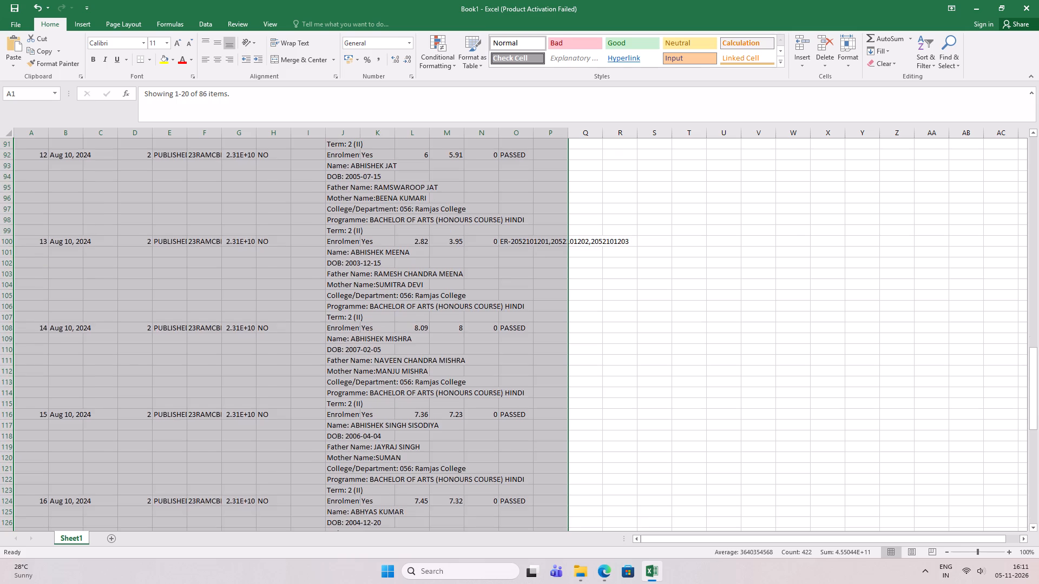
scroll(649, 266, "up", 17)
scroll(649, 265, "down", 1)
scroll(649, 265, "up", 20)
scroll(649, 265, "up", 12)
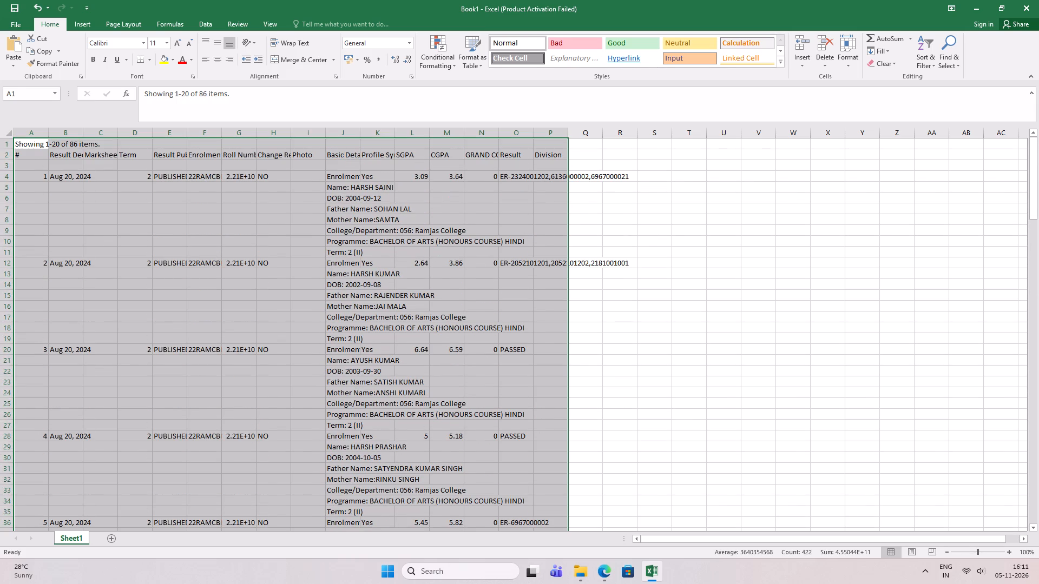
Autofit the Roll Number, Enrolment Number and Result Publish Status columns in the workbook to show their full contents.
left_click(447, 288)
key("alt+Tab")
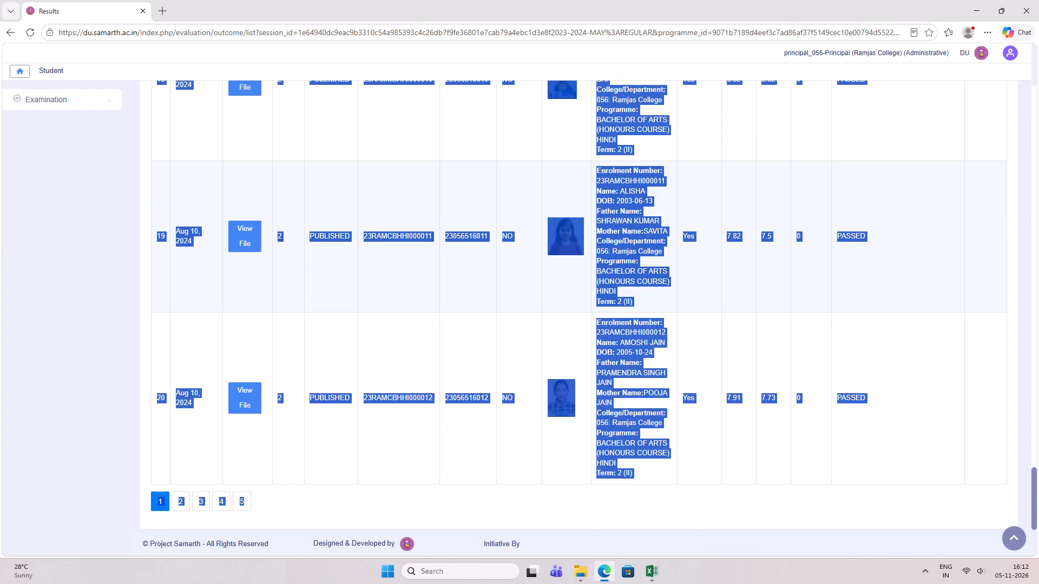
scroll(462, 397, "up", 20)
scroll(462, 397, "up", 20)
scroll(462, 397, "up", 9)
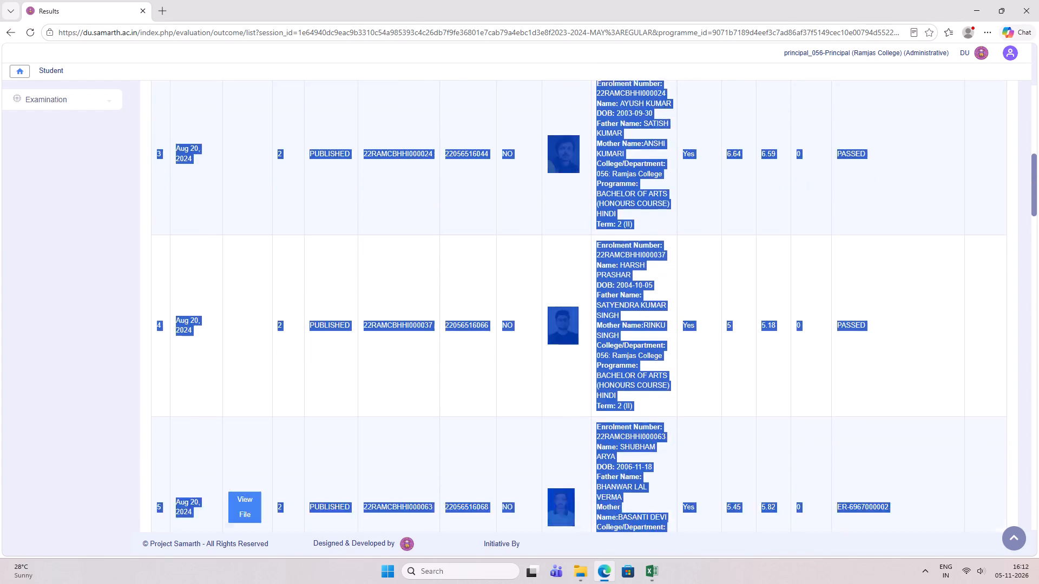
scroll(486, 355, "up", 4)
scroll(485, 355, "down", 1)
scroll(485, 354, "up", 19)
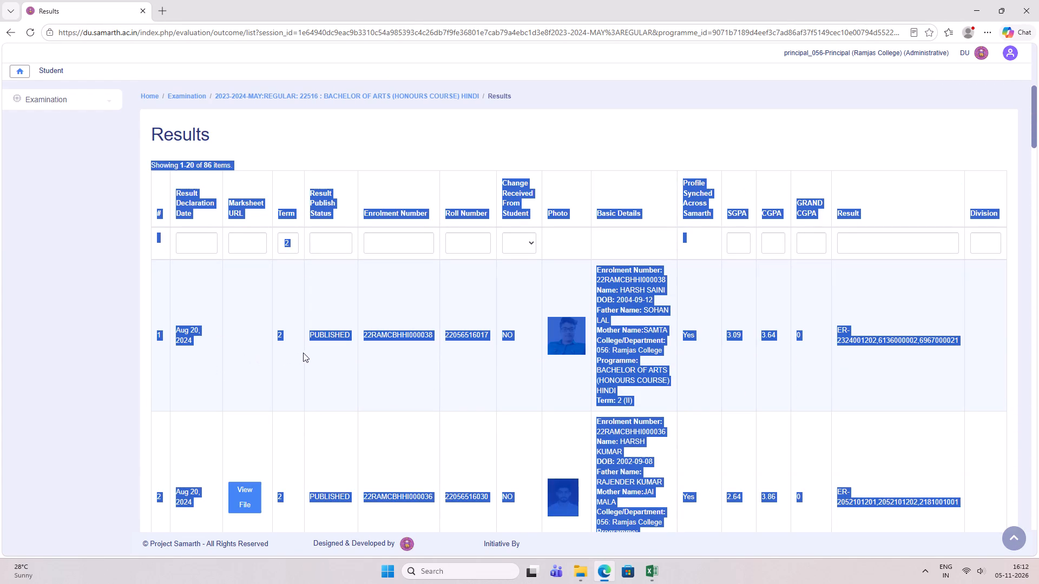
key("alt+Tab")
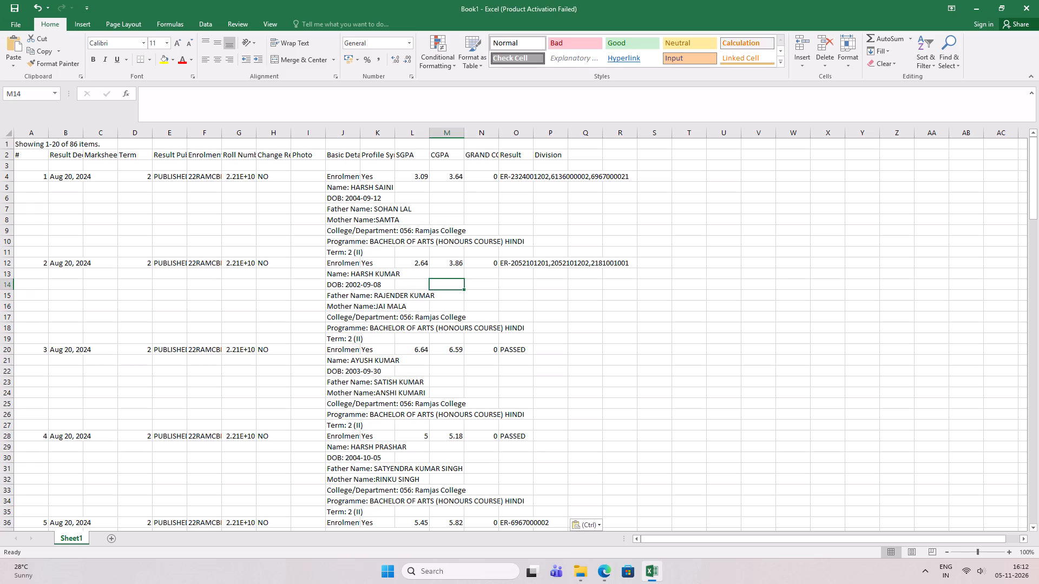
double_click(256, 132)
double_click(221, 132)
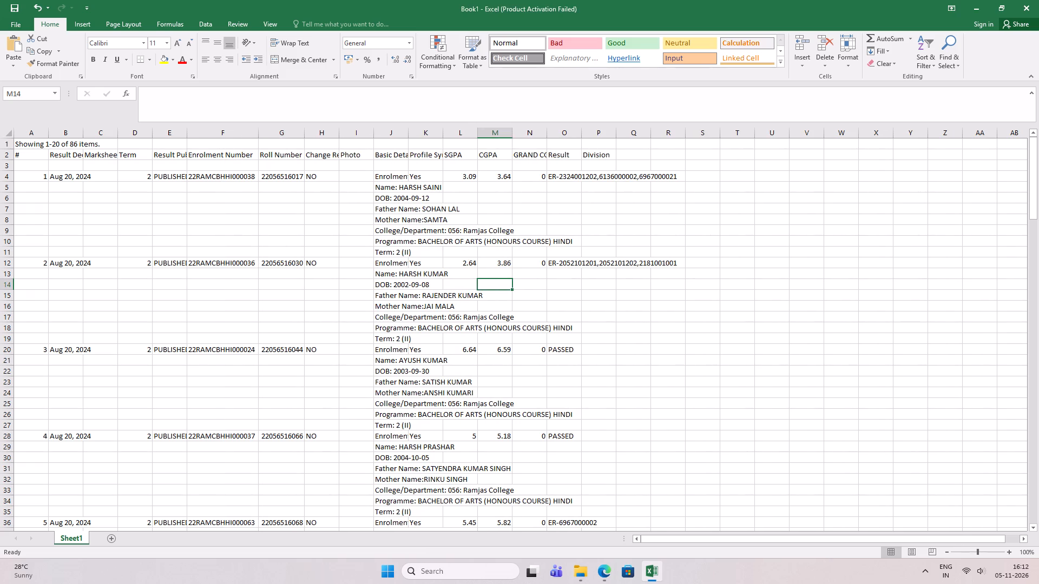
double_click(187, 132)
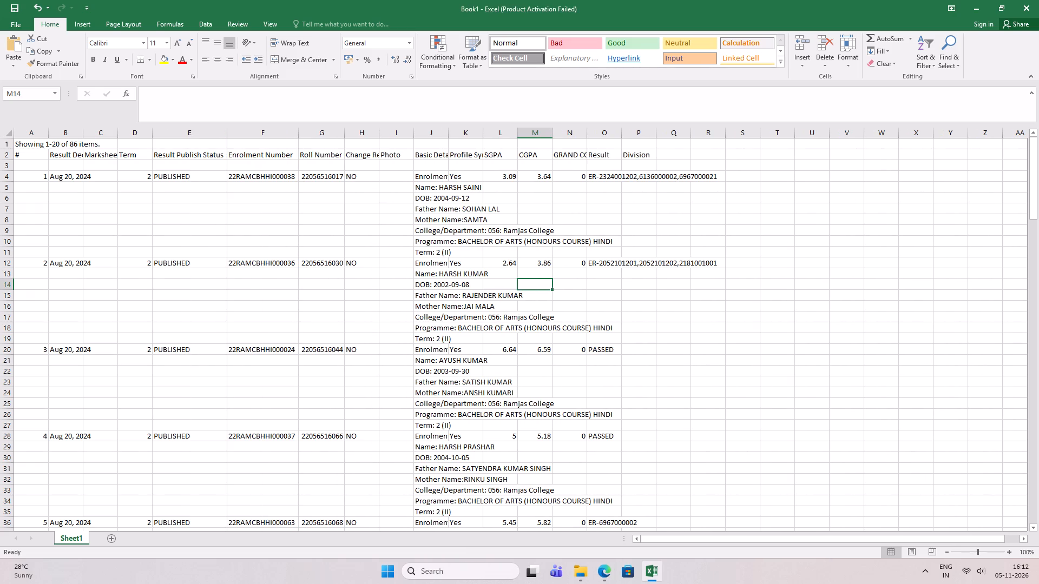
Switch to the results portal in Edge and open page 2 of the results list.
key("alt+Tab")
scroll(344, 436, "down", 17)
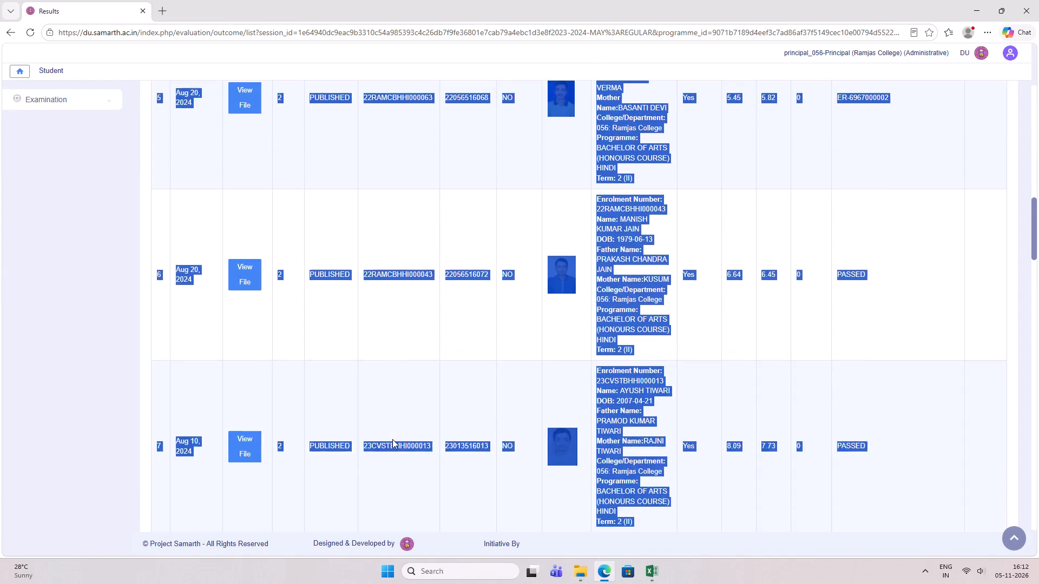
scroll(392, 439, "down", 20)
scroll(392, 439, "down", 16)
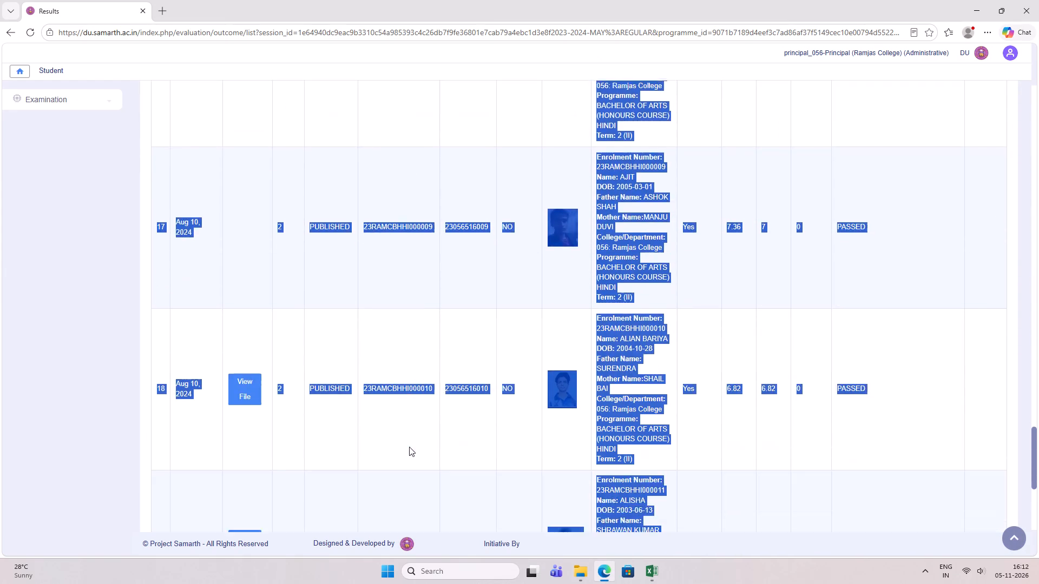
scroll(409, 447, "down", 8)
left_click(184, 500)
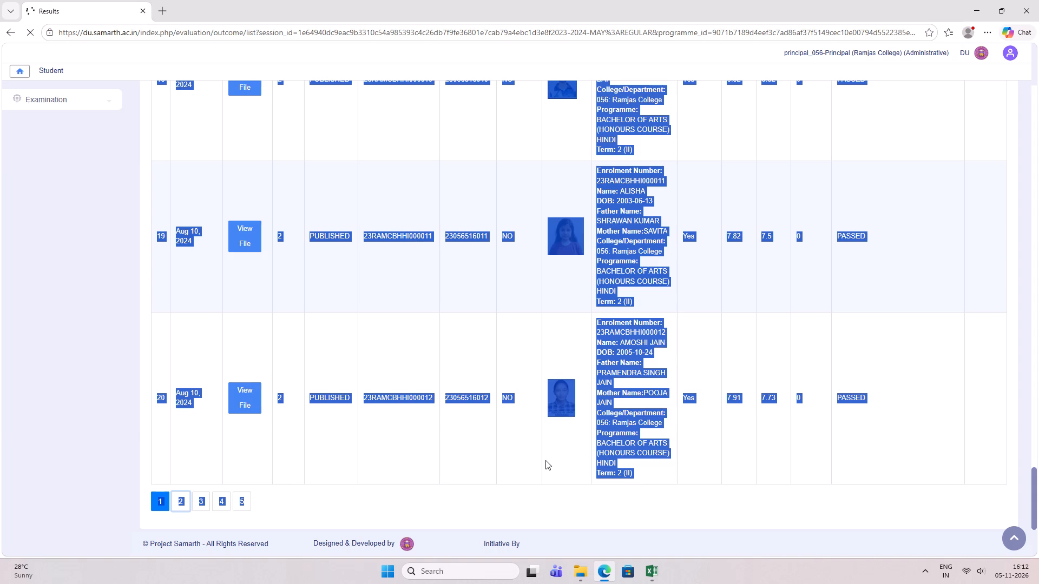
Look through student records 21 to 40 on results page 2 and return to the start of the list.
scroll(366, 486, "down", 9)
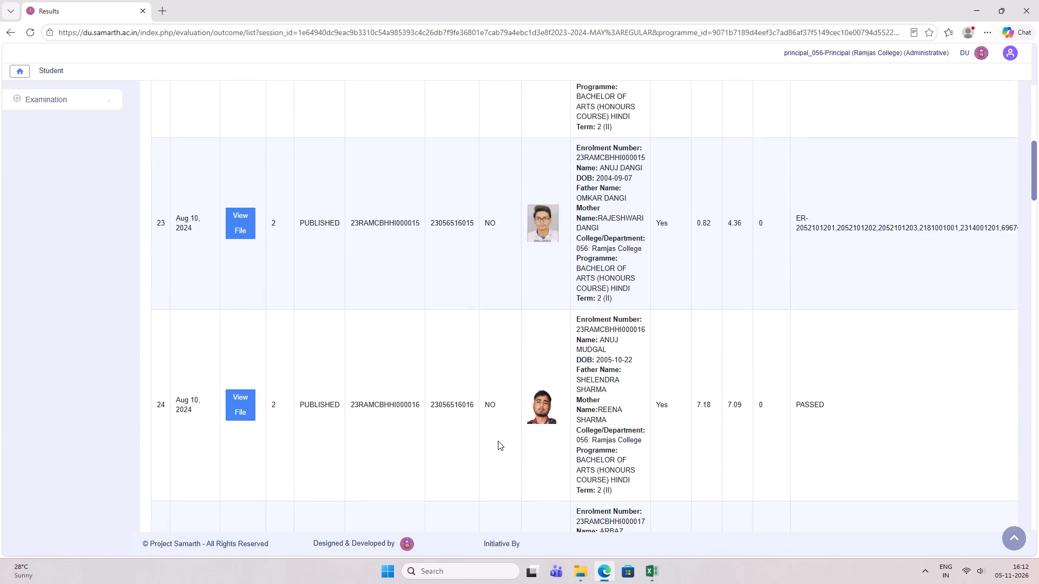
scroll(498, 441, "down", 20)
scroll(498, 441, "down", 19)
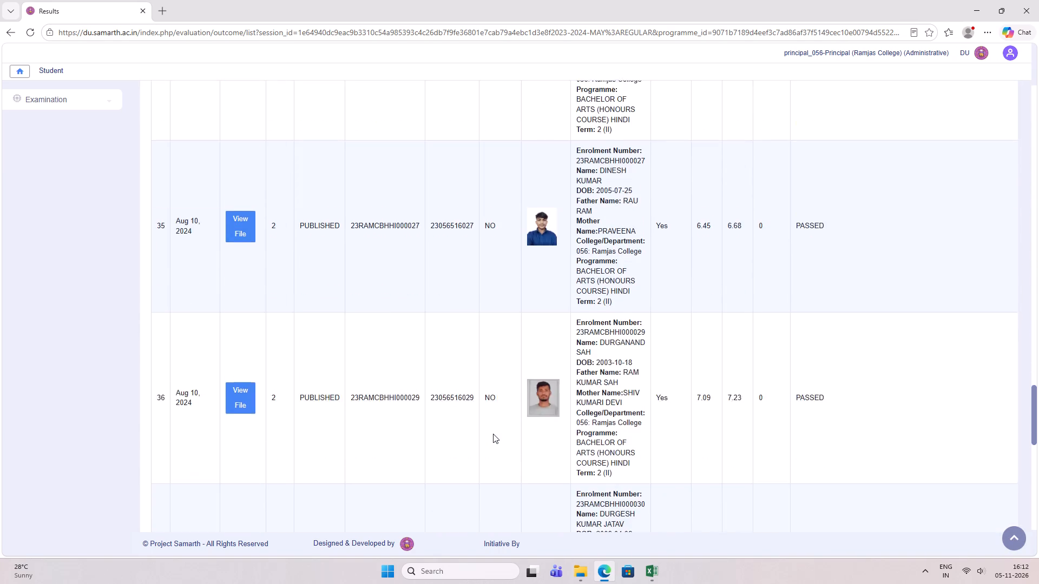
scroll(493, 434, "down", 20)
scroll(493, 434, "down", 5)
scroll(440, 416, "up", 6)
scroll(439, 414, "down", 1)
scroll(439, 414, "up", 1)
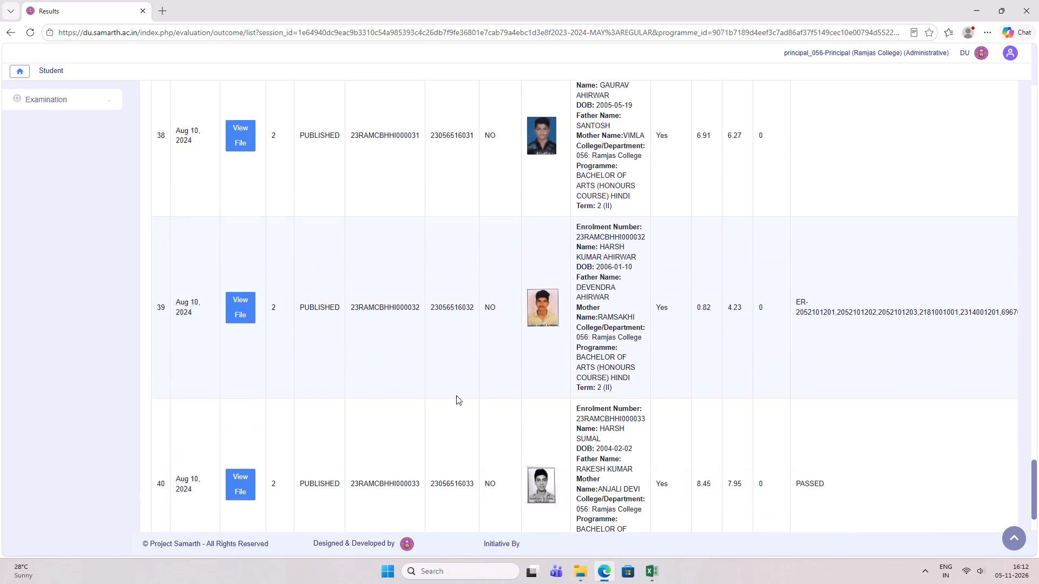
scroll(456, 395, "up", 8)
scroll(456, 382, "down", 1)
scroll(456, 382, "up", 19)
key("ctrl+Home")
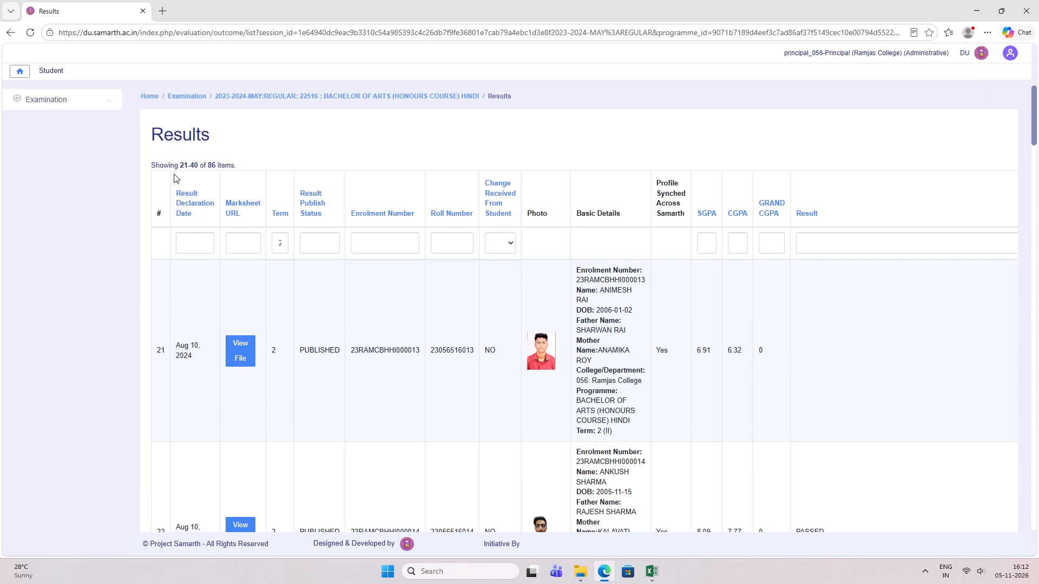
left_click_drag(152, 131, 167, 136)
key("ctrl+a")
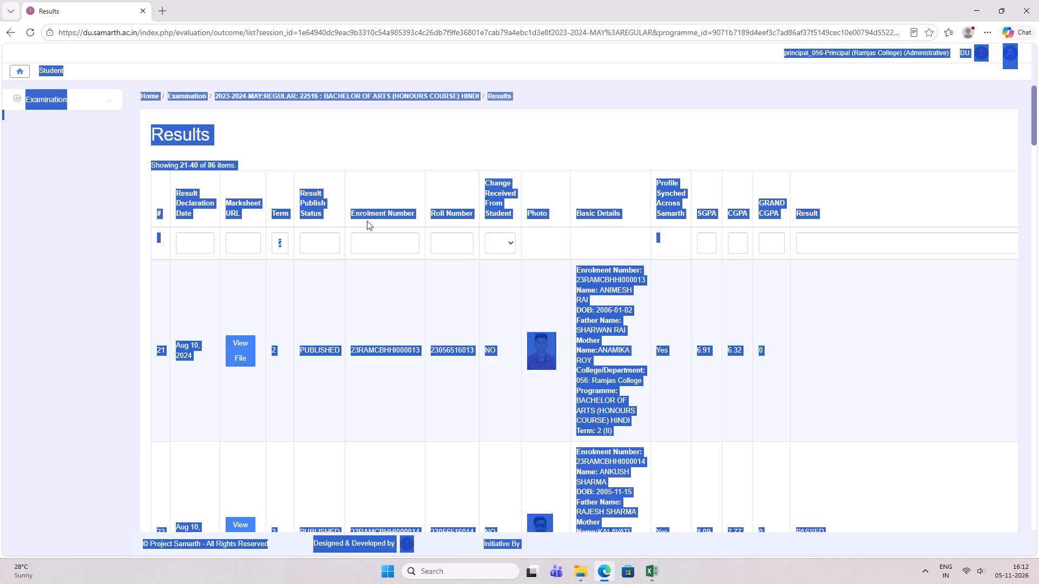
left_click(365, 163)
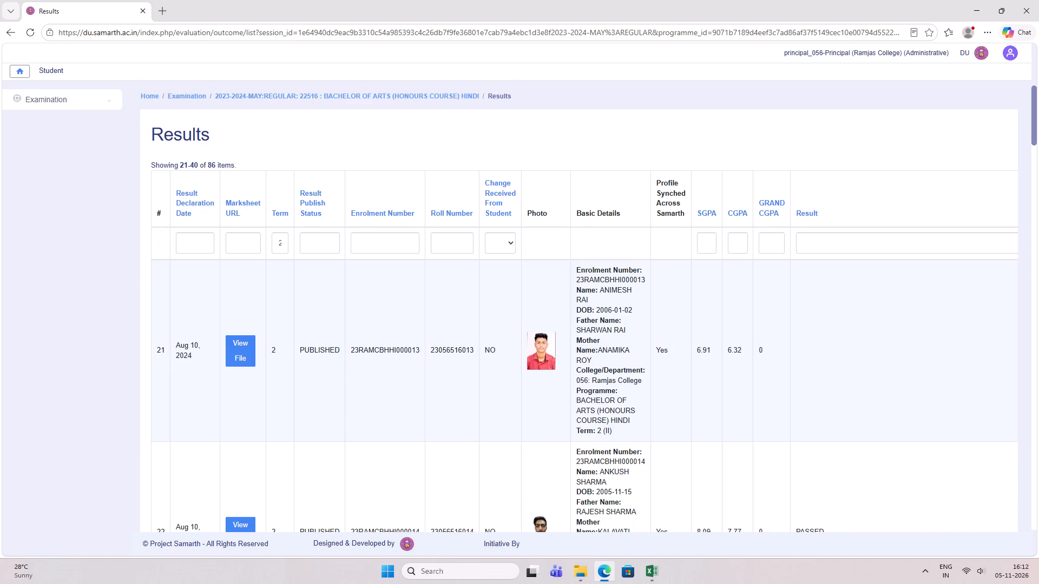
Select the rows for records 21 to 40 on results page 2, without the column headings, and copy them.
left_click(159, 233)
left_click_drag(156, 259, 228, 270)
left_click_drag(228, 270, 938, 519)
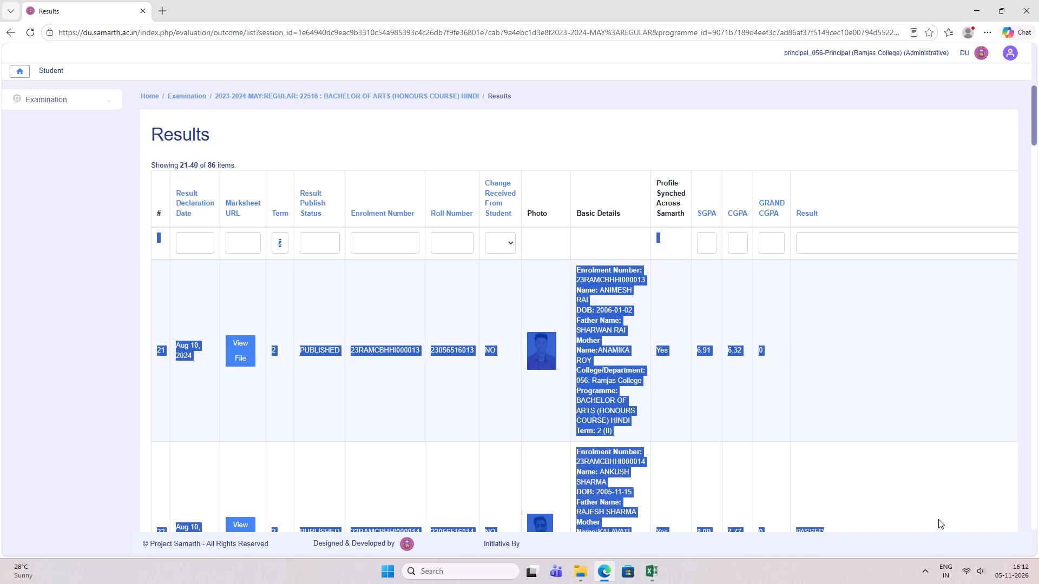
left_click_drag(938, 519, 959, 490)
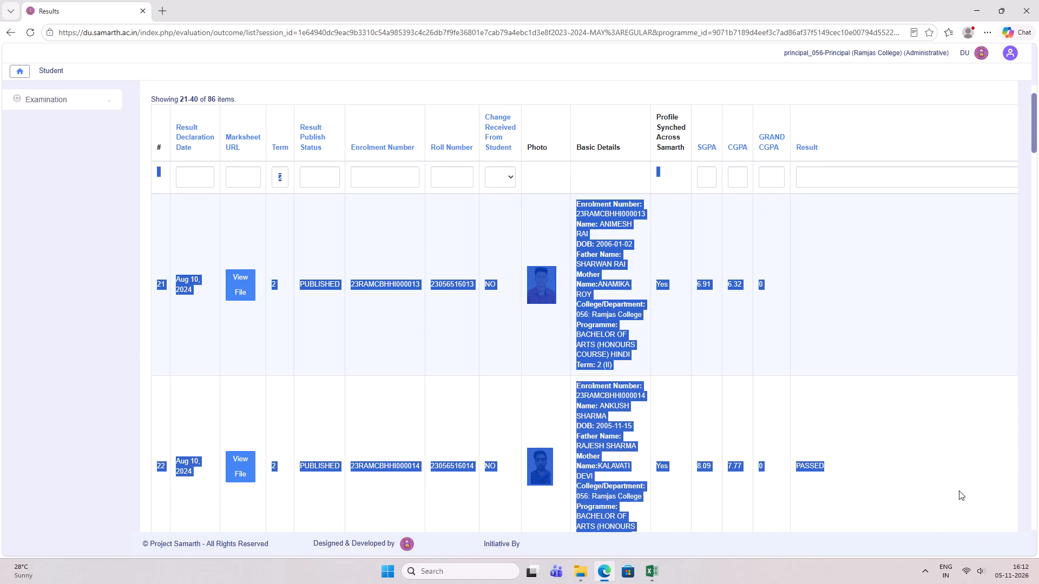
left_click_drag(959, 490, 1004, 581)
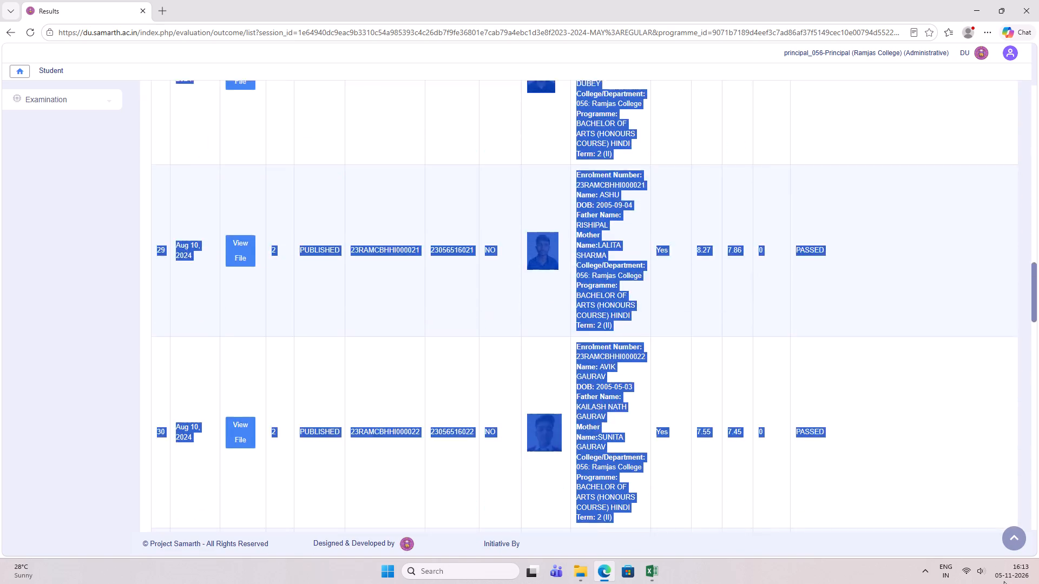
left_click_drag(1004, 581, 1014, 462)
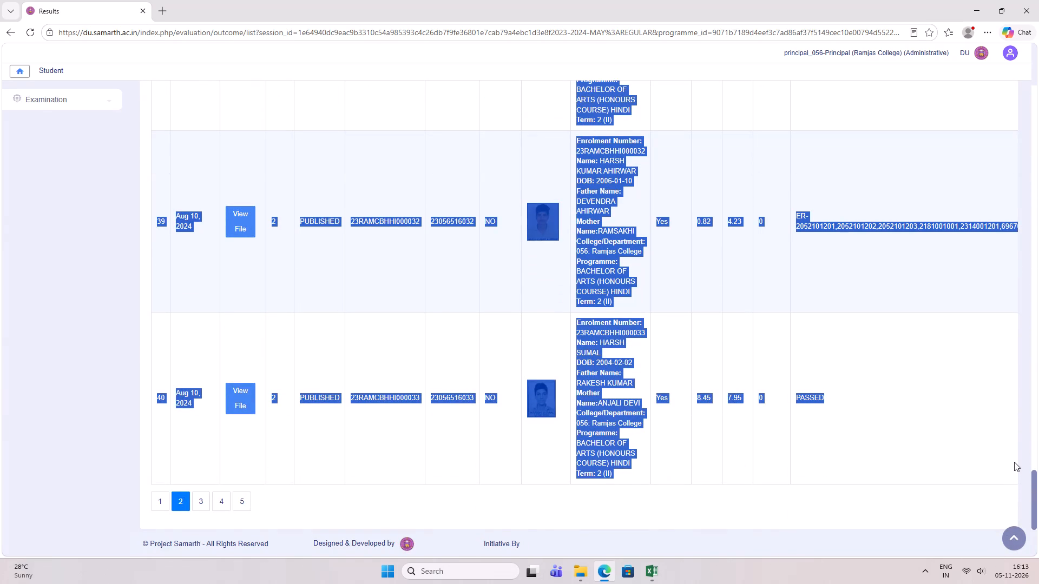
left_click_drag(1014, 462, 1014, 459)
key("ctrl+c")
key("ctrl+c")
Switch to the Excel workbook and paste the copied records below the existing data at cell A169, matching destination formatting.
key("alt+Tab")
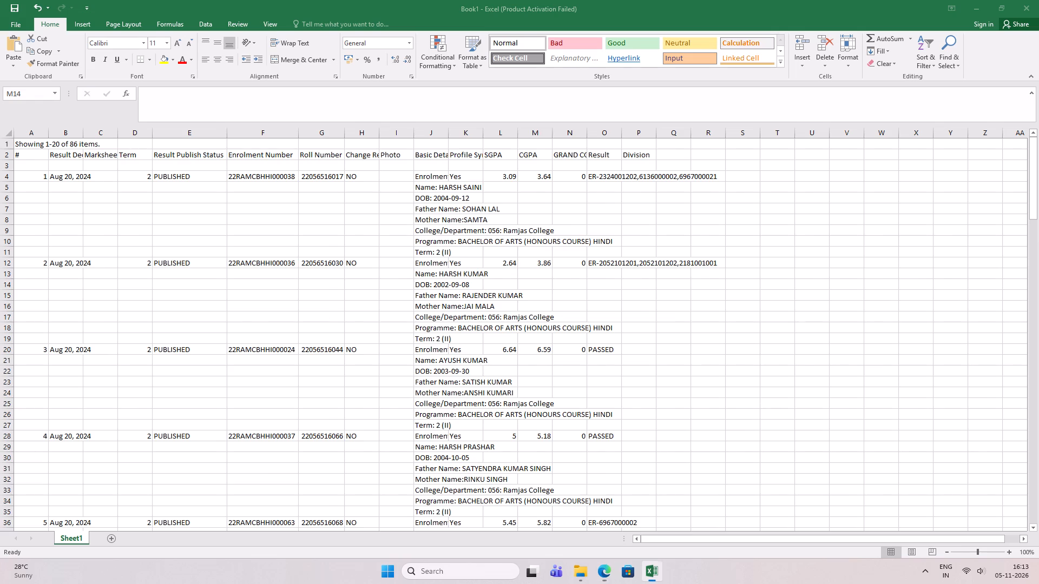
scroll(281, 446, "down", 20)
scroll(281, 446, "down", 9)
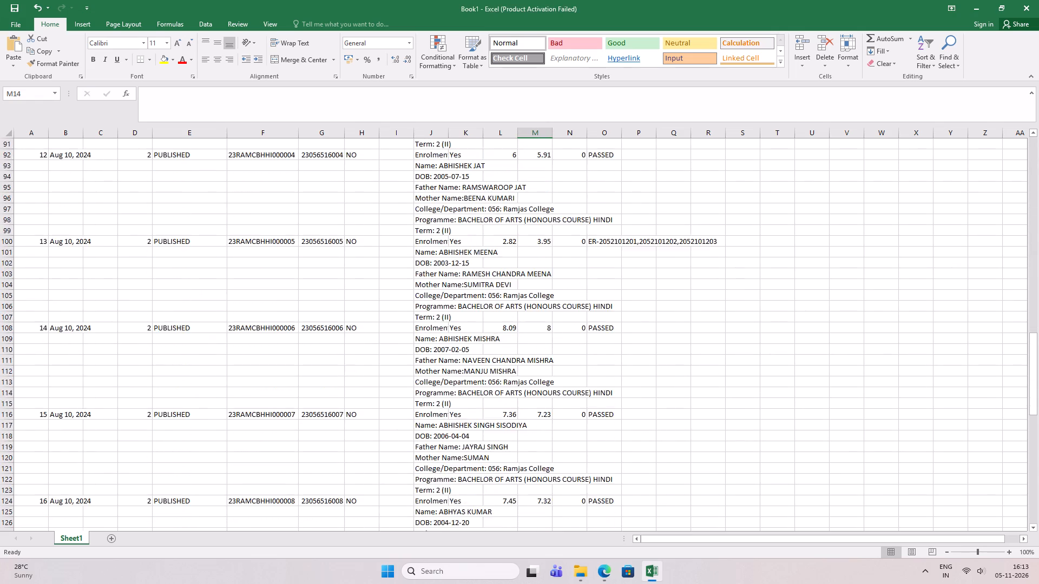
scroll(291, 442, "down", 20)
scroll(291, 442, "down", 1)
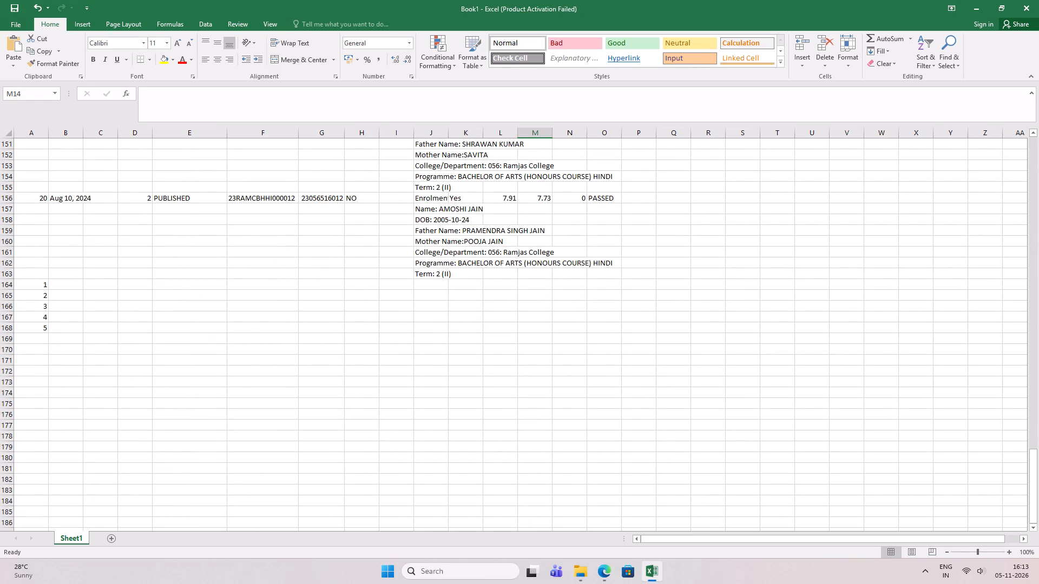
left_click(37, 340)
right_click(37, 340)
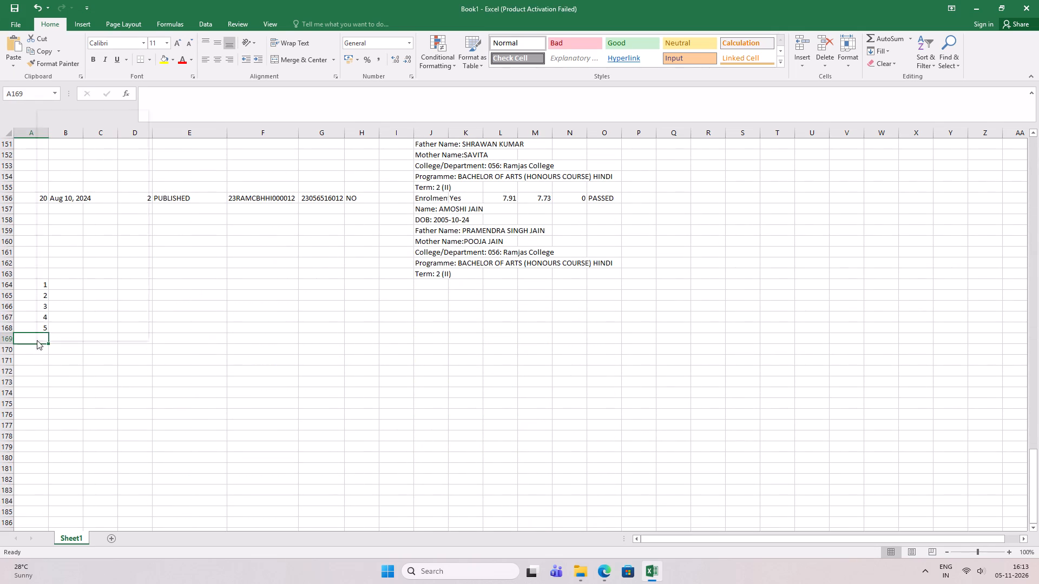
left_click(81, 160)
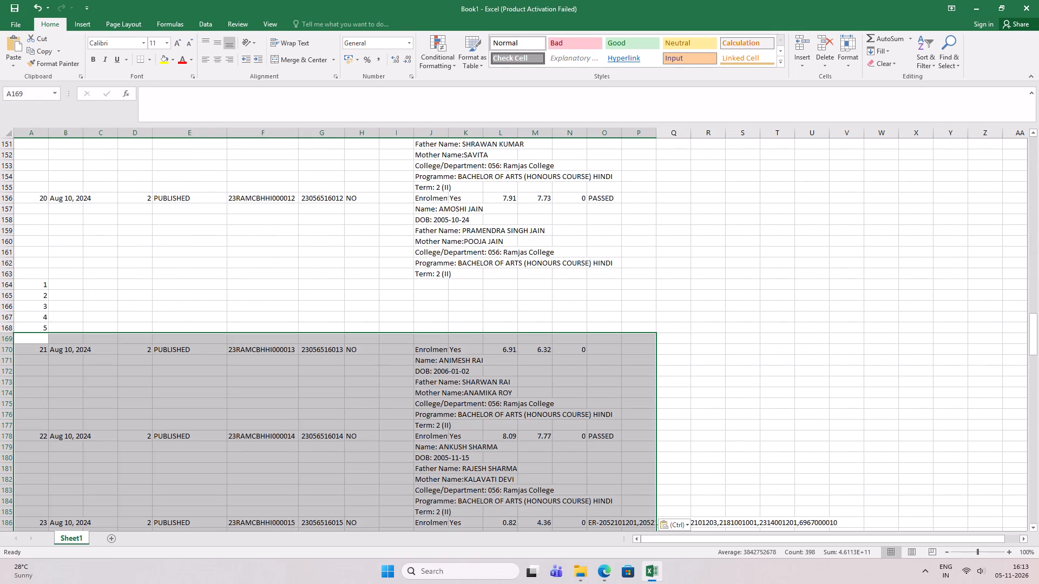
left_click(106, 396)
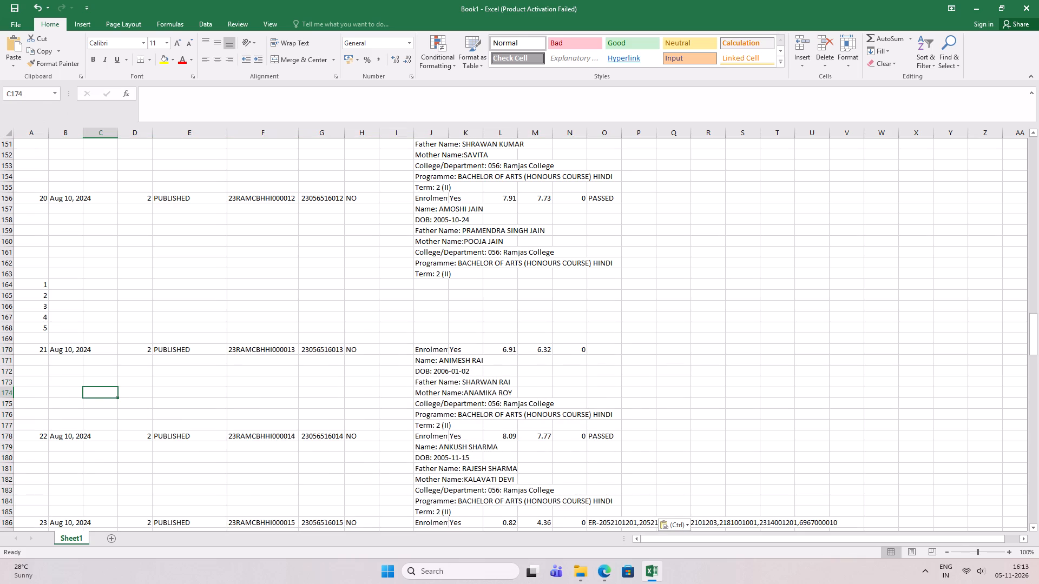
Open page 3 of the results in the Edge portal and copy the rows for records 41 to 60, without the column headings.
key("alt+Tab")
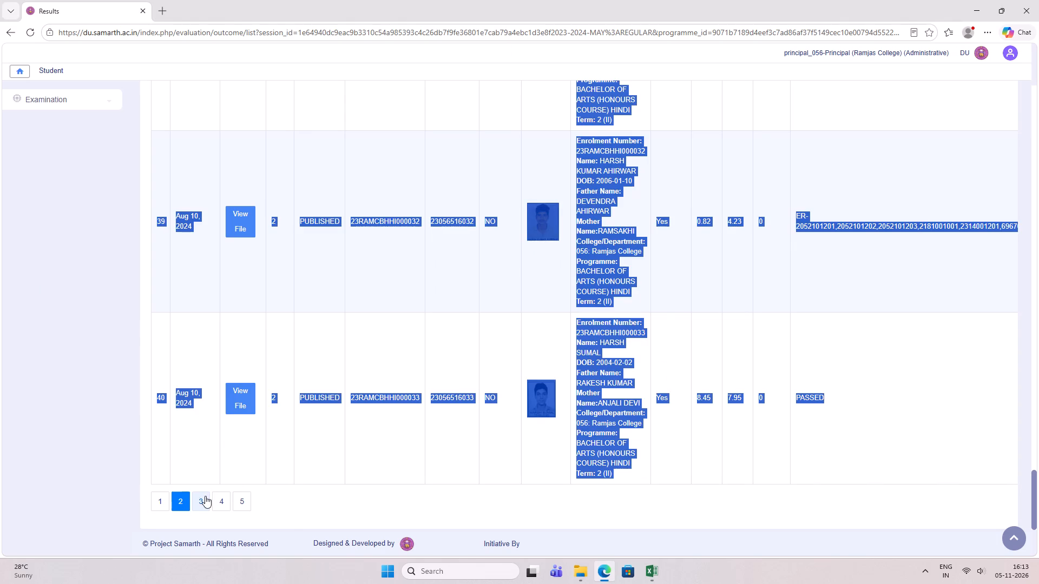
left_click(205, 496)
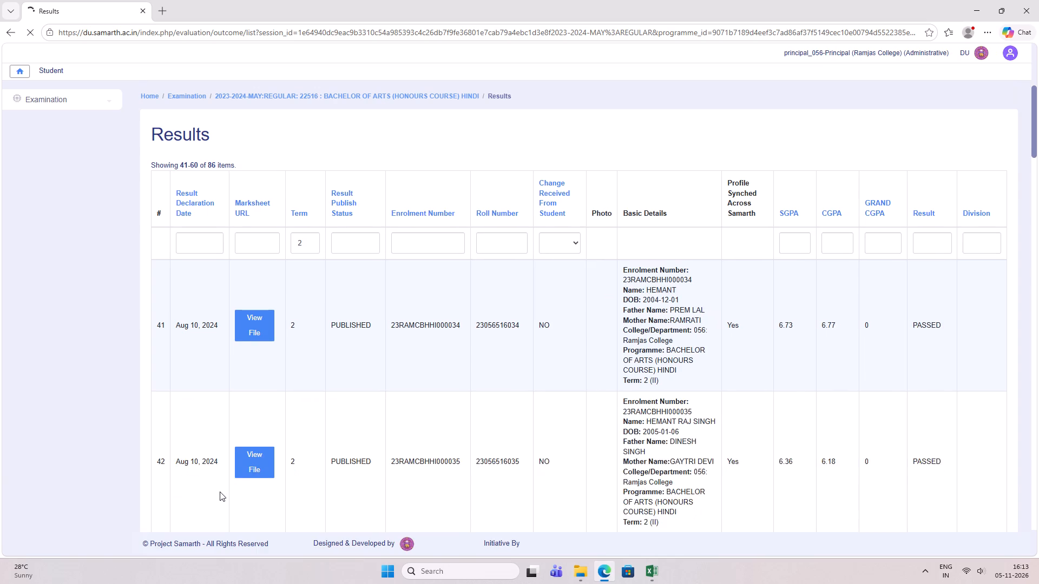
scroll(286, 470, "up", 3)
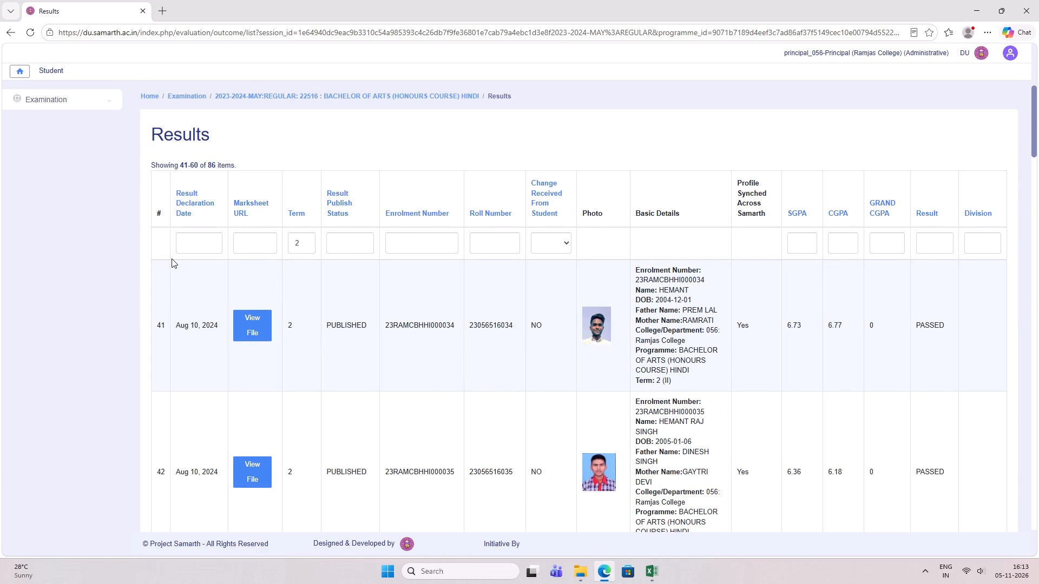
left_click_drag(153, 260, 778, 577)
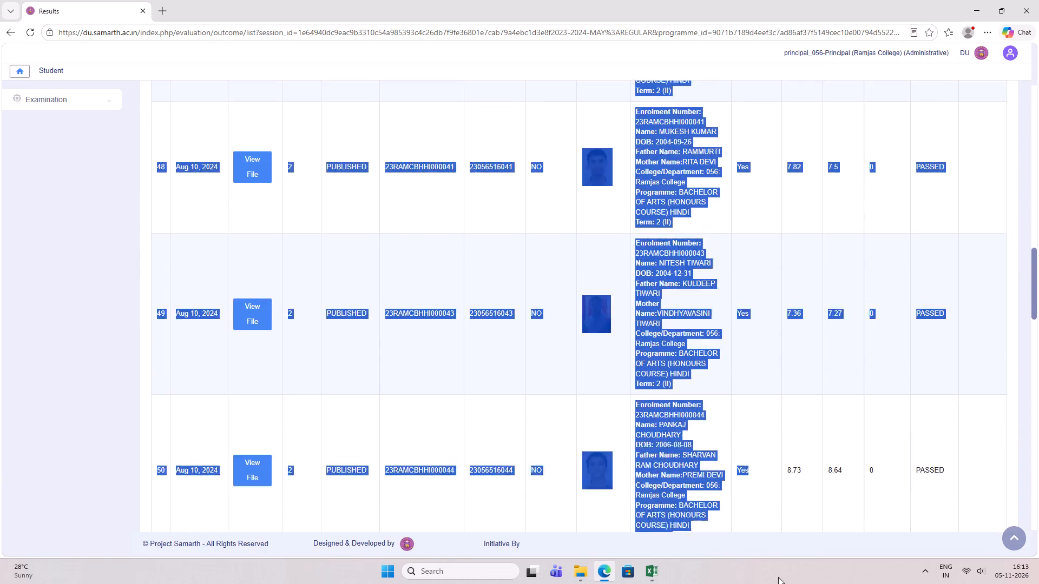
left_click_drag(778, 577, 1038, 414)
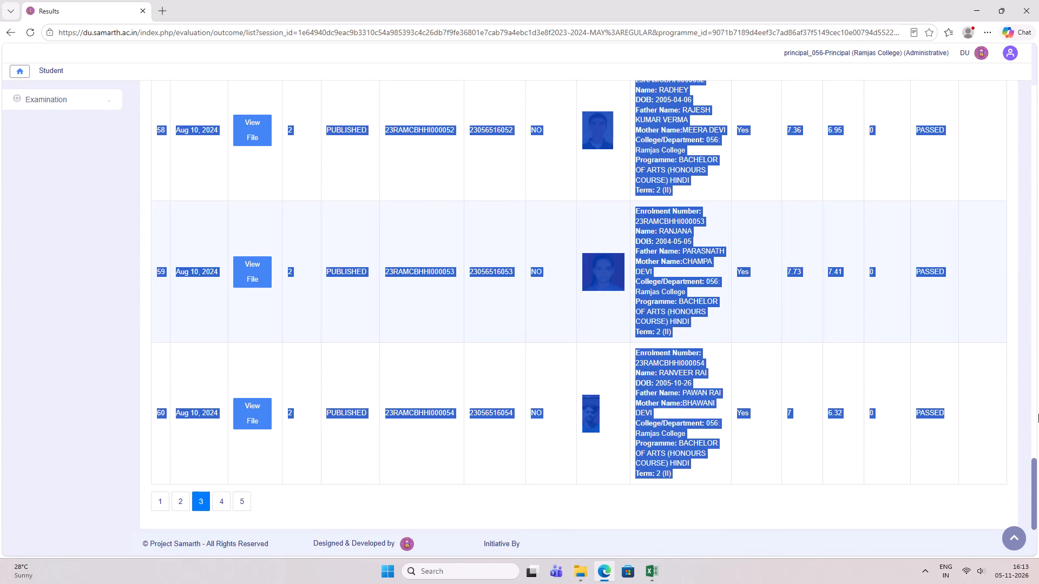
left_click_drag(1038, 414, 1038, 413)
key("ctrl+c")
key("ctrl+c")
key("ctrl+c")
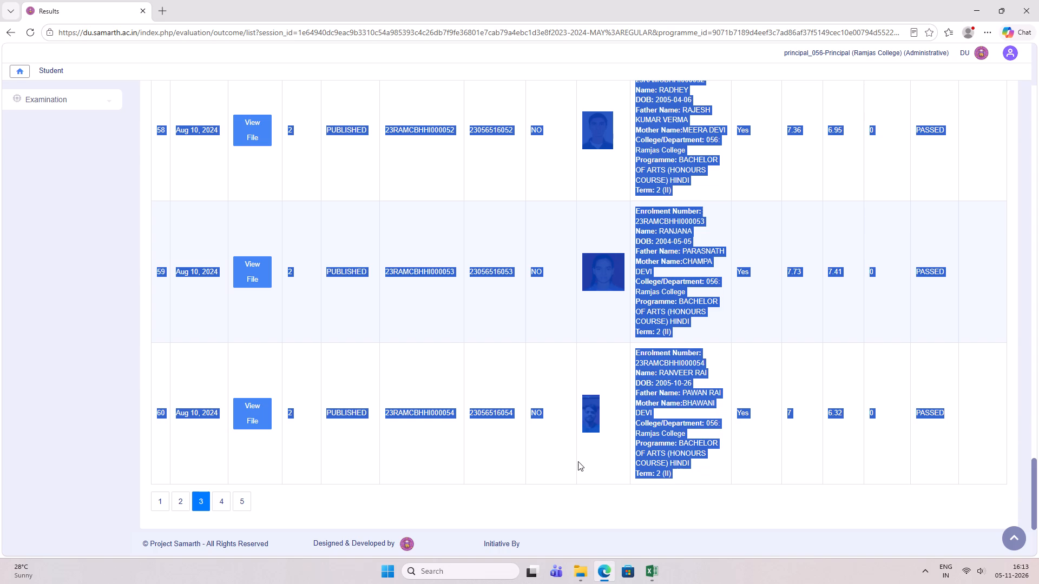
Switch to the Excel workbook and paste records 41 to 60 below the existing data at cell A332, matching destination formatting.
key("alt+Tab")
scroll(354, 393, "down", 20)
scroll(354, 393, "down", 6)
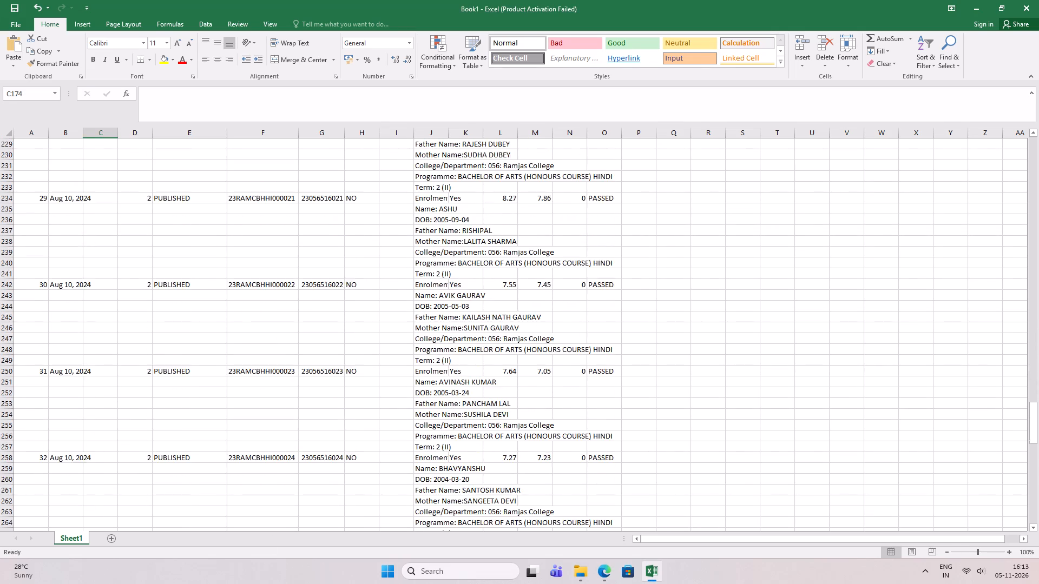
scroll(377, 395, "down", 20)
scroll(377, 395, "down", 12)
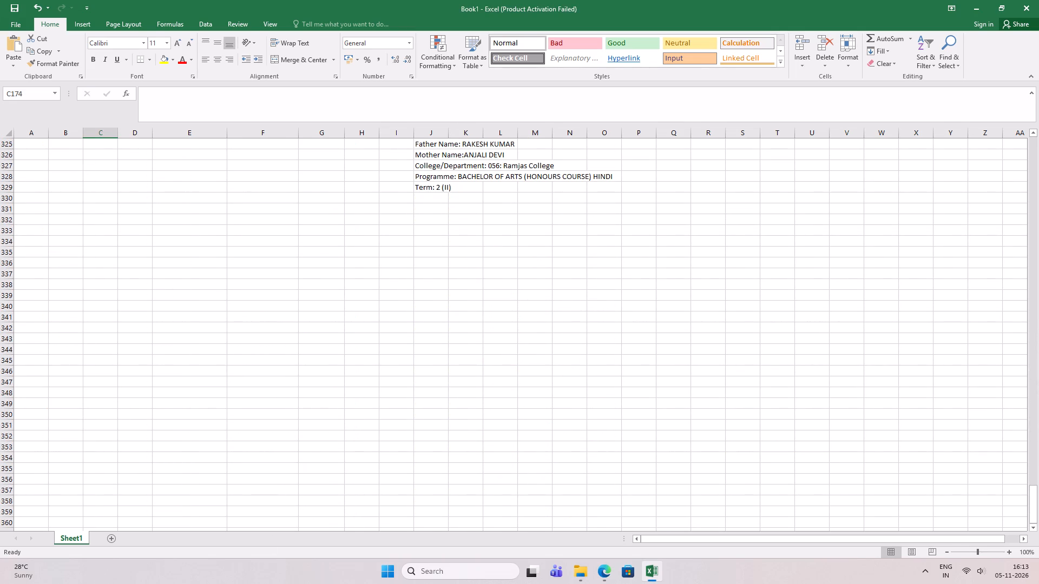
scroll(369, 218, "up", 2)
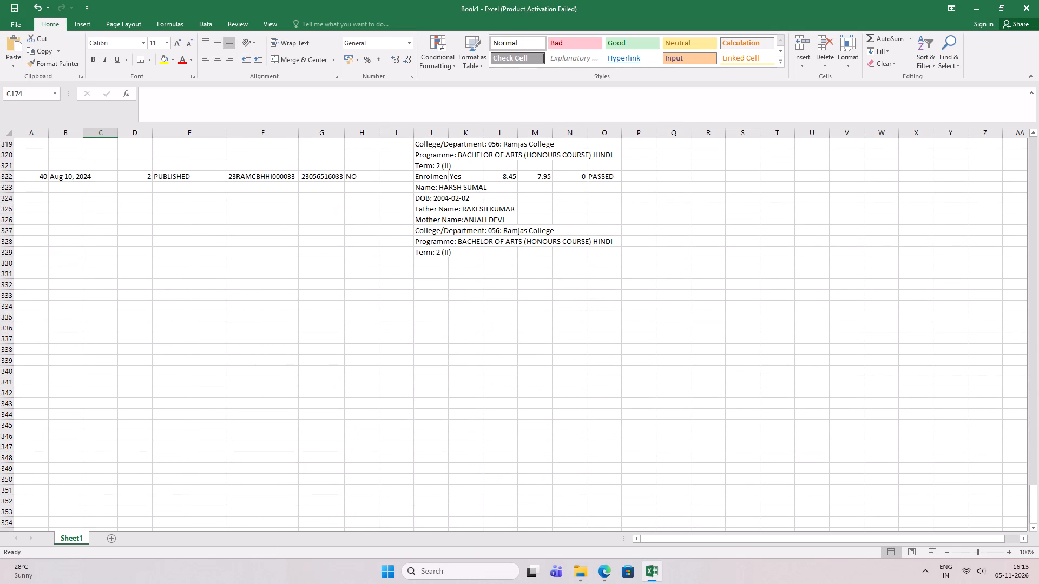
left_click(41, 282)
right_click(33, 285)
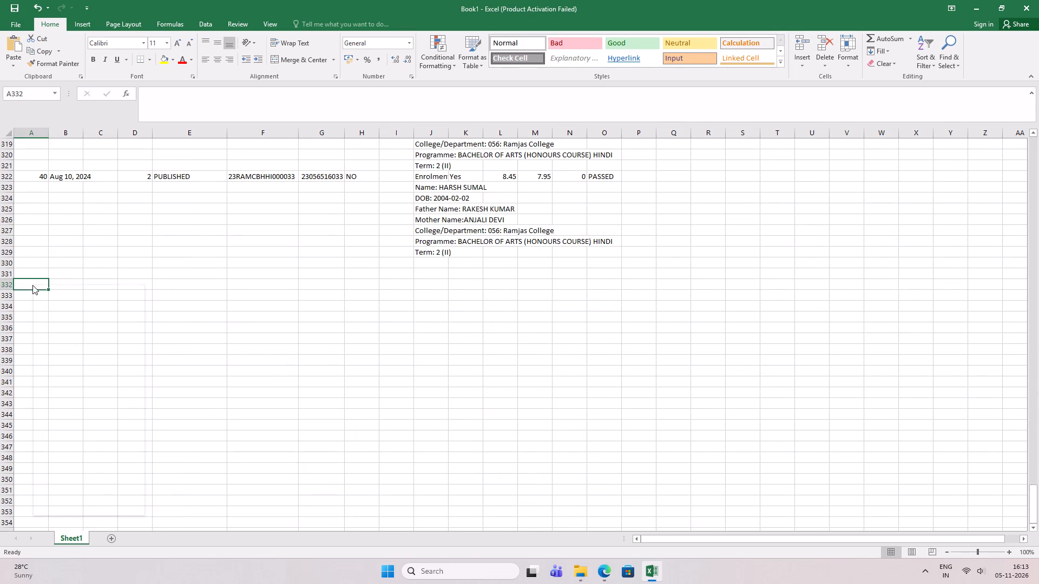
left_click(77, 336)
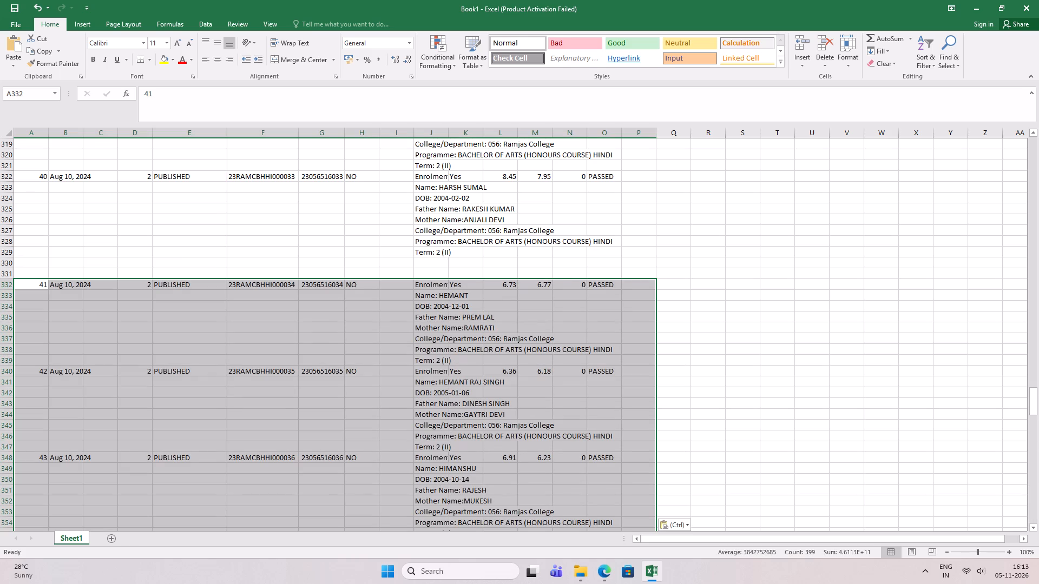
Switch to the Edge portal, open results page 4 and copy the rows for records 61 to 80, without the column headings.
key("alt+Tab")
scroll(464, 434, "down", 6)
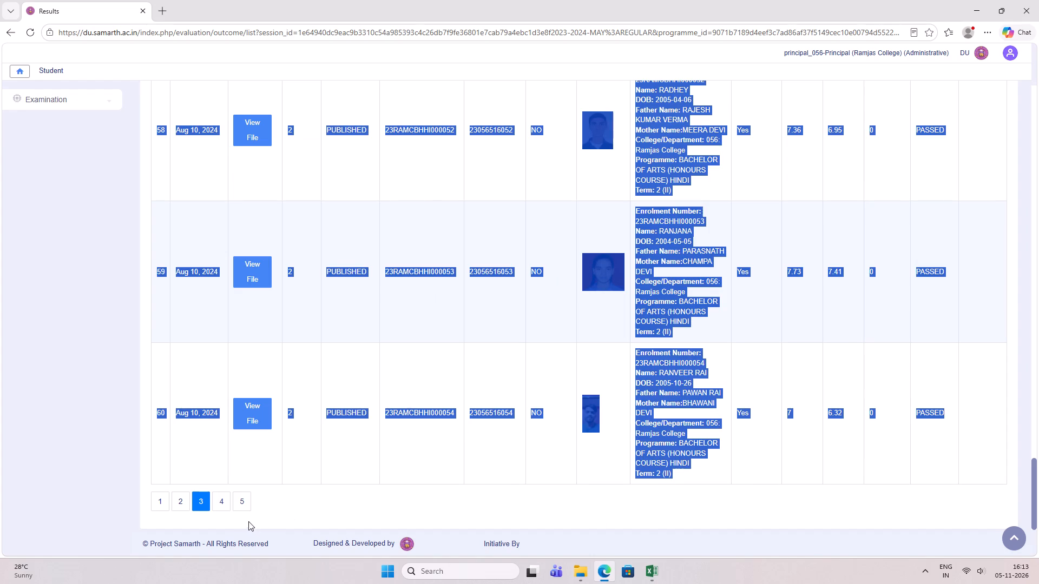
left_click(221, 499)
scroll(126, 299, "up", 7)
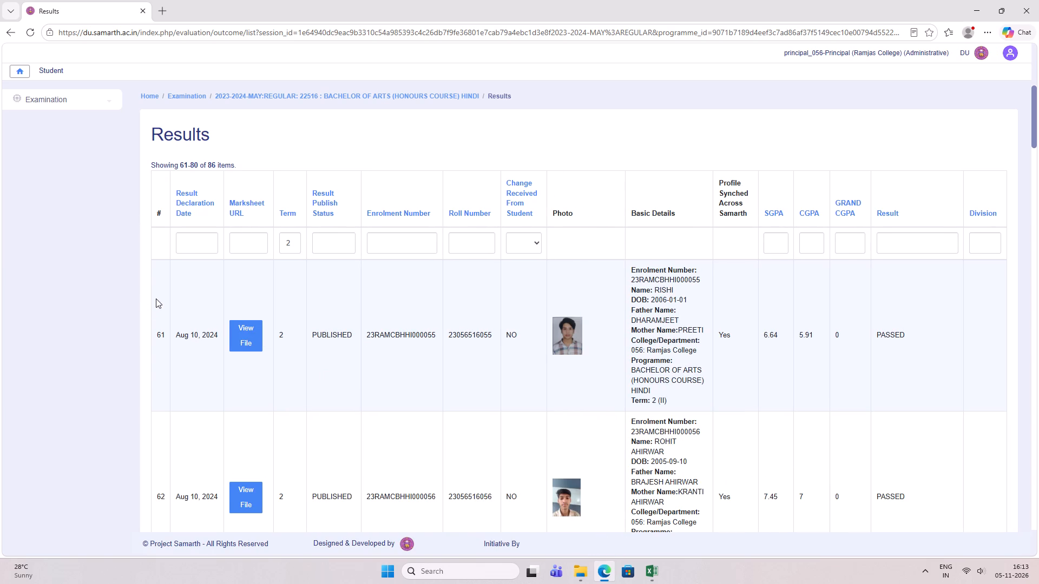
left_click_drag(161, 259, 253, 293)
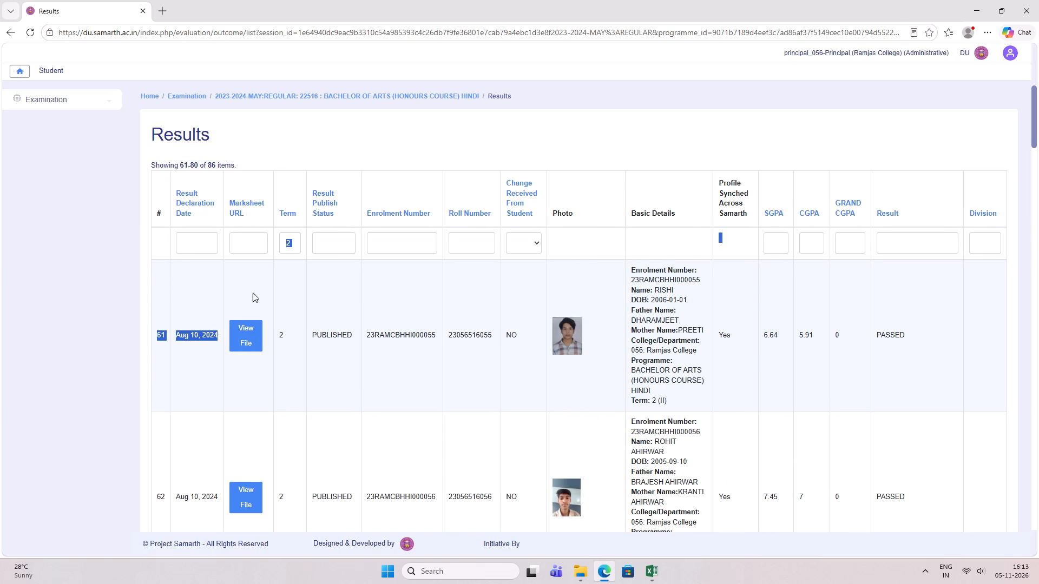
left_click_drag(253, 293, 948, 565)
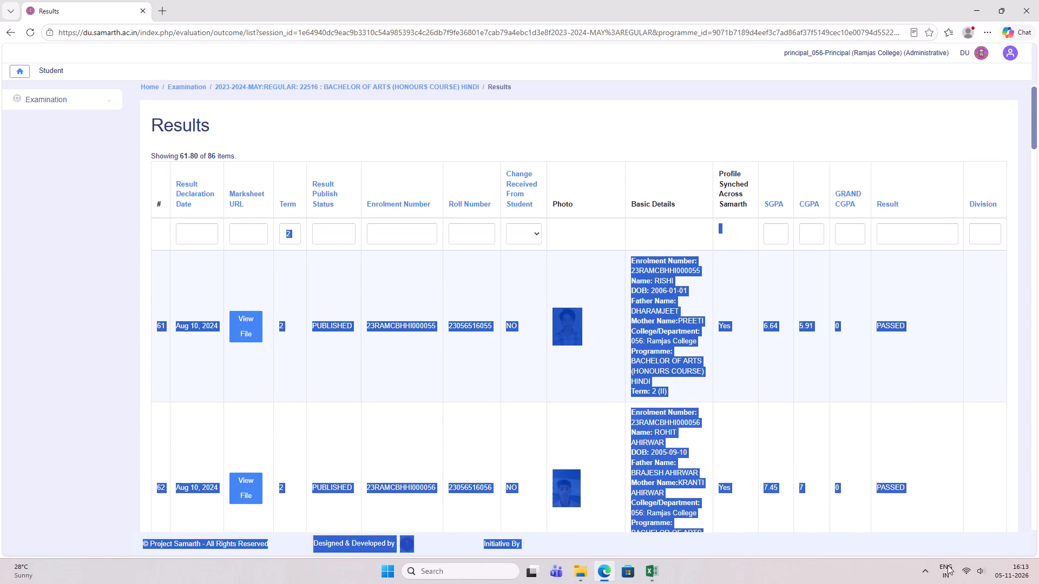
left_click_drag(948, 565, 951, 583)
key("ctrl+c")
key("ctrl+c")
Switch to the Excel workbook and paste records 61 to 80 directly below record 60 at cell A492, matching destination formatting.
key("alt+Tab")
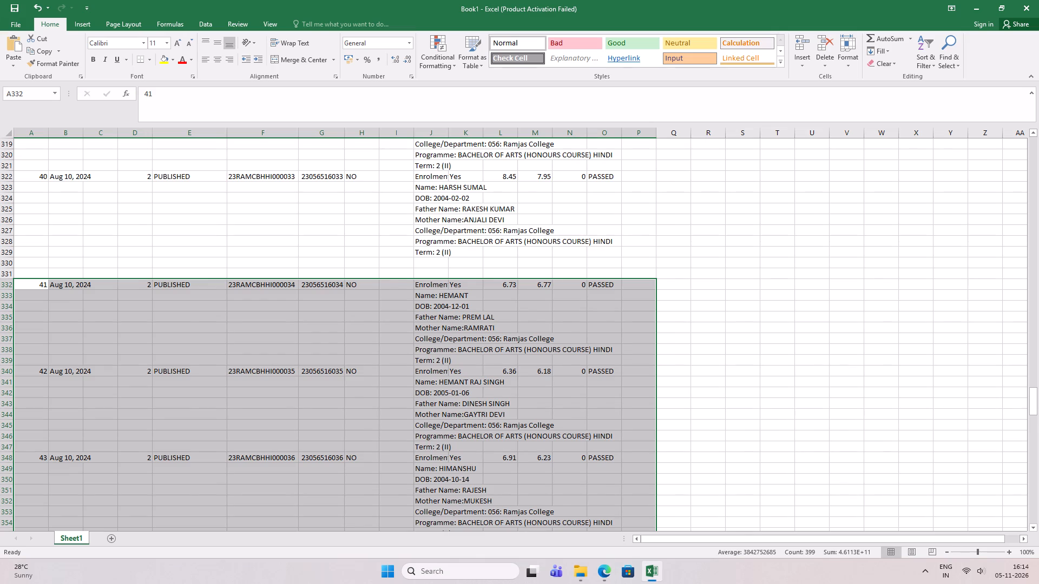
scroll(98, 453, "down", 5)
scroll(104, 446, "up", 6)
scroll(104, 445, "down", 12)
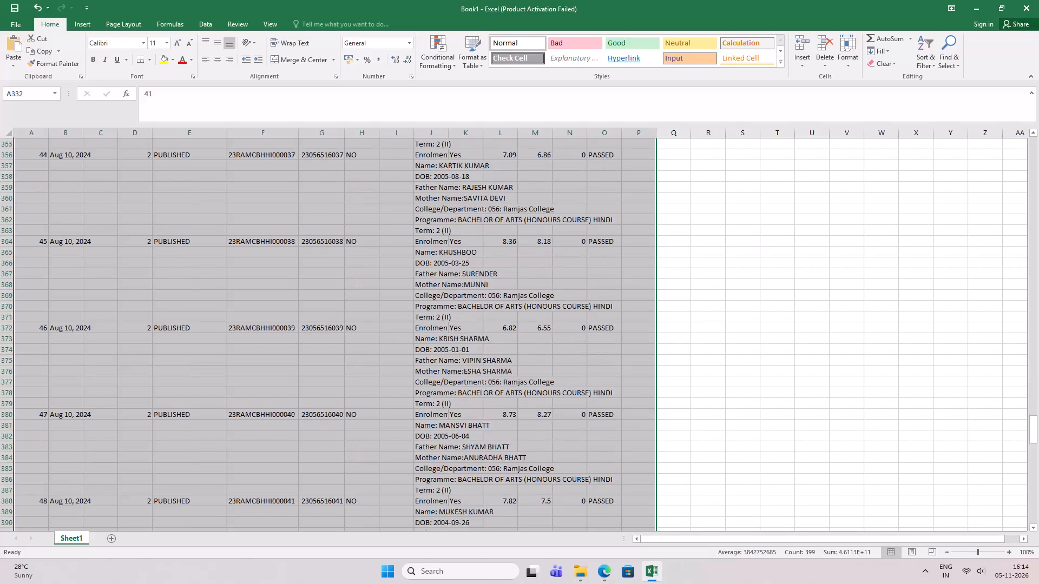
scroll(113, 442, "down", 20)
scroll(113, 442, "down", 18)
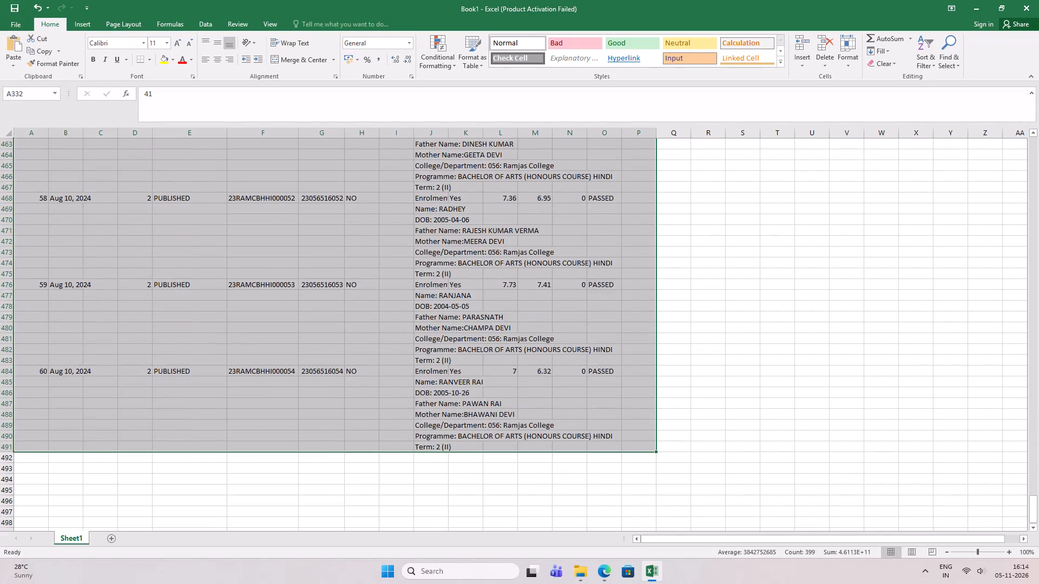
scroll(126, 438, "down", 3)
left_click(52, 328)
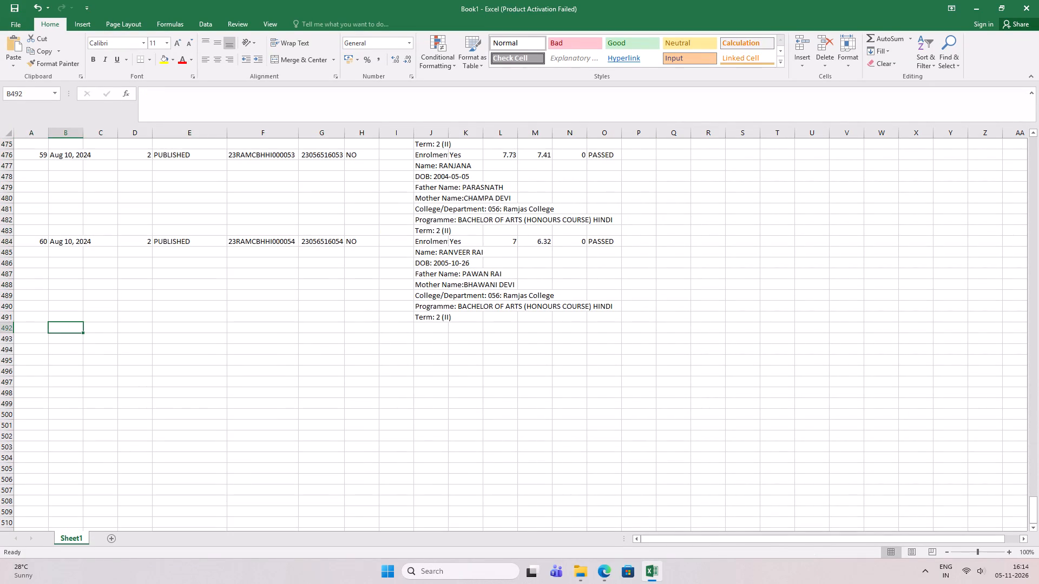
left_click(38, 328)
right_click(38, 328)
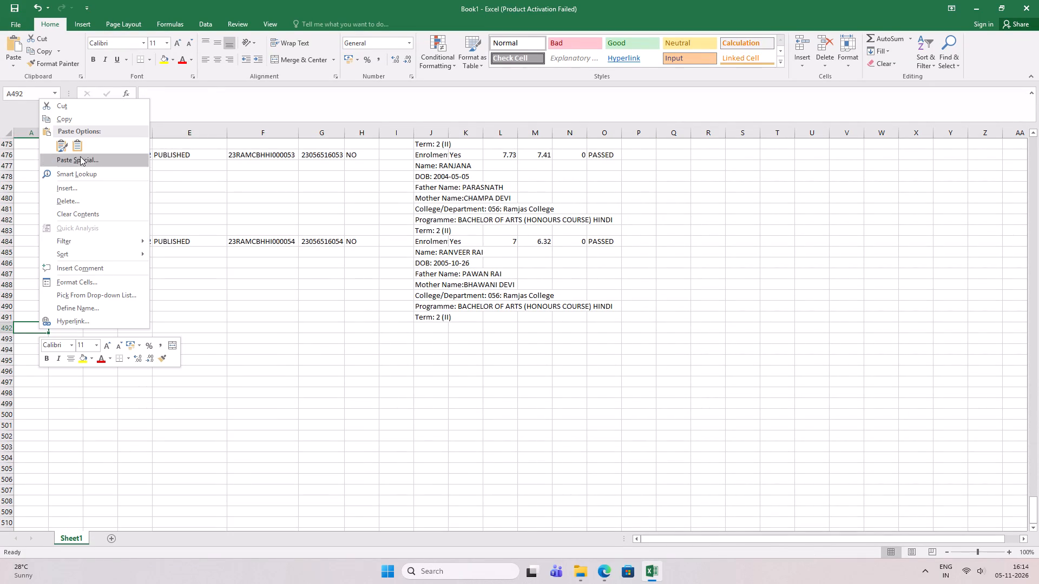
left_click(81, 141)
Switch to the Edge portal, open results page 5 and copy the rows for records 81 to 86, without the column headings.
key("alt+Tab")
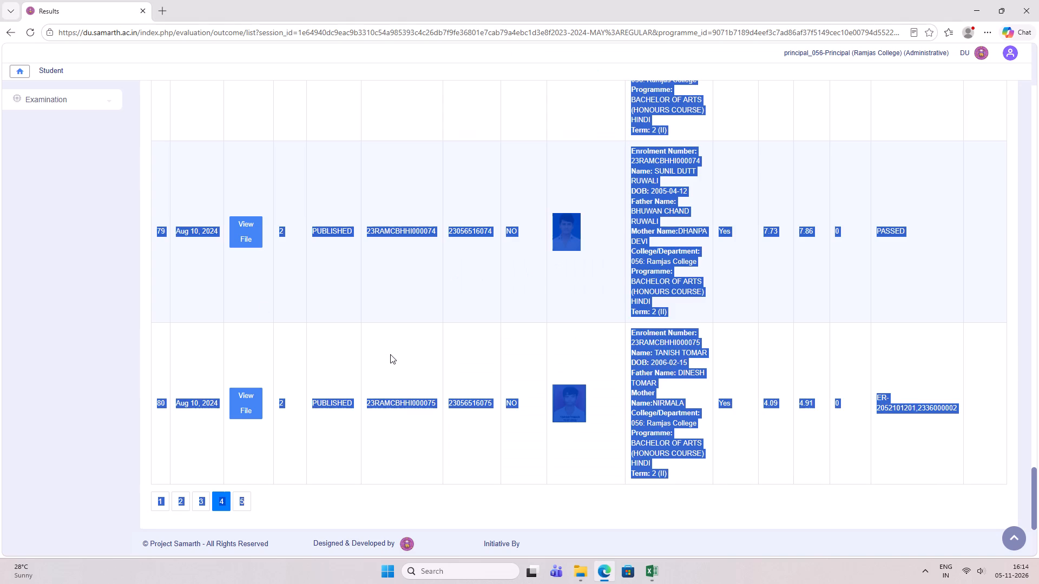
left_click(239, 500)
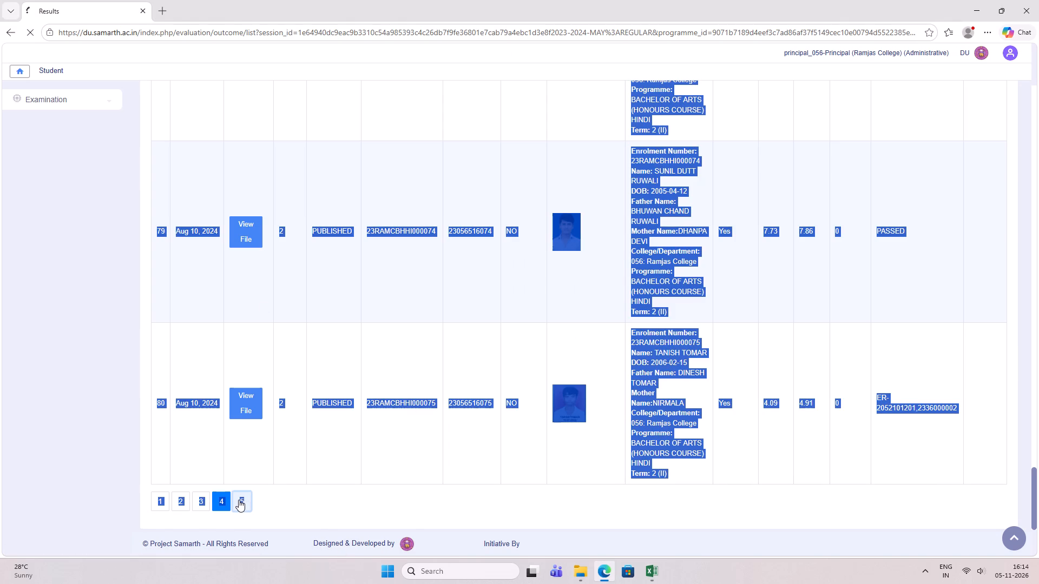
scroll(216, 329, "up", 3)
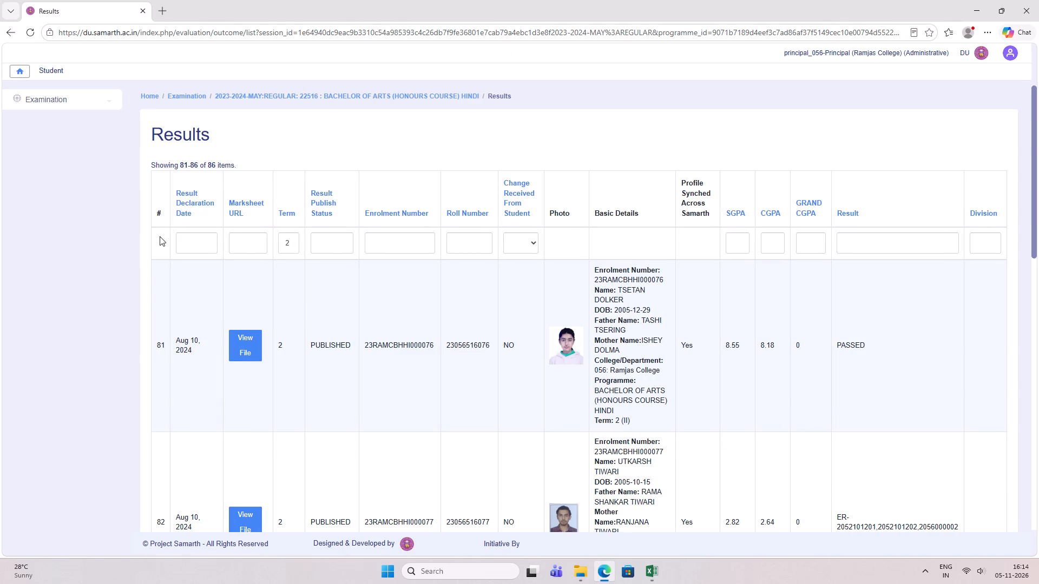
left_click_drag(155, 260, 733, 583)
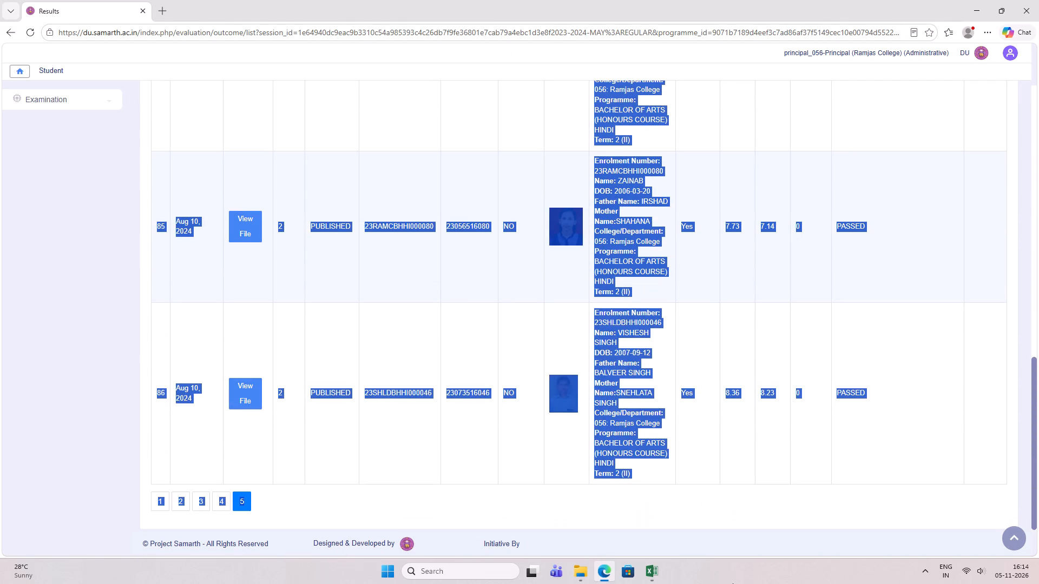
left_click_drag(733, 583, 951, 449)
key("ctrl+c")
key("ctrl+c")
key("ctrl+c")
Switch to the Excel workbook and paste records 81 to 86 below the existing data at cell A658, matching destination formatting.
key("alt+Tab")
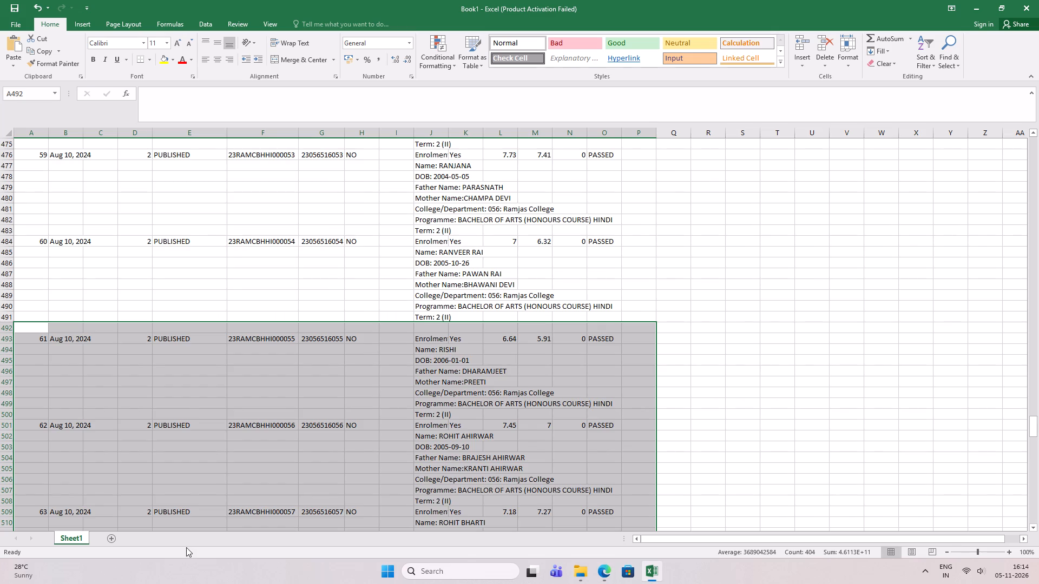
scroll(188, 547, "down", 20)
scroll(188, 547, "down", 13)
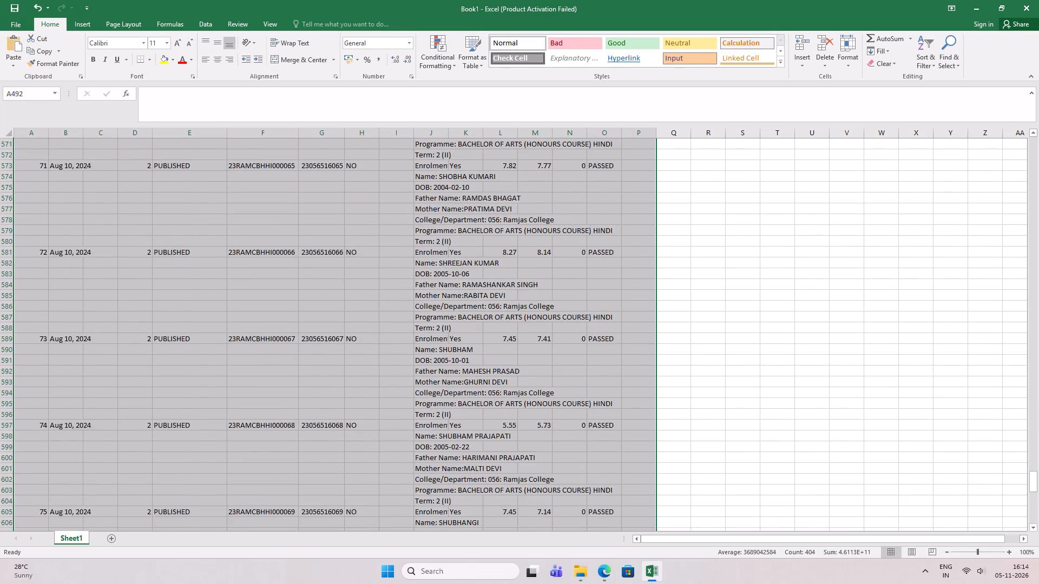
scroll(218, 529, "down", 19)
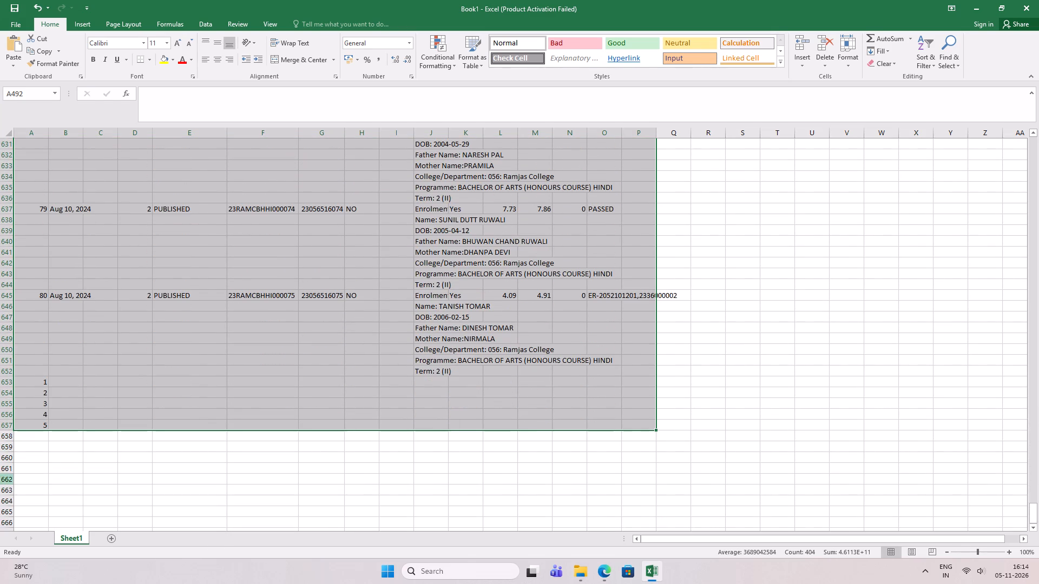
left_click(35, 437)
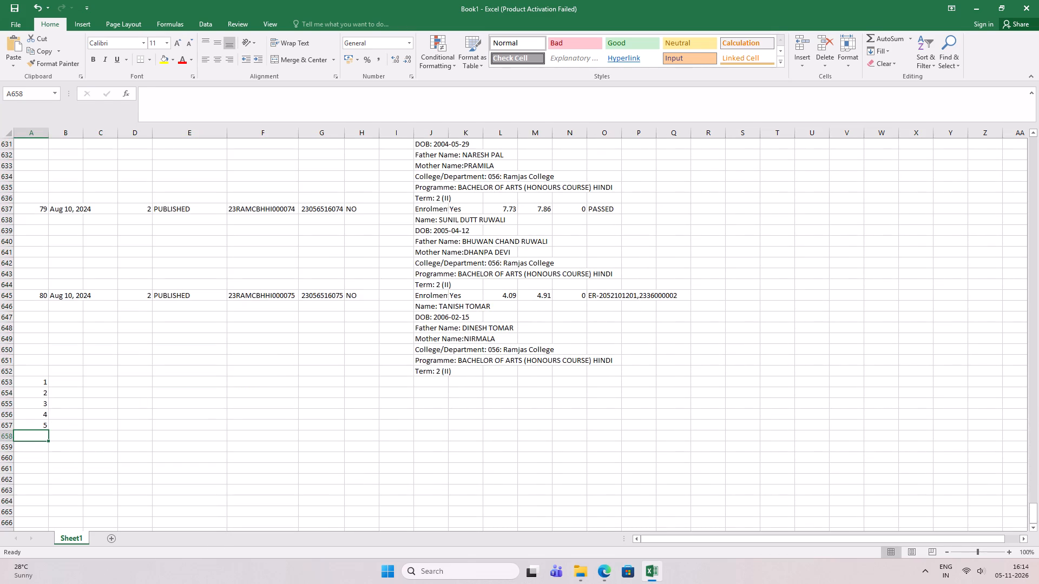
right_click(35, 435)
left_click(80, 256)
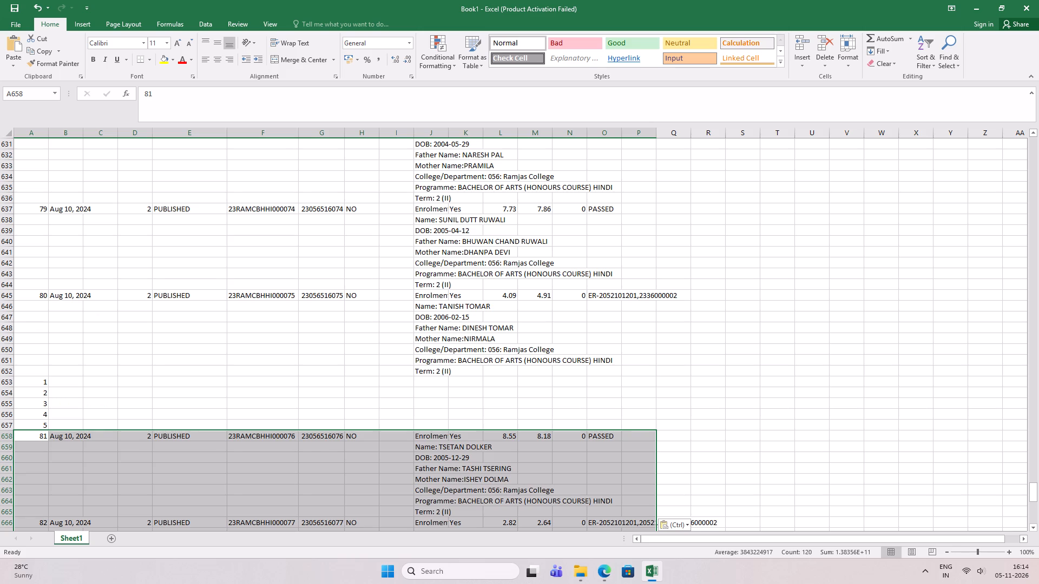
Check the end of the pasted data, then switch to the Edge portal and reopen page 5 to check for remaining results.
scroll(206, 437, "down", 17)
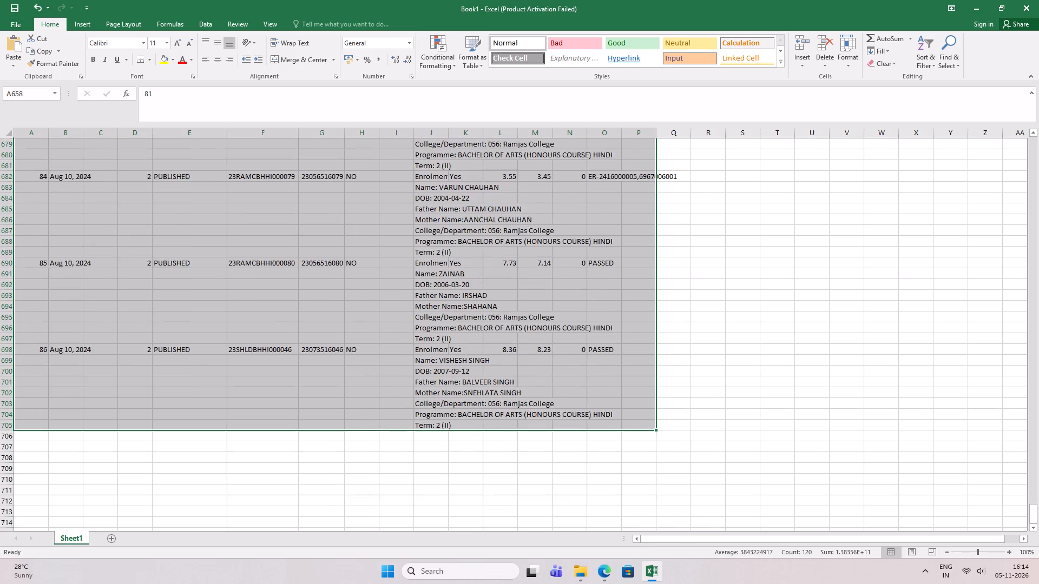
scroll(229, 419, "down", 5)
scroll(229, 419, "up", 4)
key("alt+Tab")
scroll(229, 419, "down", 4)
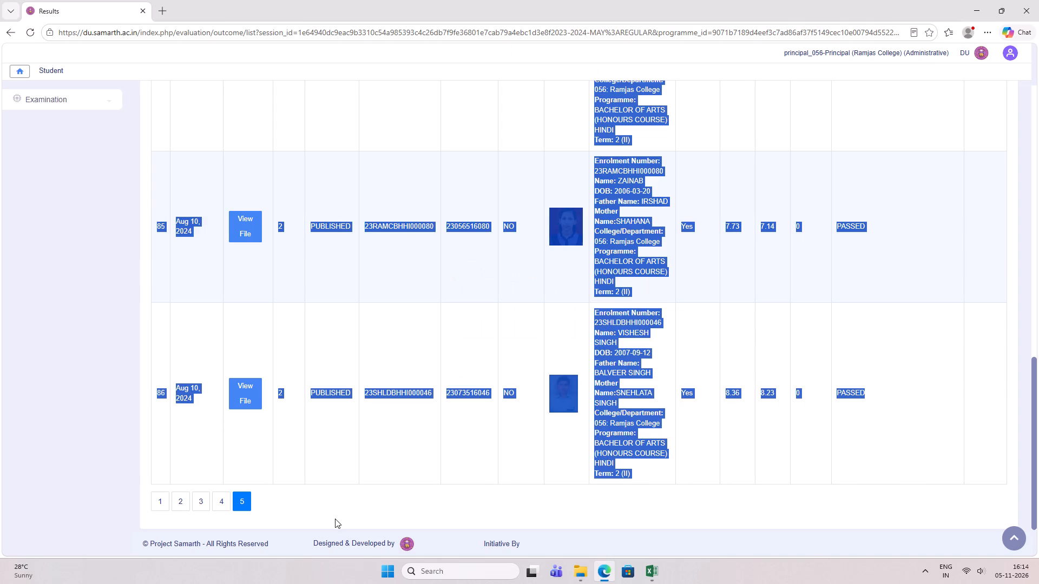
left_click(236, 504)
Return to the Excel workbook and look back through the compiled student records from the last record upwards.
key("alt+Tab")
scroll(334, 287, "up", 6)
left_click(334, 285)
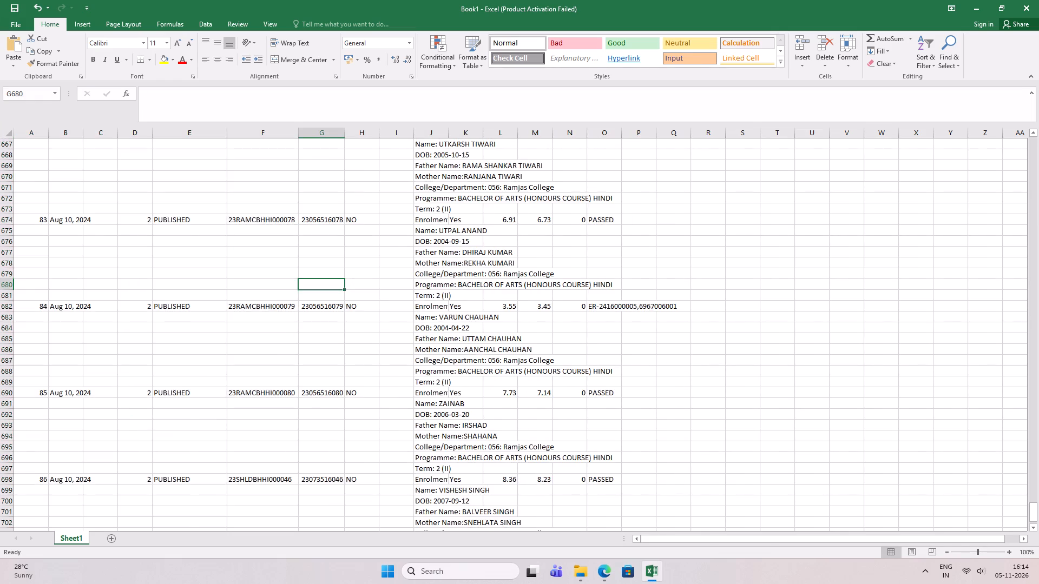
scroll(334, 282, "up", 9)
scroll(334, 282, "down", 1)
scroll(334, 282, "up", 14)
scroll(327, 271, "down", 1)
scroll(327, 271, "up", 20)
scroll(327, 271, "up", 3)
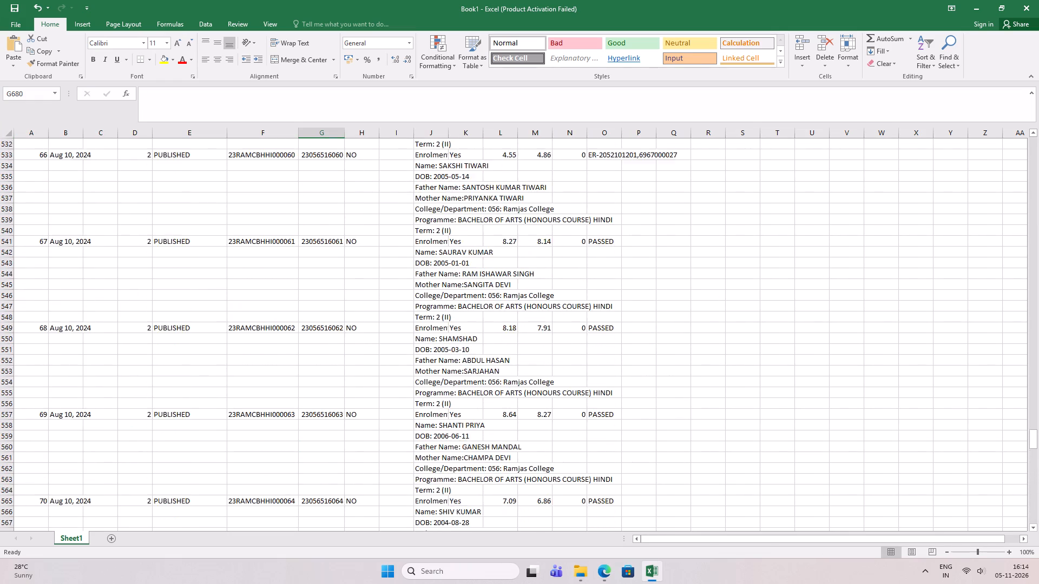
scroll(326, 270, "up", 2)
scroll(326, 270, "down", 1)
scroll(326, 270, "up", 20)
scroll(326, 270, "up", 20)
scroll(326, 270, "up", 20)
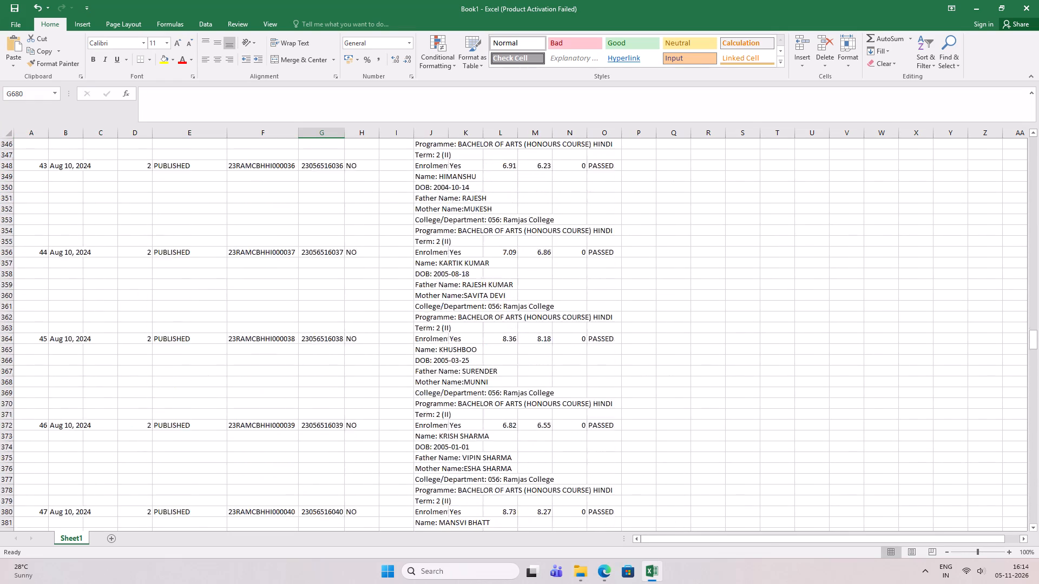
scroll(313, 280, "up", 7)
scroll(312, 280, "down", 1)
scroll(312, 280, "up", 9)
scroll(309, 278, "down", 1)
scroll(309, 278, "up", 5)
Save the workbook in the Phool folder on the Desktop as "U.G. Sem-II (Hindi Hons.) May-June, 2024".
key("ctrl+s")
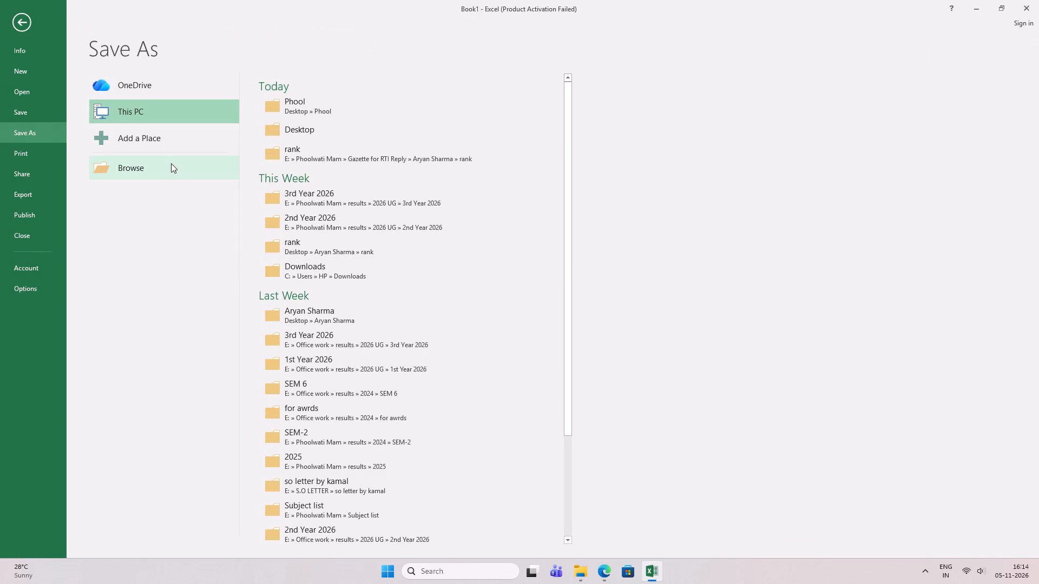
left_click(292, 127)
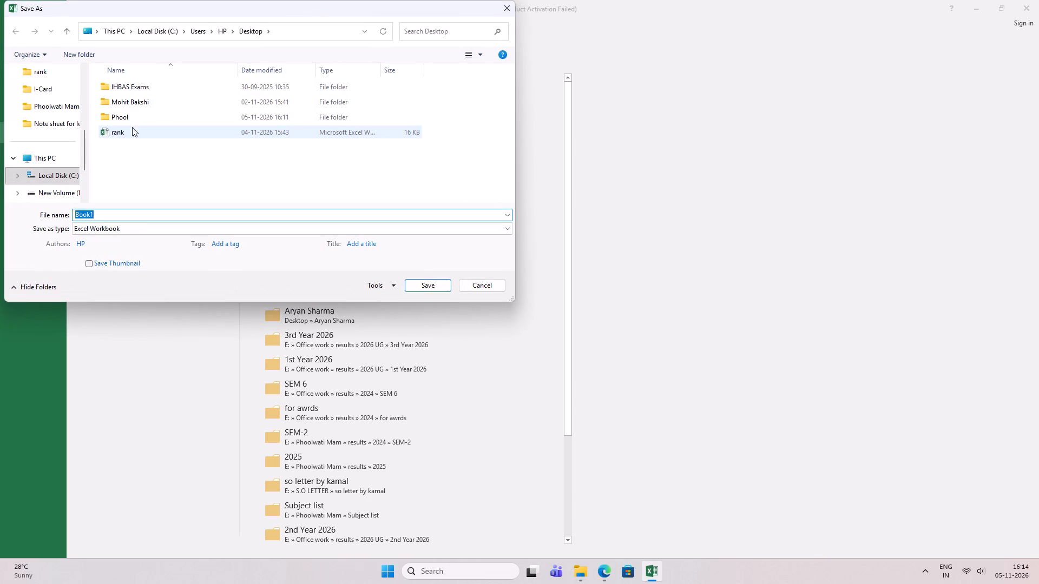
double_click(124, 114)
left_click(129, 213)
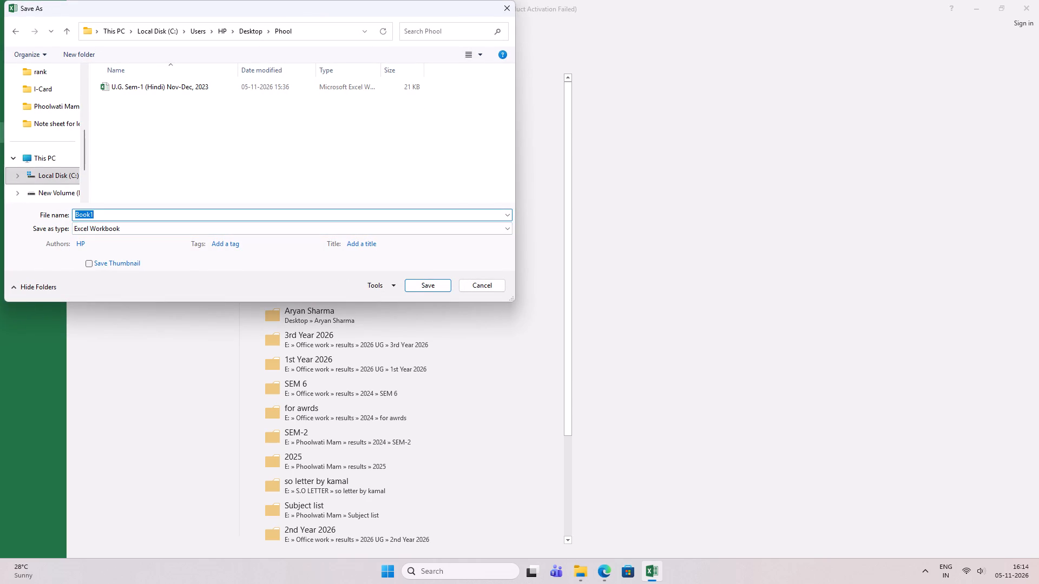
type("U.G. Sem")
key("minus")
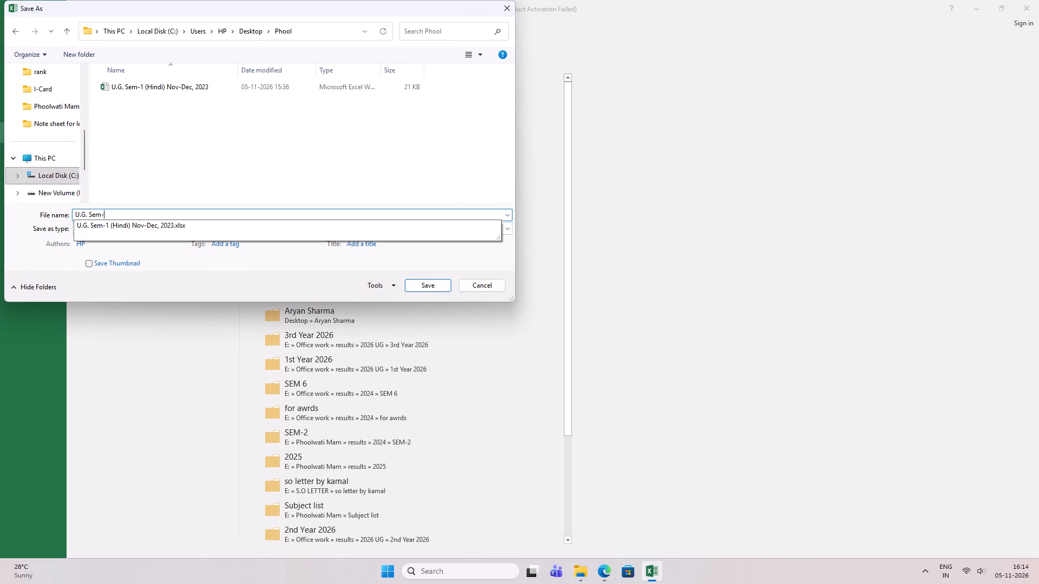
type("II")
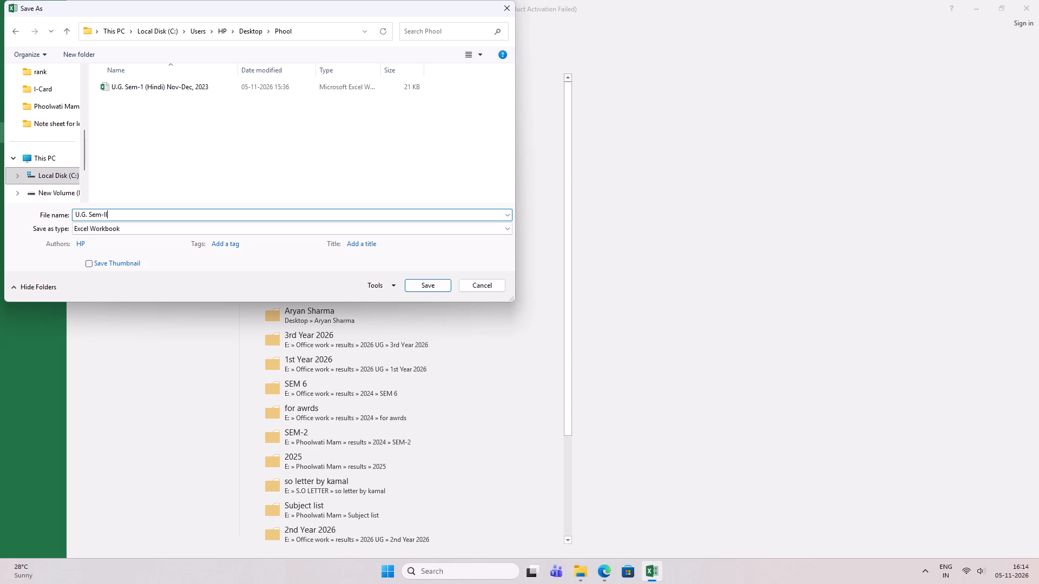
key("space")
type("(H")
type("indo")
key("BackSpace")
type("i Hons")
key("BackSpace")
key("period")
key("BackSpace")
type("s.)")
key("space")
type("May-June")
key("space")
key("BackSpace")
type(", 2024")
left_click(435, 288)
Close the saved Semester 2 results workbook.
left_click(701, 277)
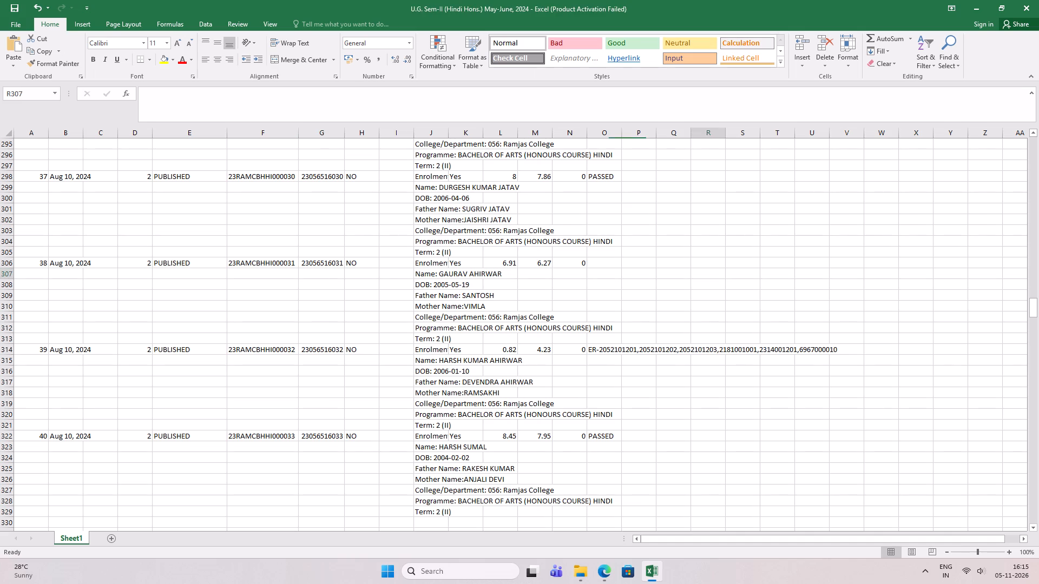
scroll(770, 108, "up", 11)
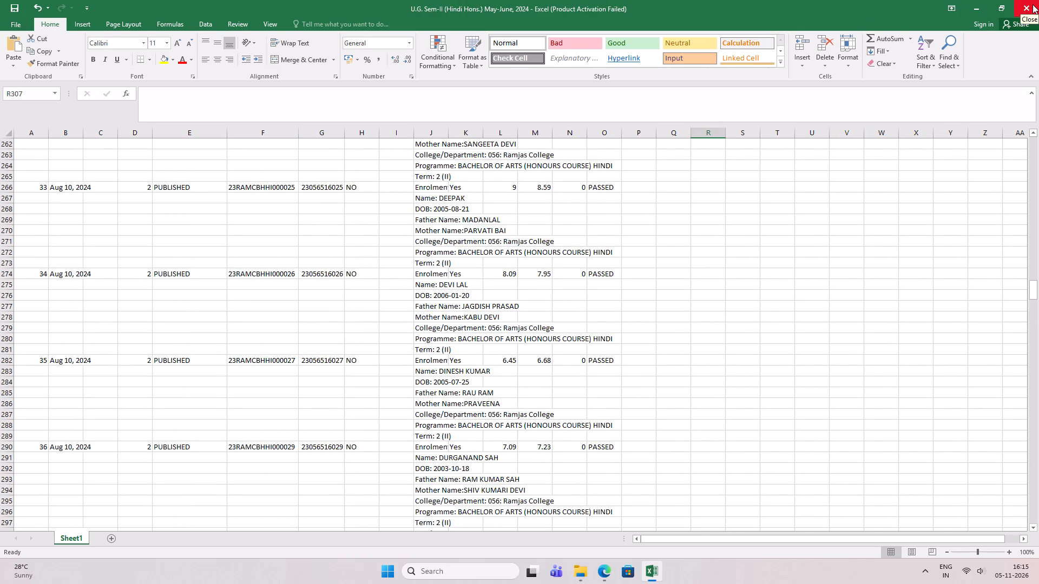
left_click(1033, 4)
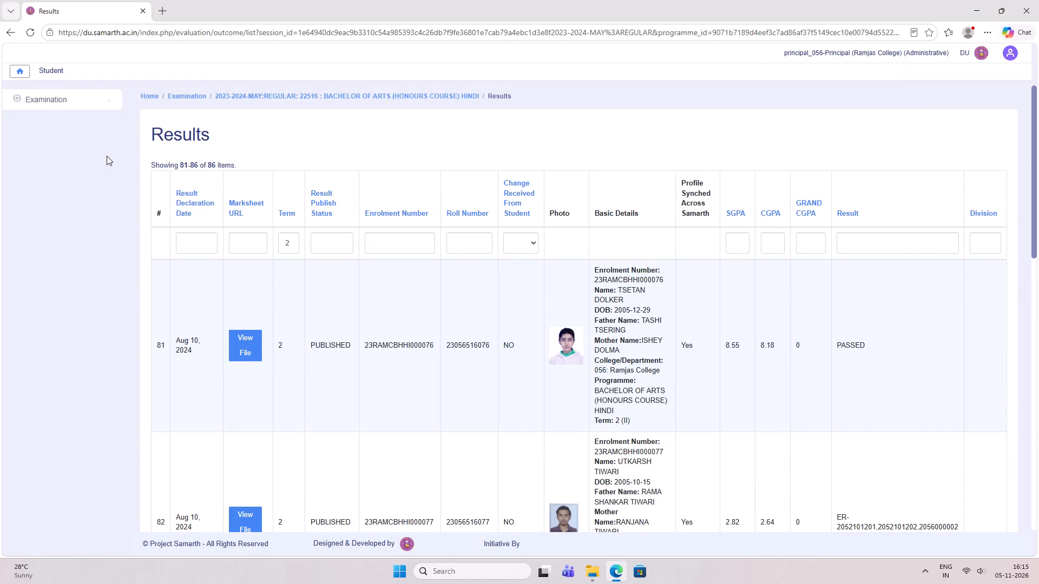
In the Edge portal, return to the home dashboard and open the Examination module through Programmes.
left_click(5, 35)
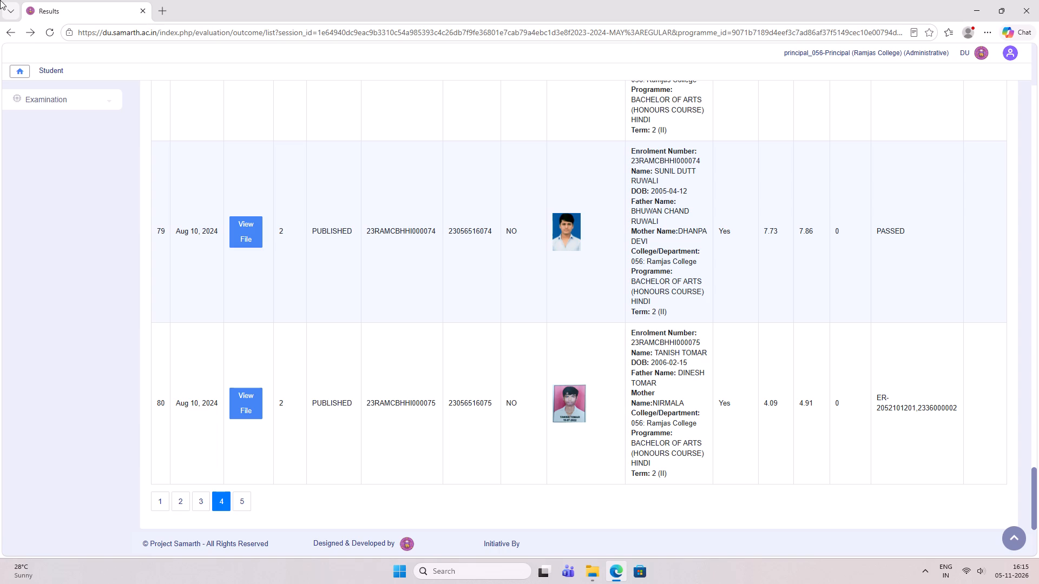
scroll(158, 157, "up", 3)
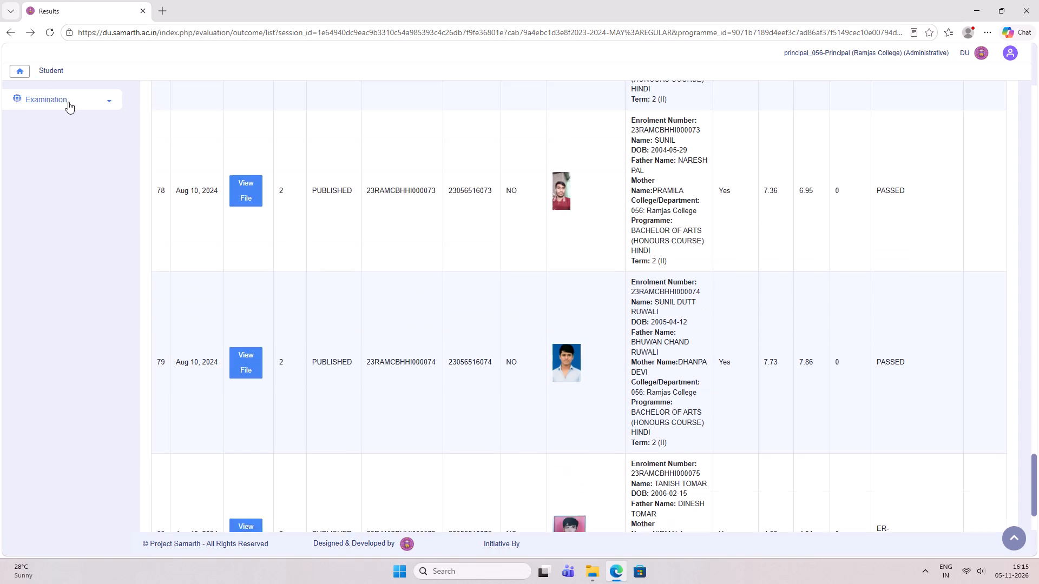
scroll(50, 110, "up", 20)
scroll(50, 110, "up", 6)
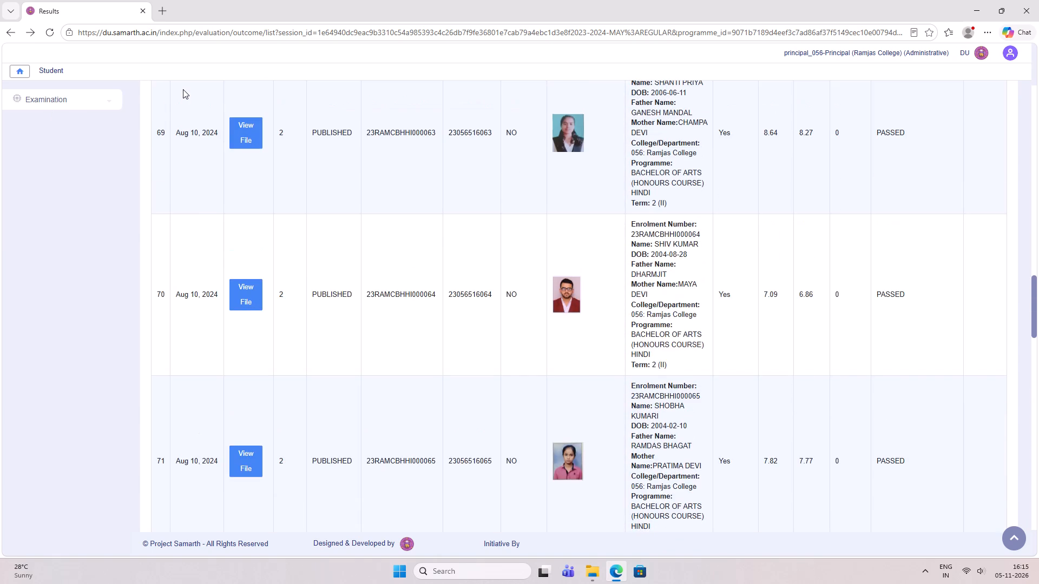
key("ctrl+Home")
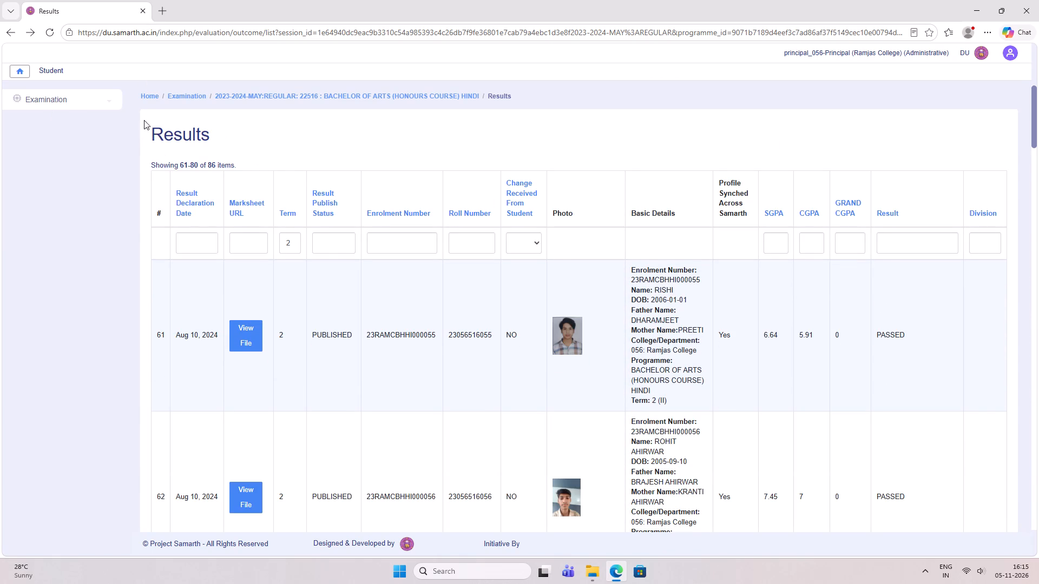
left_click(149, 92)
left_click(151, 94)
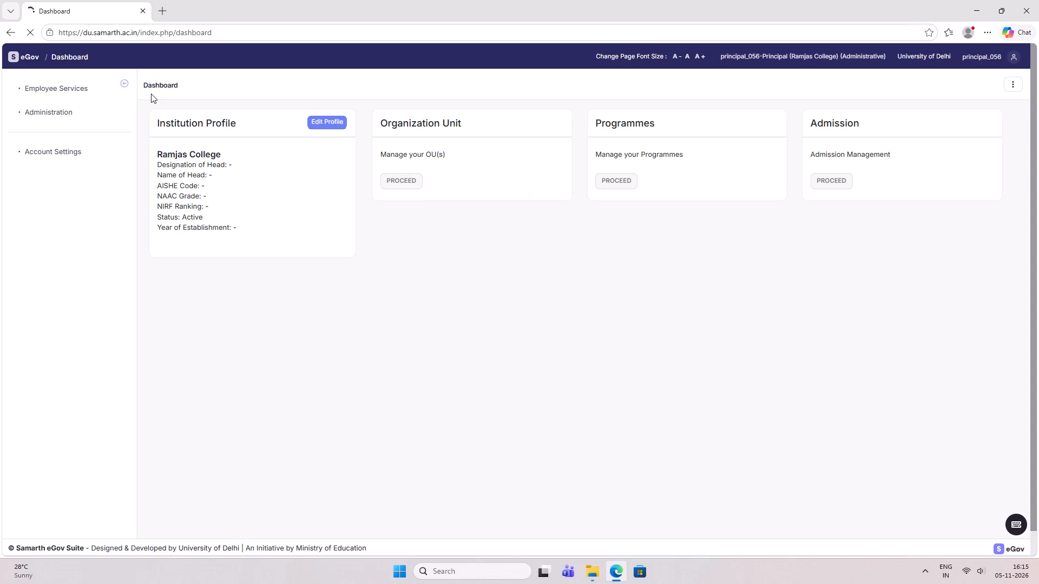
double_click(627, 178)
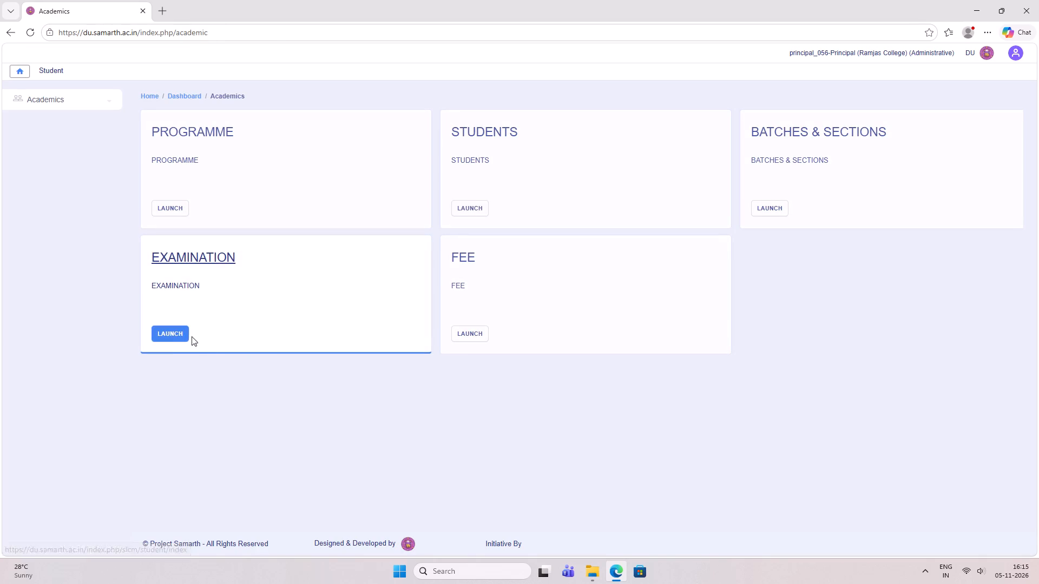
double_click(169, 336)
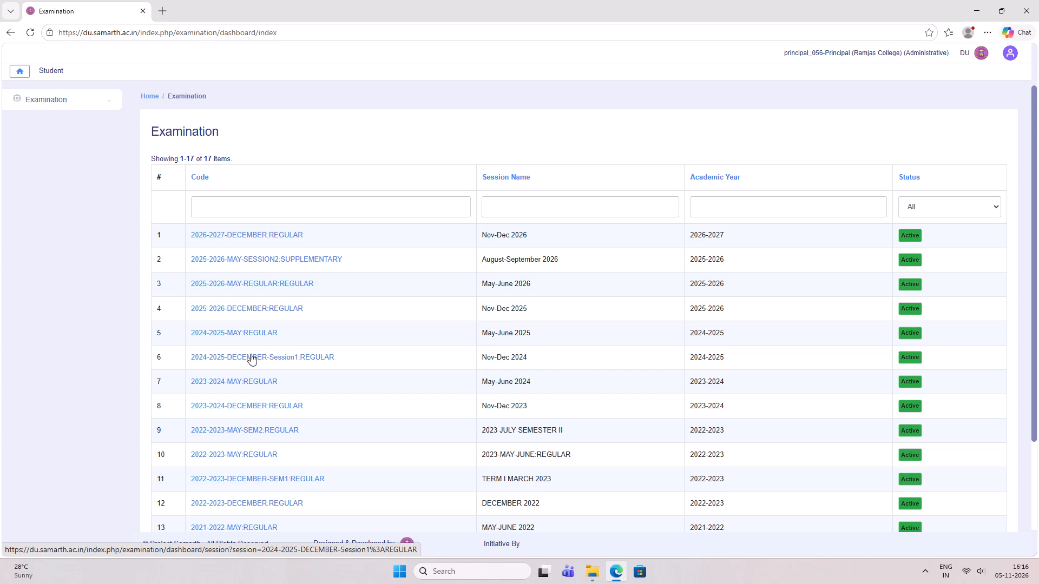
Open the Nov-Dec 2024 session results and view the 3 SEMESTER students' results for programme 22516, Bachelor of Arts (Honours Course) Hindi.
left_click(251, 354)
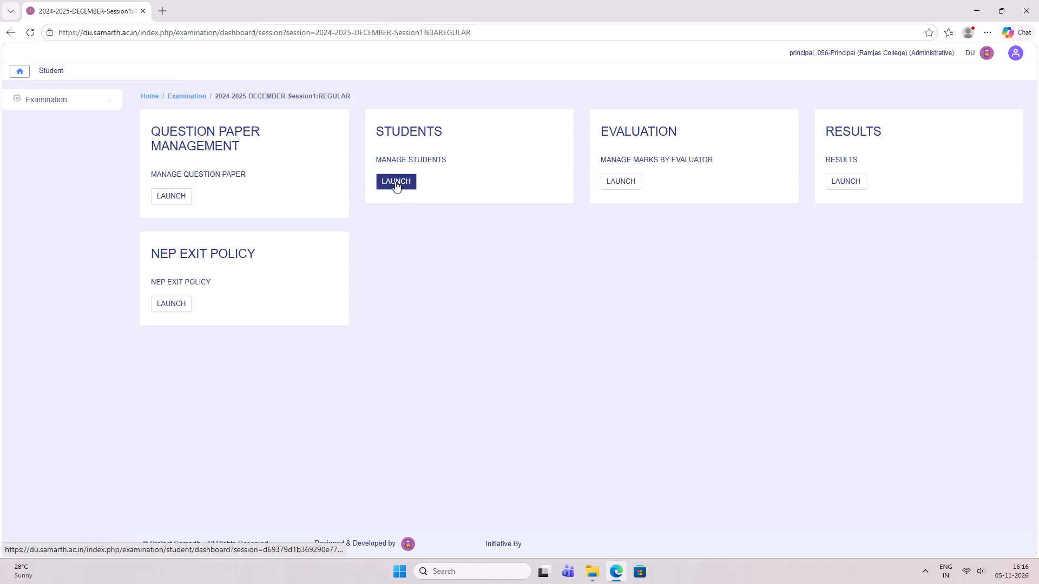
left_click(836, 182)
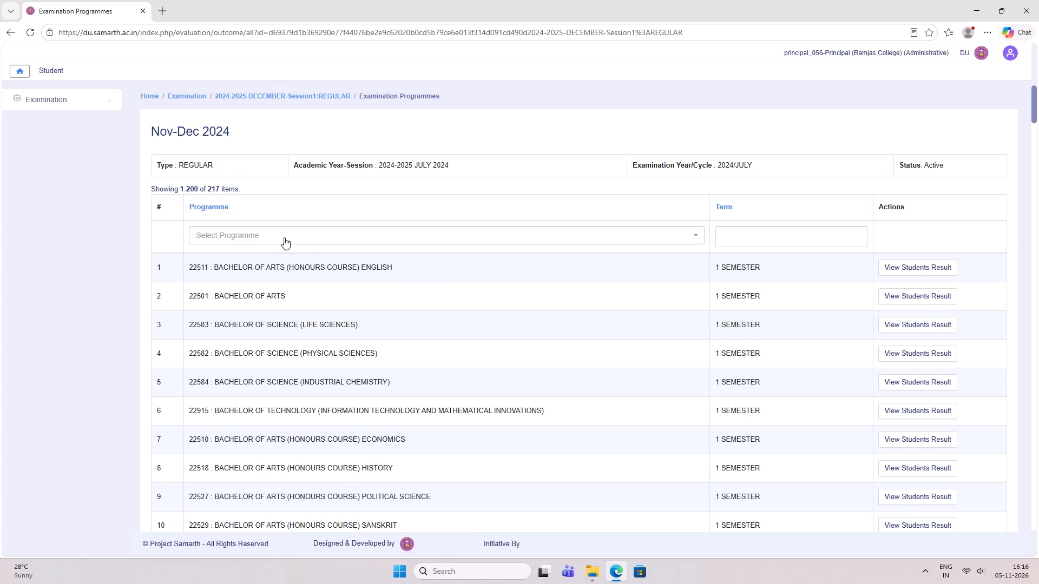
left_click(284, 237)
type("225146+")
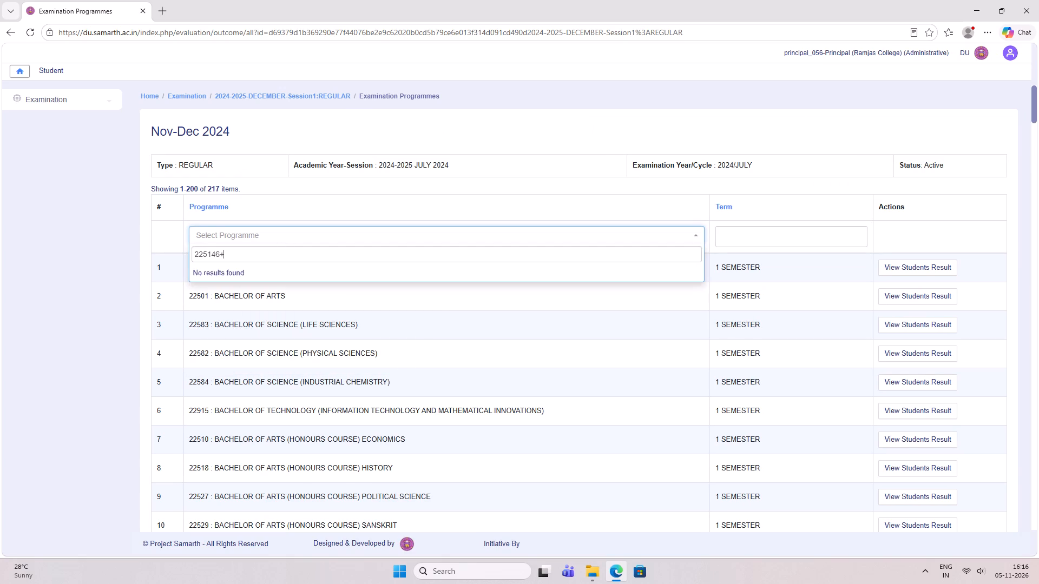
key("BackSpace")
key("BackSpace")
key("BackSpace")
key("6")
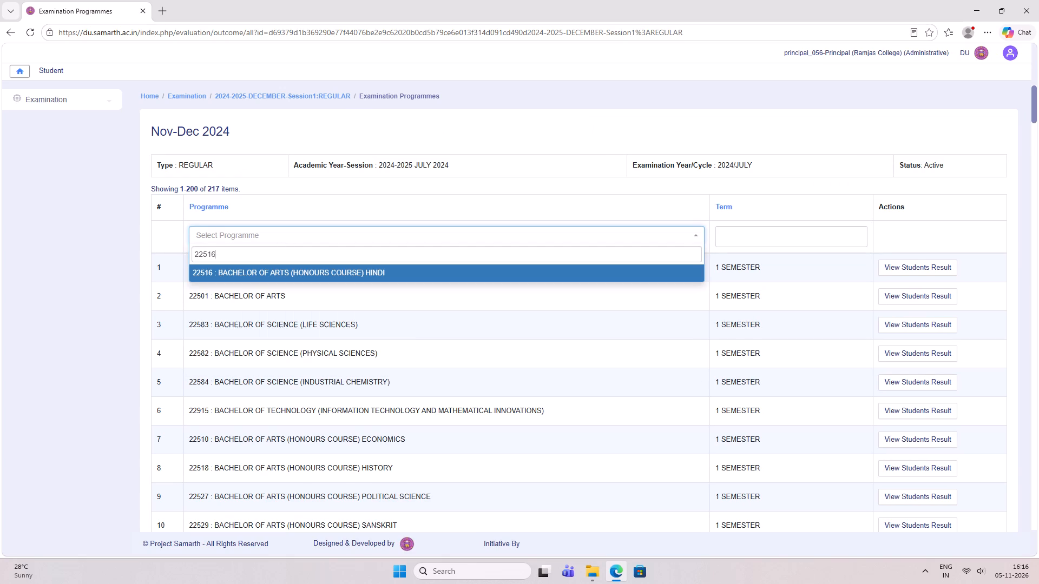
left_click(297, 272)
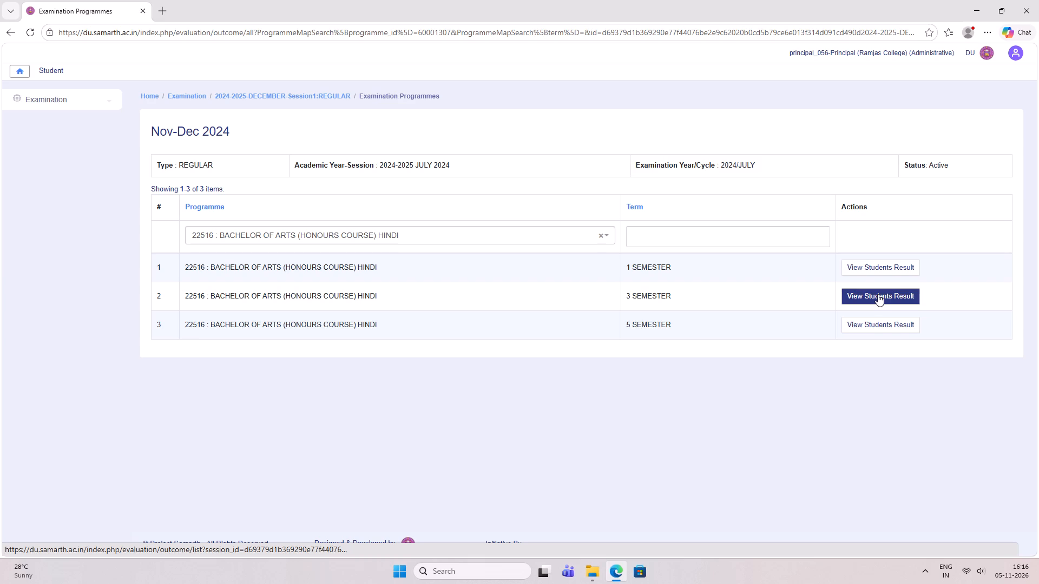
left_click(878, 294)
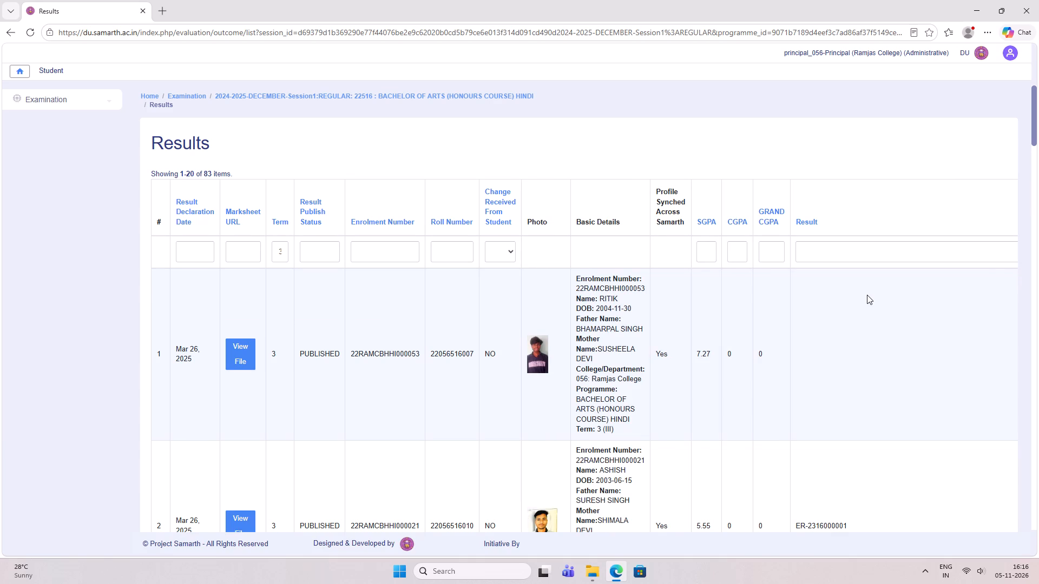
Switch to the Phool folder in File Explorer.
key("alt+Tab")
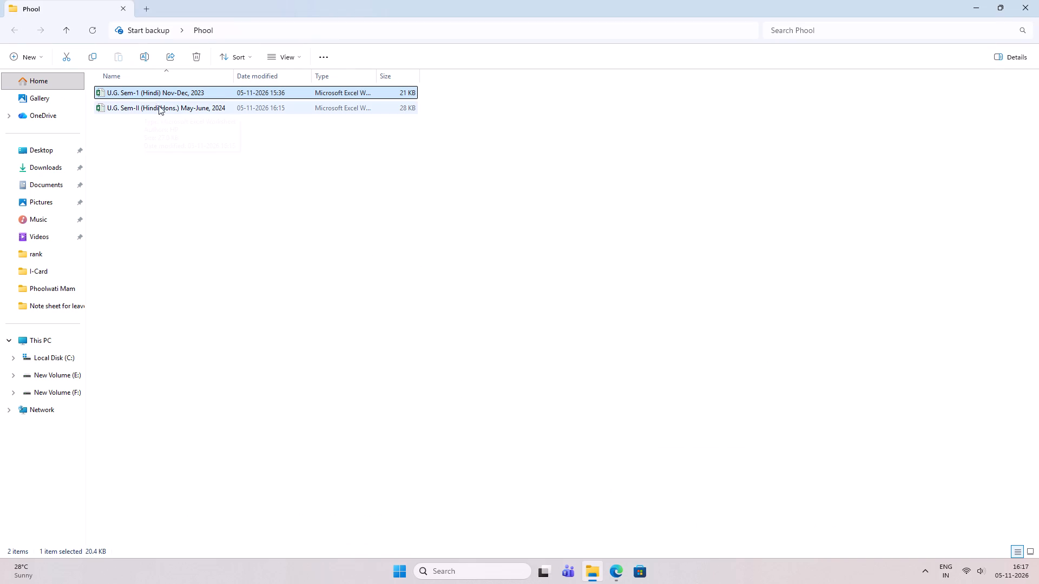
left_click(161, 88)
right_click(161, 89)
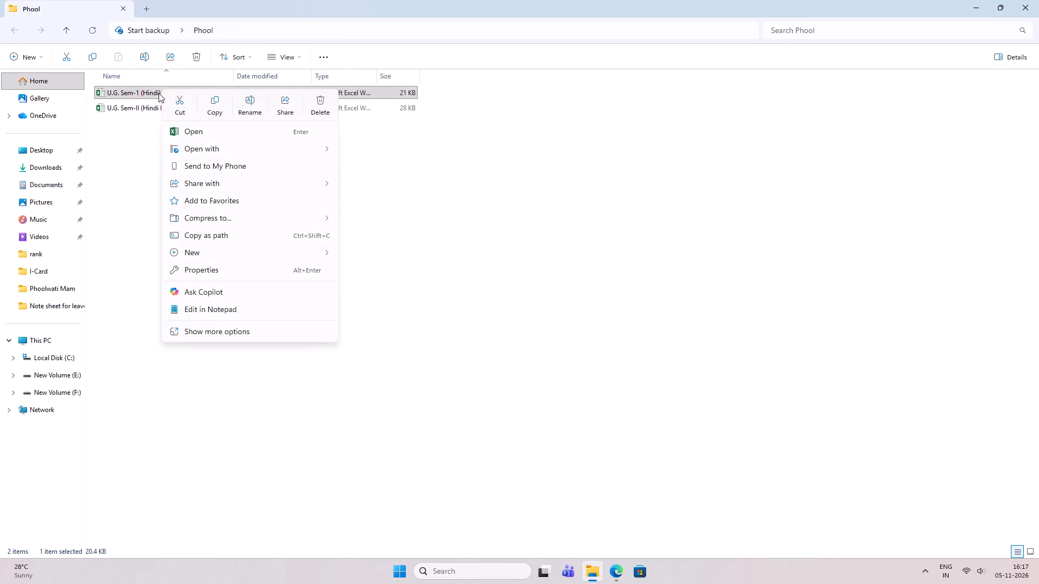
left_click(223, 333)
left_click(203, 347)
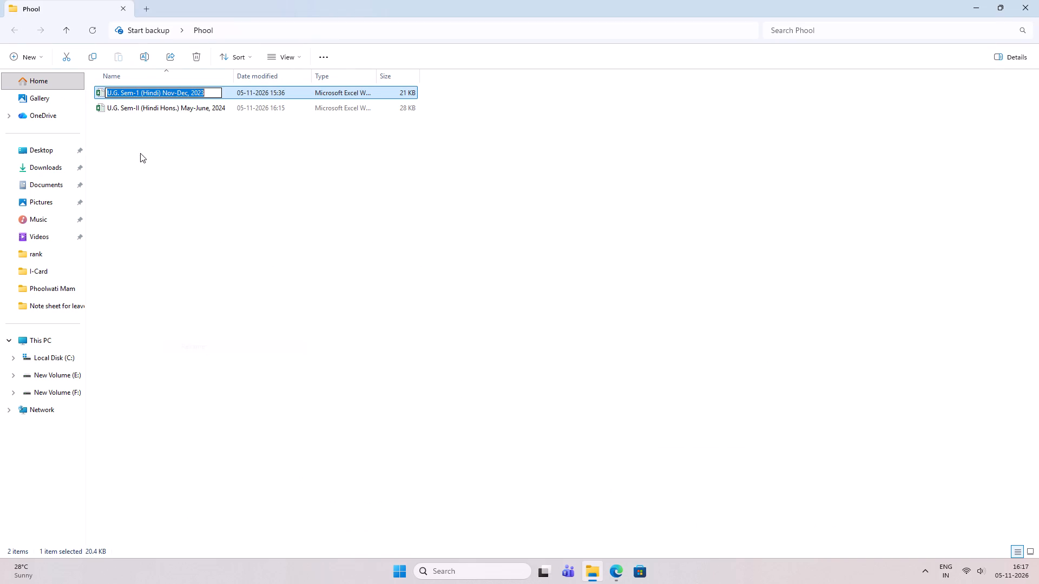
Rename the Semester II results workbook as U.G. Sem-II (Hindi) May-June, 2024.
left_click(167, 107)
right_click(166, 107)
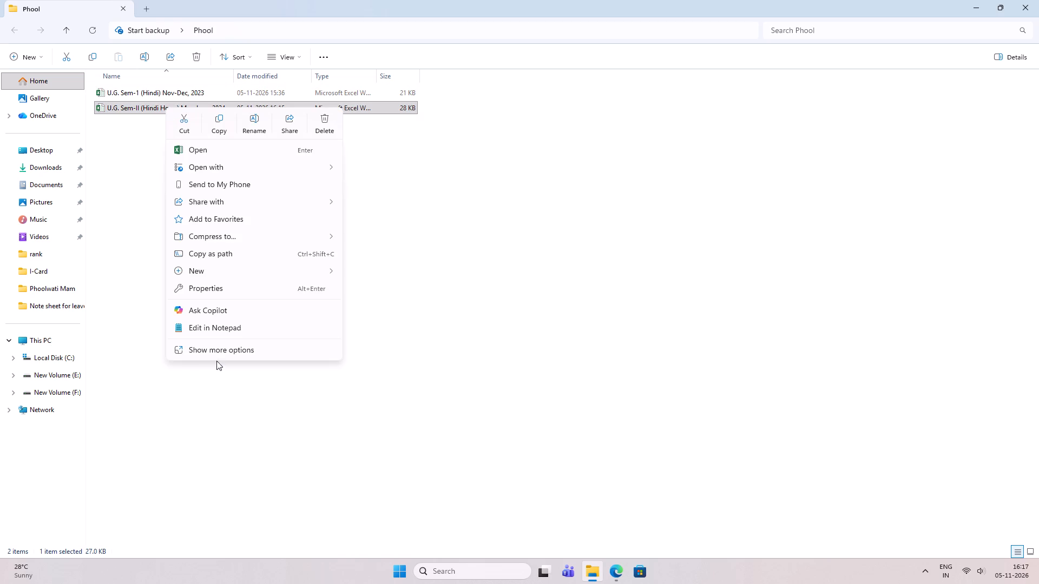
left_click(216, 350)
left_click(211, 364)
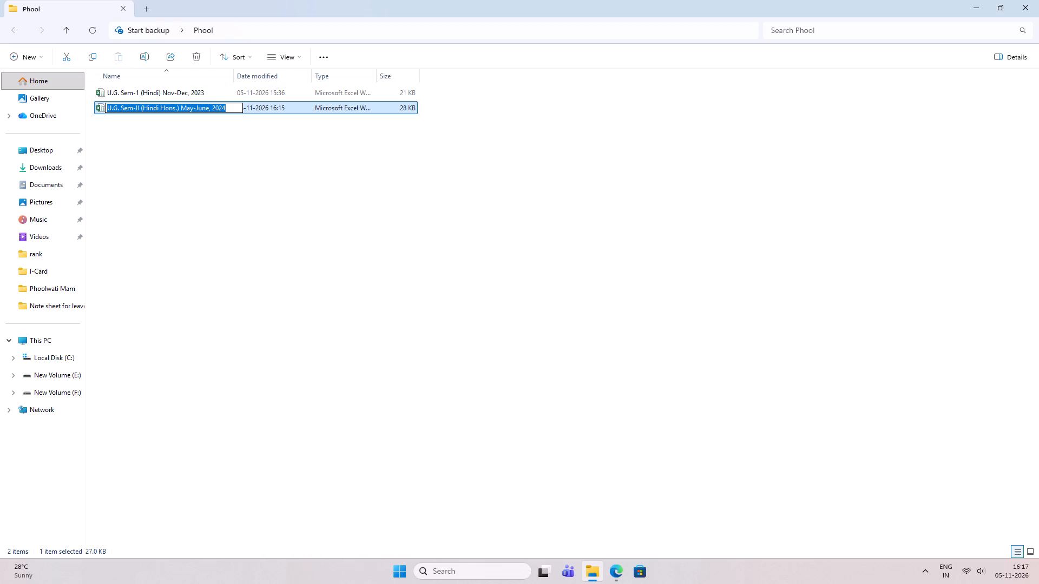
left_click(174, 107)
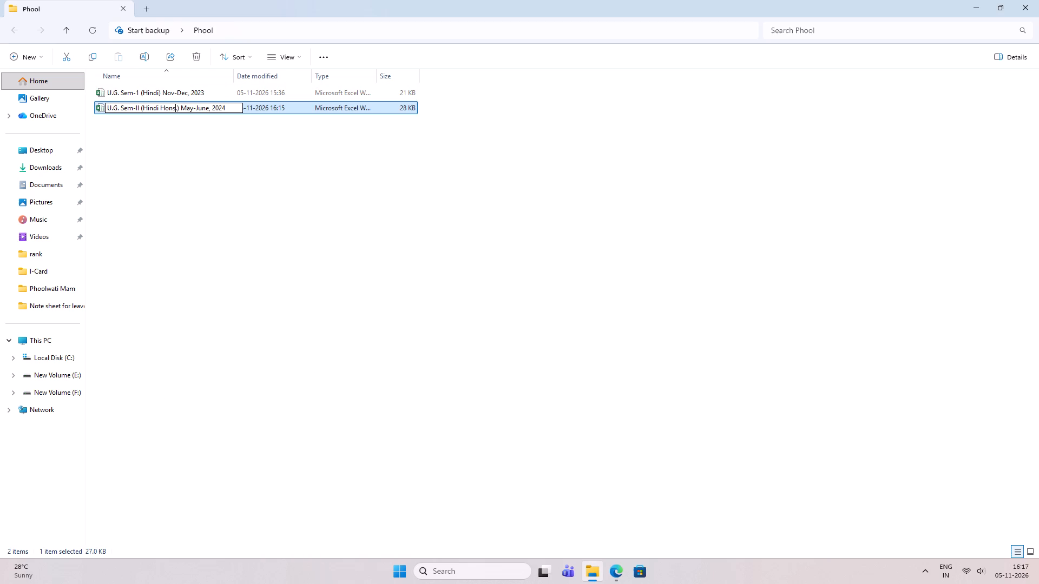
key("Right")
key("BackSpace")
key("BackSpace")
key("BackSpace")
key("BackSpace")
key("BackSpace")
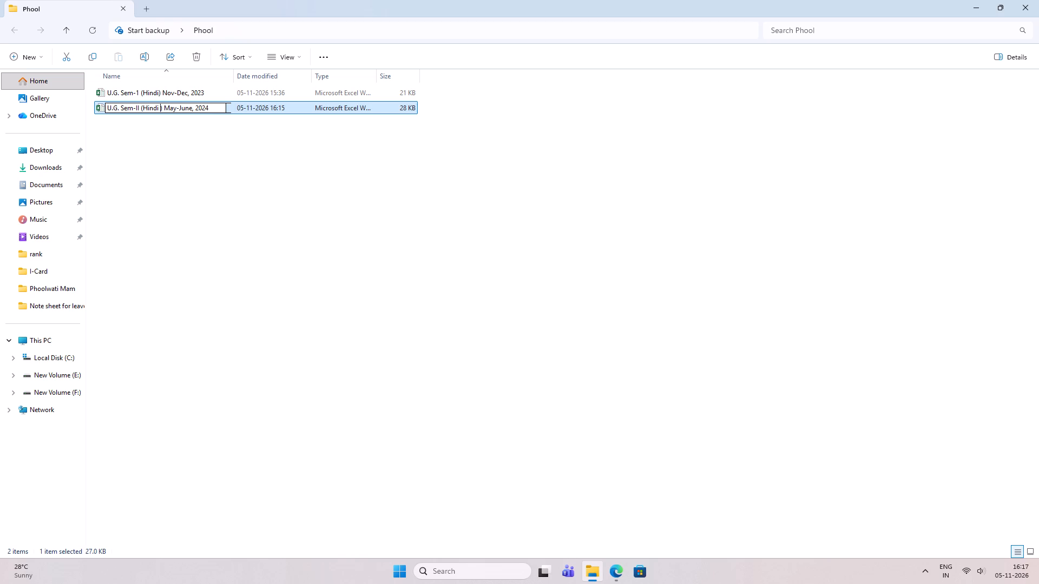
key("BackSpace")
key("Return")
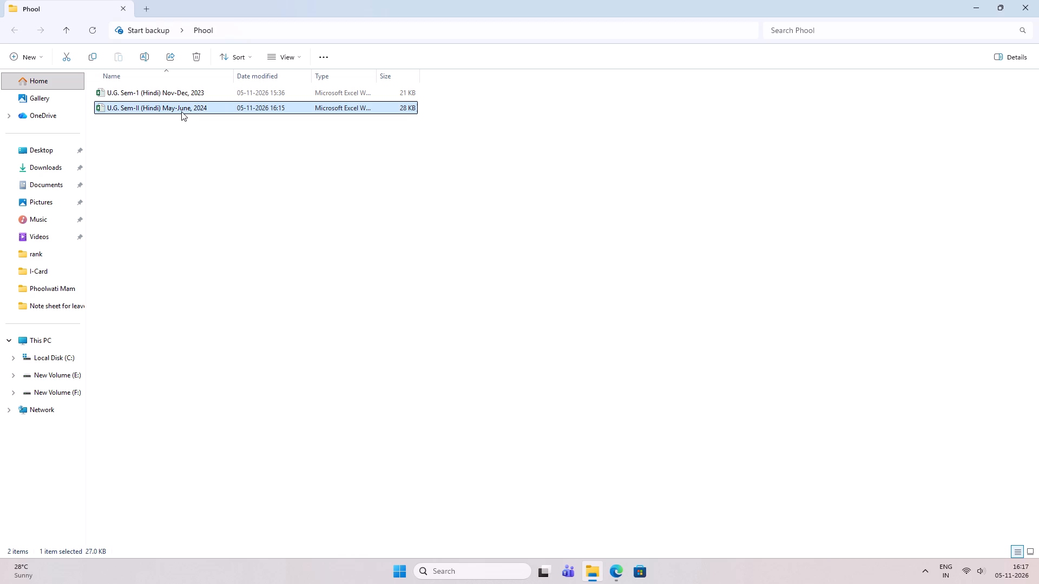
Open the Semester II workbook in Excel, create a new blank workbook from it, and close the Semester II workbook.
double_click(195, 107)
key("ctrl+n")
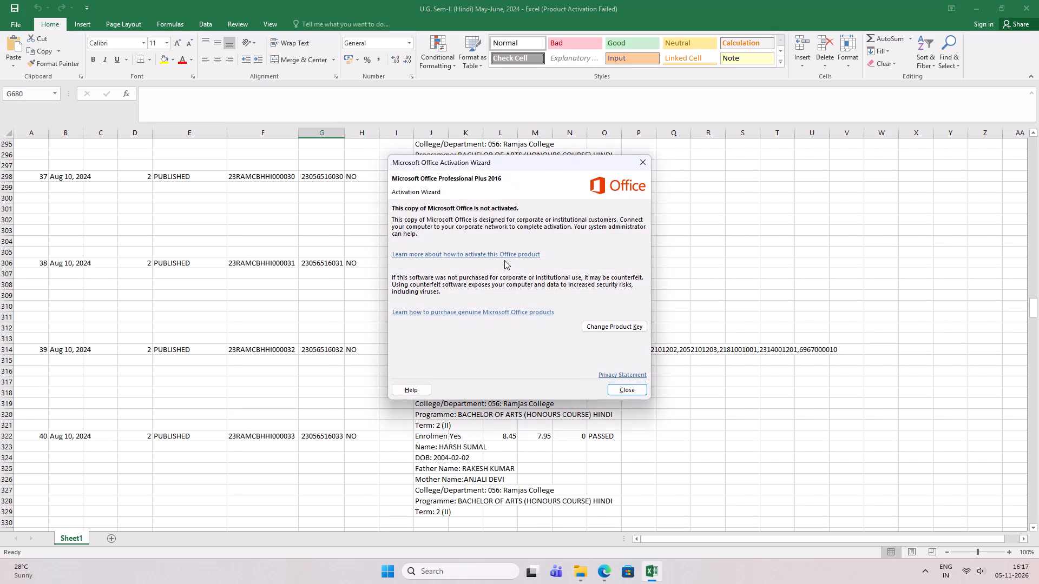
left_click(641, 388)
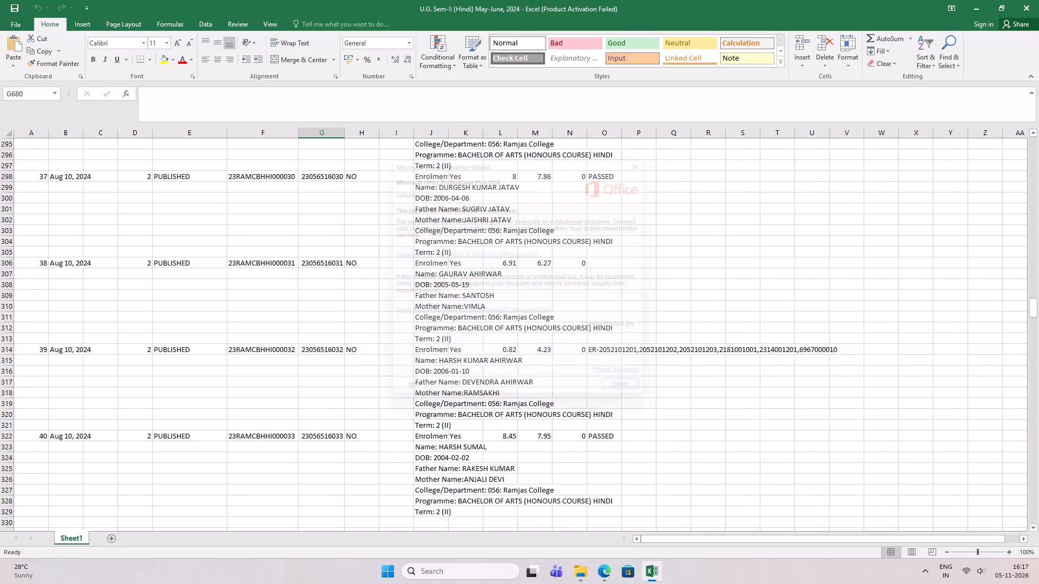
key("ctrl+n")
key("alt+Tab")
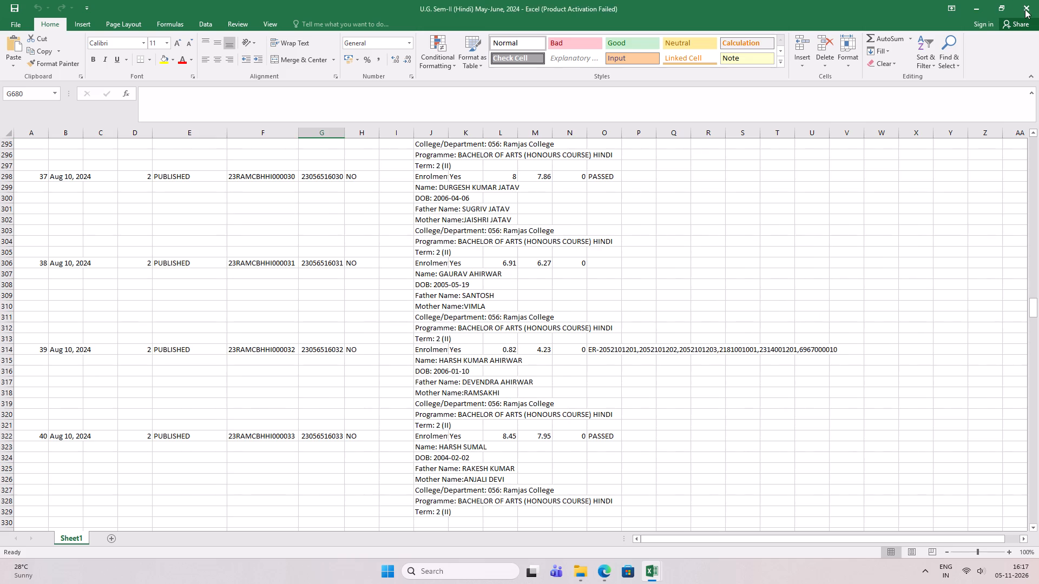
left_click(1025, 9)
key("alt+Tab")
key("alt+Tab")
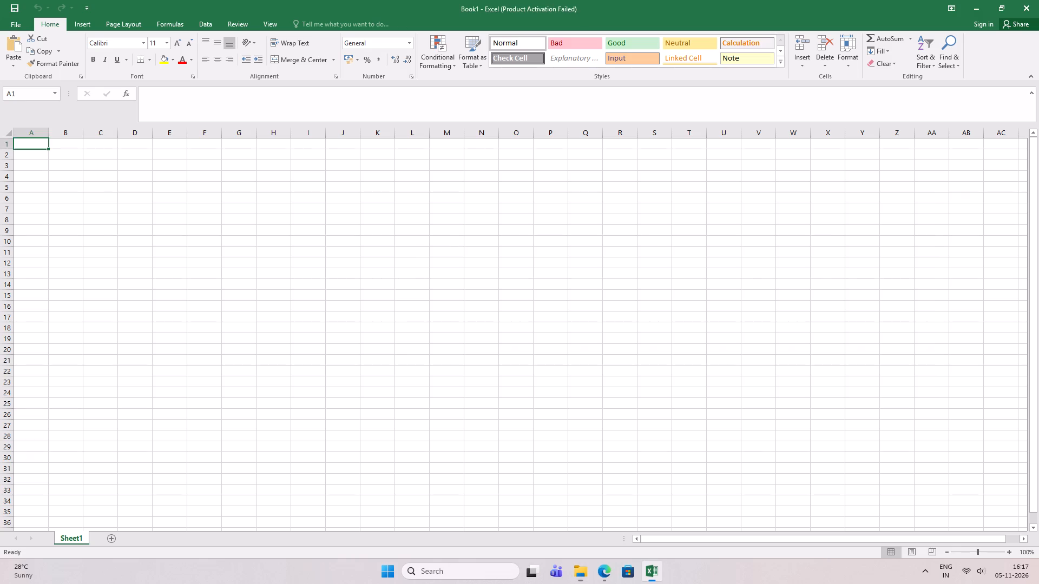
Copy the whole first page of Semester 3 results from the Edge portal and paste it with destination formatting at A1 of the blank Excel workbook.
key("alt+Tab")
key("alt+Tab")
scroll(10, 426, "up", 8)
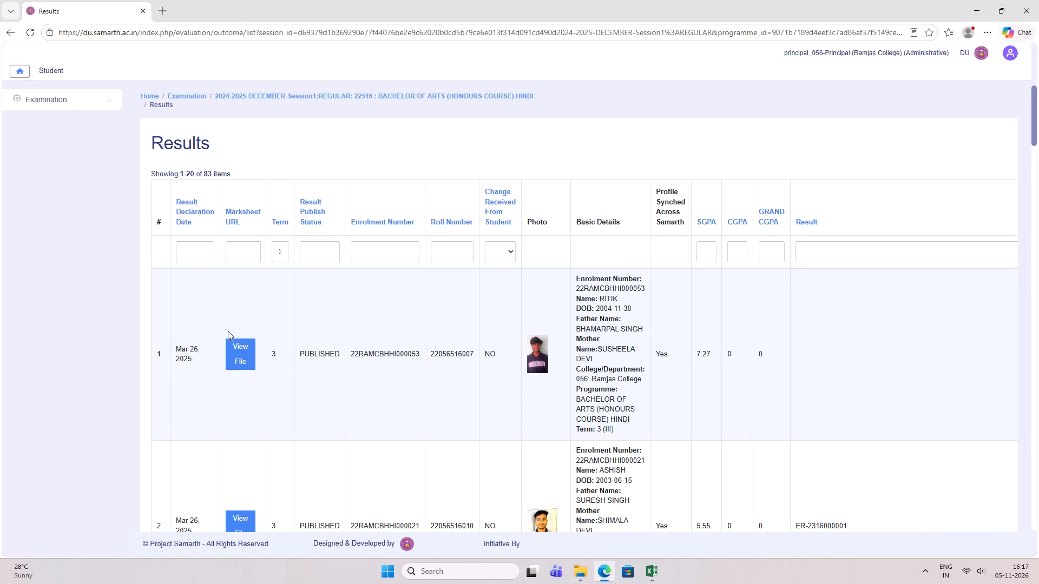
key("ctrl+a")
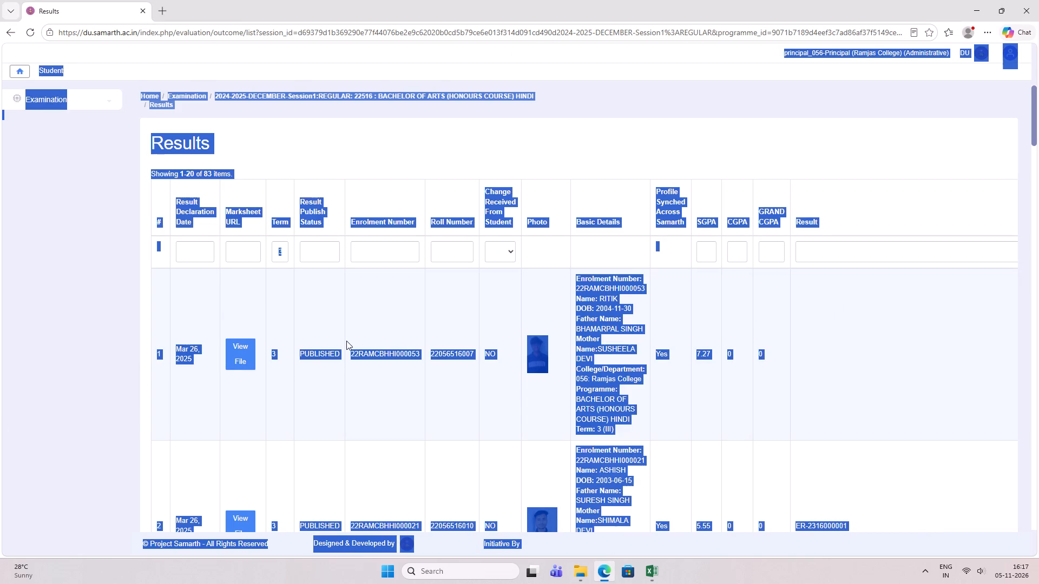
left_click(346, 341)
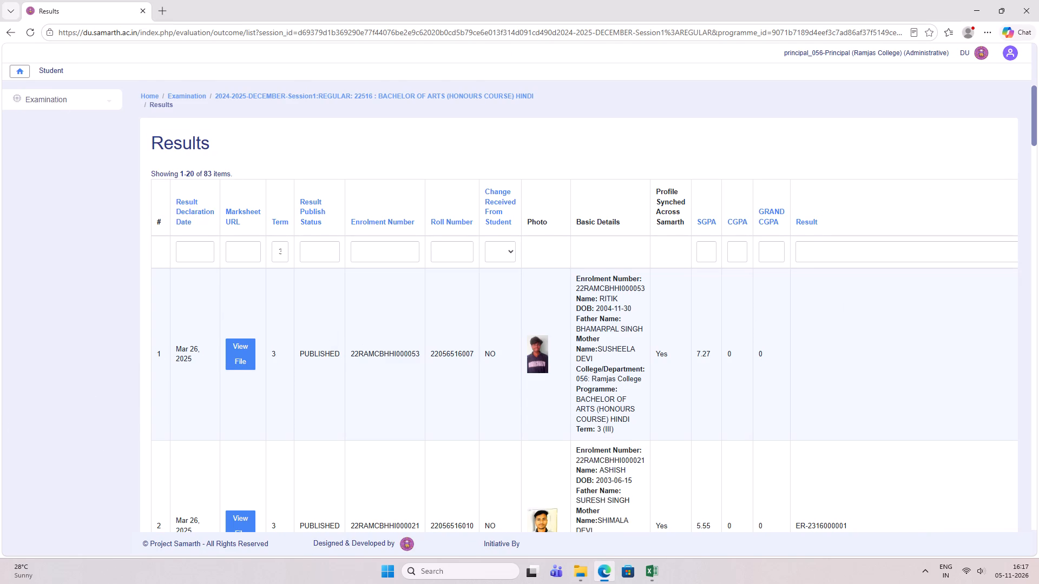
key("ctrl+a")
key("ctrl+c")
key("ctrl+c")
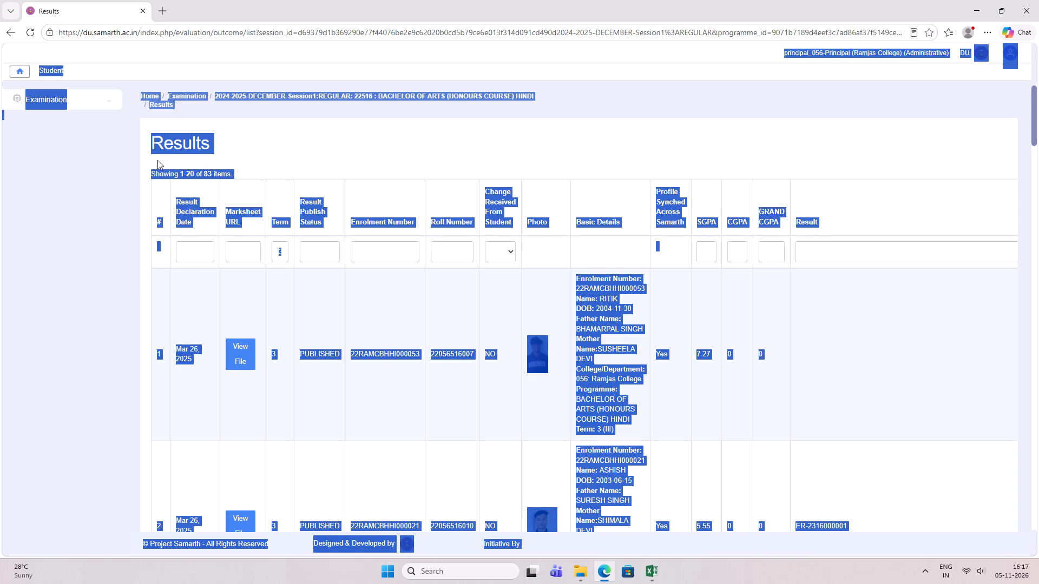
key("alt+Tab")
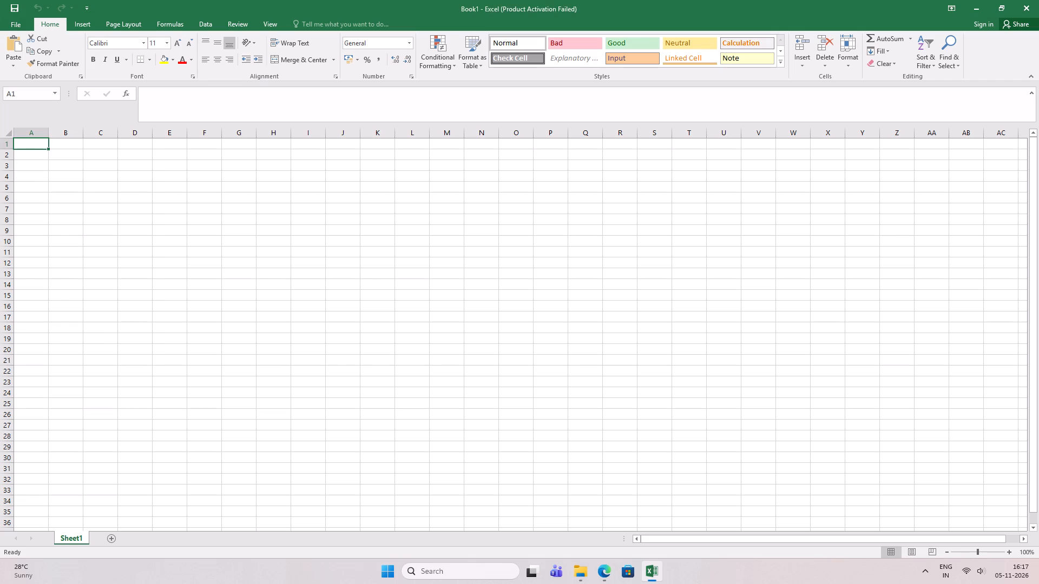
right_click(43, 143)
left_click(90, 194)
left_click(84, 190)
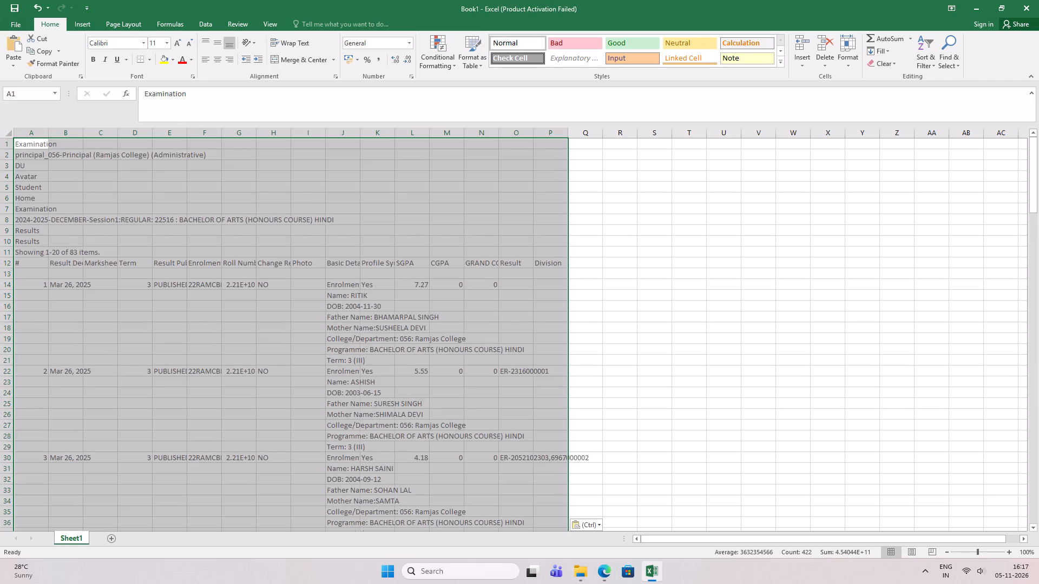
left_click(199, 208)
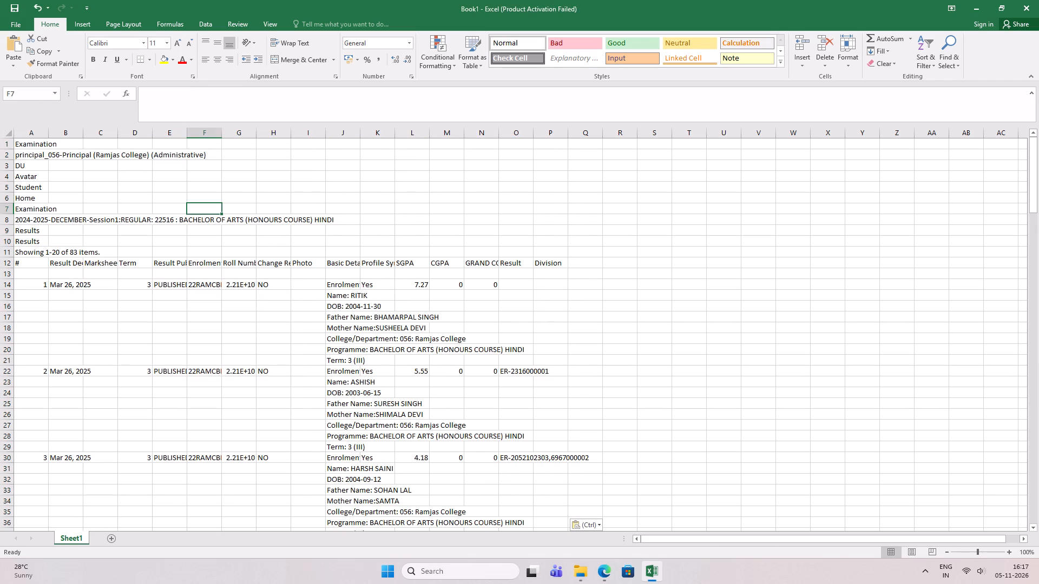
Go to the end of the pasted data, then switch to the Edge portal and open page 2 of the Semester 3 results.
scroll(327, 327, "down", 3)
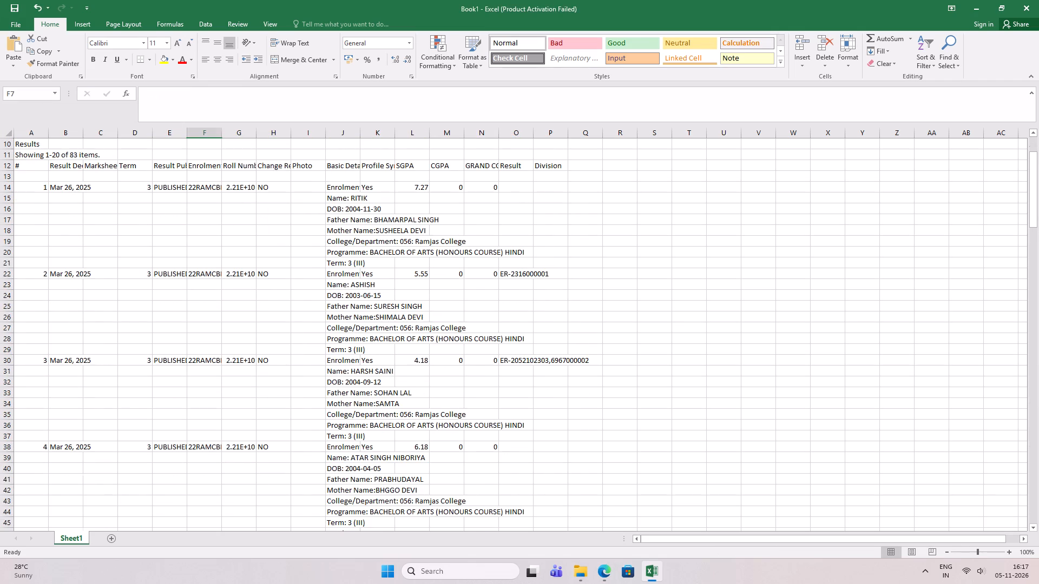
scroll(327, 327, "down", 20)
scroll(327, 327, "down", 7)
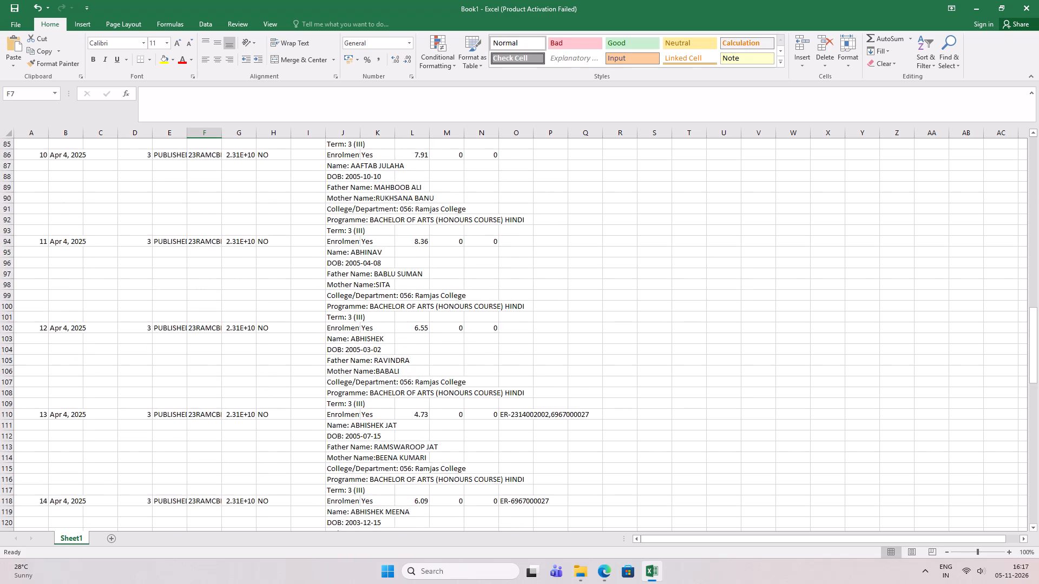
scroll(332, 327, "down", 20)
scroll(332, 327, "down", 4)
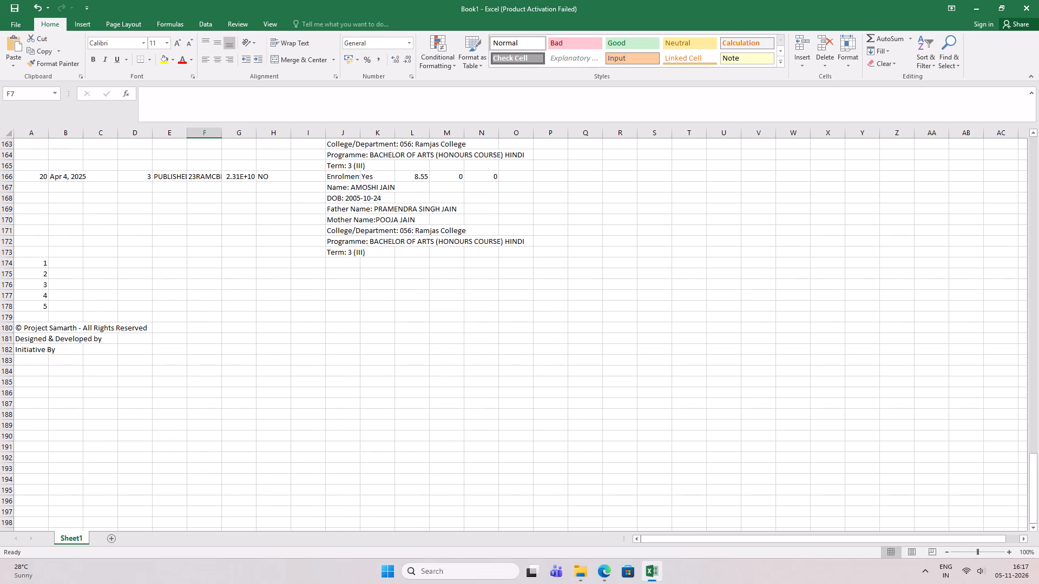
key("alt+Tab")
scroll(361, 482, "down", 17)
scroll(525, 394, "up", 1)
scroll(526, 393, "down", 7)
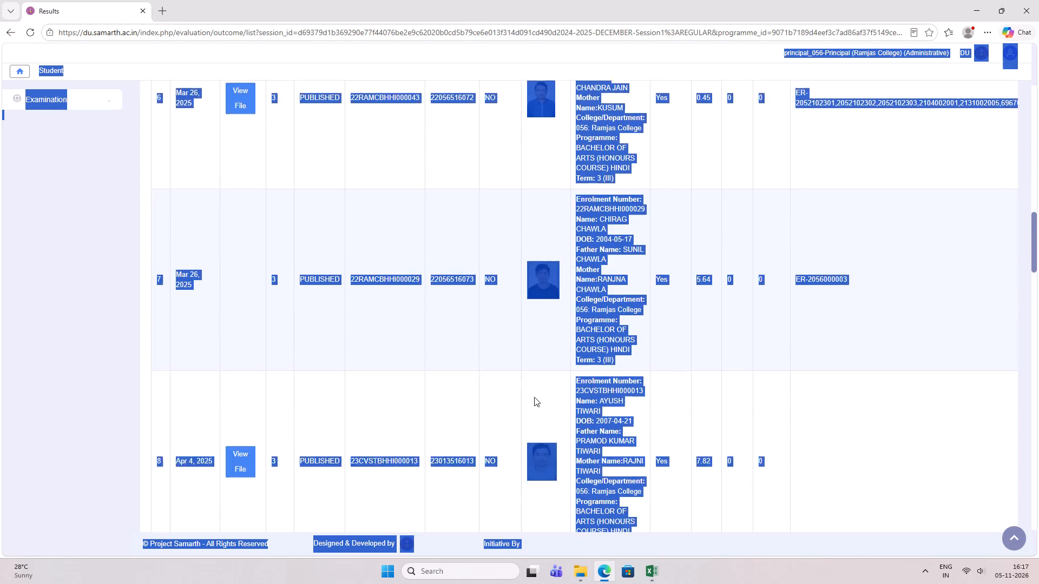
scroll(534, 397, "down", 20)
scroll(534, 397, "down", 14)
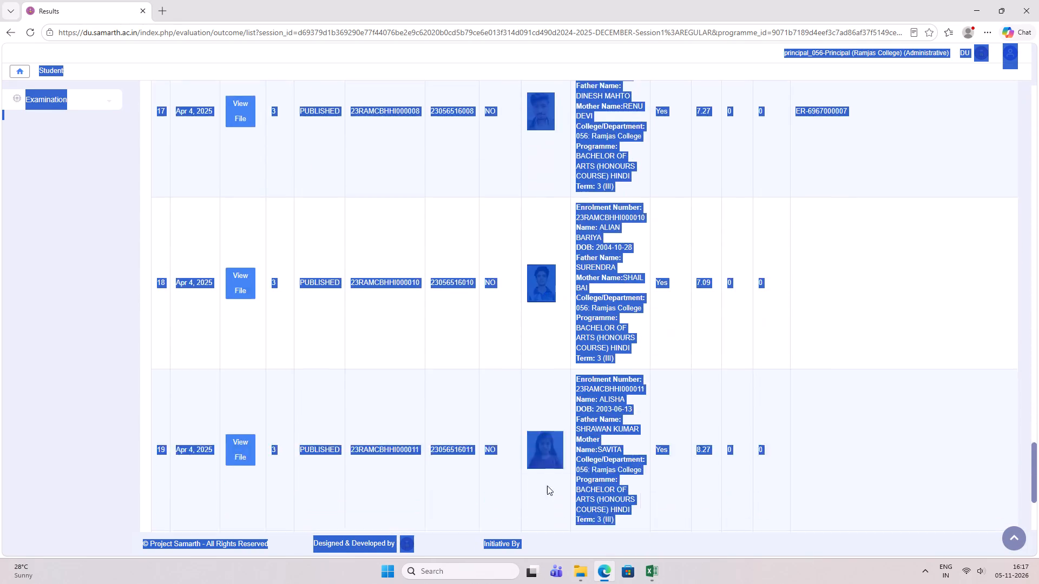
scroll(547, 486, "down", 13)
left_click(184, 498)
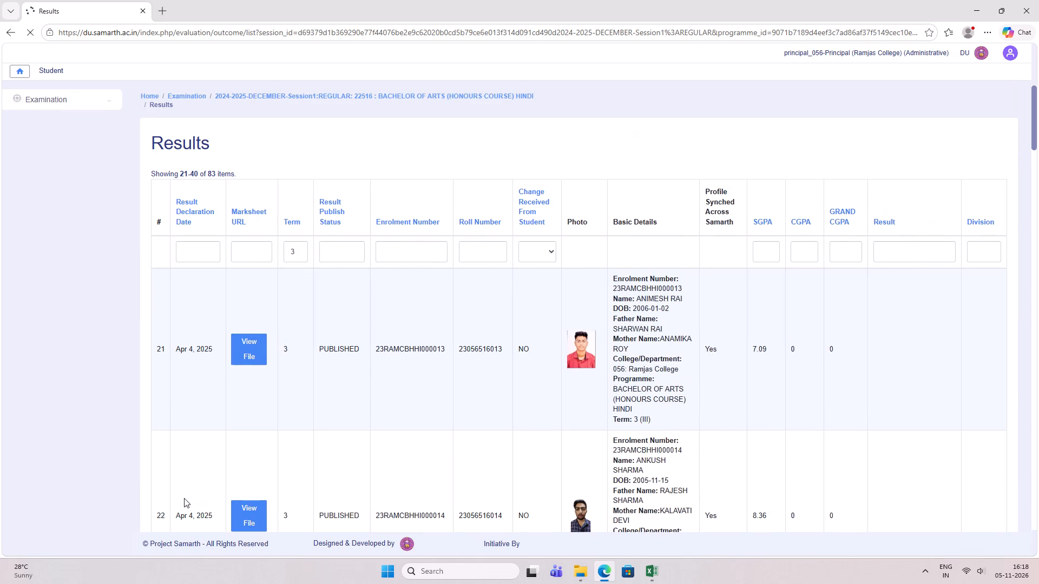
Copy the entire second results page and paste it with destination formatting at A183, directly below the first page's data in Excel.
key("ctrl+a")
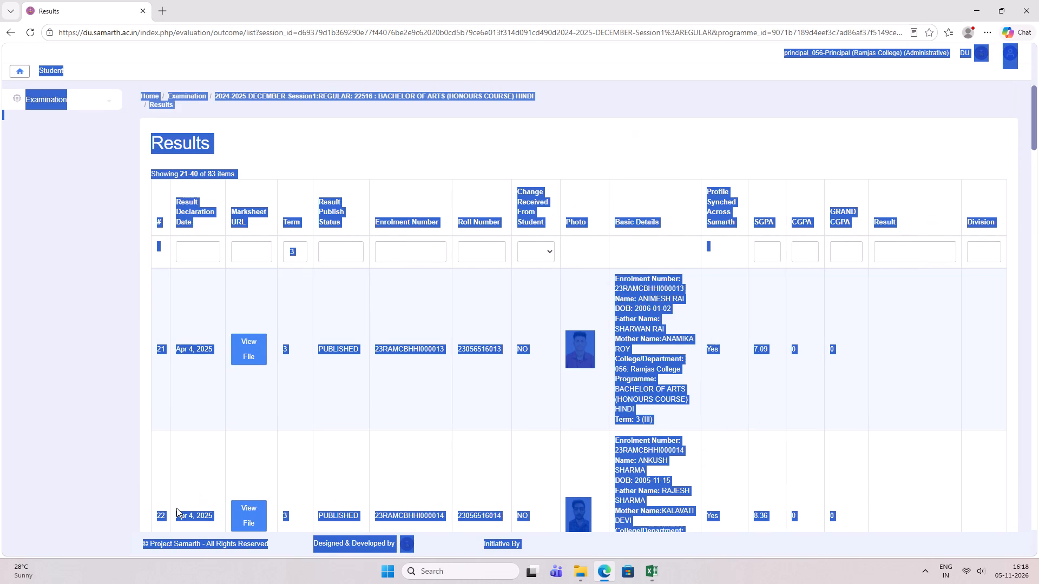
key("ctrl+c")
key("ctrl+c")
key("alt+Tab")
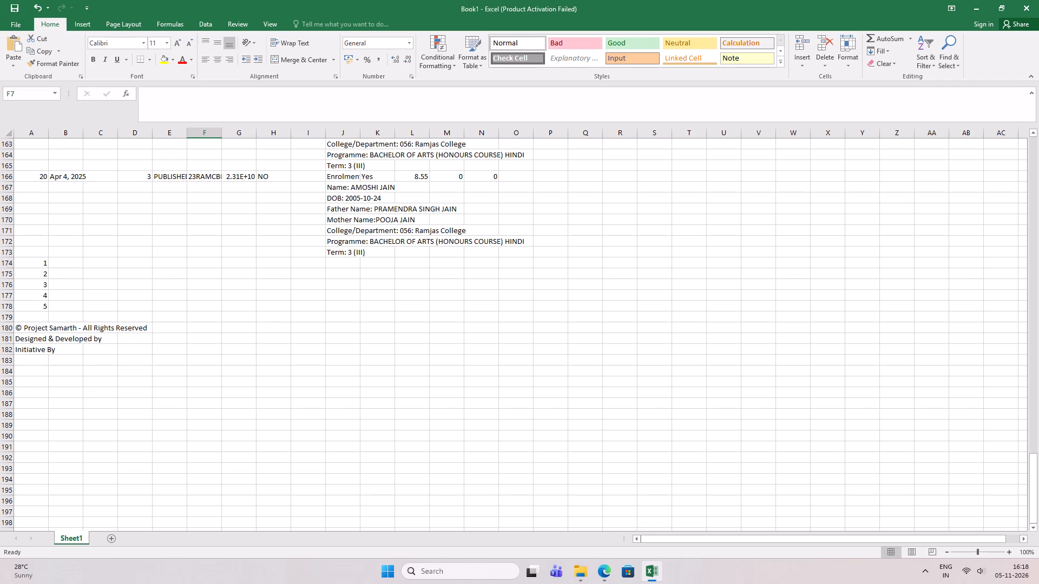
left_click(44, 362)
right_click(42, 362)
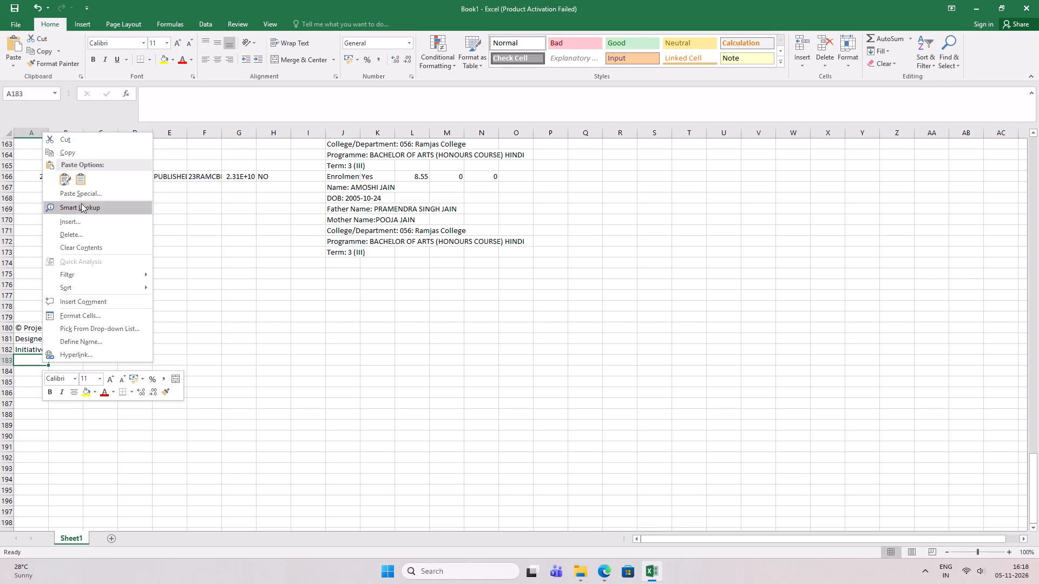
left_click(83, 182)
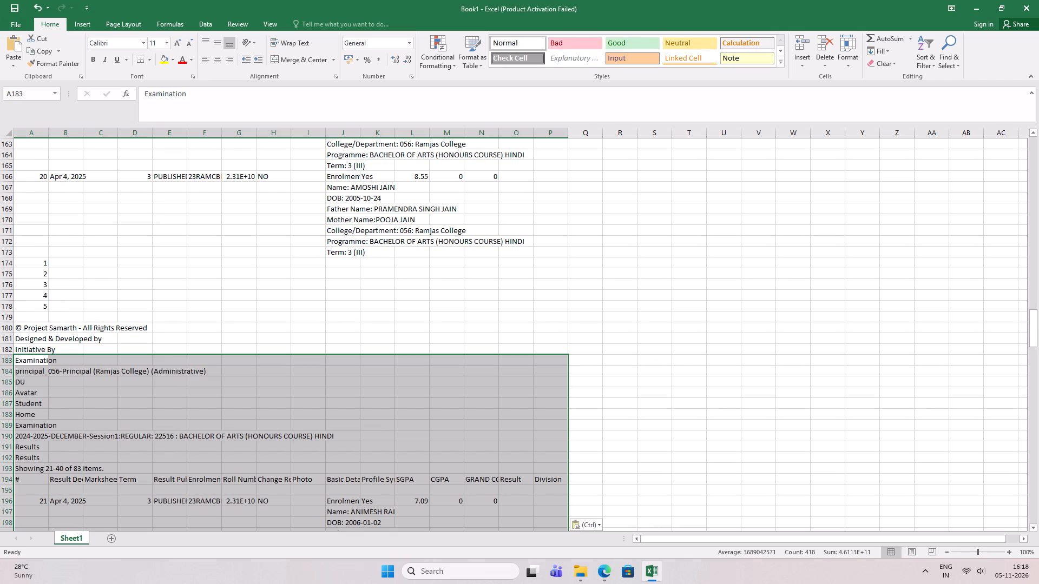
left_click(291, 368)
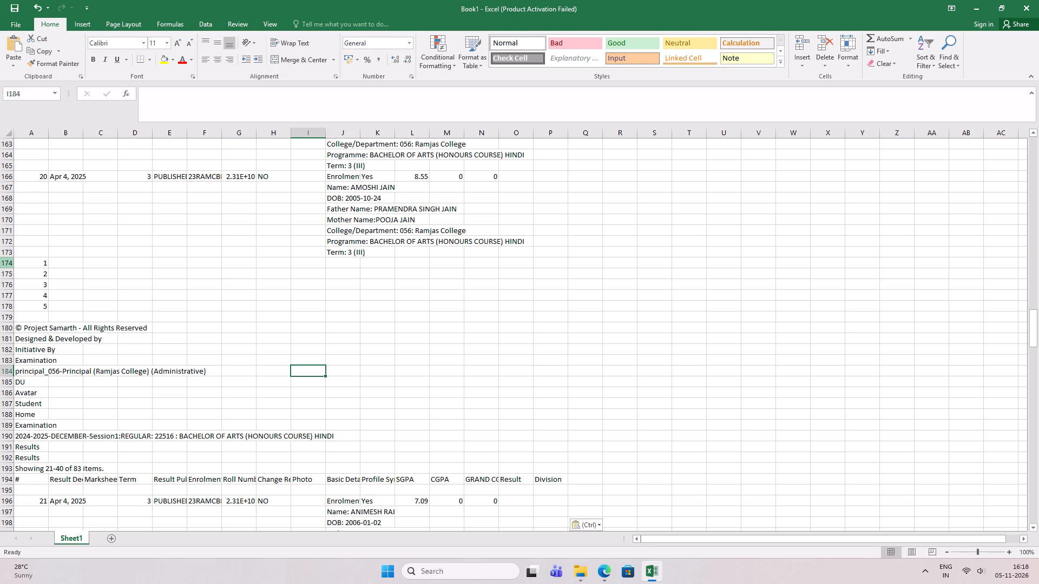
Delete rows 174 to 194, containing the page numbers, footer and repeated page header between students 20 and 21.
left_click_drag(9, 262, 11, 450)
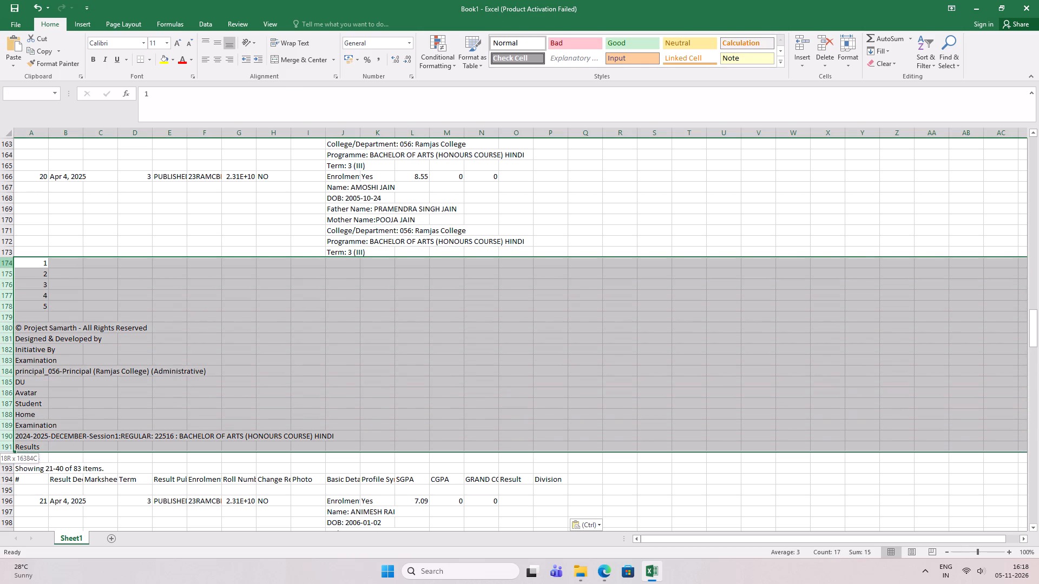
left_click_drag(11, 450, 11, 480)
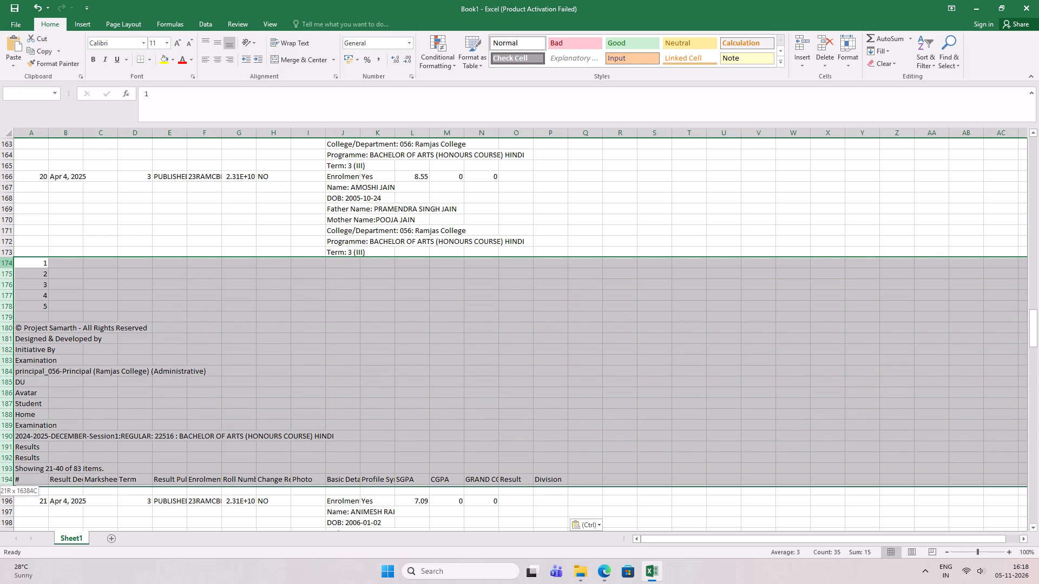
left_click_drag(11, 480, 10, 479)
right_click(9, 477)
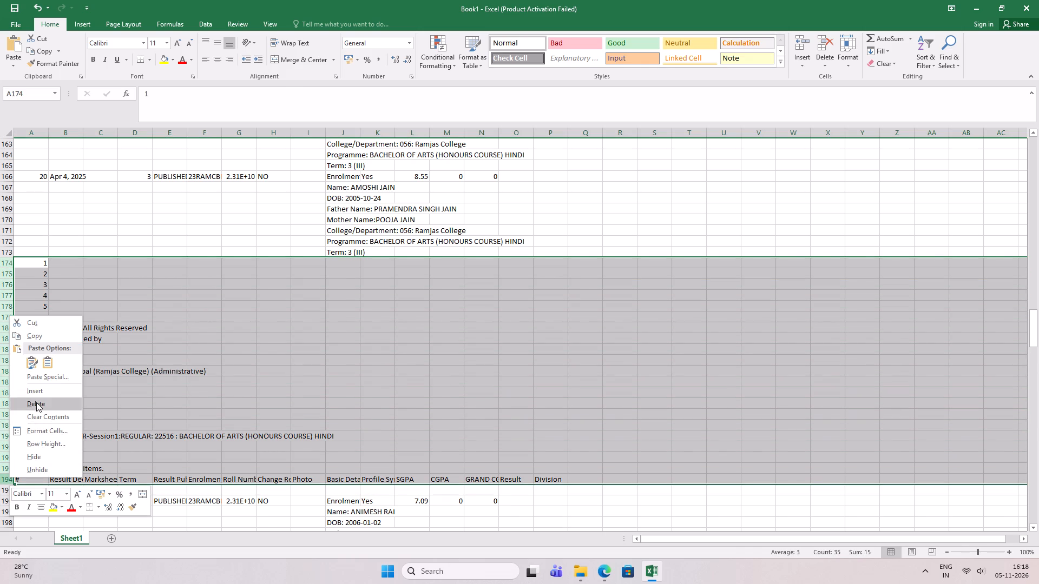
left_click(36, 402)
left_click(508, 310)
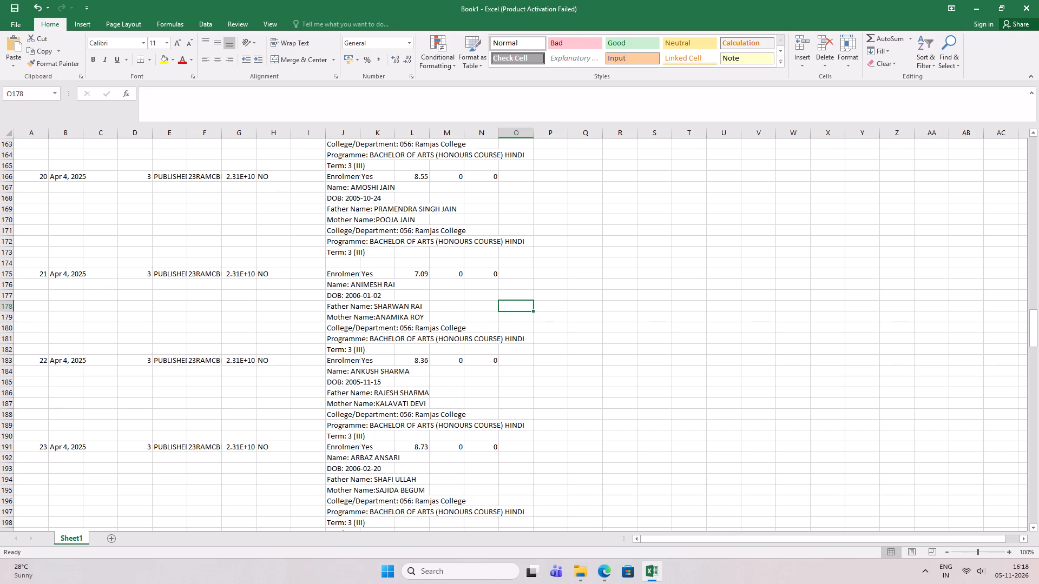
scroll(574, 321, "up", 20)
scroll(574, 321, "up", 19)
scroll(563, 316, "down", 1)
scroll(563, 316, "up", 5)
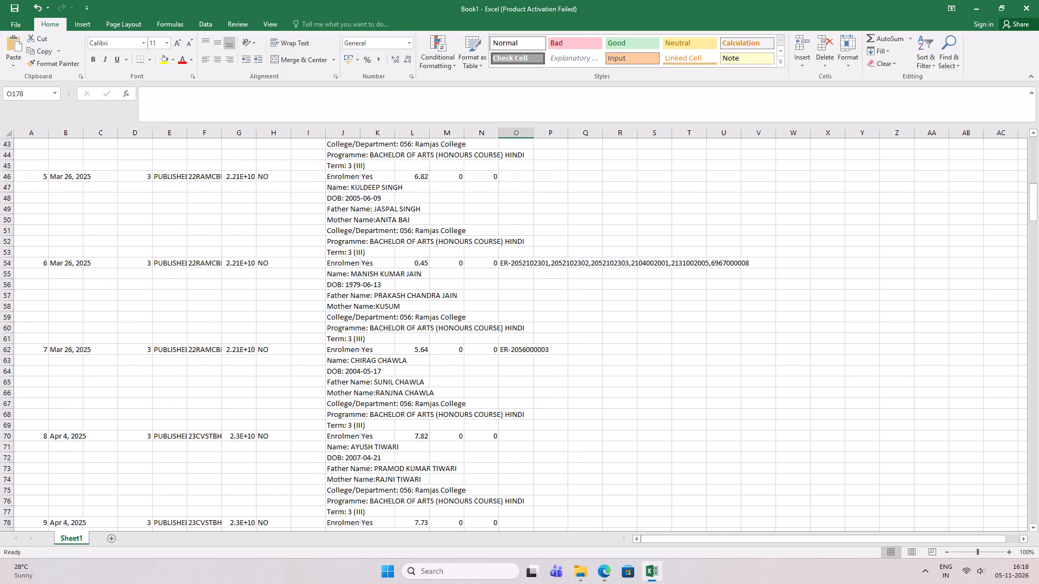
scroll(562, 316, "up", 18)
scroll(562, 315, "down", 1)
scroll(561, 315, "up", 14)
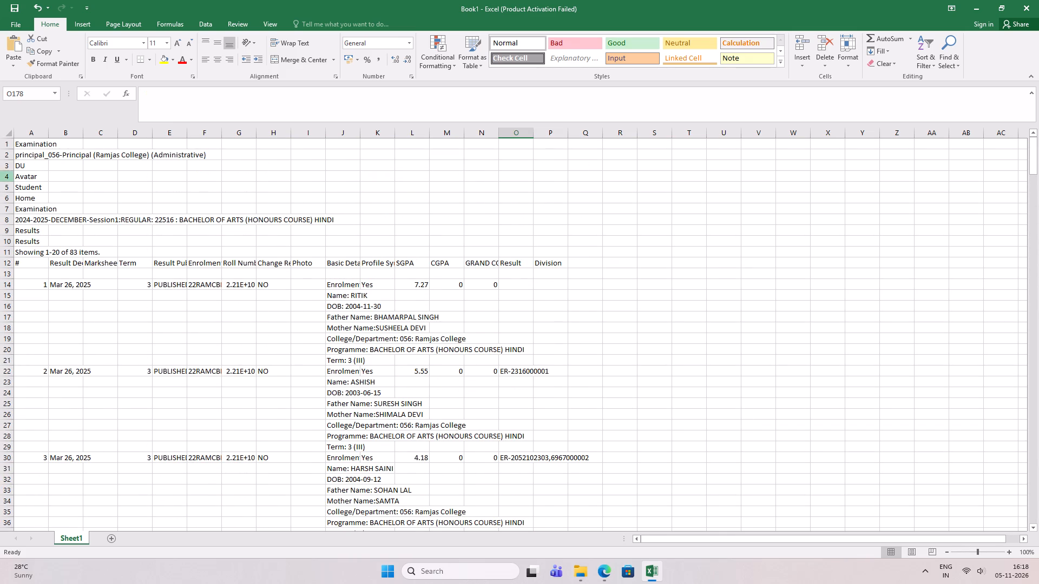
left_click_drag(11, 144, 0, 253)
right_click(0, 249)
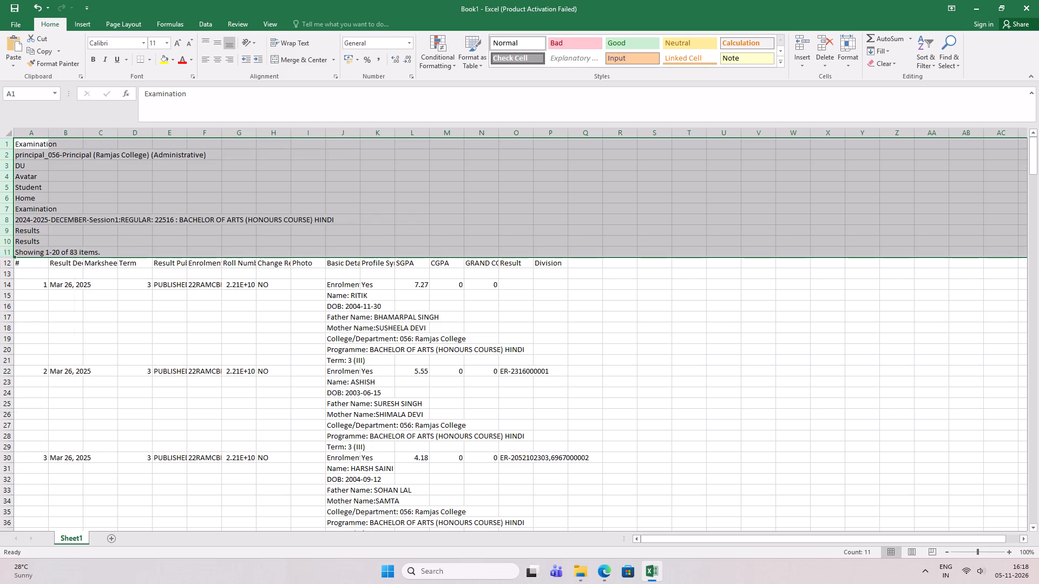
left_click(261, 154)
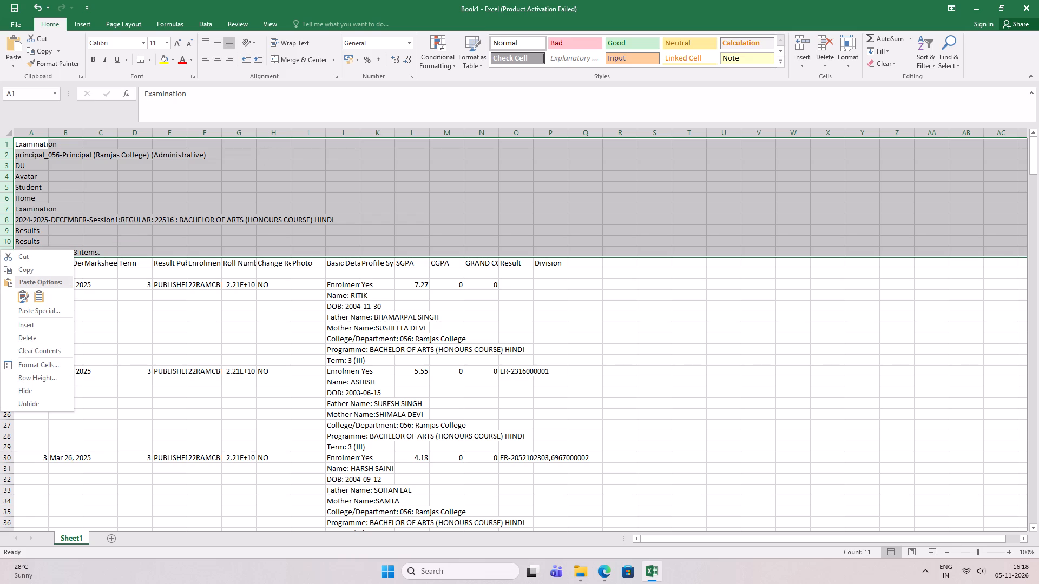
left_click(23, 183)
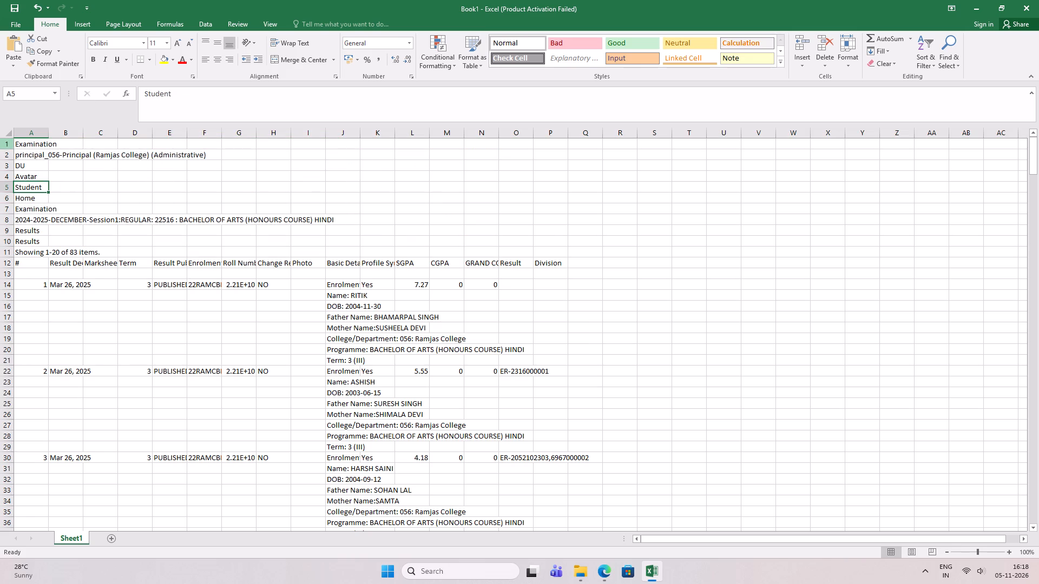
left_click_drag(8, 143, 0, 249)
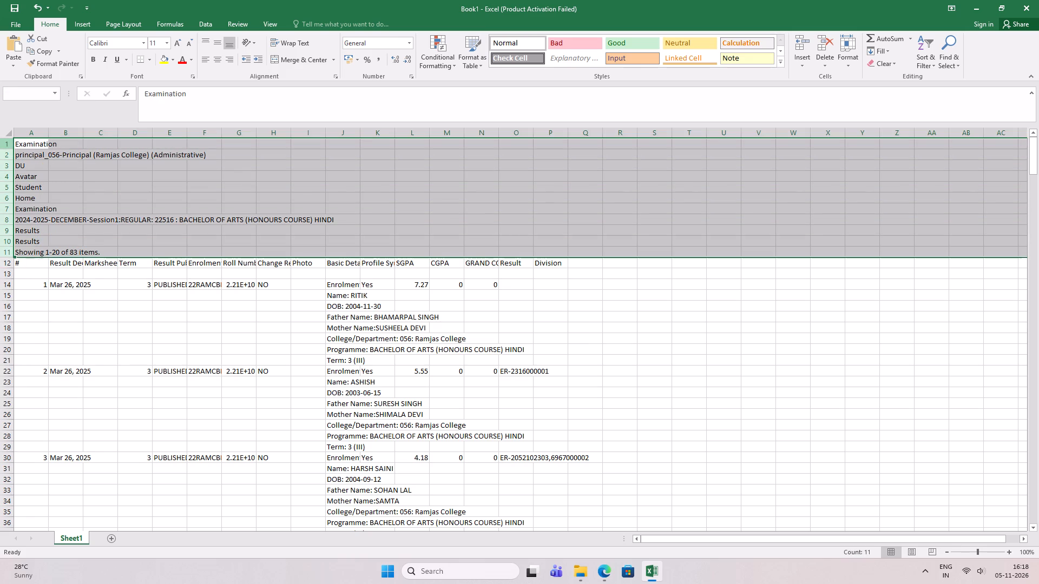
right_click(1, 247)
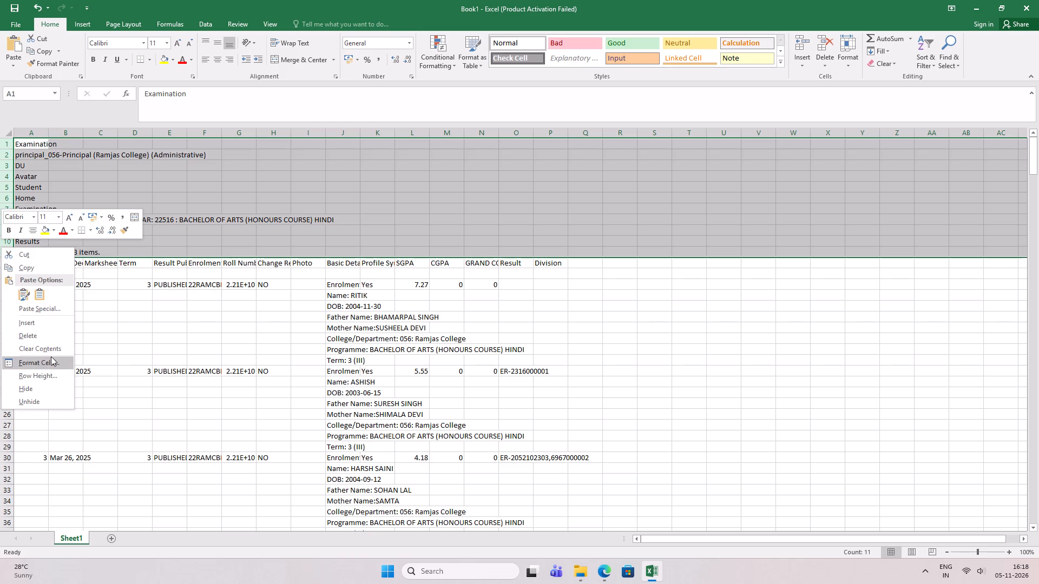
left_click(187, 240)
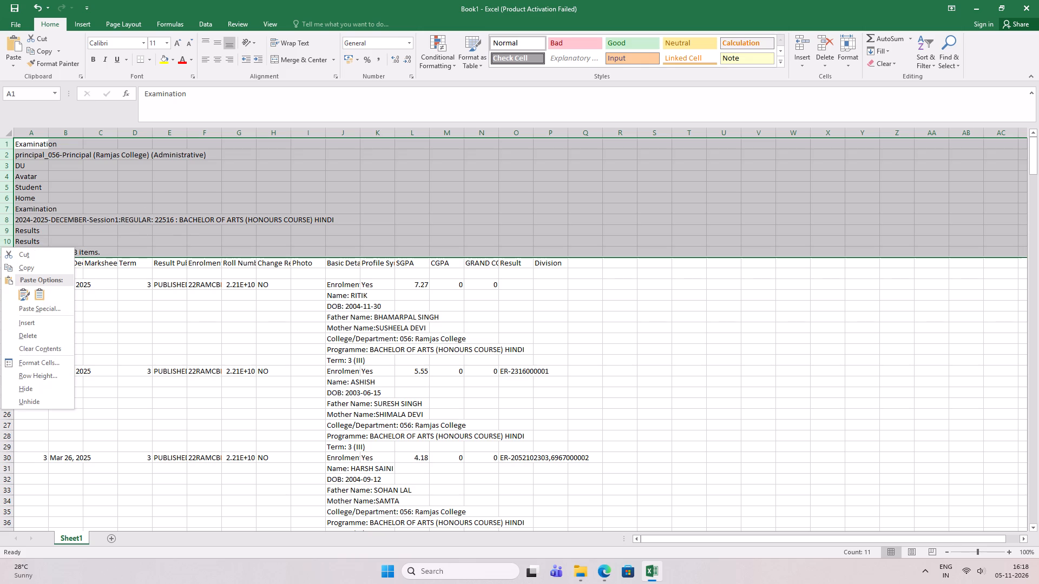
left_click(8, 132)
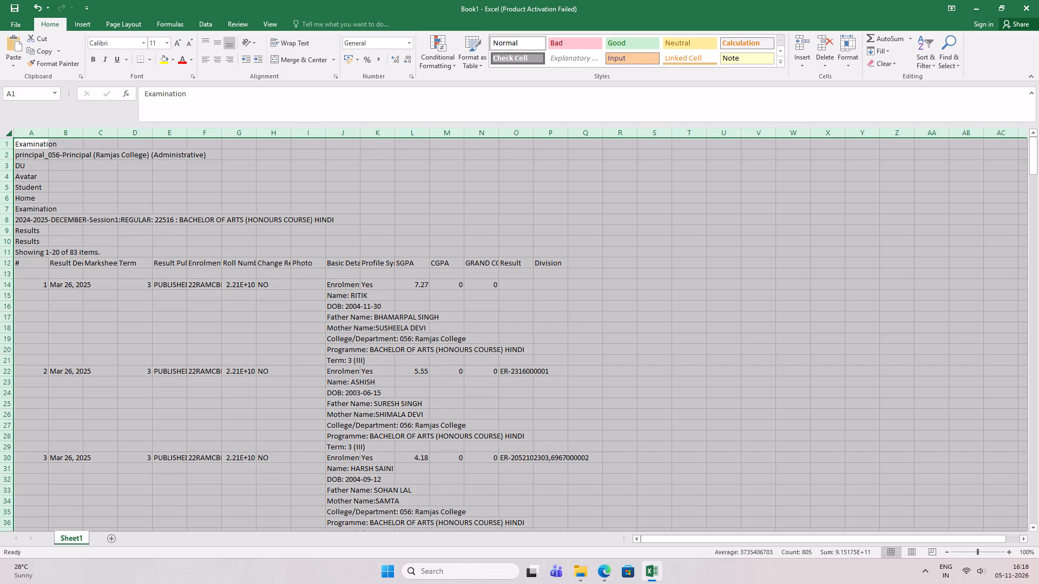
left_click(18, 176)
Delete rows 1 to 11, the portal page header text above the results table's column headings.
left_click_drag(9, 143, 9, 245)
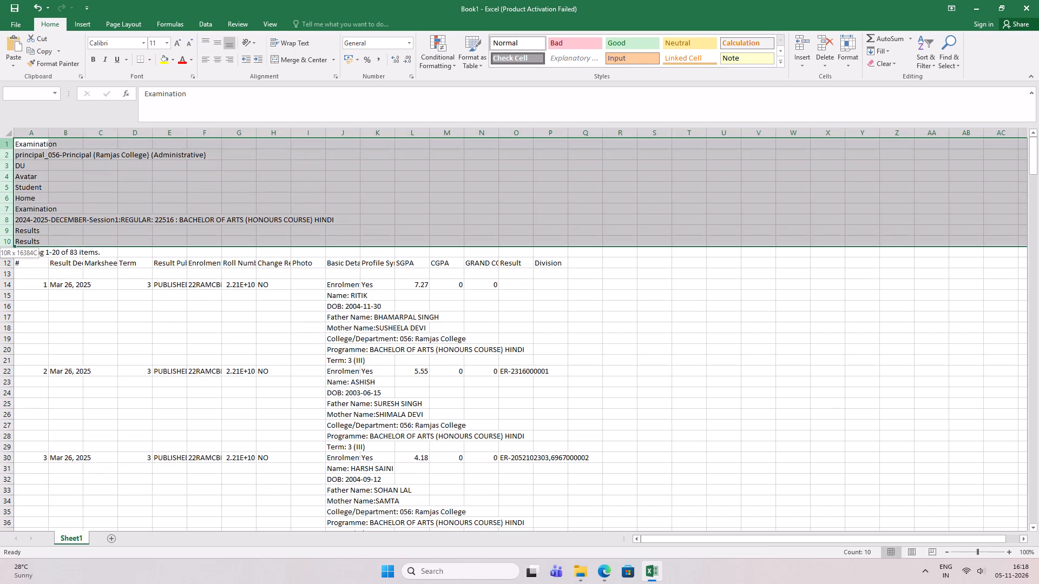
left_click_drag(9, 245, 8, 250)
right_click(9, 250)
left_click(37, 337)
left_click(205, 314)
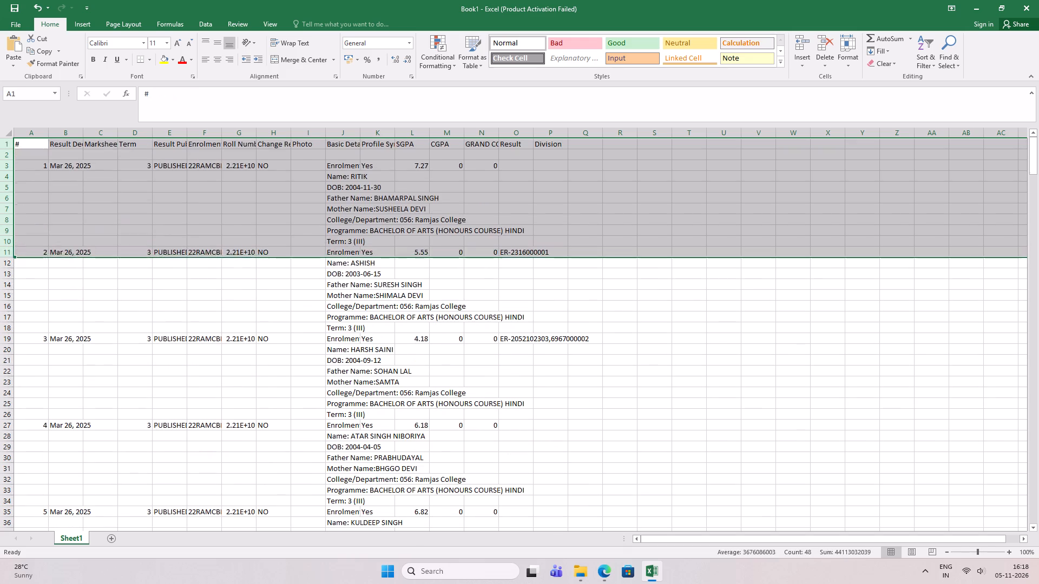
Auto-fit the width of column B to its Result Declaration Date heading.
scroll(577, 210, "up", 9)
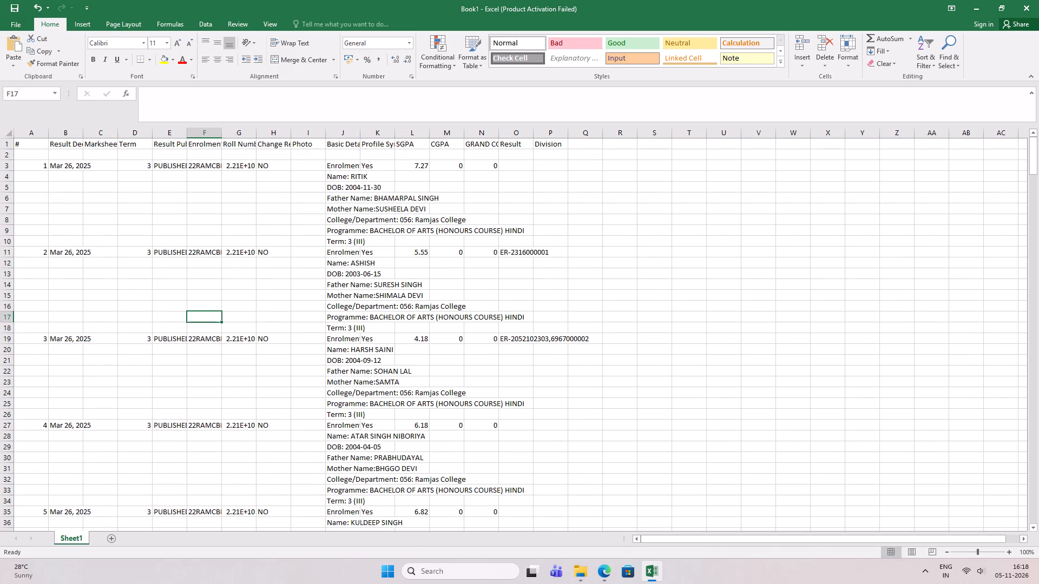
double_click(82, 132)
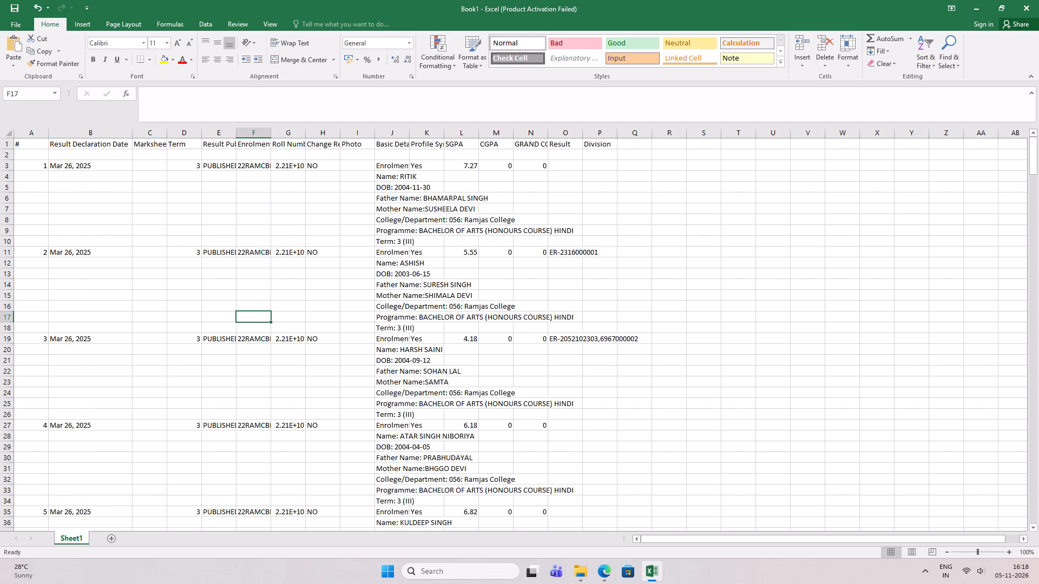
left_click(236, 222)
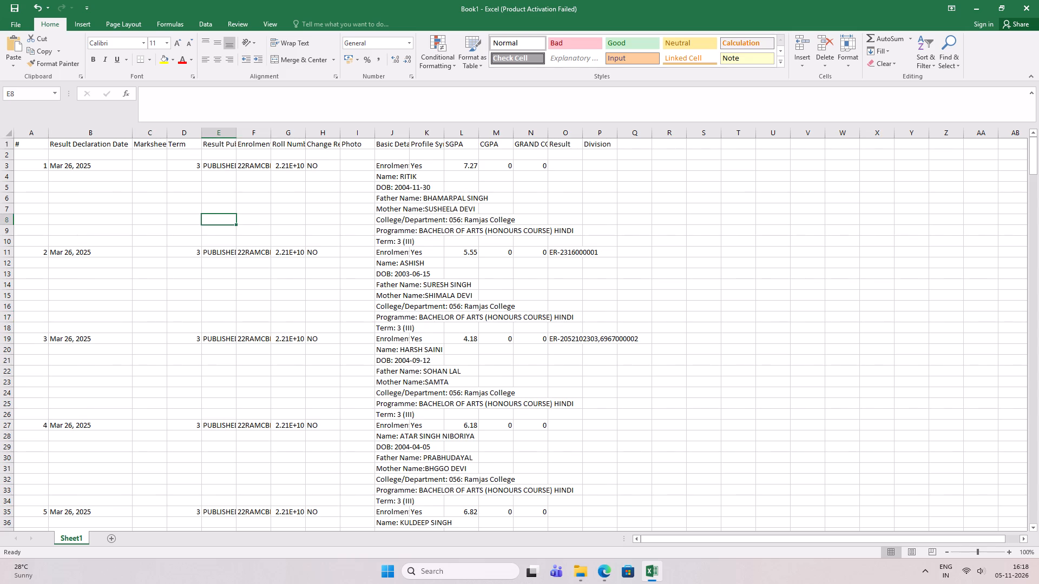
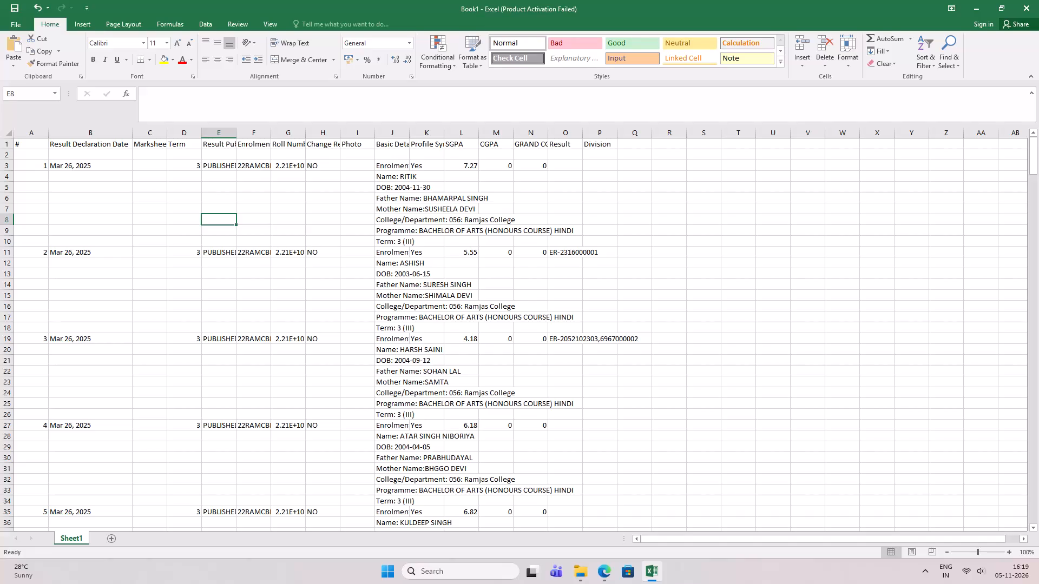
Check the pasted results in the Excel worksheet through student 40 against the second results page in the Edge portal.
key("ctrl+s")
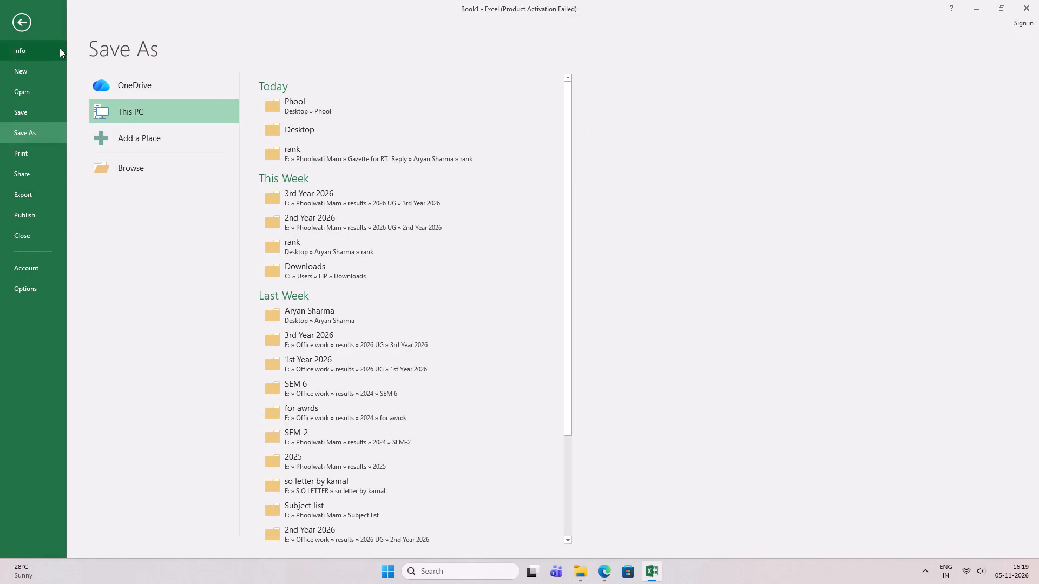
left_click(24, 24)
key("alt+Tab")
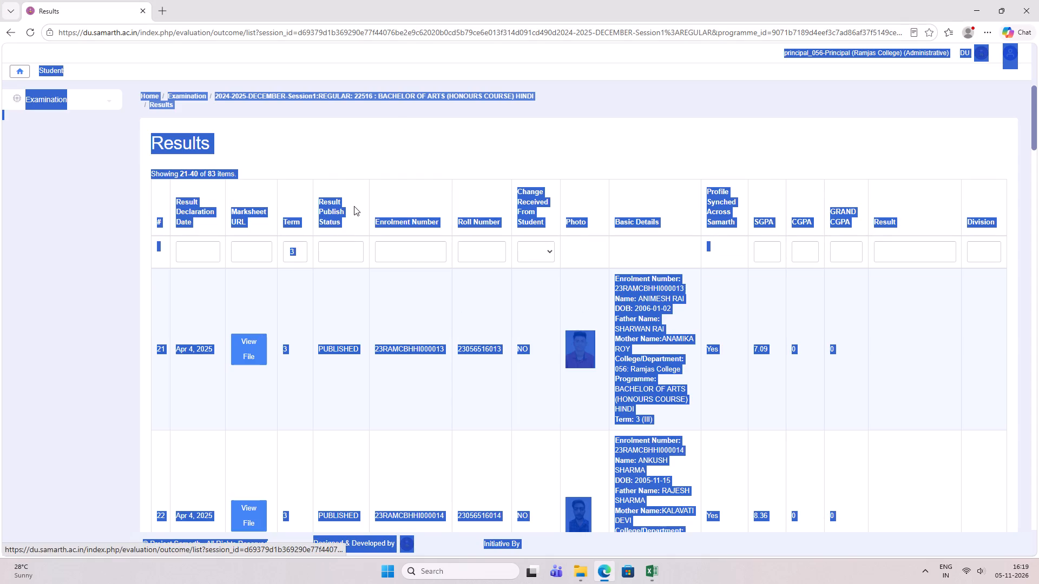
scroll(354, 206, "down", 20)
scroll(354, 206, "down", 1)
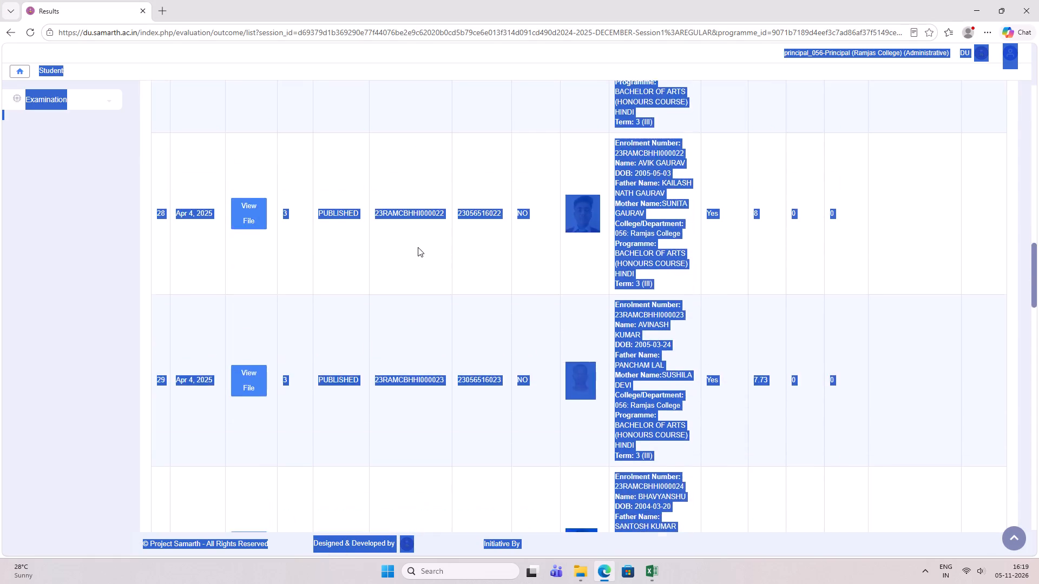
scroll(418, 247, "down", 20)
scroll(418, 247, "down", 4)
key("alt+Tab")
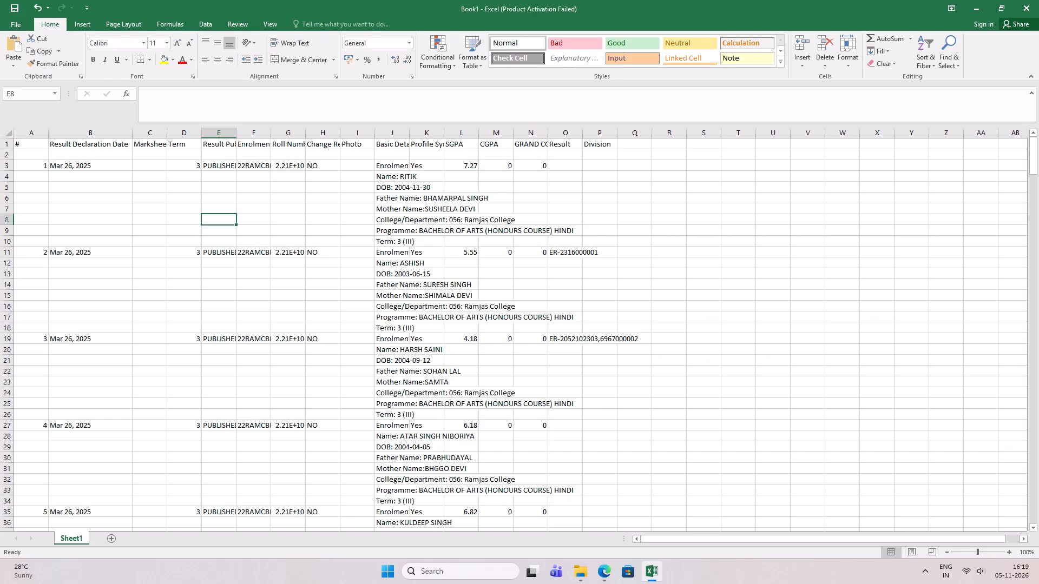
scroll(433, 237, "down", 4)
scroll(433, 237, "up", 1)
scroll(433, 237, "down", 20)
scroll(433, 237, "down", 17)
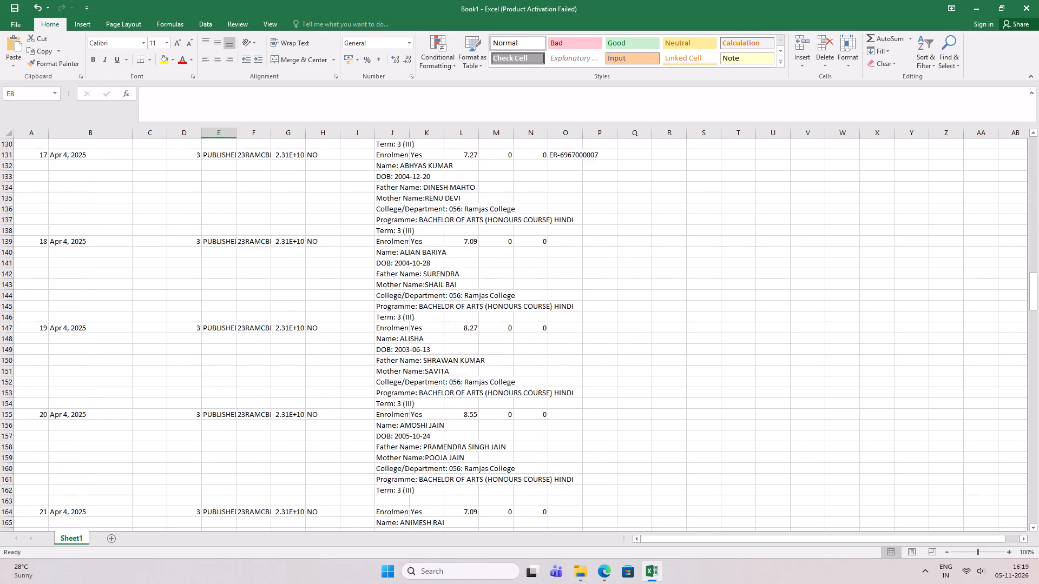
scroll(469, 333, "down", 20)
scroll(469, 333, "down", 14)
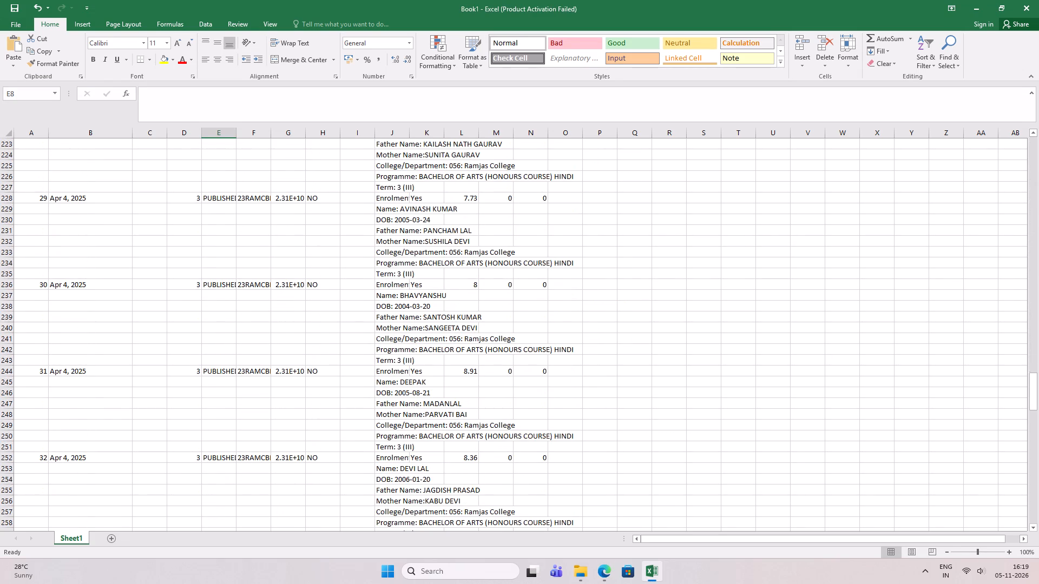
scroll(493, 337, "down", 16)
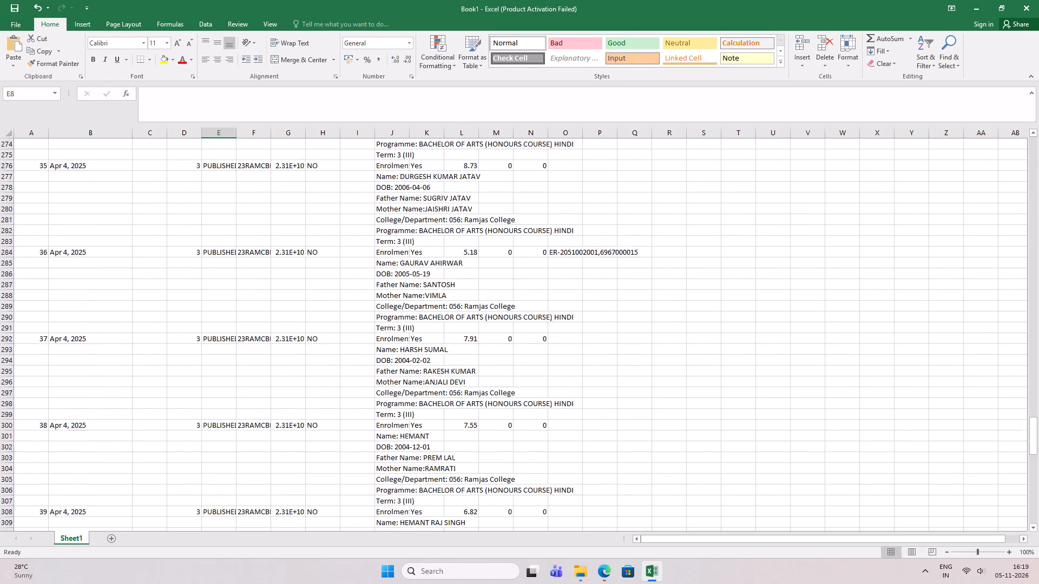
scroll(493, 337, "down", 19)
scroll(495, 337, "up", 6)
key("alt+Tab")
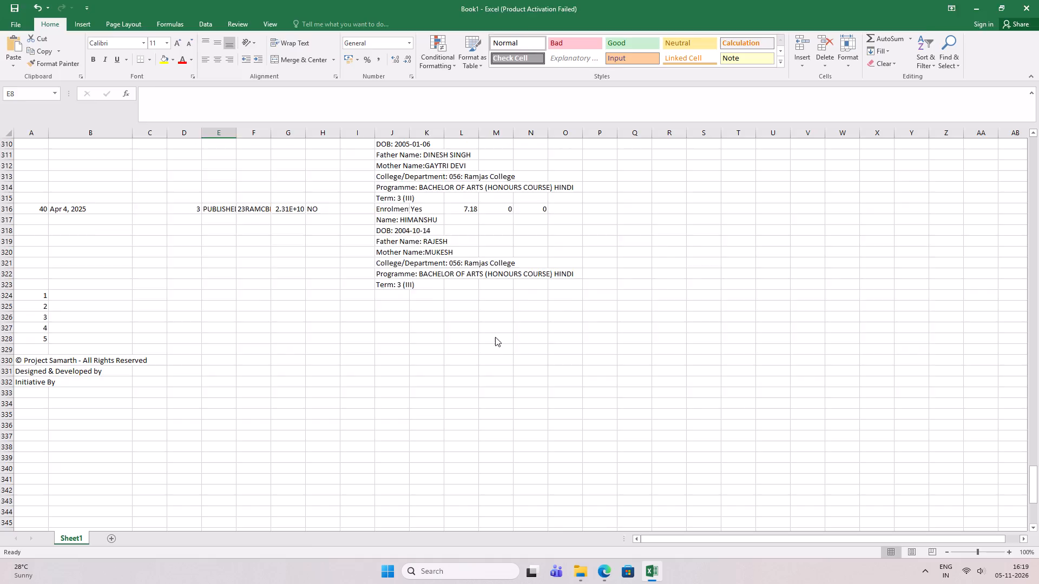
scroll(492, 334, "up", 12)
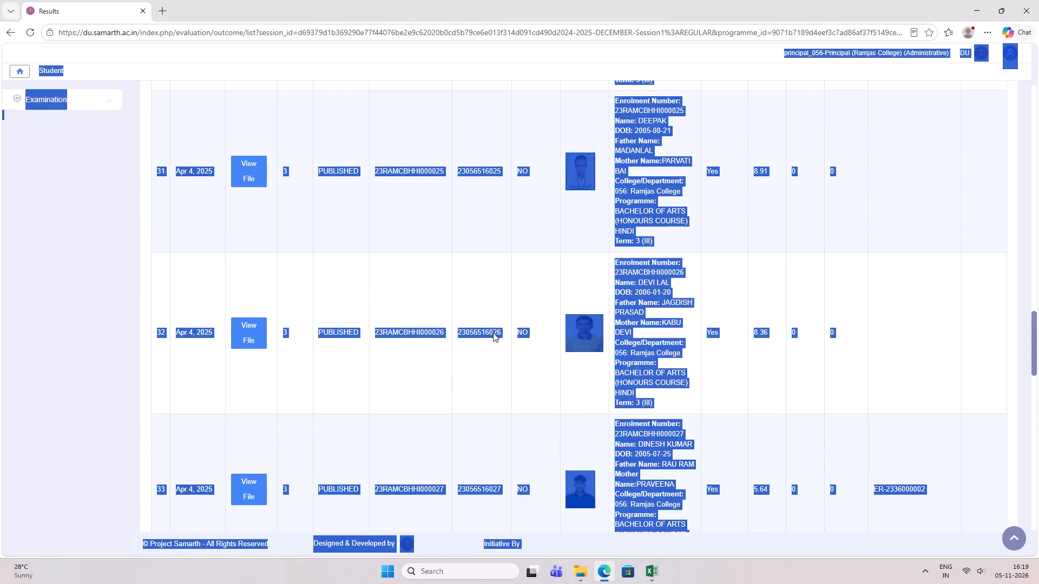
scroll(493, 333, "up", 17)
scroll(494, 331, "up", 6)
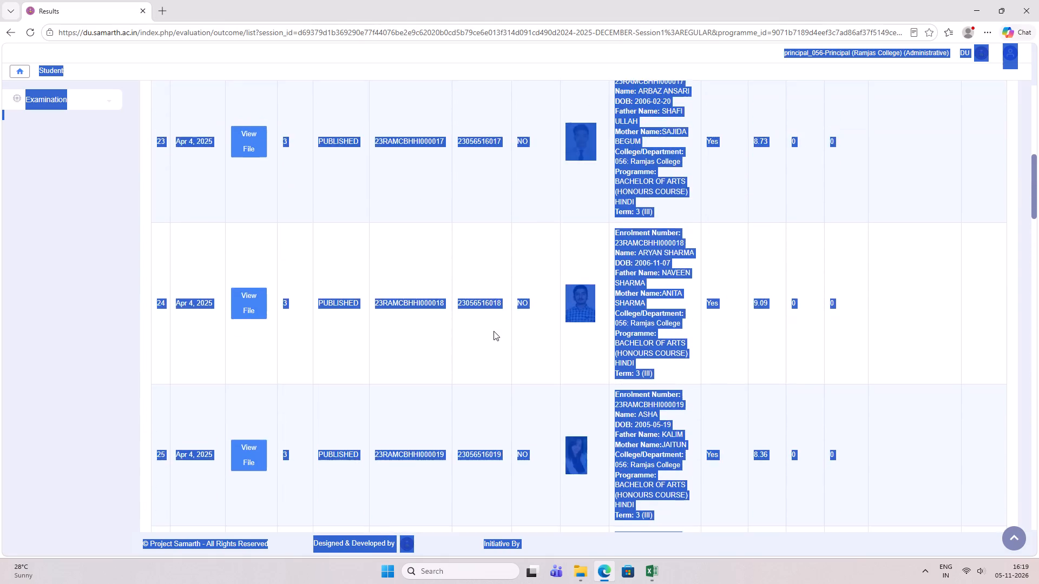
scroll(494, 331, "up", 15)
Open page 3 of the Term 3 results list in the portal.
scroll(494, 332, "down", 6)
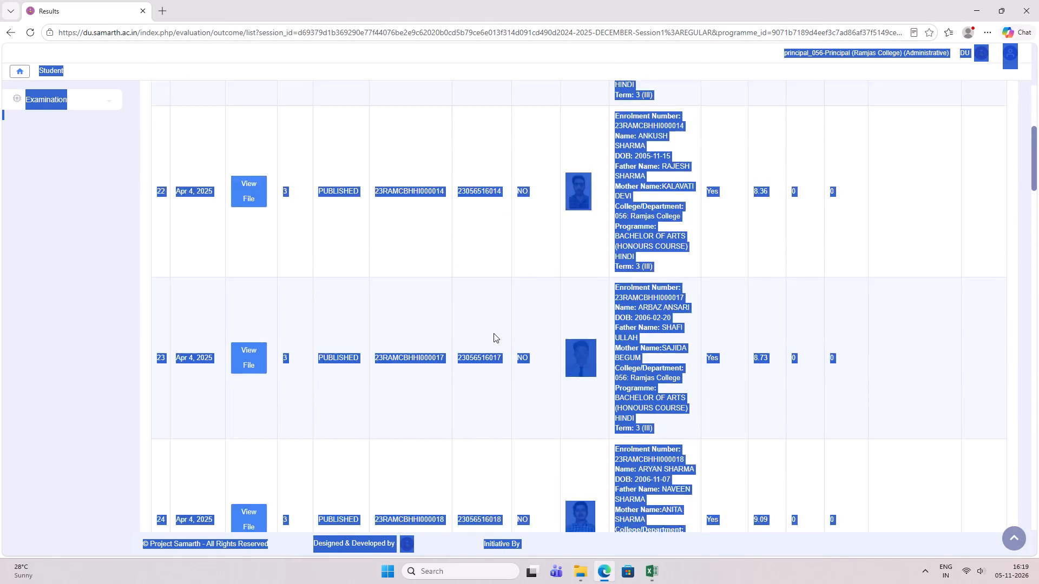
scroll(494, 333, "down", 20)
scroll(494, 333, "down", 20)
scroll(494, 333, "down", 4)
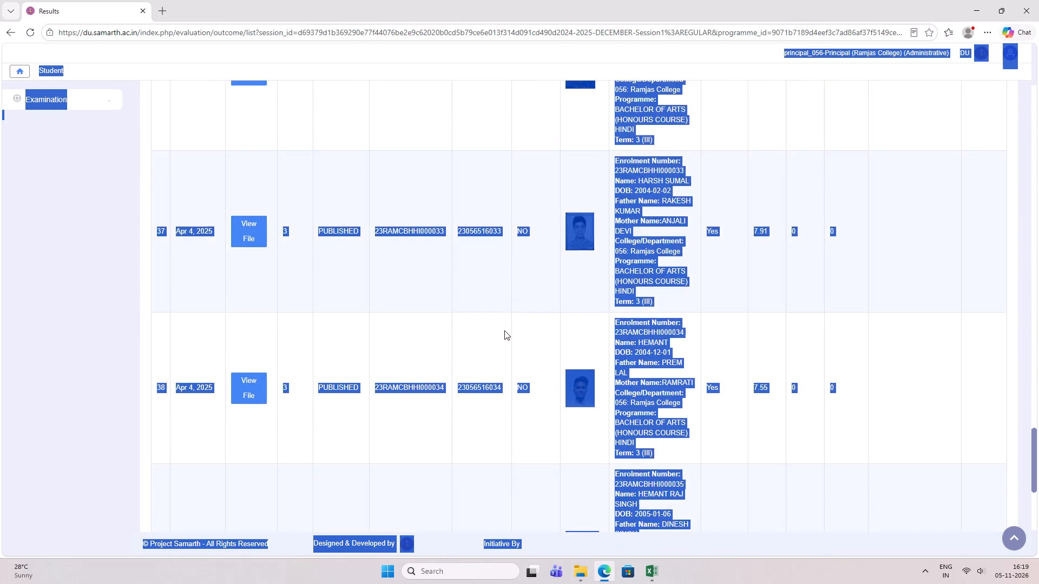
scroll(504, 330, "down", 16)
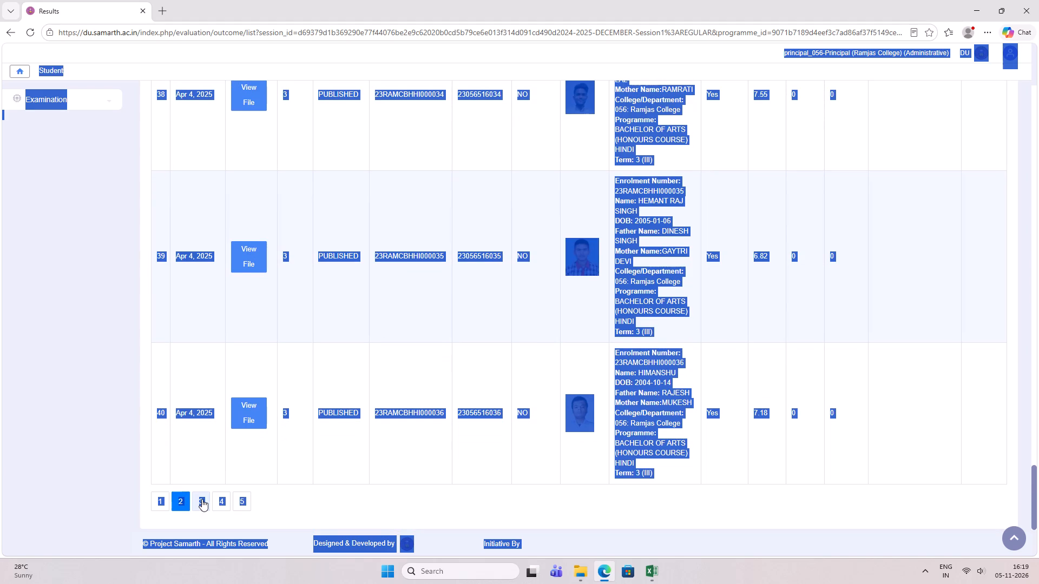
left_click(202, 499)
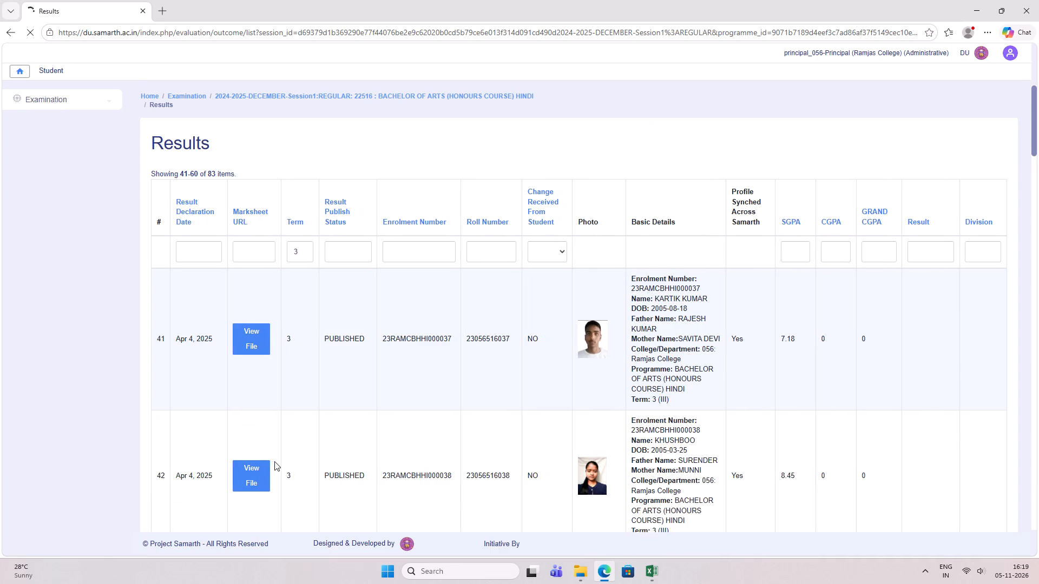
key("alt+Tab")
key("alt+Tab")
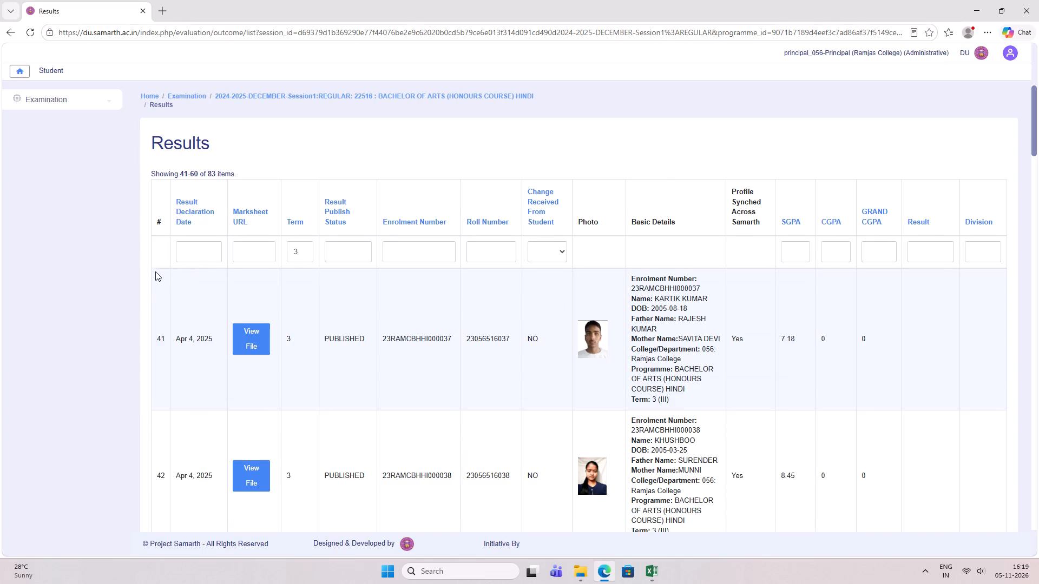
Copy the third page's results table through student 60 and paste it with destination formatting at A333 in Excel, below the existing data.
left_click_drag(155, 266, 166, 268)
left_click_drag(157, 265, 640, 367)
left_click_drag(167, 195, 974, 547)
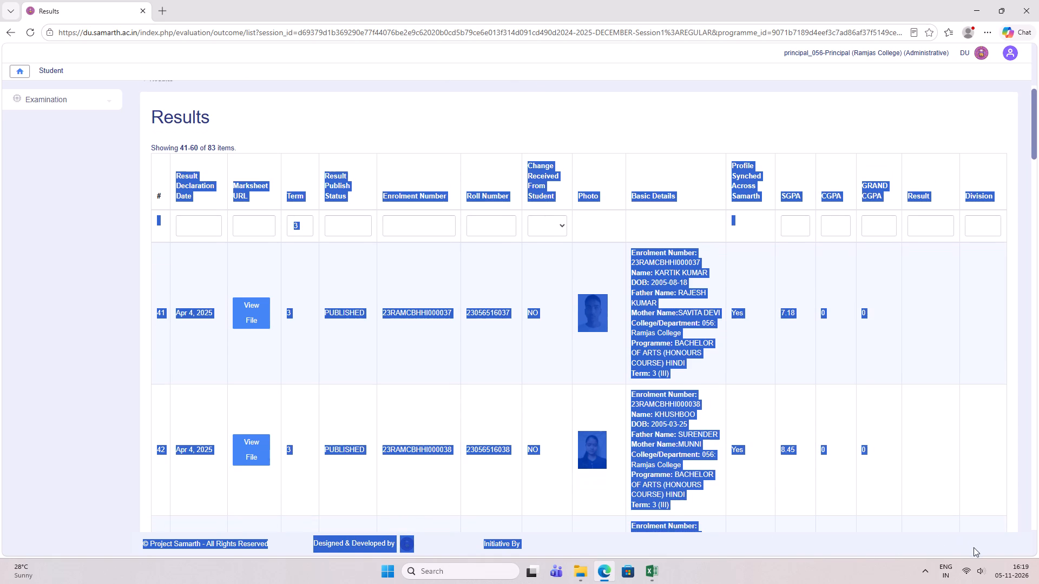
left_click_drag(974, 547, 949, 583)
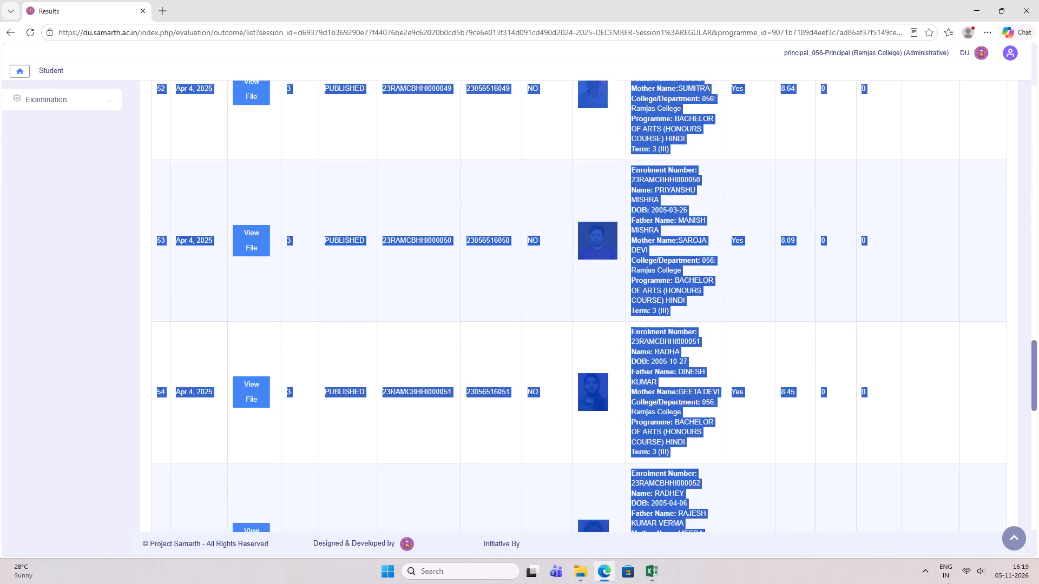
left_click_drag(949, 583, 983, 428)
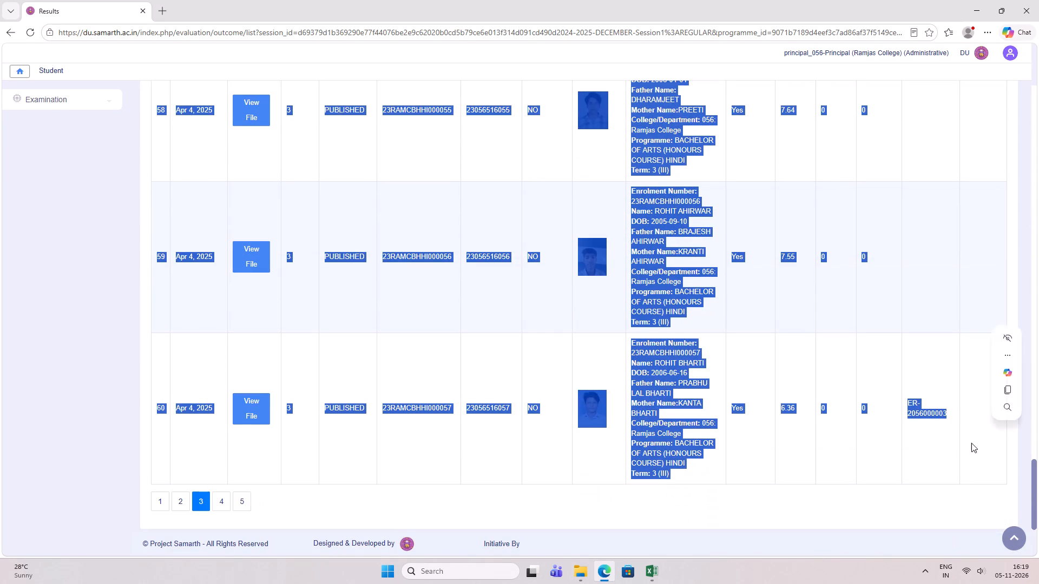
key("ctrl+c")
key("ctrl+c")
key("ctrl+c")
key("alt+Tab")
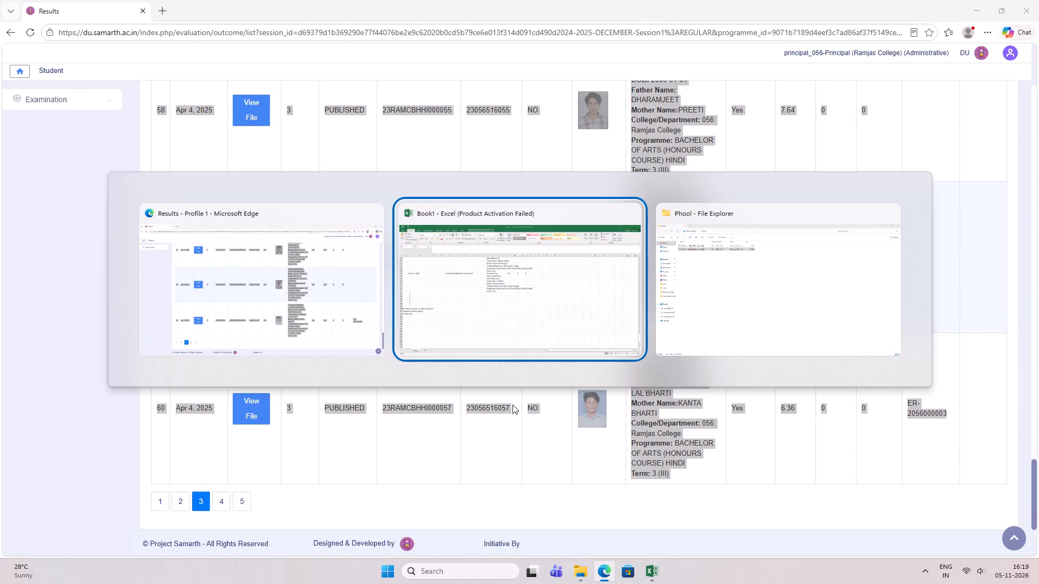
left_click(33, 397)
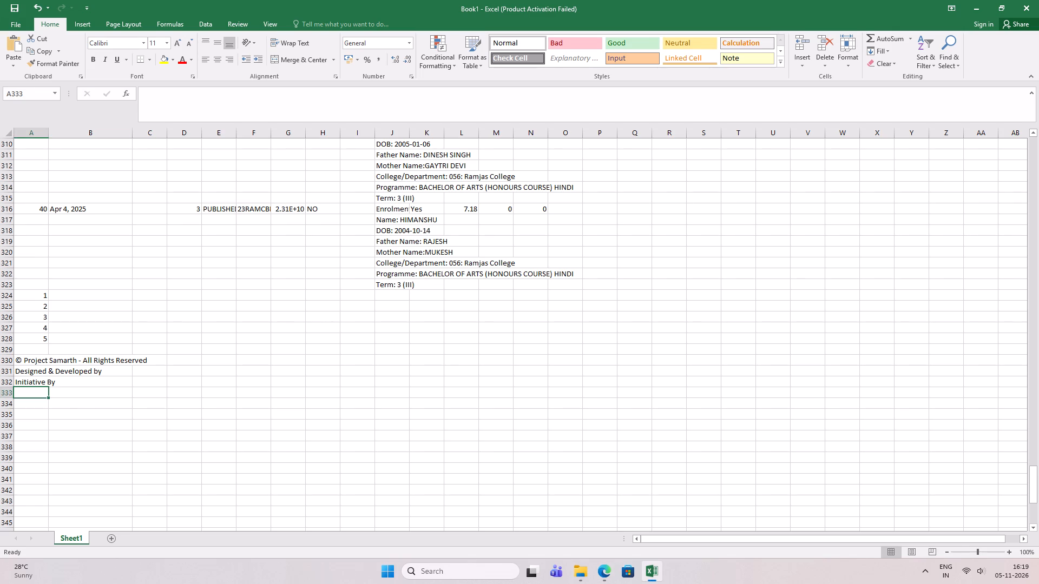
right_click(33, 393)
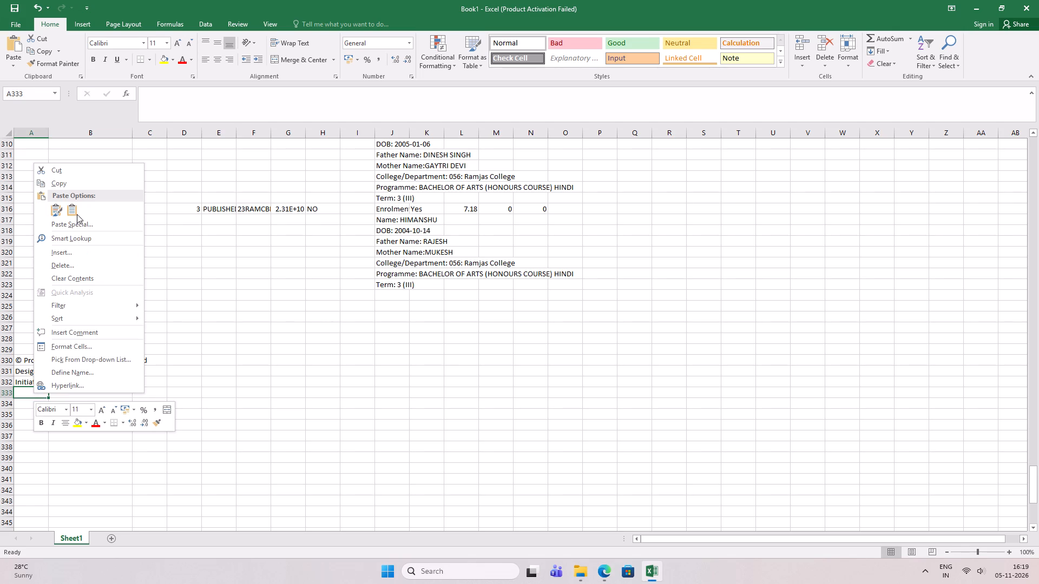
left_click(76, 213)
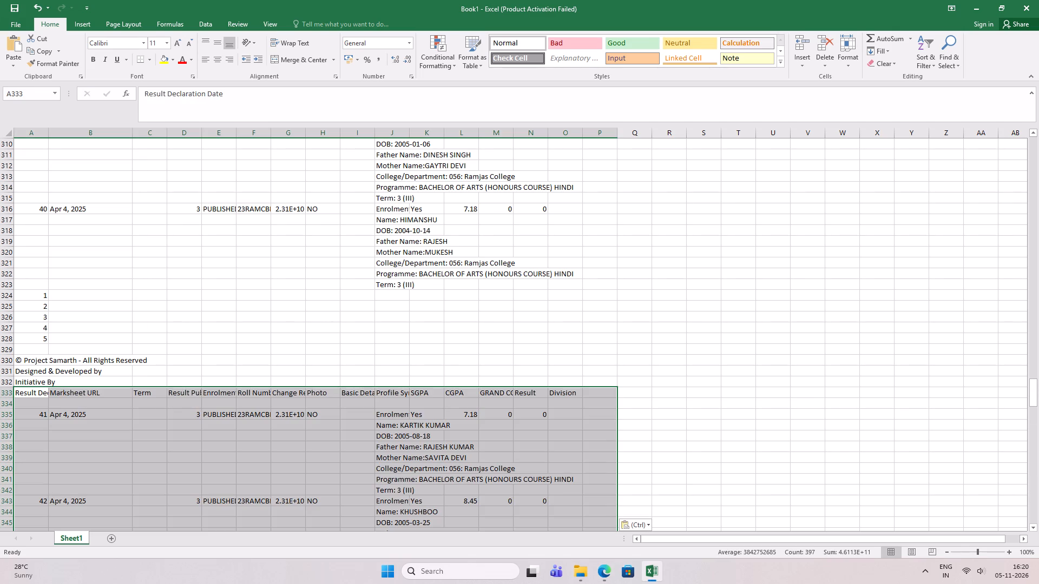
Review the newly pasted block in the worksheet, from its junction with student 40 down to student 60.
scroll(451, 339, "up", 2)
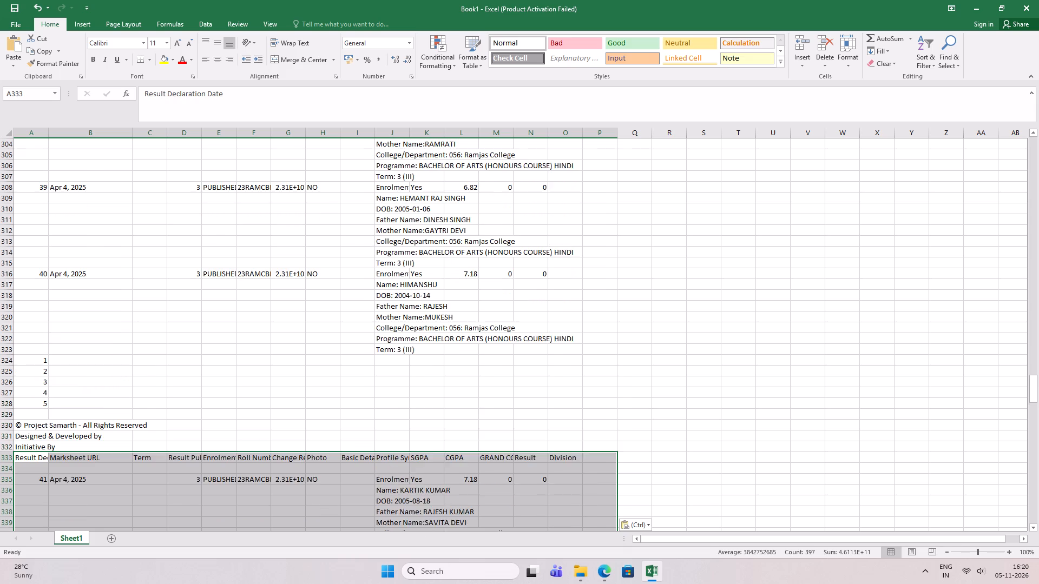
scroll(451, 339, "up", 2)
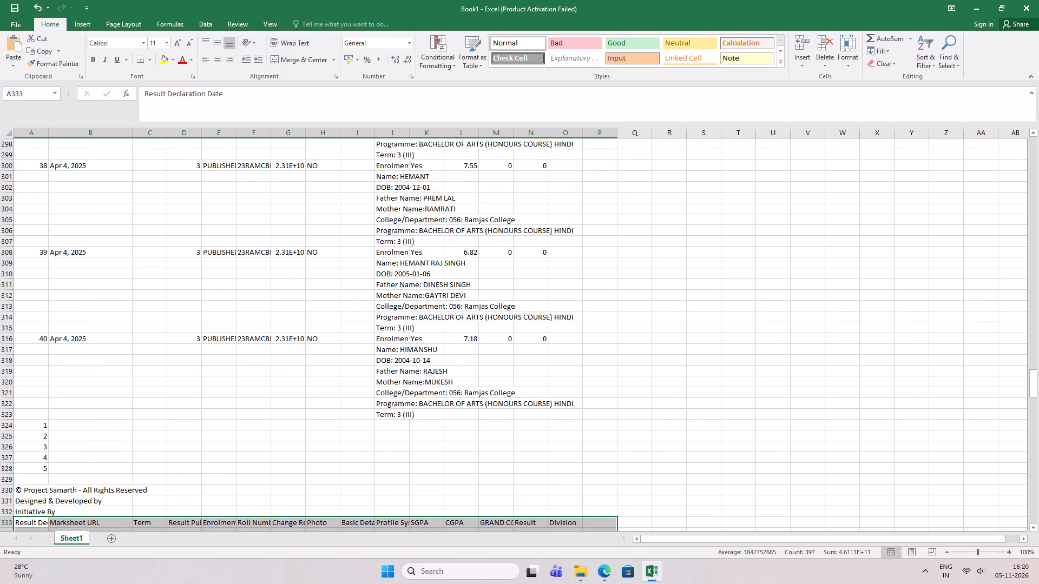
scroll(451, 340, "down", 6)
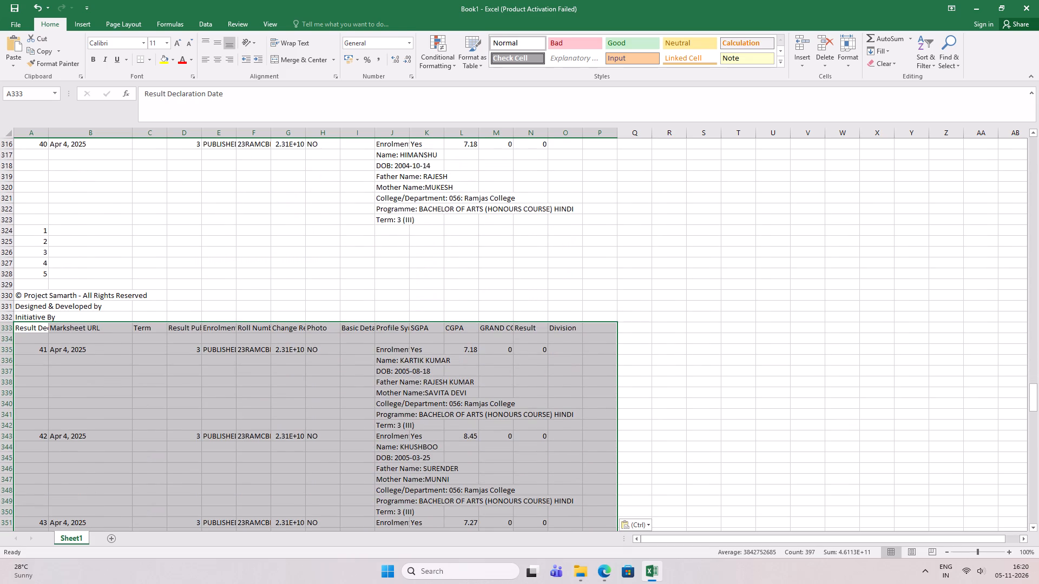
scroll(451, 343, "down", 13)
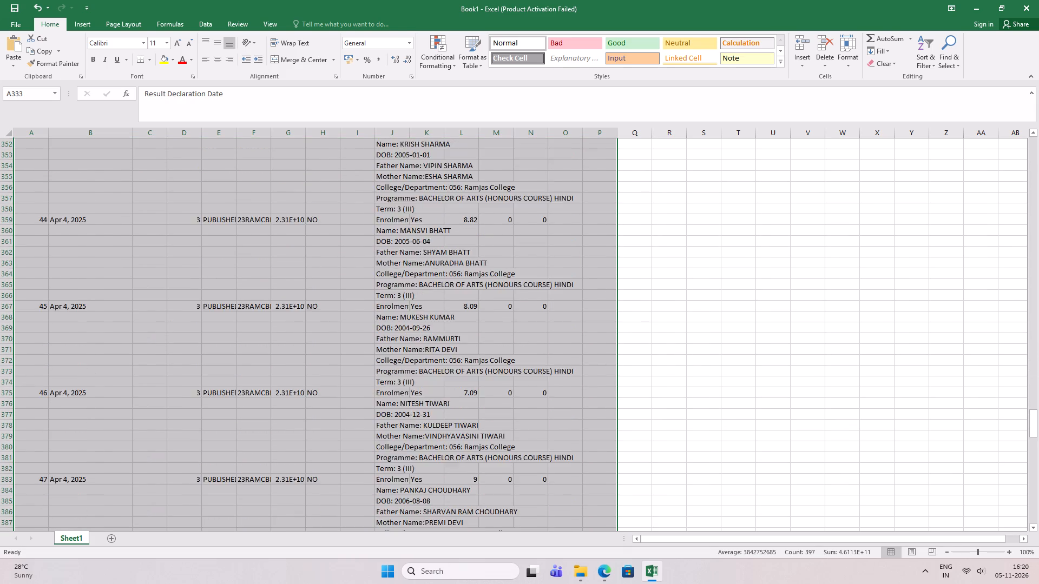
scroll(459, 337, "down", 20)
scroll(459, 337, "down", 14)
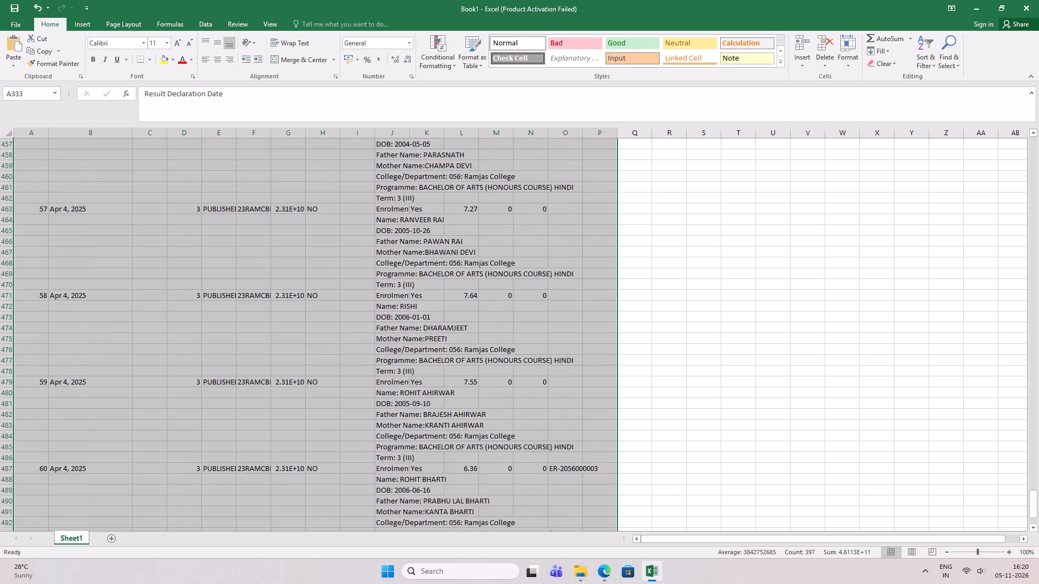
scroll(461, 336, "down", 8)
Open page 4 of the Term 3 results in the Edge portal and copy its whole table, headers included, through student 80.
key("alt+Tab")
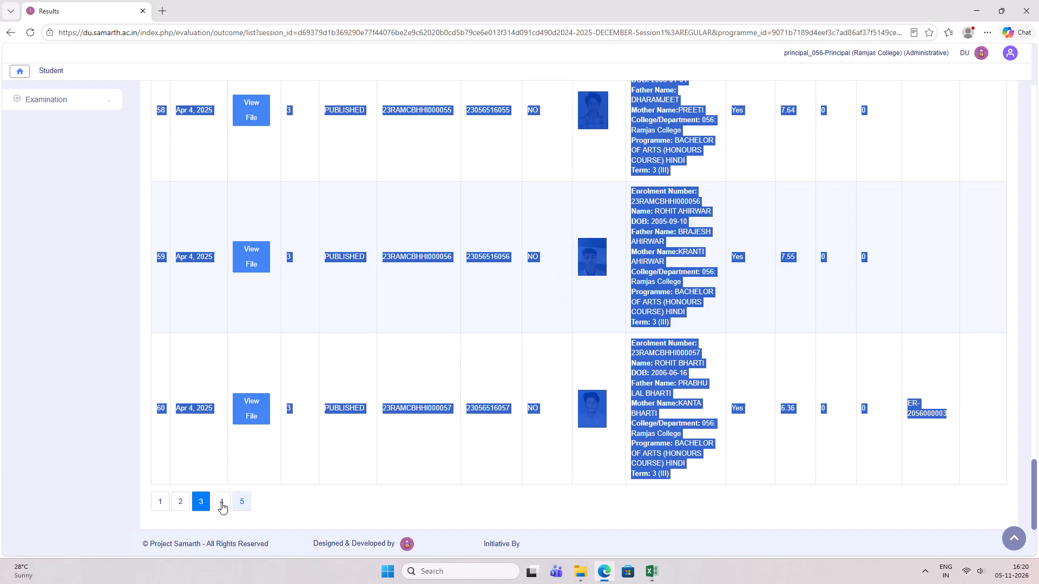
left_click(219, 503)
scroll(299, 315, "up", 3)
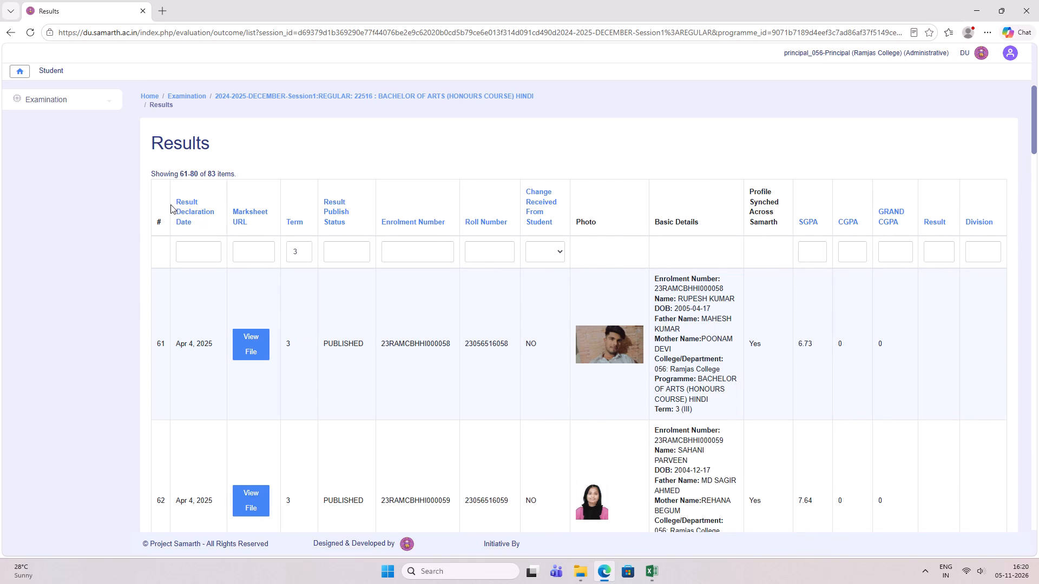
left_click_drag(161, 190, 902, 572)
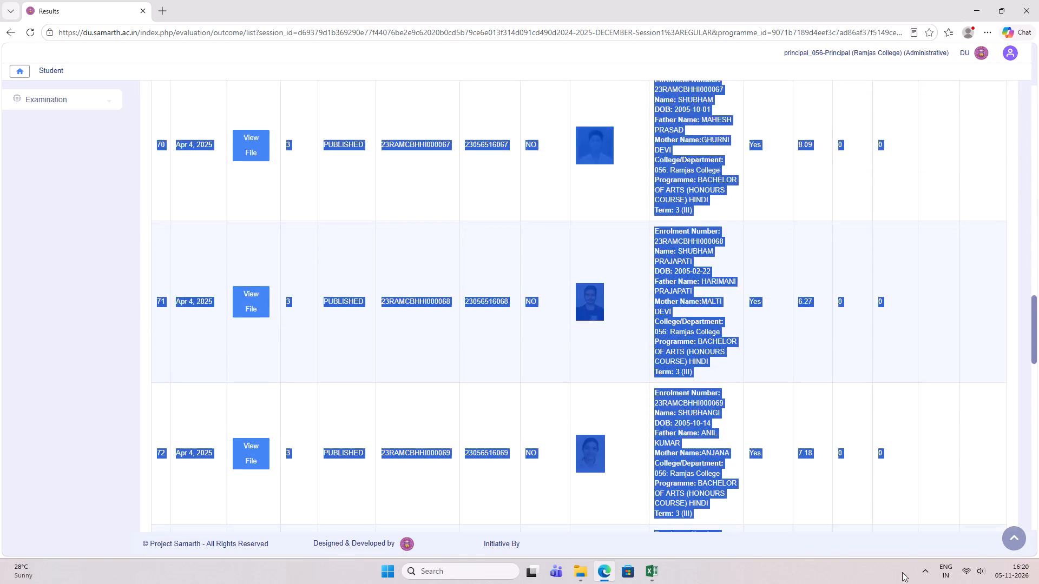
left_click_drag(902, 572, 1010, 472)
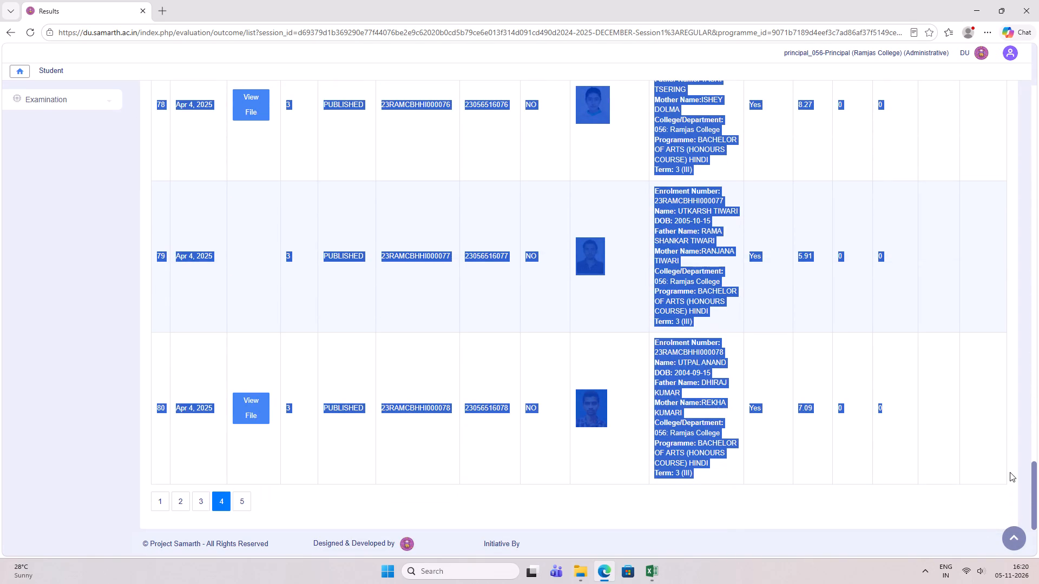
left_click_drag(1010, 472, 1012, 439)
key("ctrl+c")
key("ctrl+c")
key("ctrl+c")
Paste the copied fourth page with destination formatting at A496 in the Excel worksheet, below student 60.
key("alt+Tab")
left_click(43, 301)
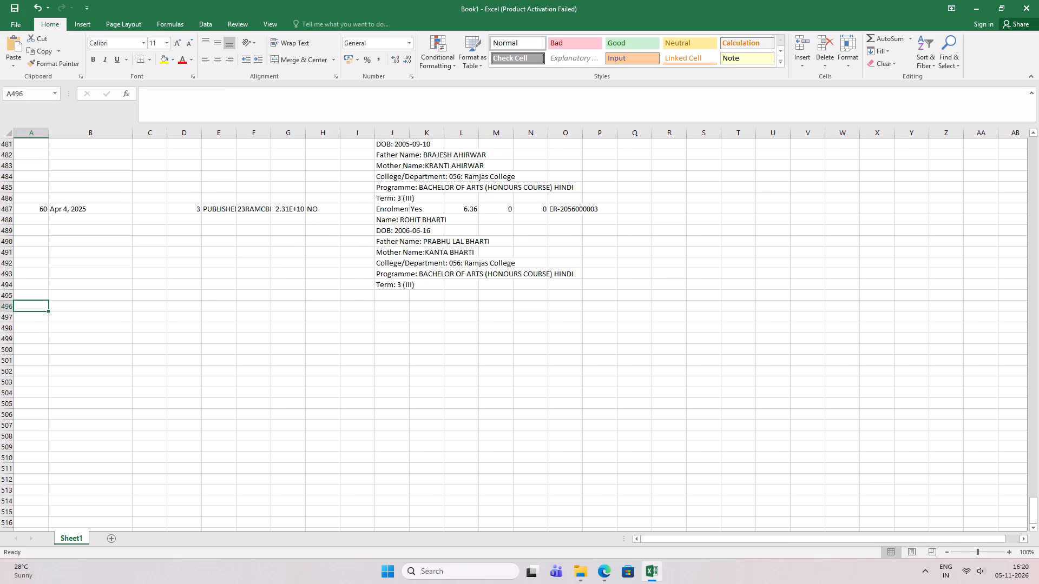
left_click(38, 295)
right_click(38, 303)
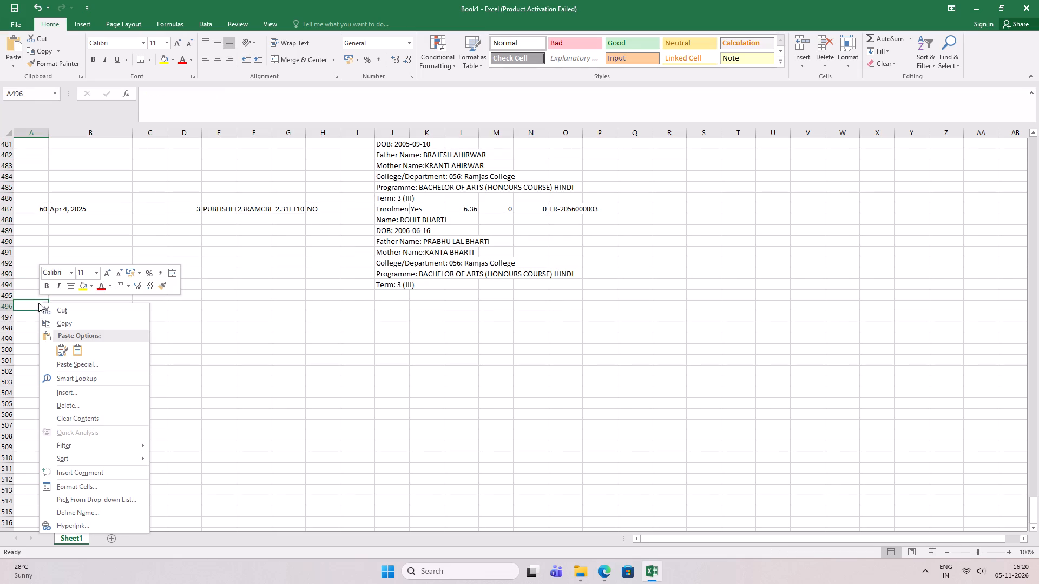
left_click(76, 352)
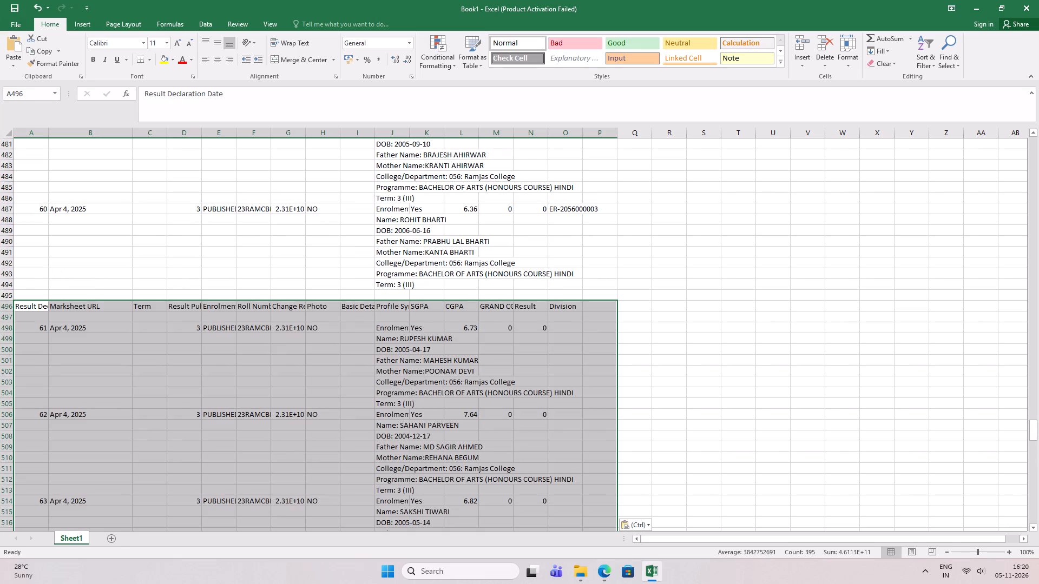
scroll(178, 341, "down", 20)
scroll(178, 341, "down", 9)
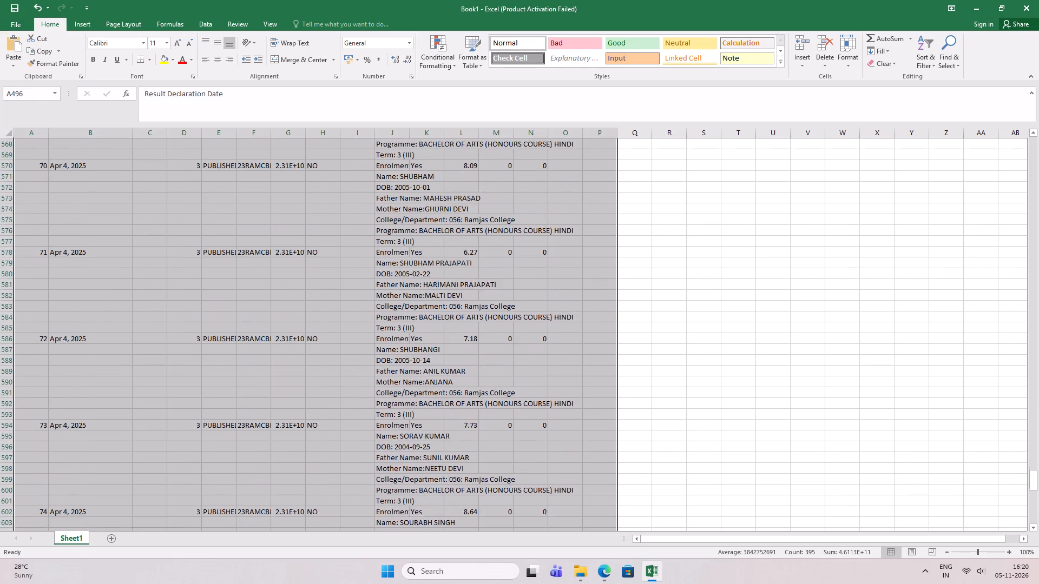
scroll(209, 349, "down", 20)
scroll(209, 349, "down", 6)
Open page 5 of the Term 3 results in the Edge portal and copy only the rows of students 81 to 83.
key("alt+Tab")
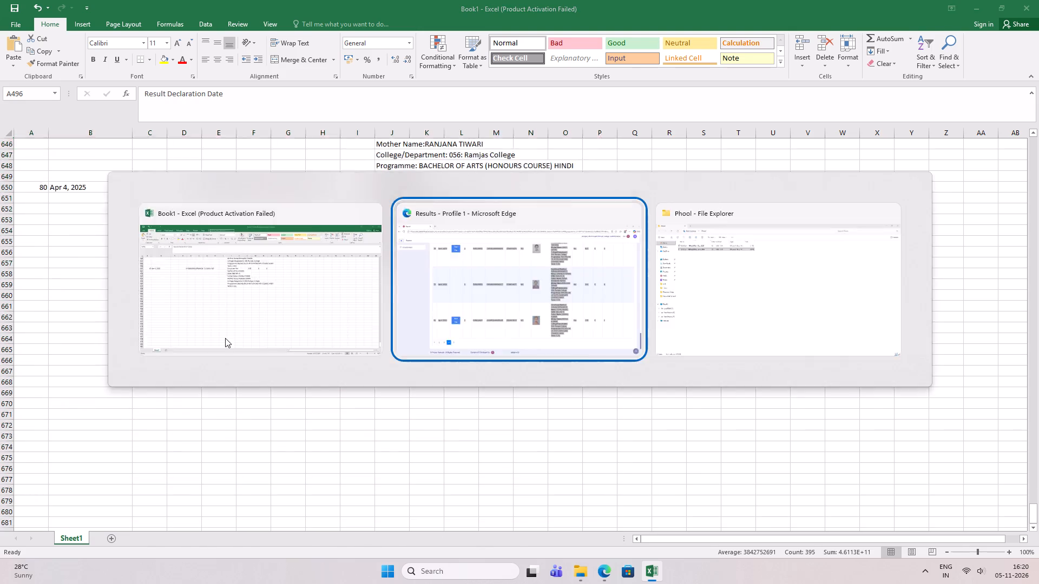
left_click(246, 498)
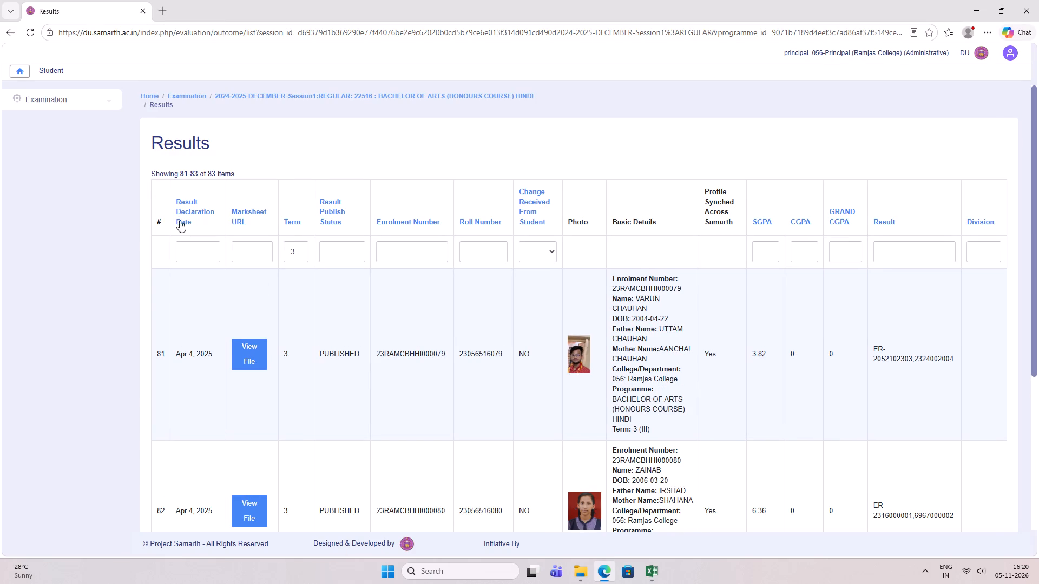
scroll(168, 284, "down", 8)
scroll(169, 281, "up", 9)
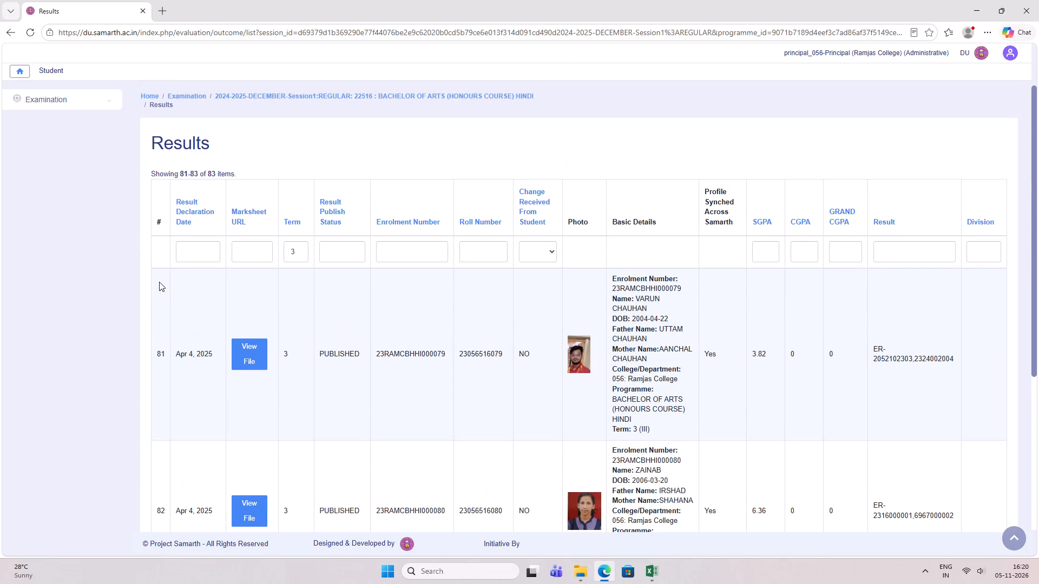
left_click_drag(158, 270, 824, 436)
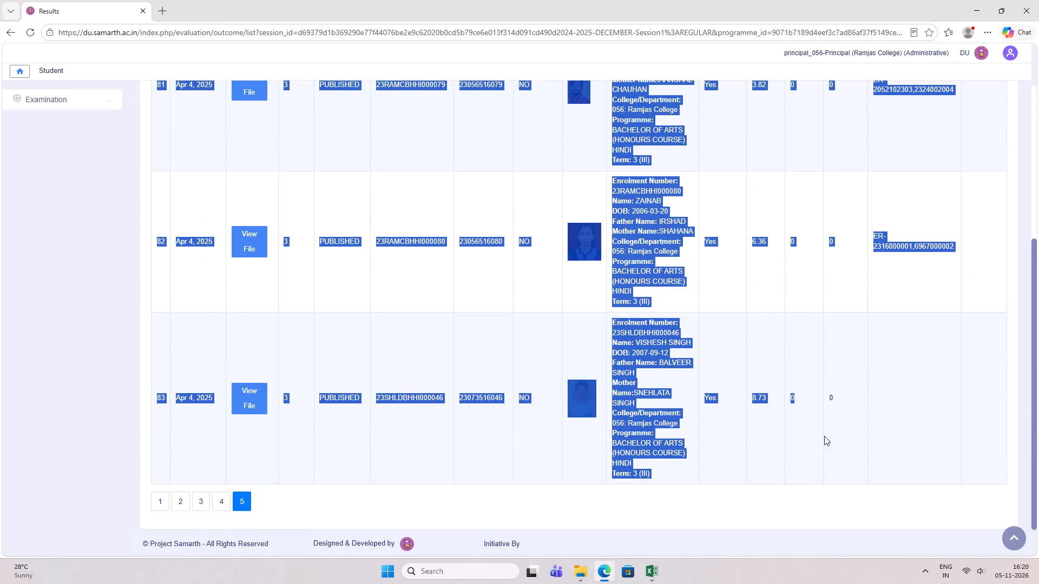
left_click_drag(824, 436, 868, 417)
key("ctrl+c")
key("ctrl+c")
scroll(858, 427, "up", 8)
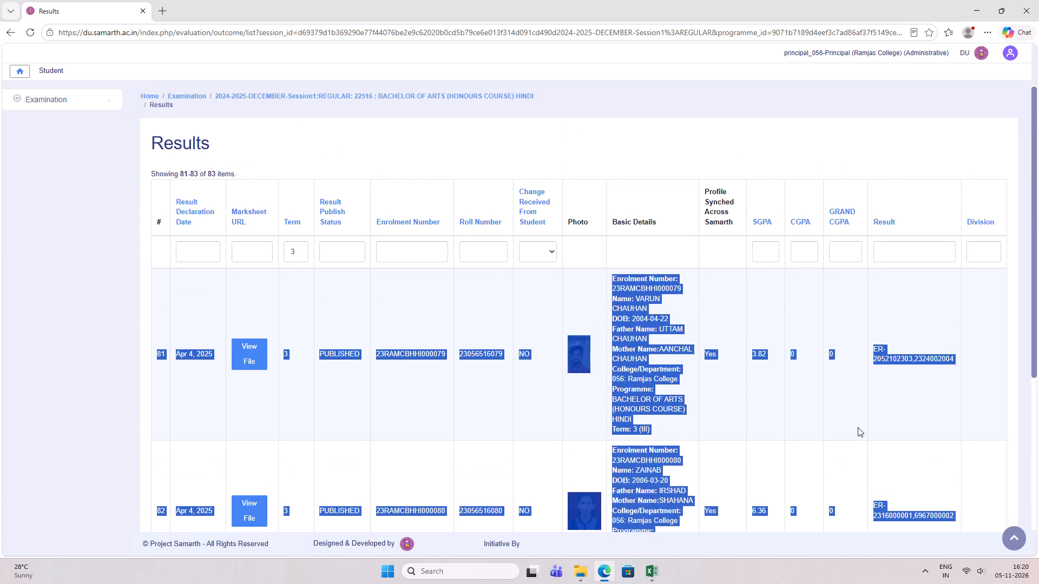
scroll(858, 427, "up", 4)
Paste the copied rows with destination formatting at A658 in Excel, directly below student 80, and check them against the portal page.
key("alt+Tab")
left_click(35, 275)
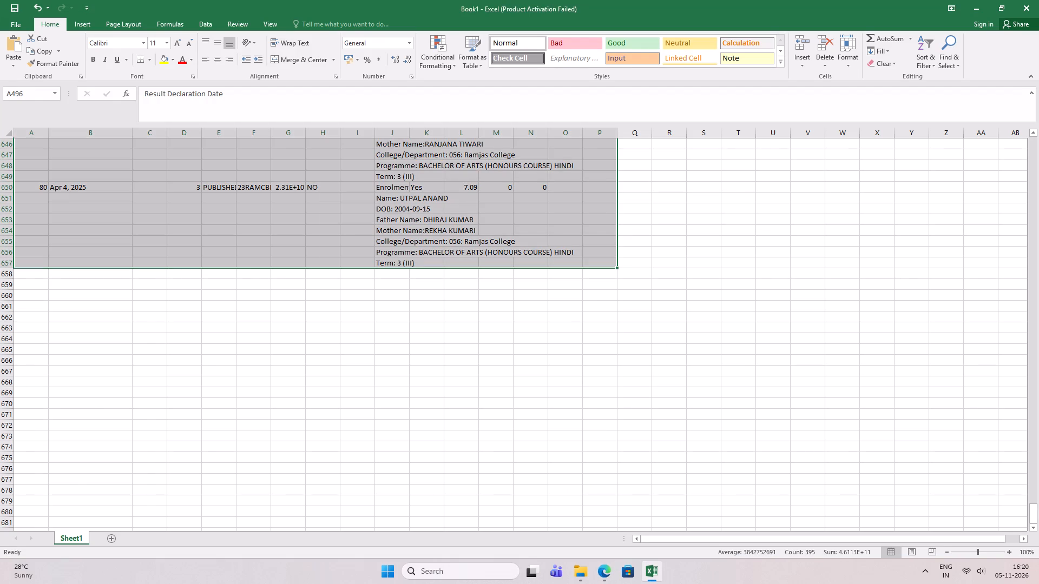
right_click(35, 275)
left_click(78, 327)
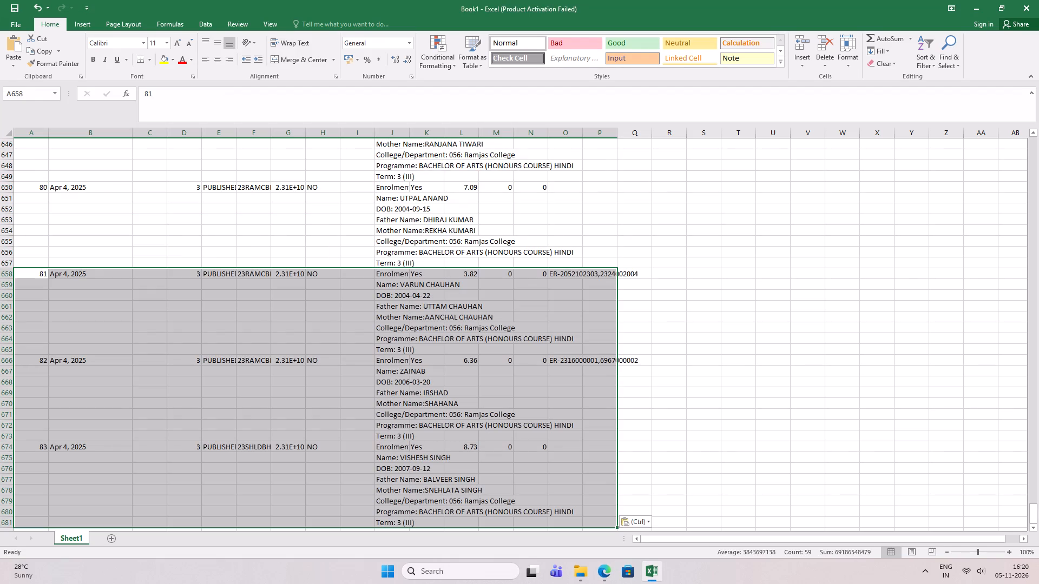
scroll(414, 458, "down", 5)
key("alt+Tab")
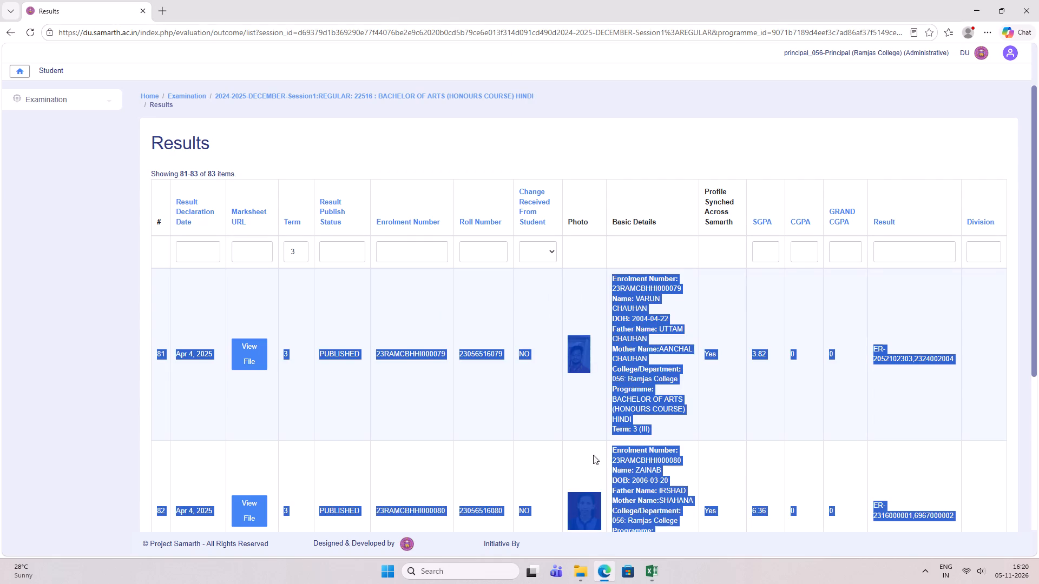
scroll(629, 453, "down", 6)
scroll(638, 447, "up", 6)
key("alt+Tab")
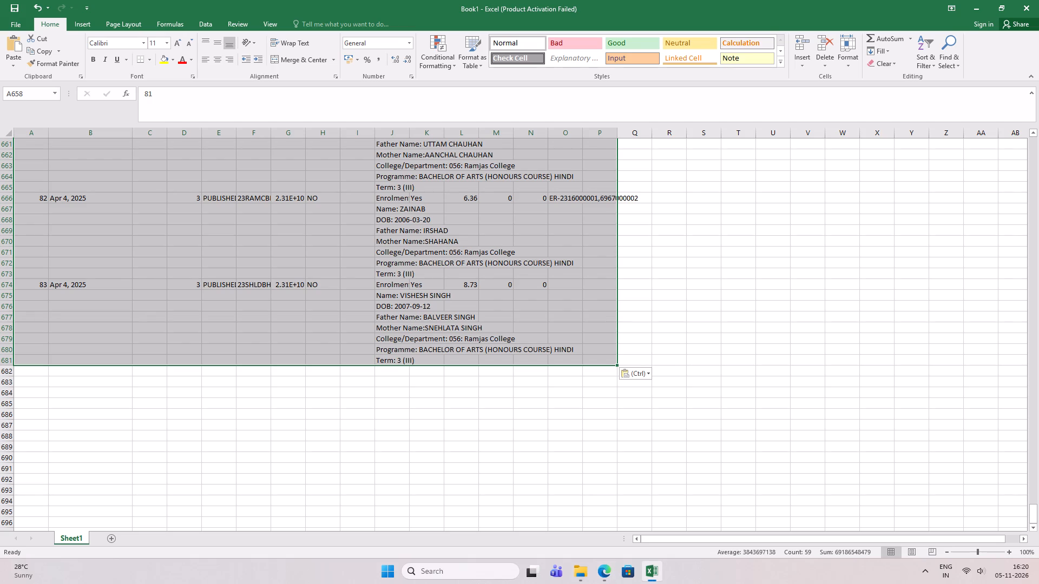
Save the workbook in the Phool folder as "U.G. Sem-III (Hindi) Nov-Dec, 2024".
key("ctrl+s")
key("ctrl+s")
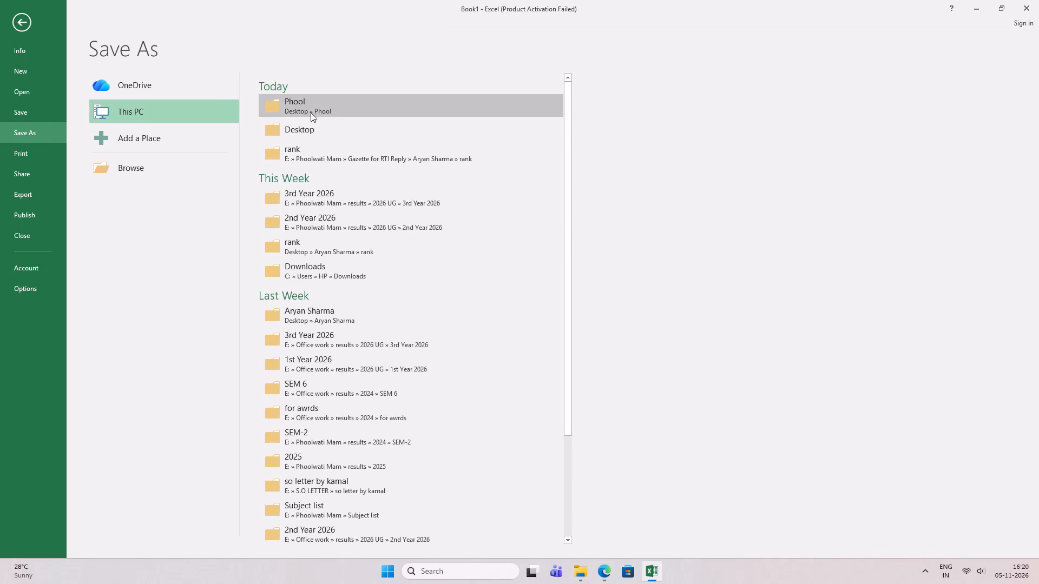
left_click(310, 101)
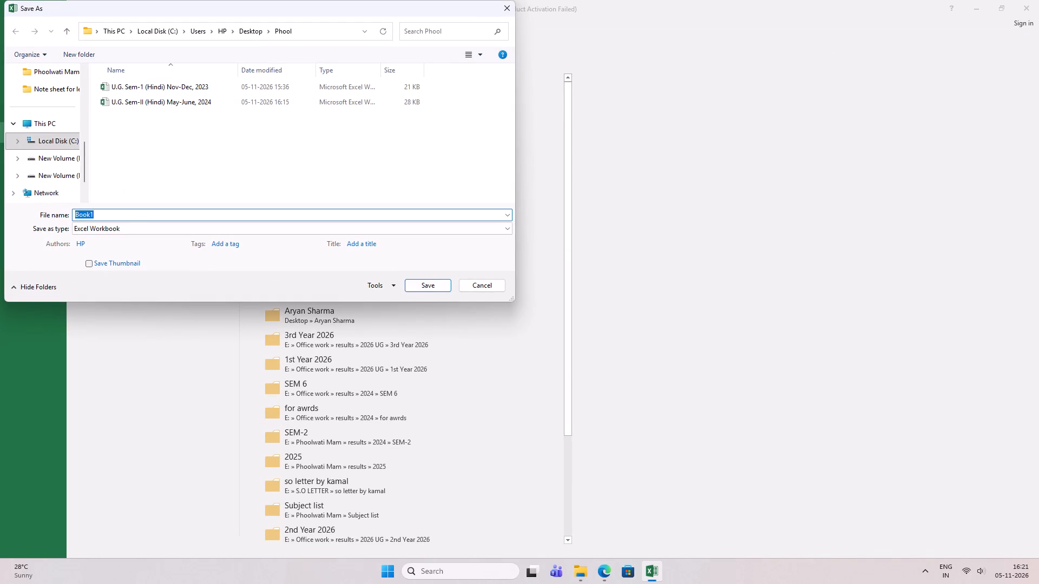
key("shift+u")
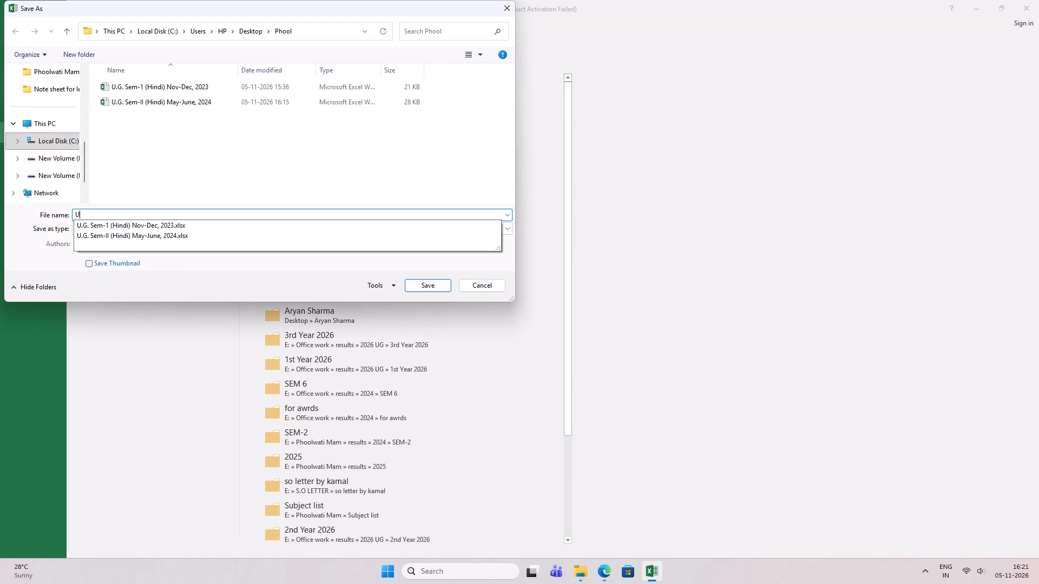
type(".G. Sem")
type("-III")
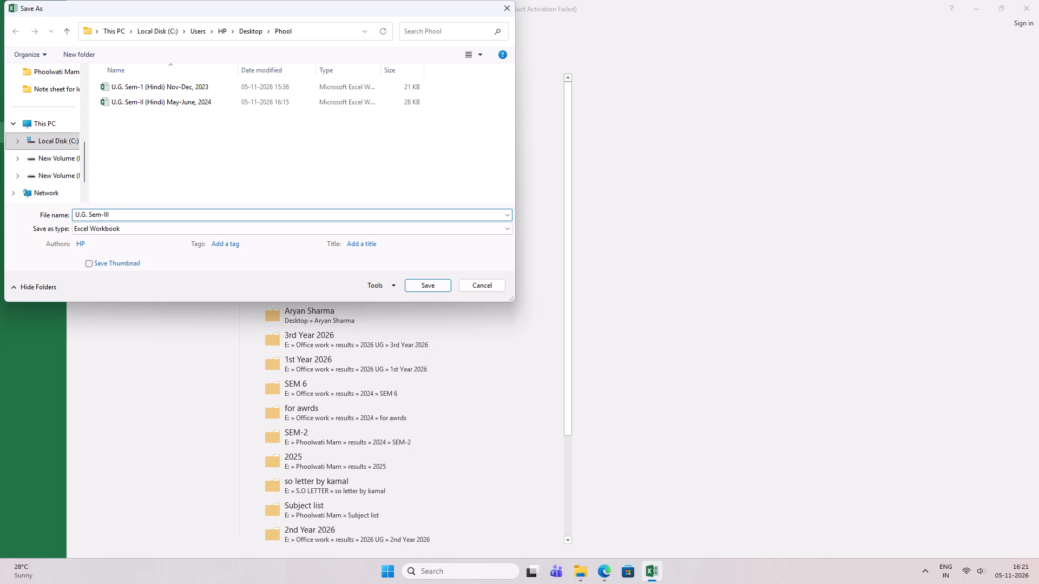
key("space")
type("(Hindi")
type(")")
key("space")
key("shift+m")
key("BackSpace")
key("o")
key("BackSpace")
type("Nov")
type("-Dec")
type(",")
key("space")
type("2024")
left_click(450, 288)
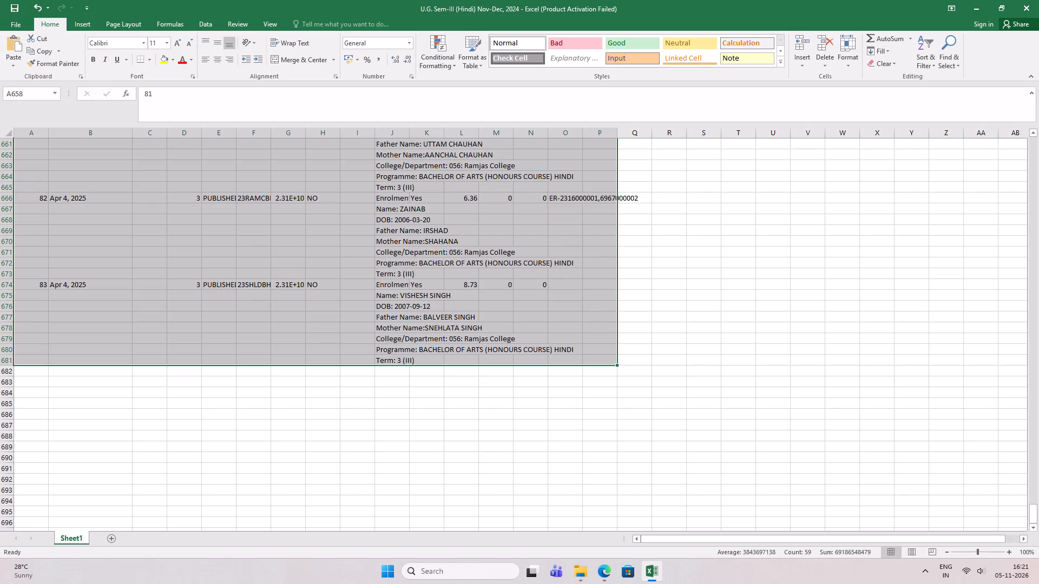
key("ctrl+s")
In the Edge portal, open the results programme list of the May-June 2025 examination session, 2024-2025-MAY:REGULAR.
key("alt+Tab")
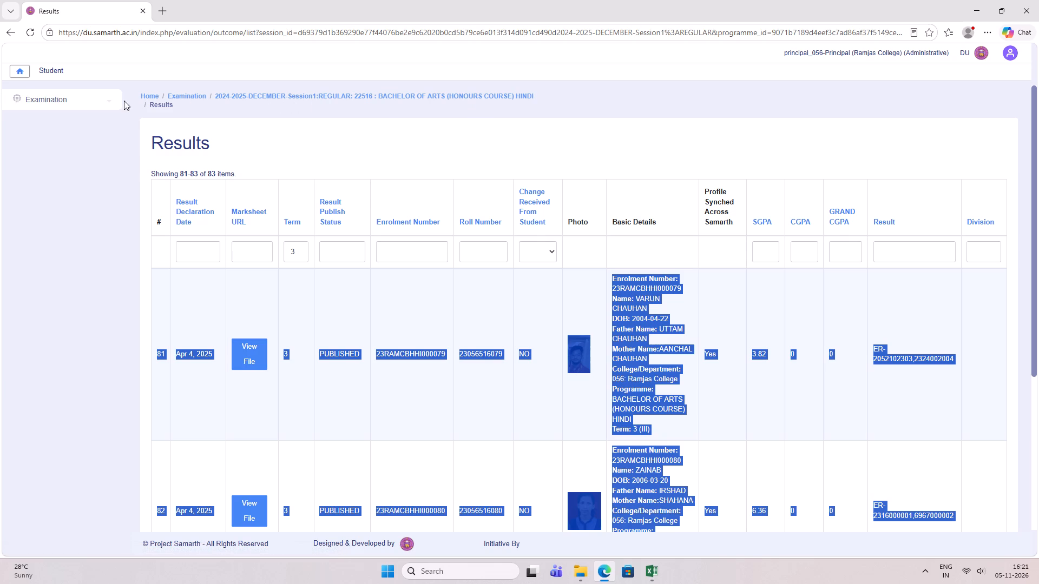
left_click(146, 95)
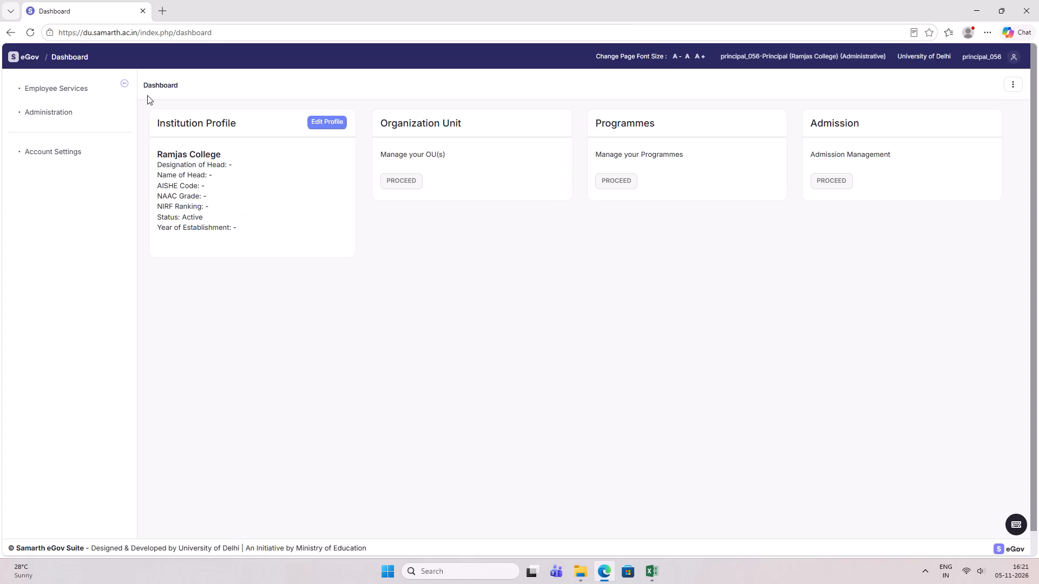
left_click(617, 181)
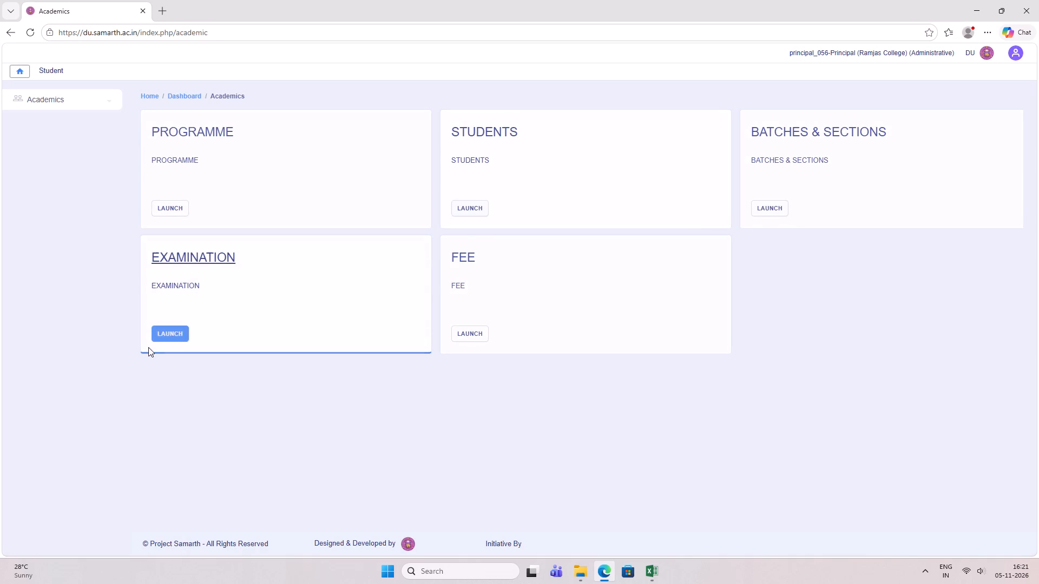
left_click(159, 336)
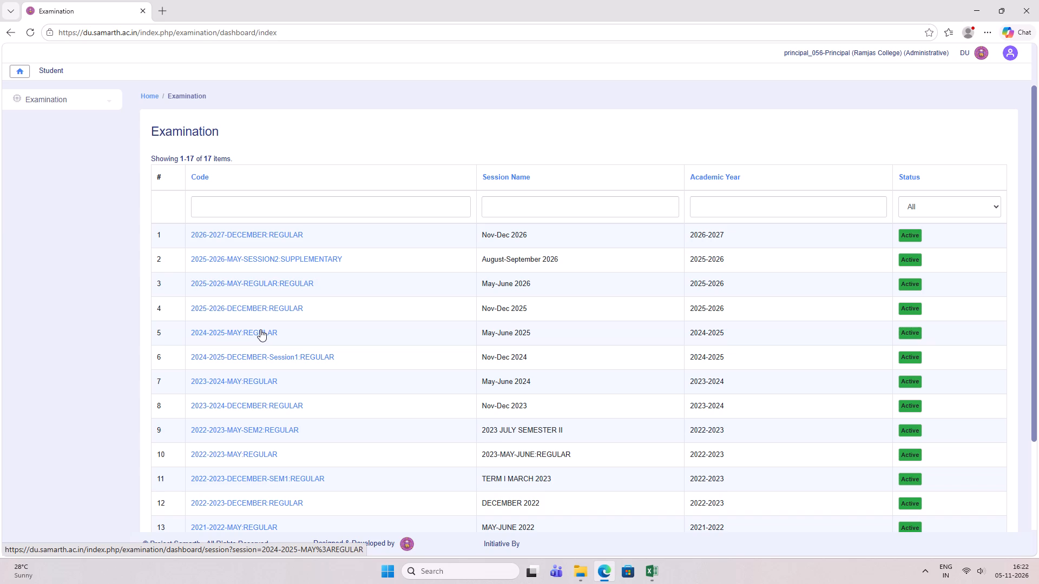
left_click(264, 334)
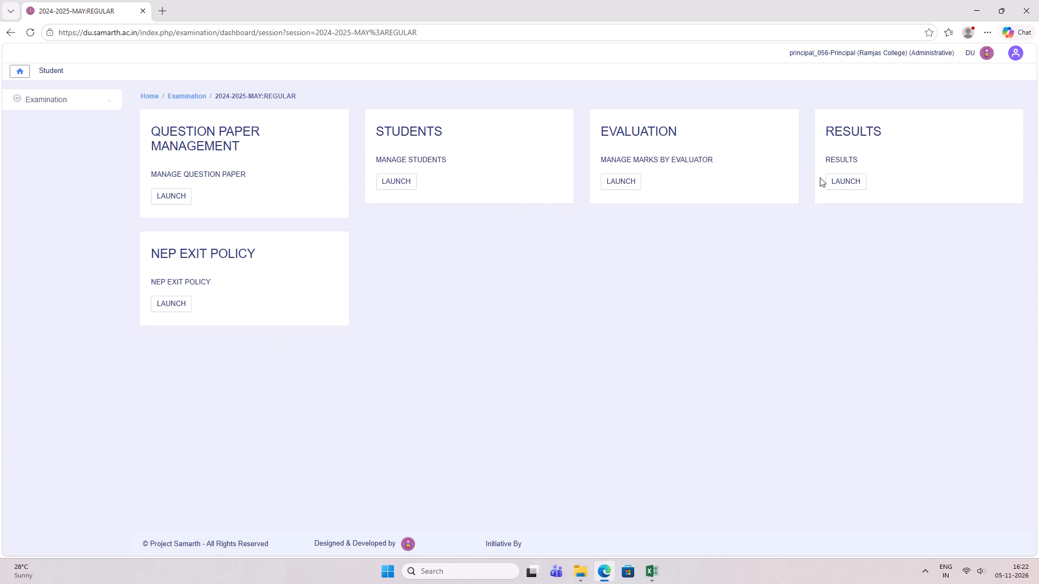
left_click(850, 176)
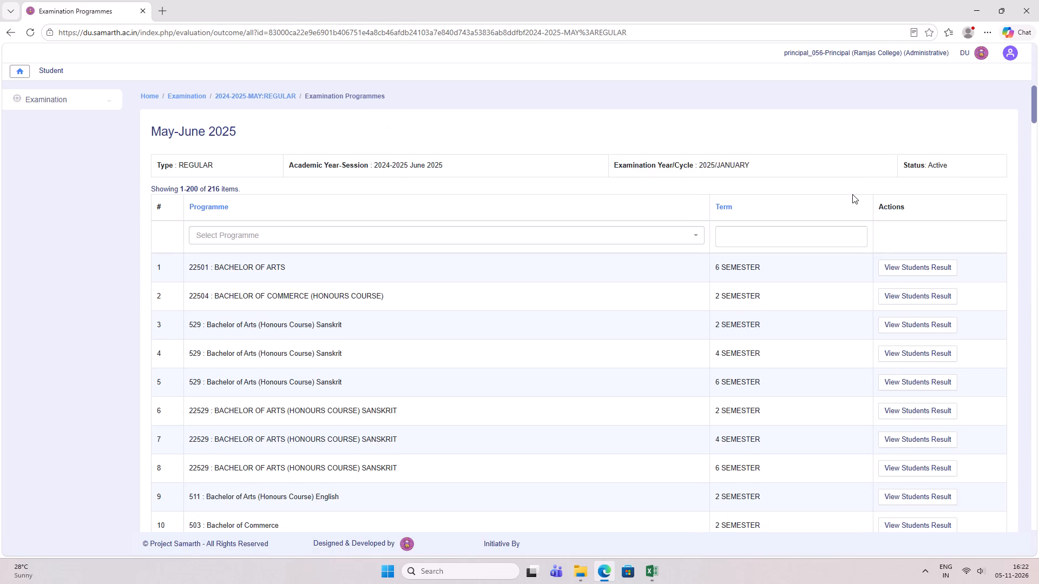
Filter the programme list to 22516 : BACHELOR OF ARTS (HONOURS COURSE) HINDI and open the student results of 4 SEMESTER.
left_click(419, 230)
type("22516")
left_click(290, 267)
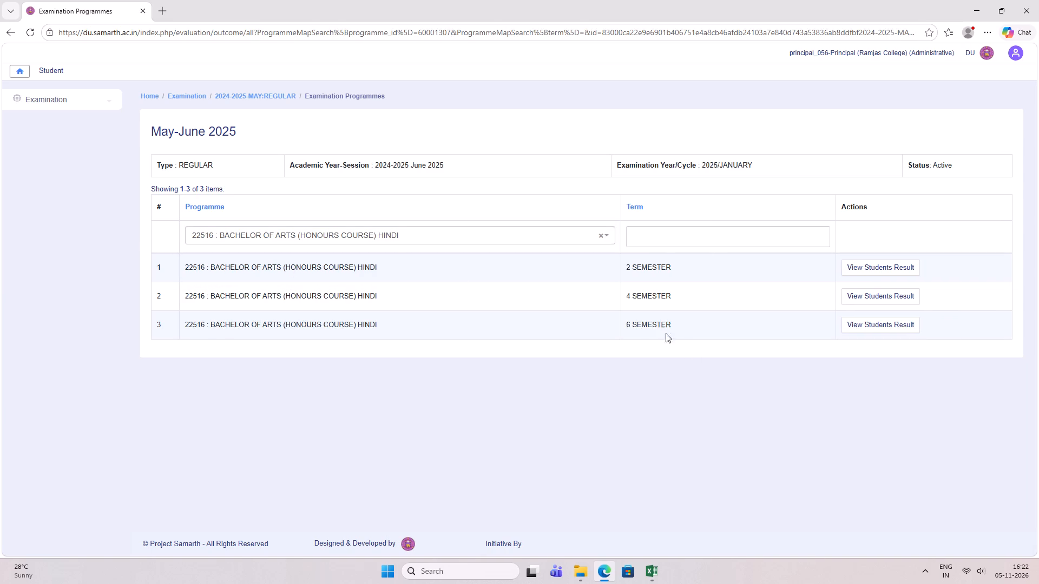
left_click(896, 293)
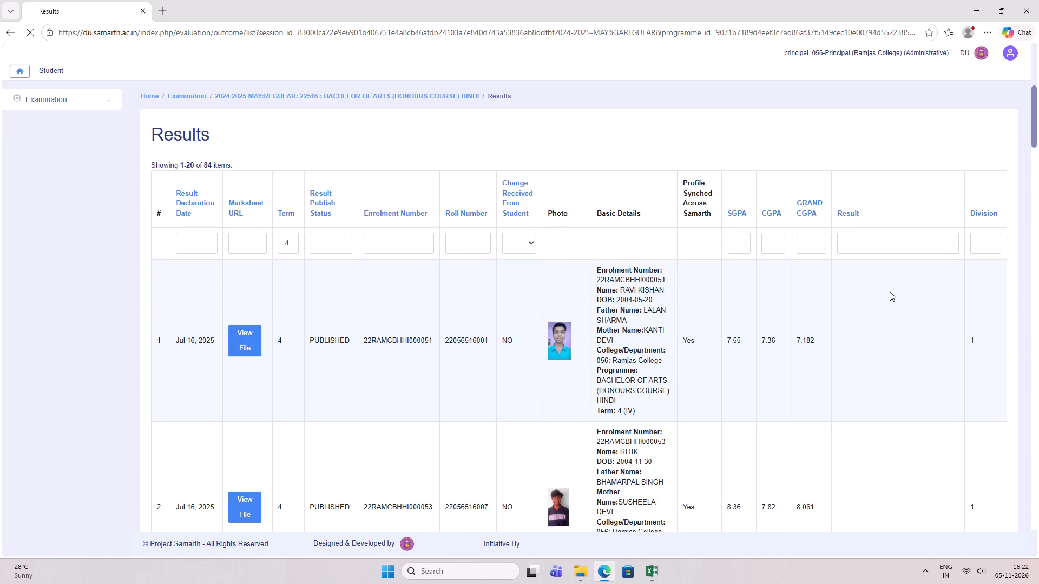
In Excel, save the Sem-III workbook, create a new blank workbook, and close the Sem-III one.
key("alt+Tab")
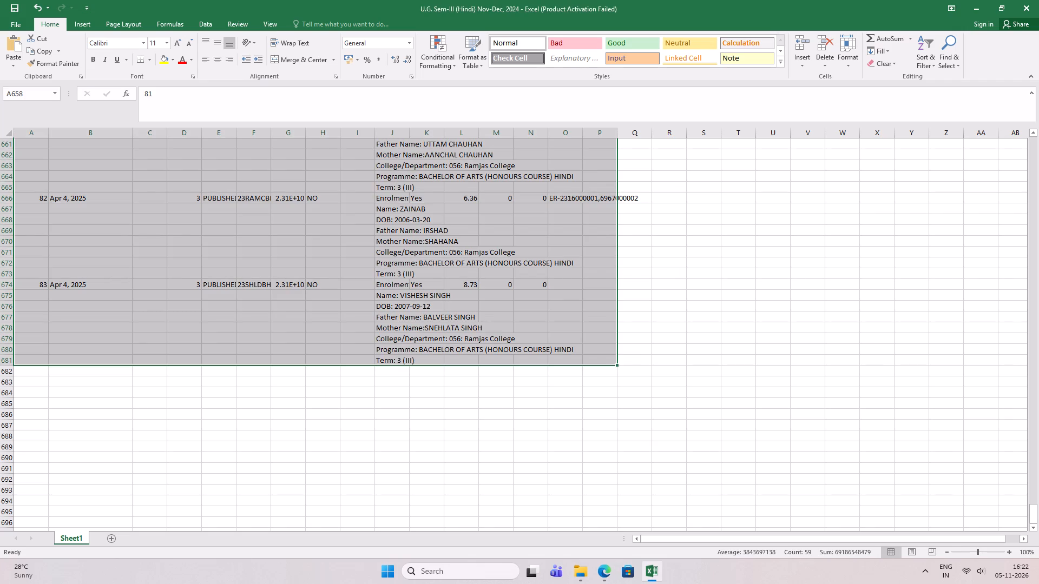
key("ctrl+s")
key("ctrl+n")
key("alt+Tab")
left_click(1033, 11)
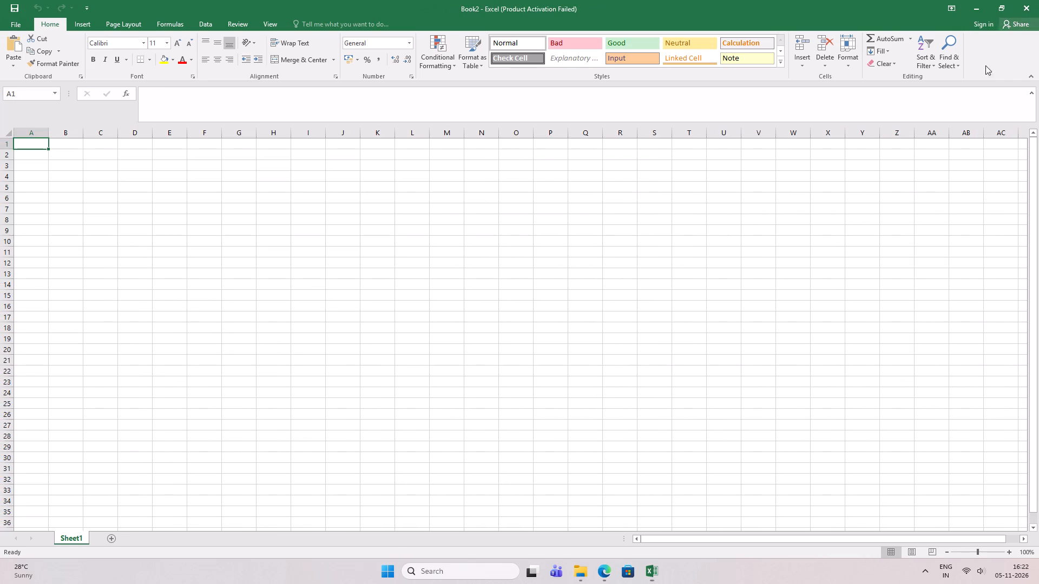
Switch to the Edge portal and copy the entire first page of the Term 4 results.
key("alt+Tab")
scroll(161, 309, "up", 1)
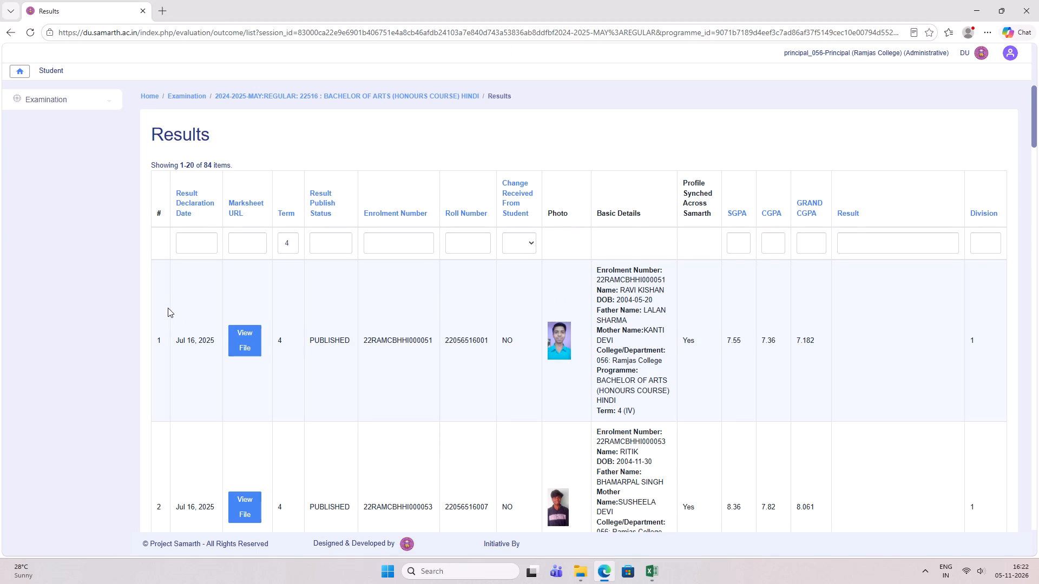
key("ctrl+a")
key("ctrl+c")
key("ctrl+c")
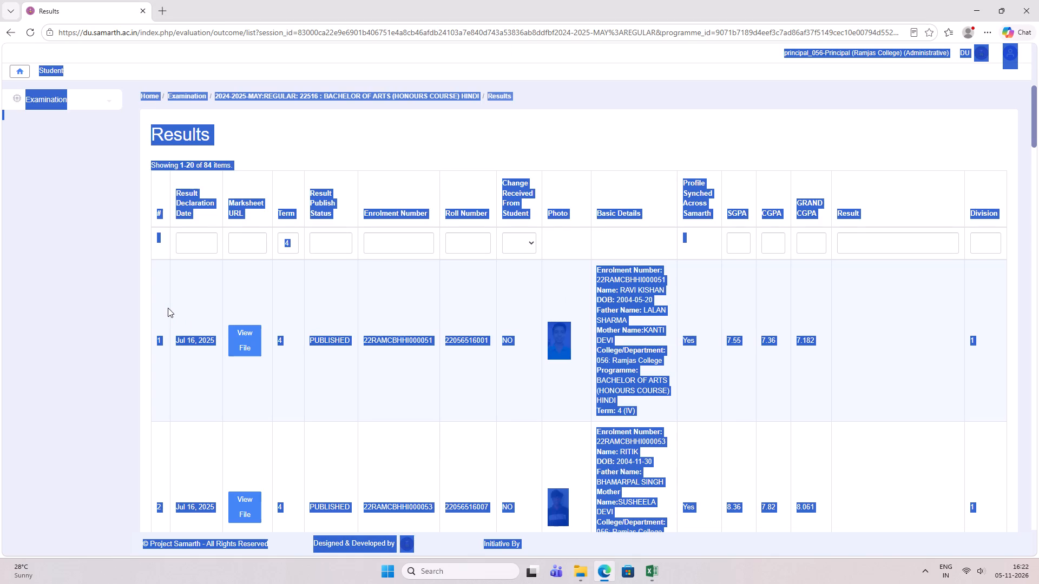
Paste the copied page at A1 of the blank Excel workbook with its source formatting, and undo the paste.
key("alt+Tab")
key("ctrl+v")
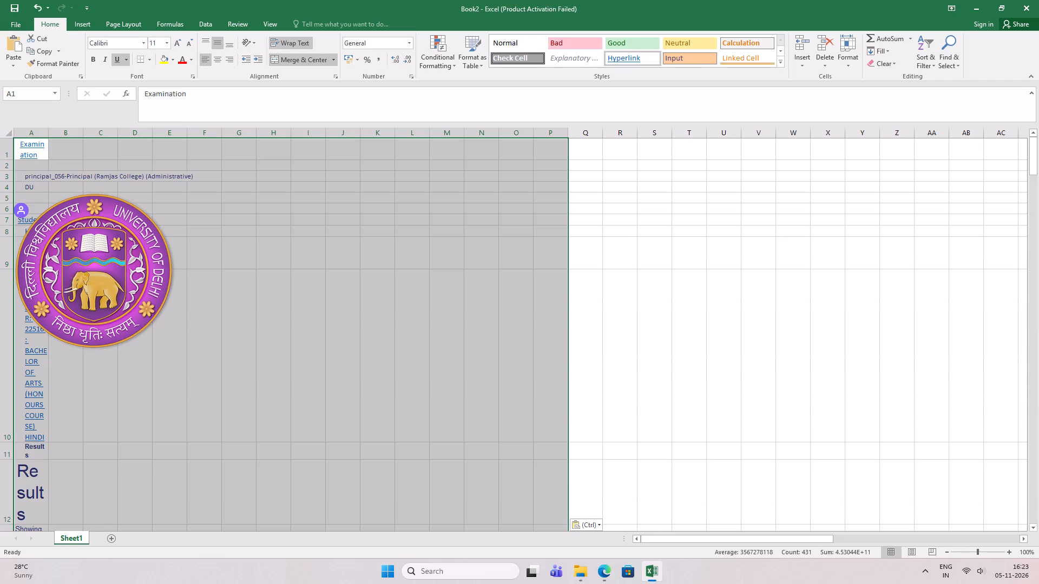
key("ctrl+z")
Copy the selected portal page again, paste it at A1 in Excel with destination formatting, and check it down to student 20.
key("alt+Tab")
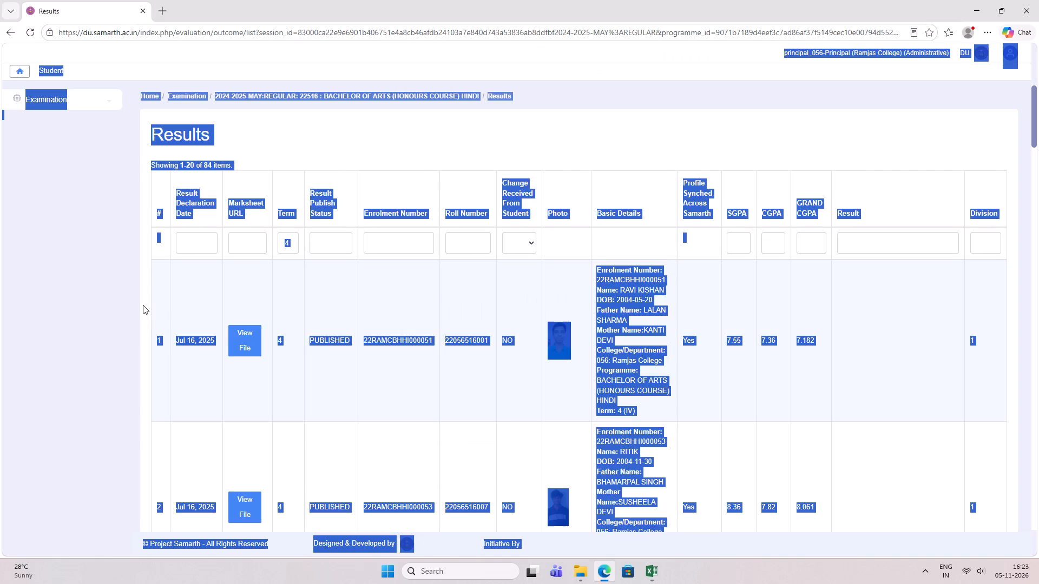
key("ctrl+c")
key("ctrl+c")
key("alt+Tab")
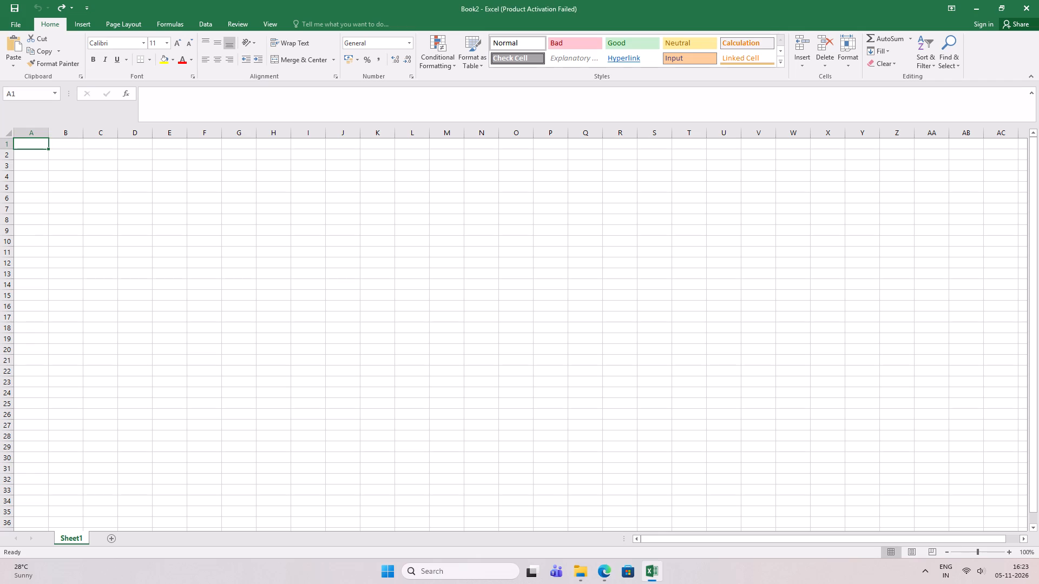
right_click(28, 143)
left_click(72, 189)
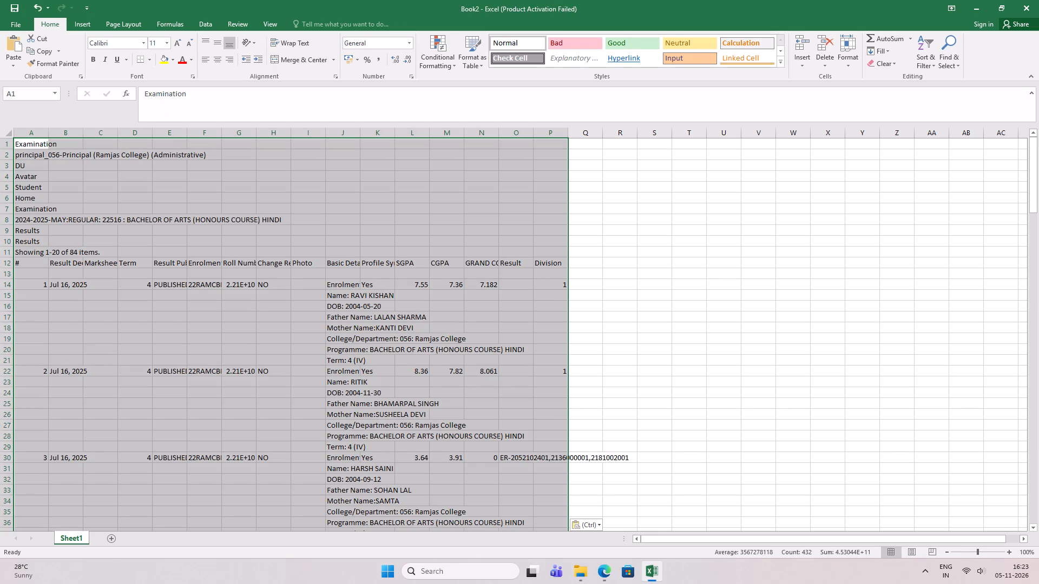
scroll(70, 189, "down", 20)
scroll(70, 189, "down", 20)
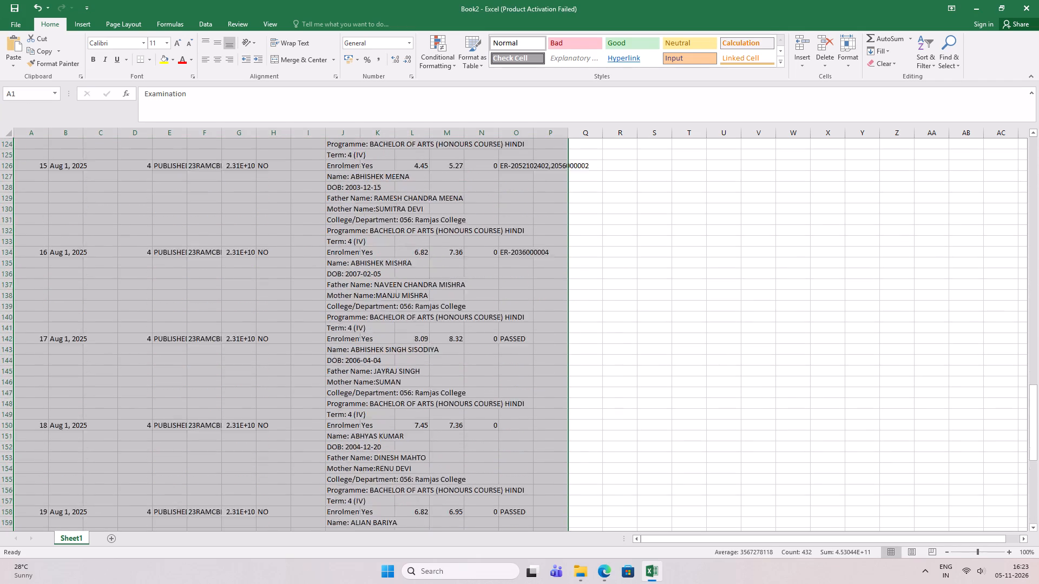
scroll(257, 333, "down", 9)
scroll(267, 359, "up", 1)
scroll(269, 361, "down", 6)
Open page 2 of the Term 4 results in the Edge portal and copy the table with its header, students 21 to 40.
key("alt+Tab")
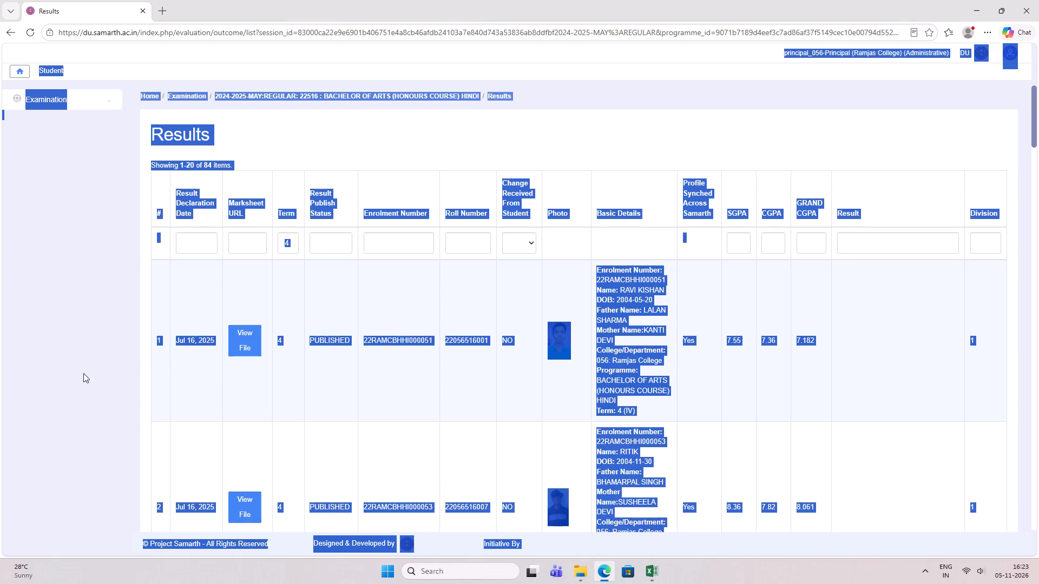
scroll(196, 407, "down", 20)
scroll(196, 407, "down", 13)
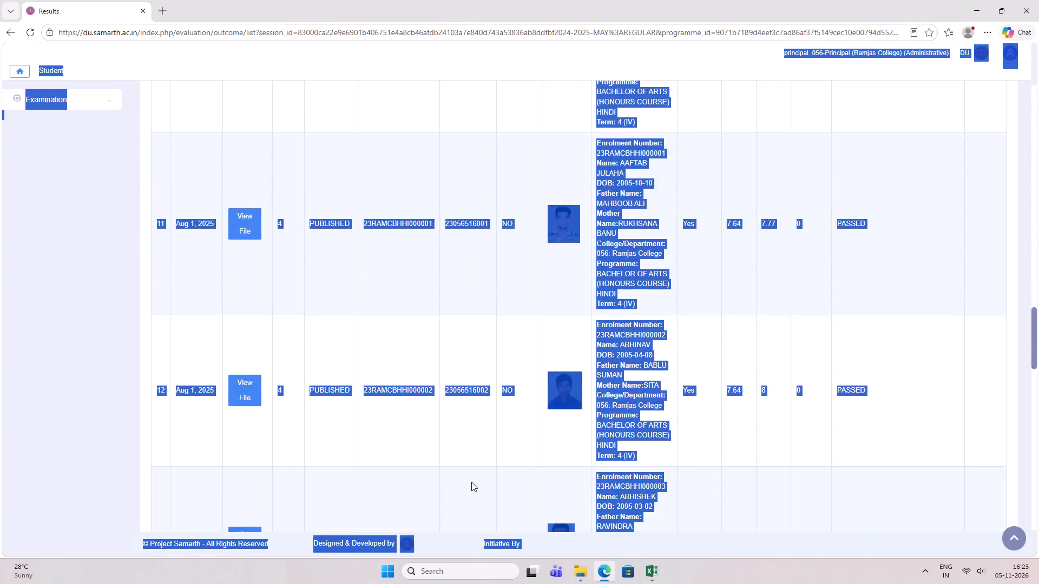
scroll(471, 482, "down", 20)
scroll(471, 482, "down", 10)
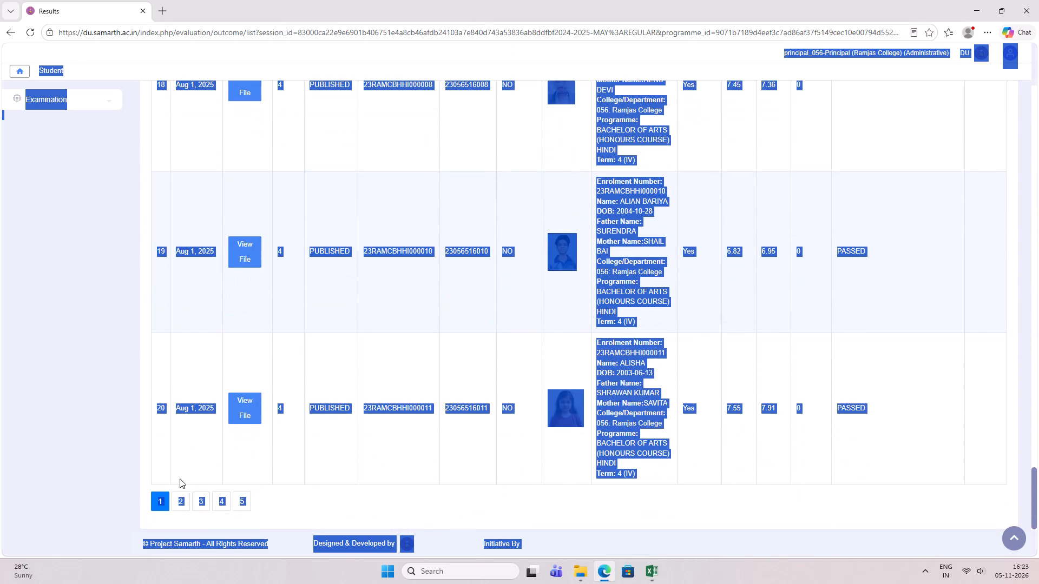
left_click(181, 501)
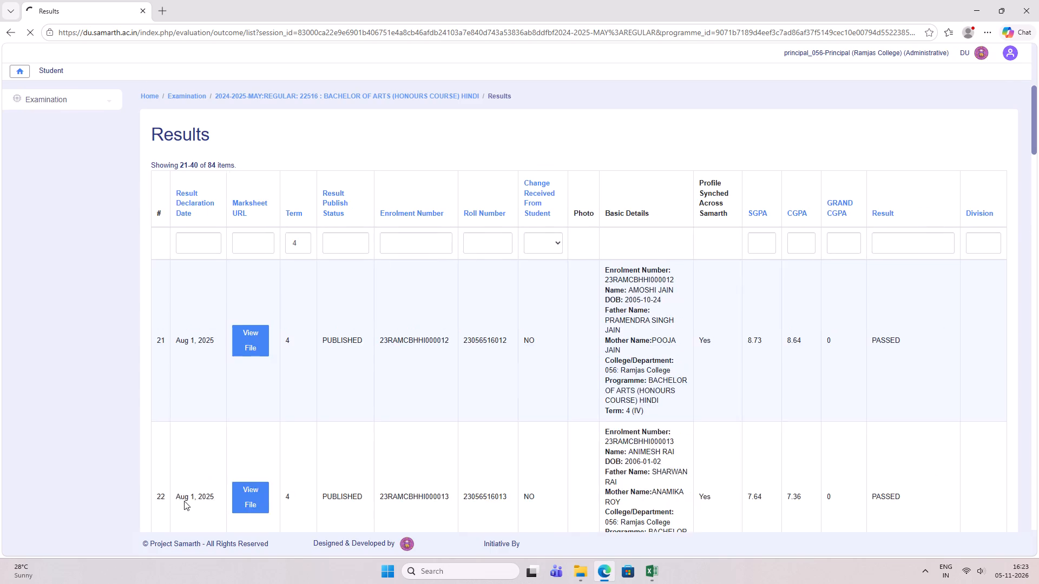
scroll(219, 436, "up", 8)
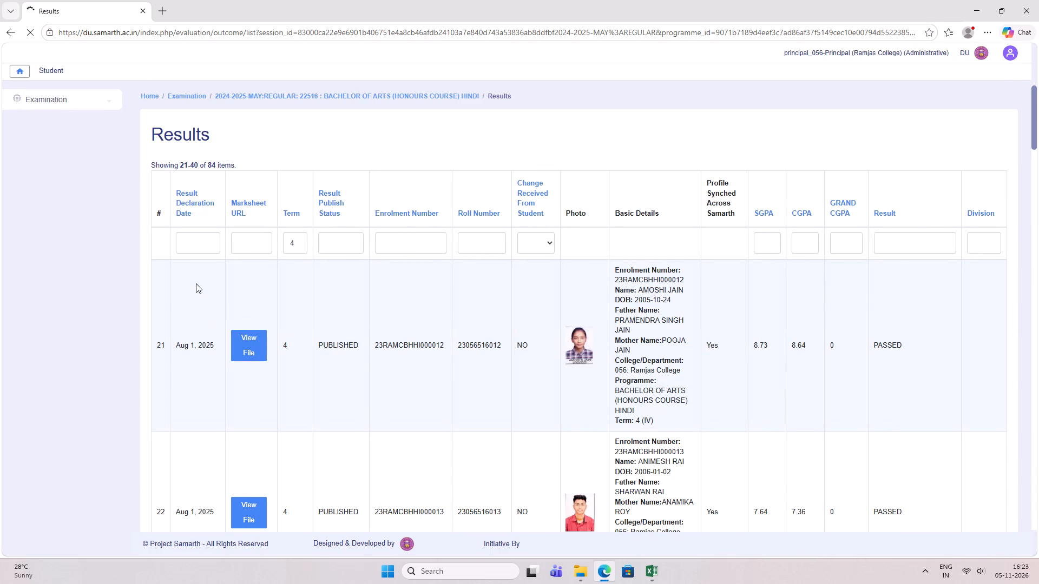
left_click_drag(160, 182, 797, 583)
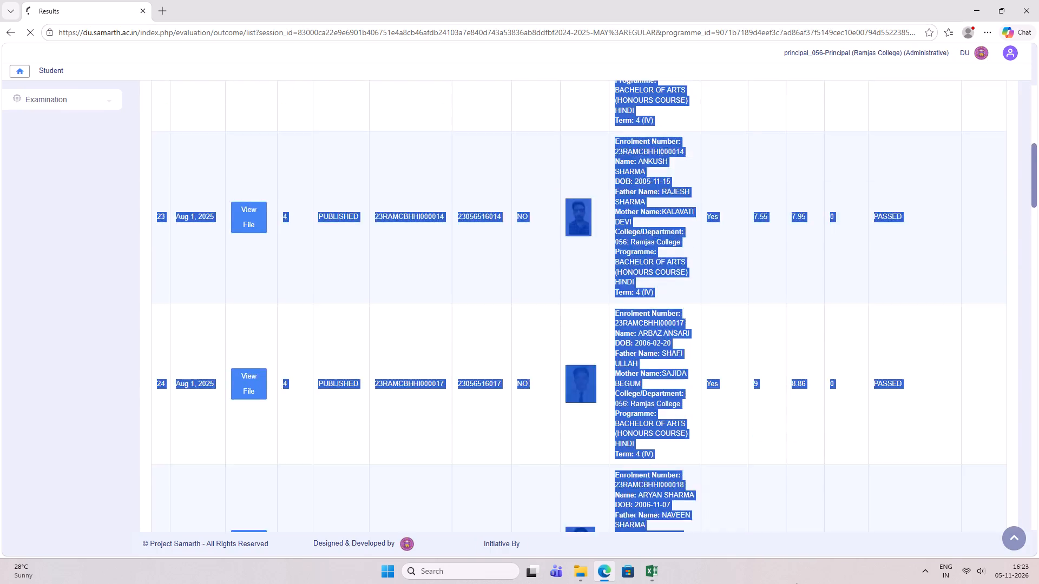
left_click_drag(797, 583, 968, 446)
key("ctrl+c")
key("ctrl+c")
key("ctrl+c")
Paste the copied table with destination formatting at A183 in Excel, directly below the first page's footer lines.
key("alt+Tab")
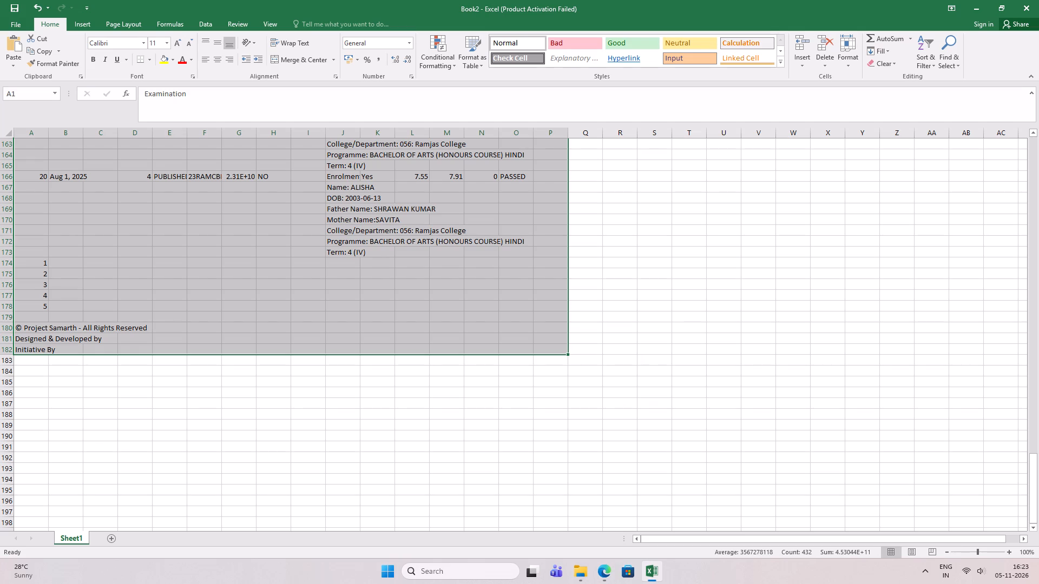
left_click(41, 360)
right_click(41, 366)
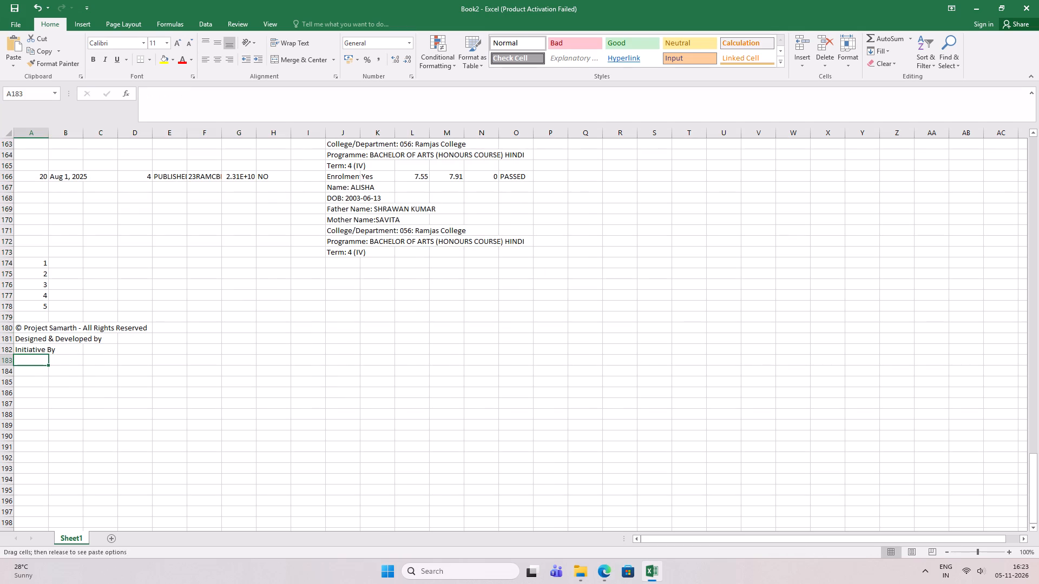
right_click(38, 360)
left_click(81, 175)
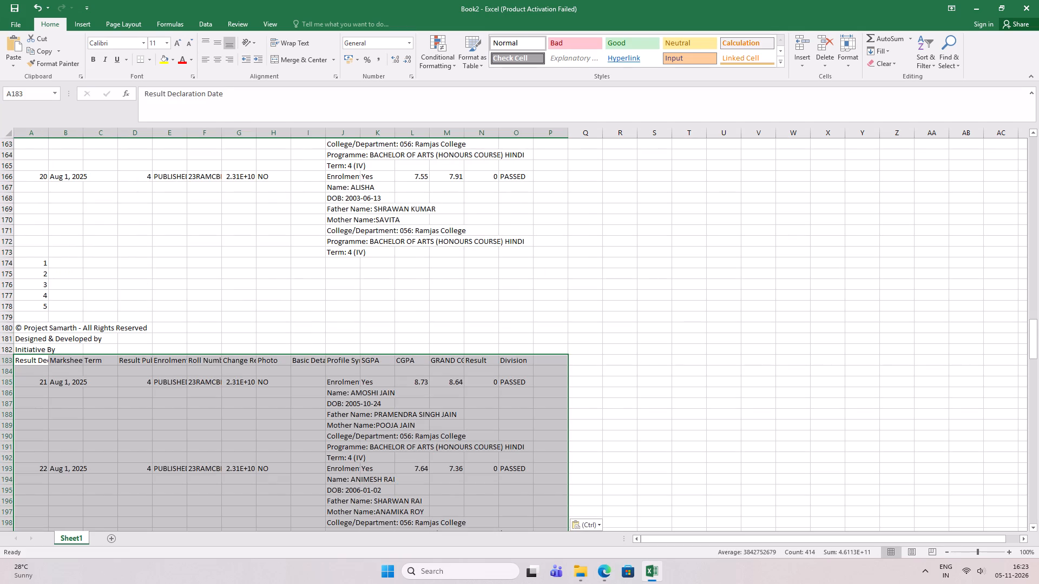
Open page 3 of the Term 4 results in the Edge portal and copy the table with its header, students 41 to 60.
key("alt+Tab")
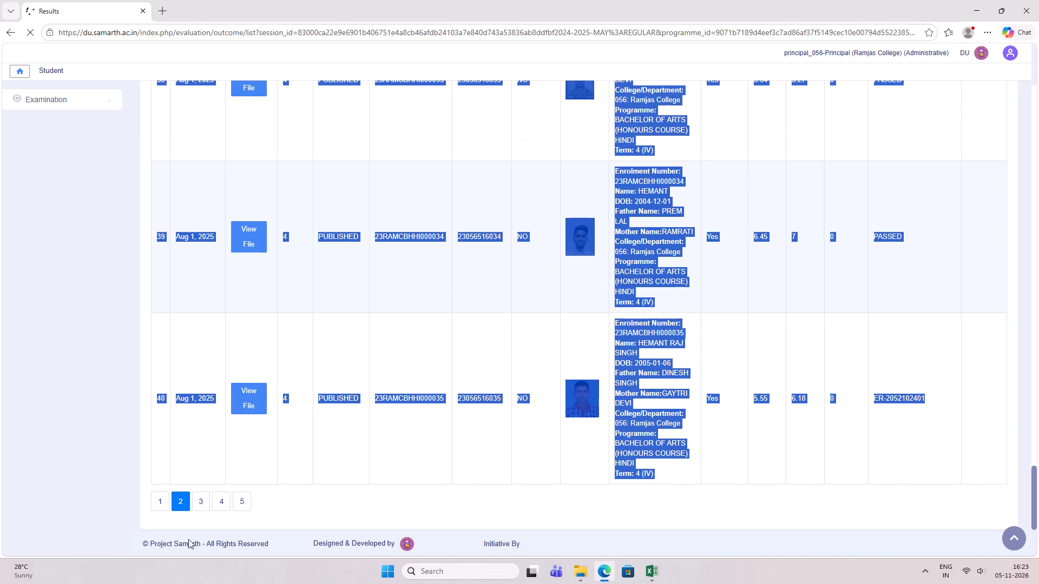
left_click(198, 500)
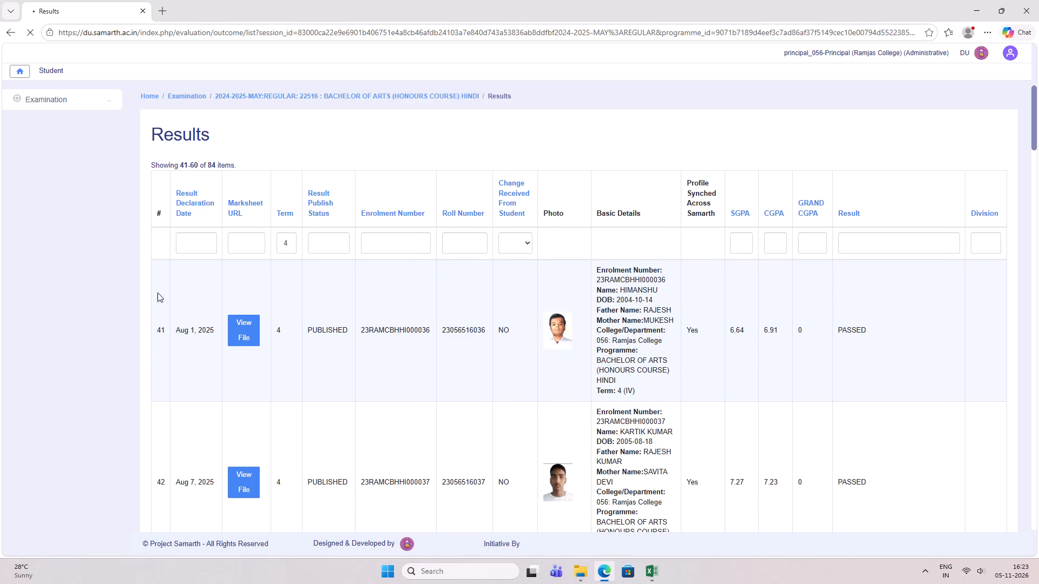
left_click_drag(164, 176, 785, 583)
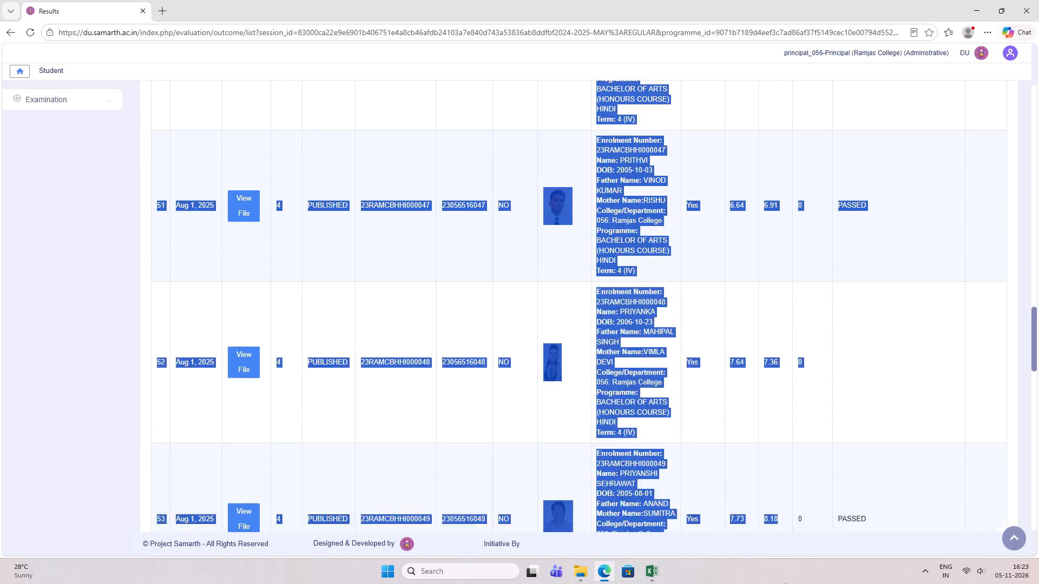
left_click_drag(785, 583, 926, 414)
key("ctrl+c")
key("ctrl+c")
key("ctrl+c")
Paste the copied table with destination formatting at A345 in Excel, directly below student 40.
key("alt+Tab")
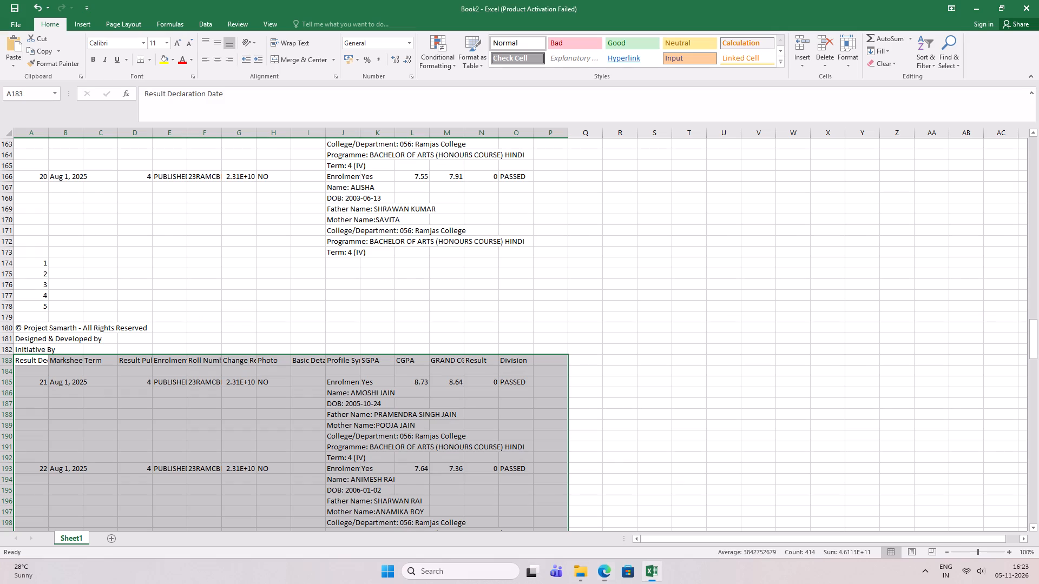
scroll(209, 430, "down", 20)
scroll(209, 430, "down", 10)
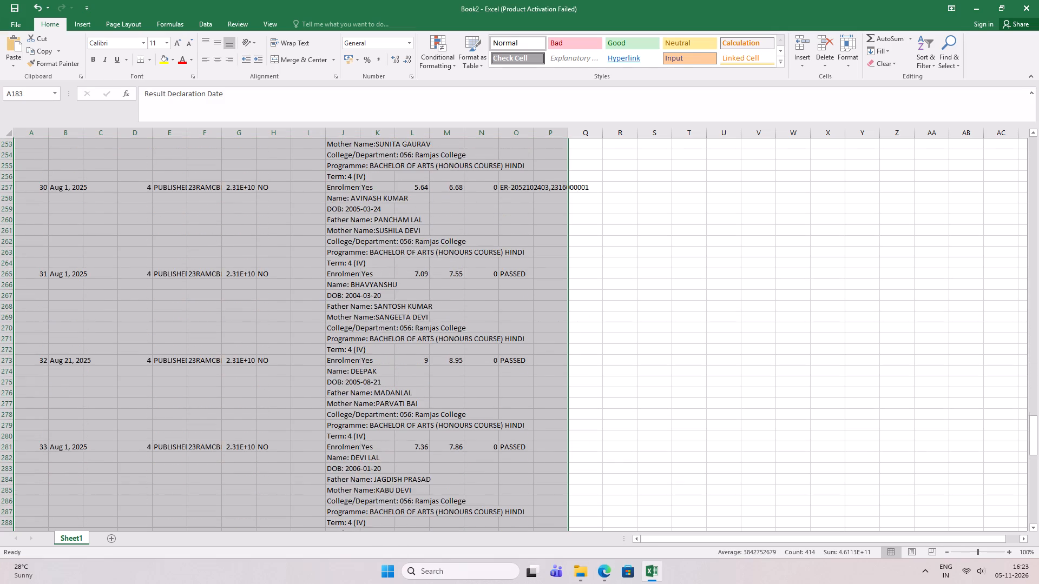
scroll(248, 430, "down", 20)
scroll(248, 430, "down", 5)
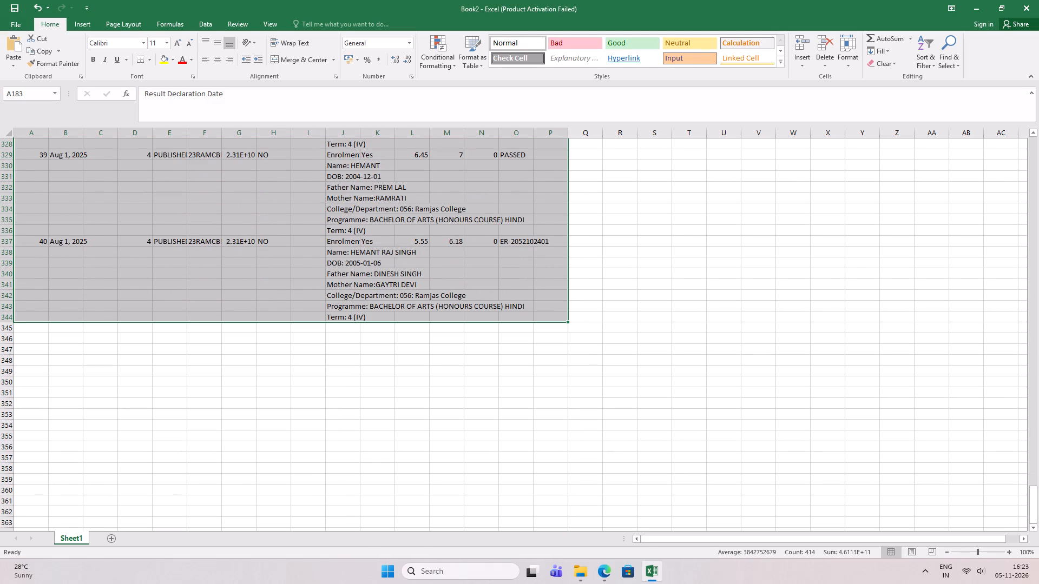
left_click(53, 326)
left_click(41, 329)
right_click(39, 328)
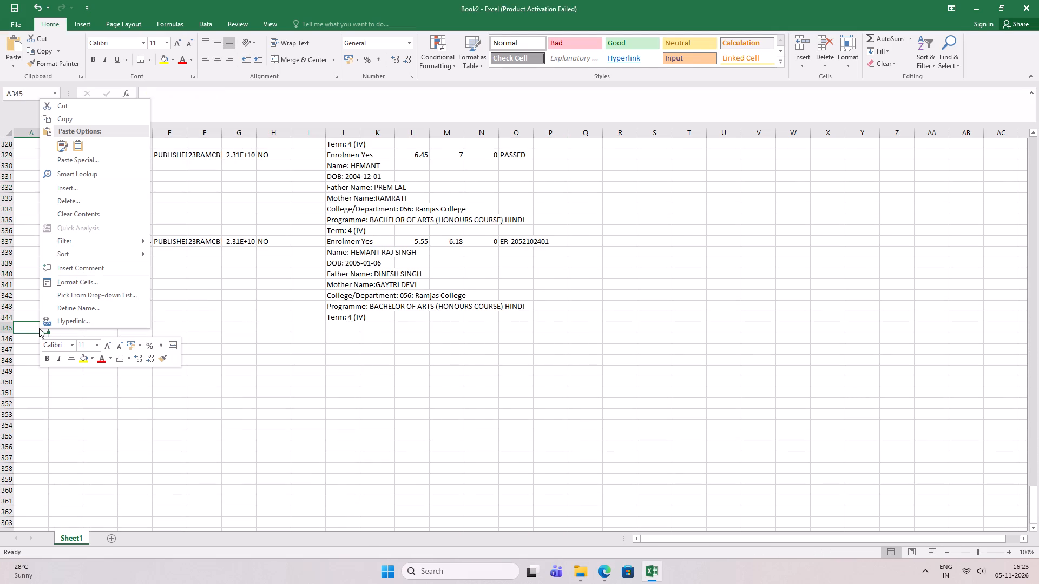
left_click(80, 142)
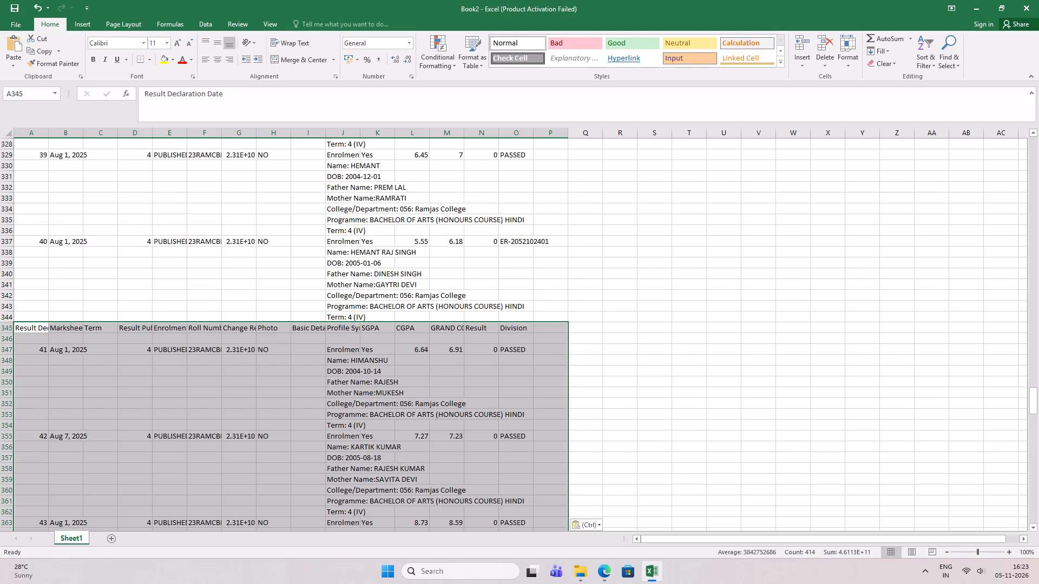
Open page 4 of the Term 4 results in the Edge portal and copy the table with its header, students 61 to 80.
key("alt+Tab")
left_click(222, 496)
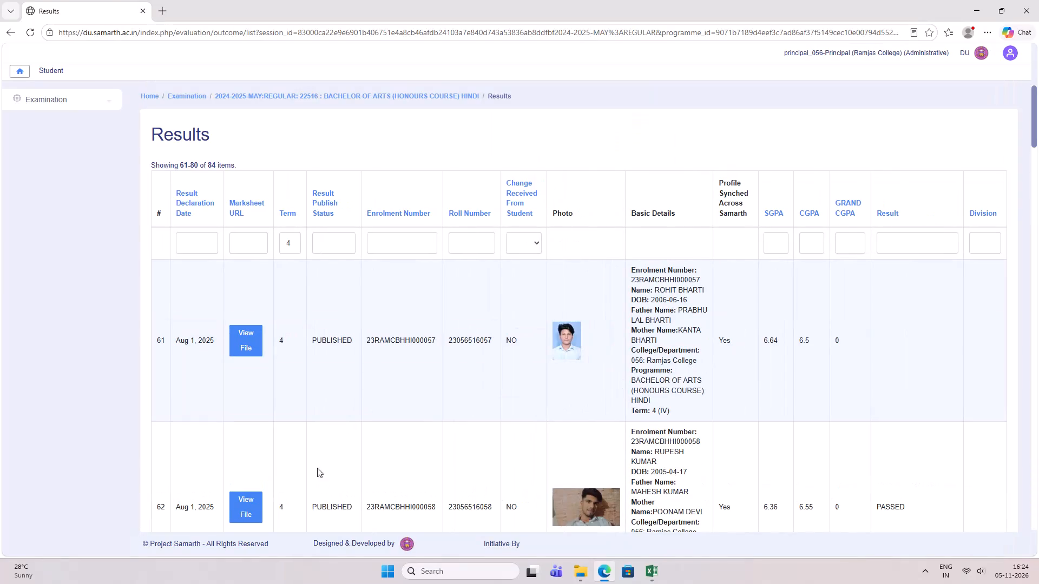
left_click_drag(165, 184, 642, 434)
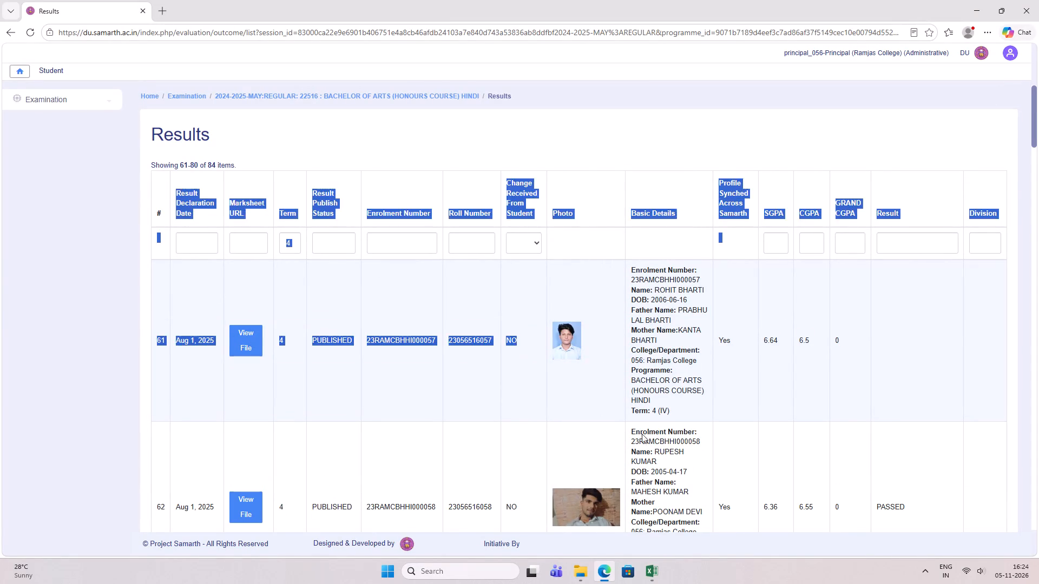
left_click_drag(642, 434, 1033, 525)
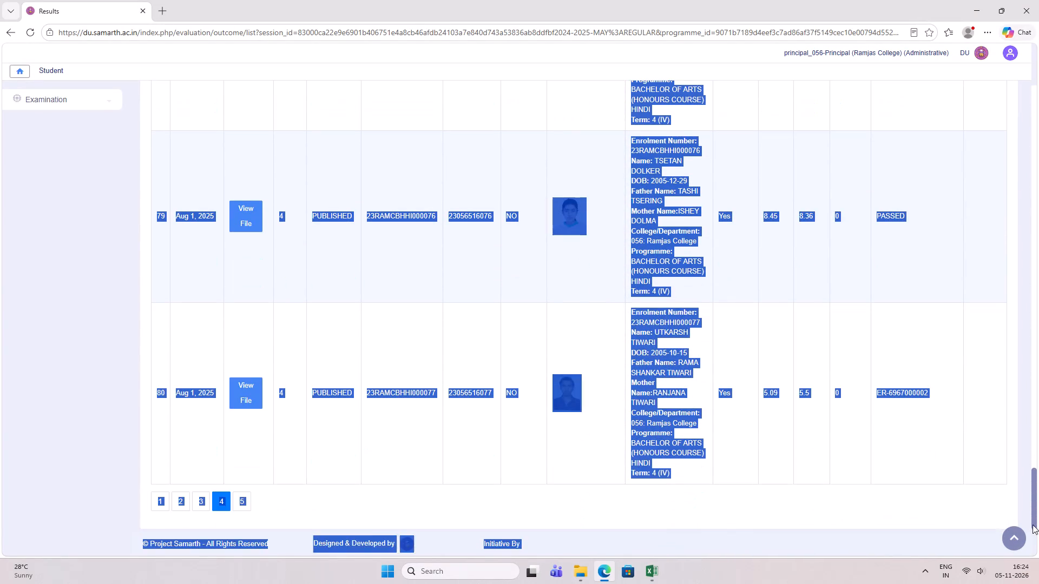
left_click_drag(1033, 525, 1001, 421)
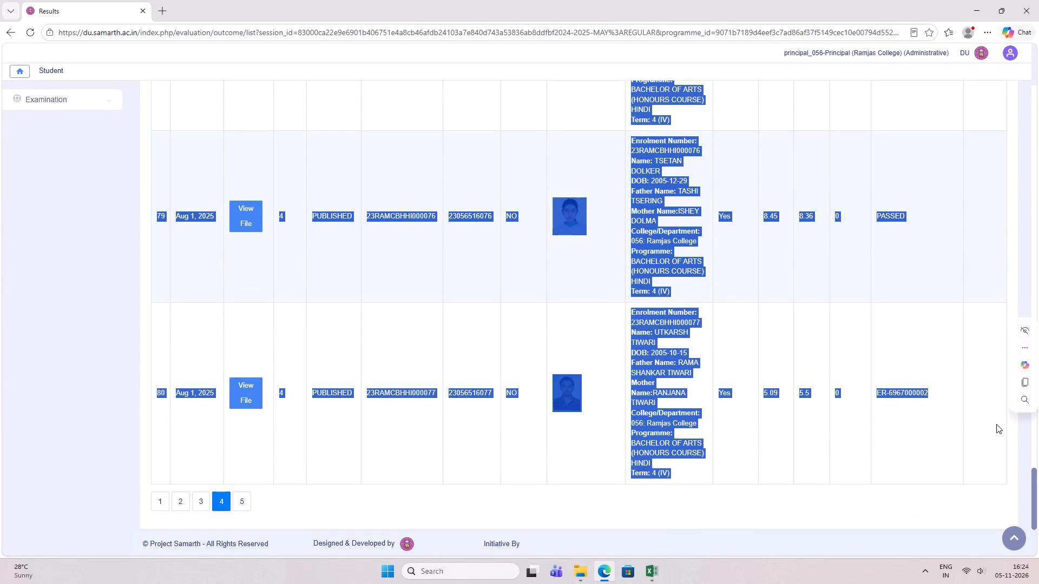
key("ctrl+c")
key("ctrl+c")
key("ctrl+c")
Paste the copied table with destination formatting at A507 in Excel, directly below student 60.
key("alt+Tab")
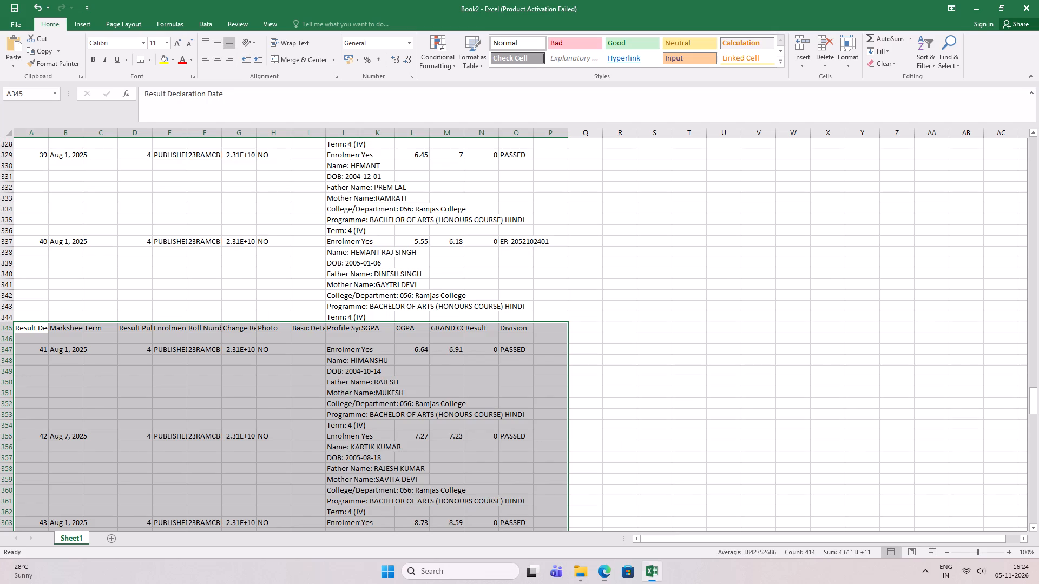
scroll(672, 485, "down", 20)
scroll(672, 485, "down", 6)
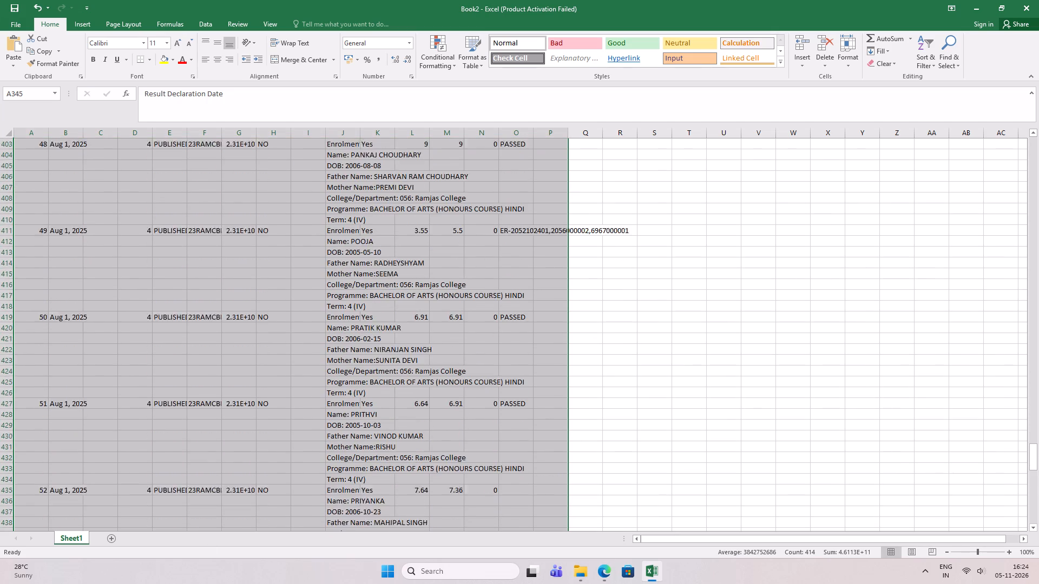
scroll(263, 505, "down", 20)
scroll(263, 505, "down", 6)
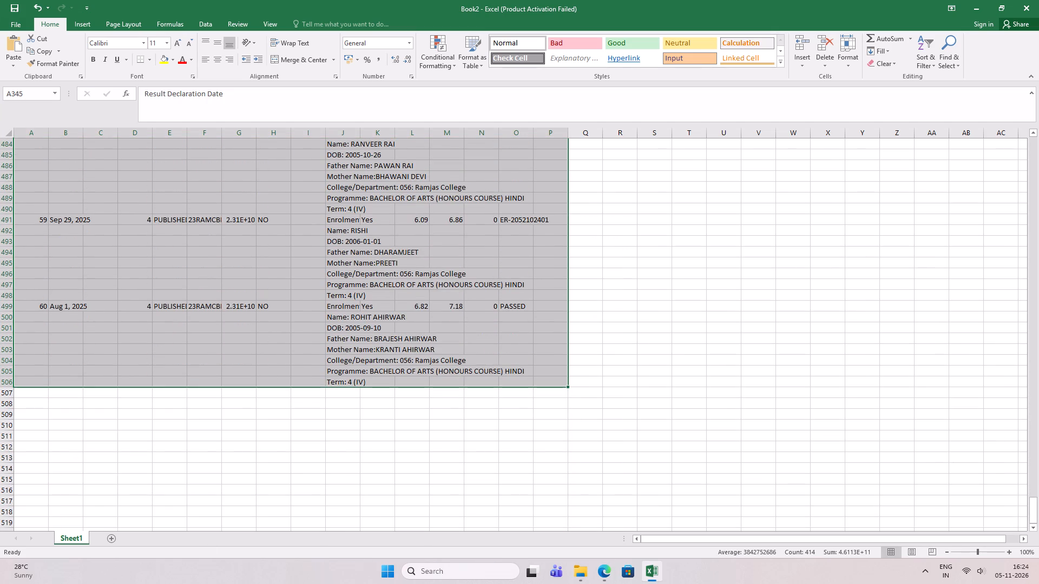
left_click(31, 391)
right_click(30, 390)
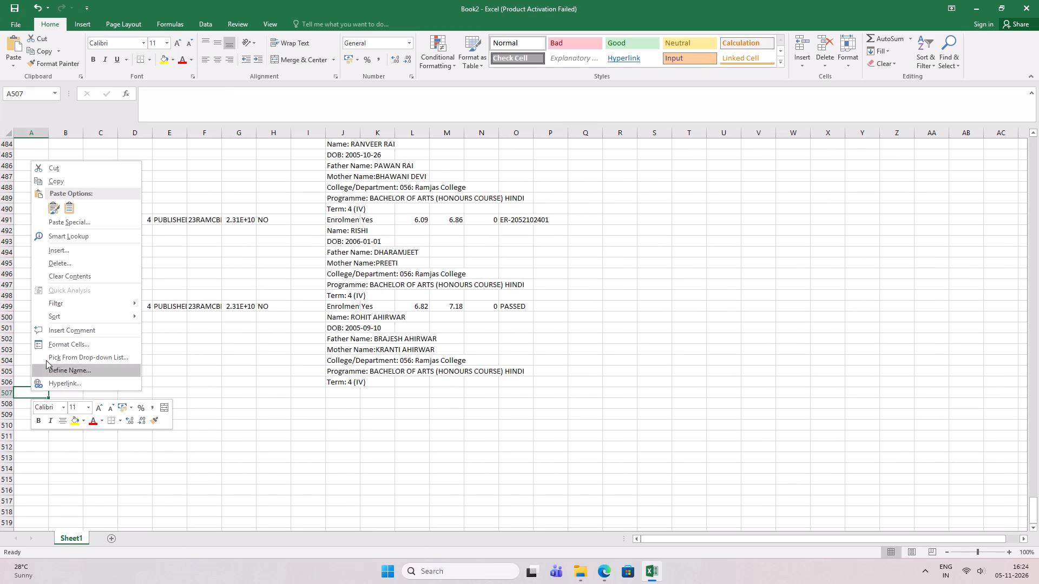
left_click(71, 197)
left_click(72, 207)
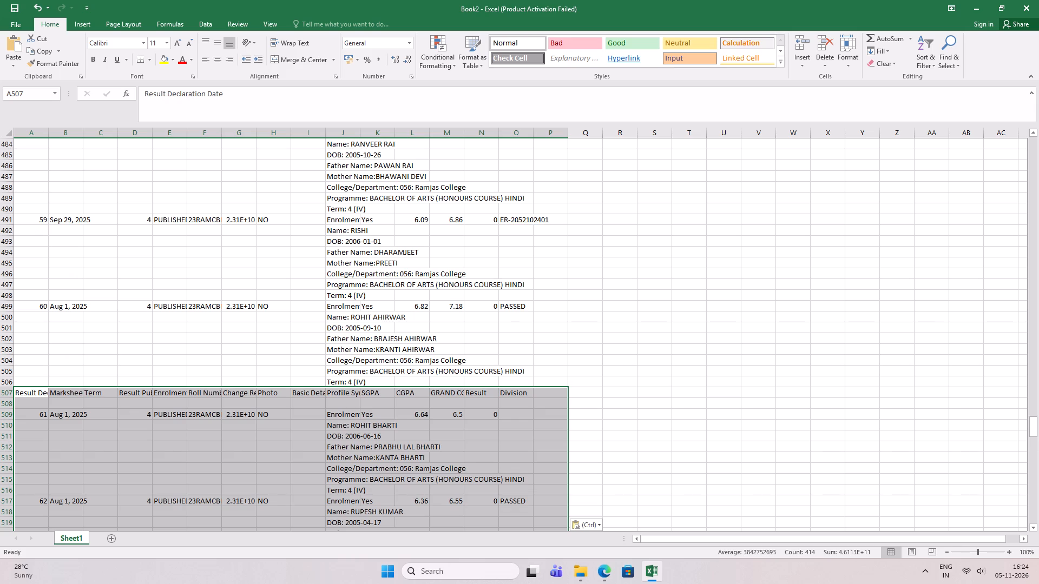
Open page 5 of the Term 4 results in the Edge portal and copy the table with its header, students 81 to 84.
key("alt+Tab")
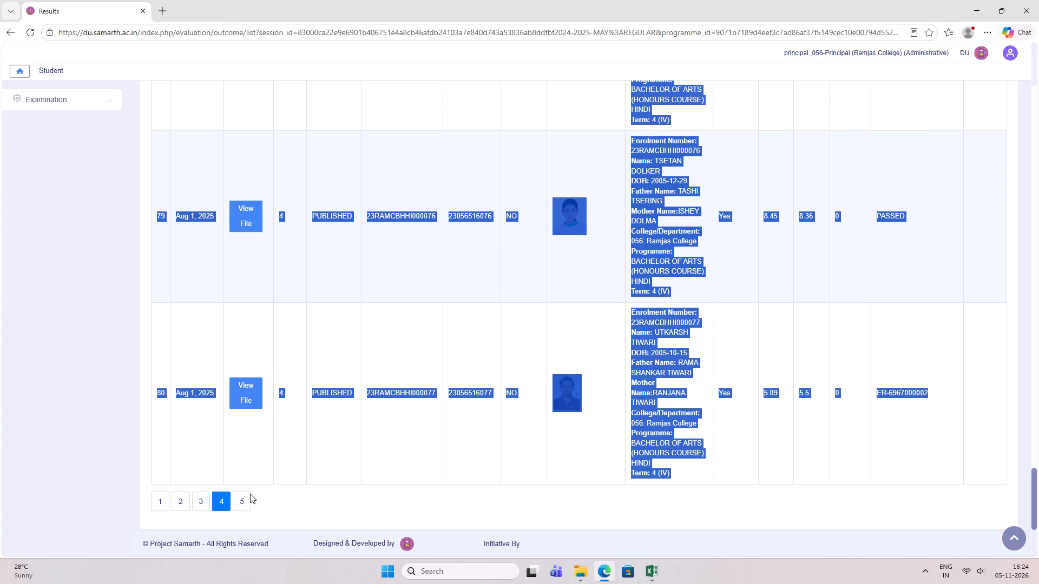
left_click(244, 495)
scroll(306, 413, "up", 3)
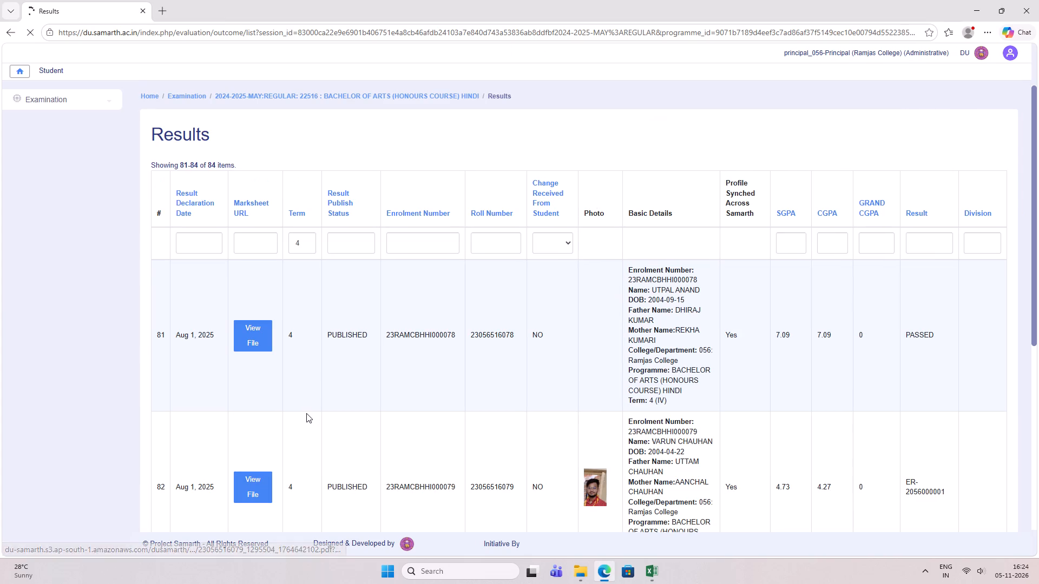
left_click_drag(165, 186, 816, 505)
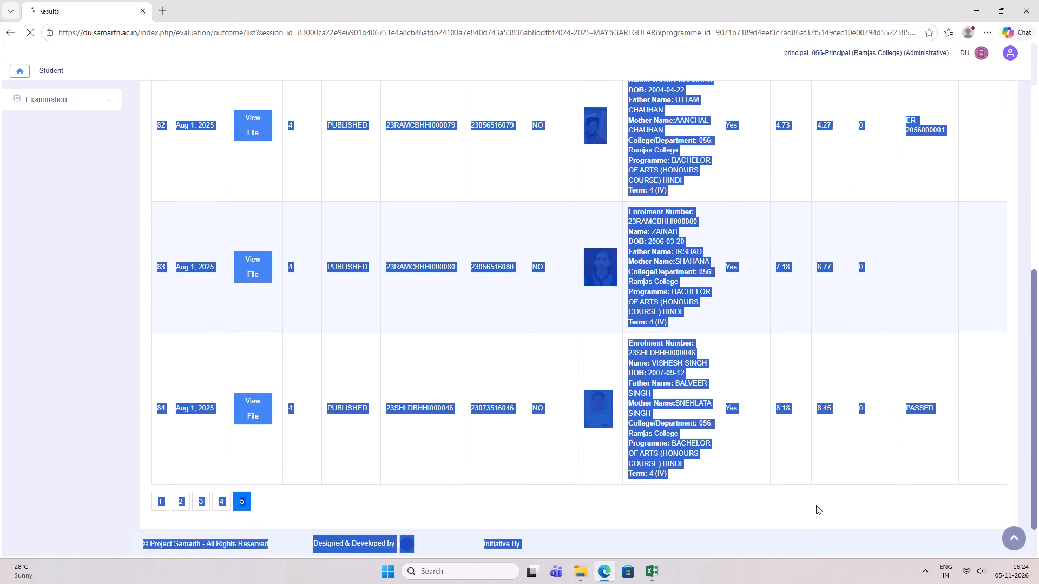
left_click_drag(816, 505, 849, 464)
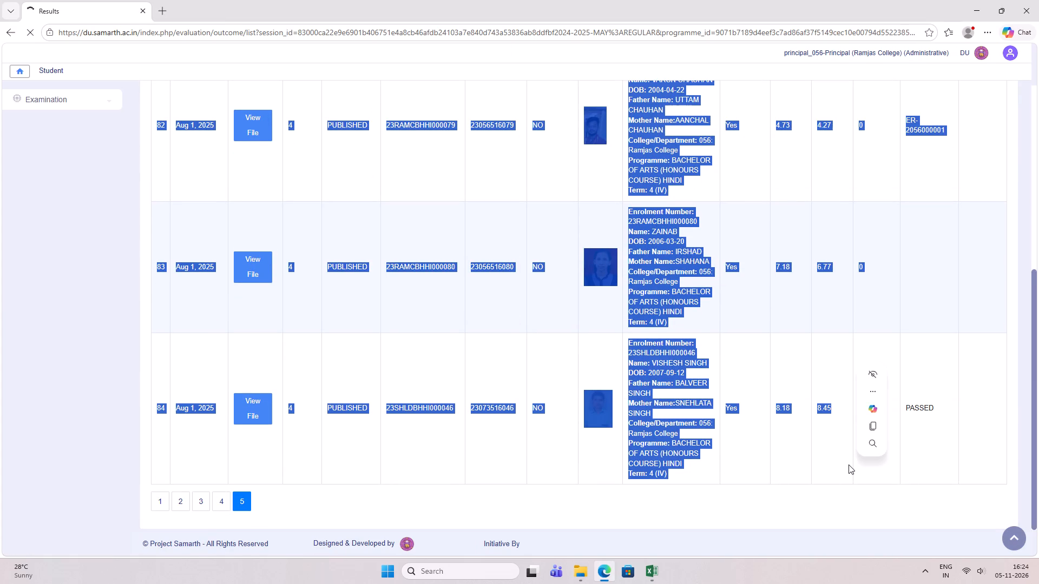
scroll(796, 456, "up", 8)
scroll(795, 456, "down", 1)
scroll(794, 456, "up", 5)
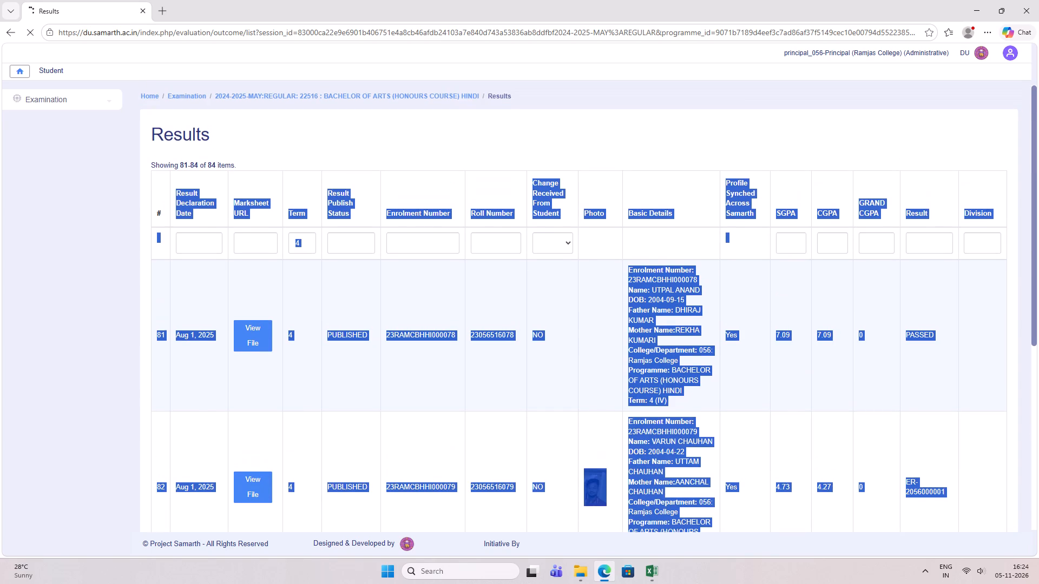
left_click(599, 250)
left_click_drag(155, 187, 161, 187)
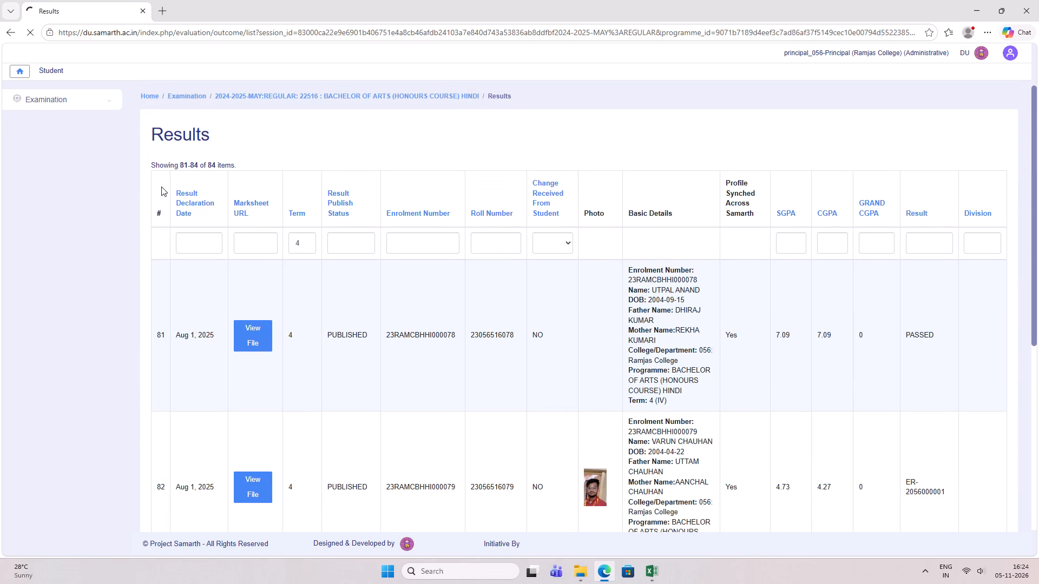
left_click_drag(161, 187, 1000, 446)
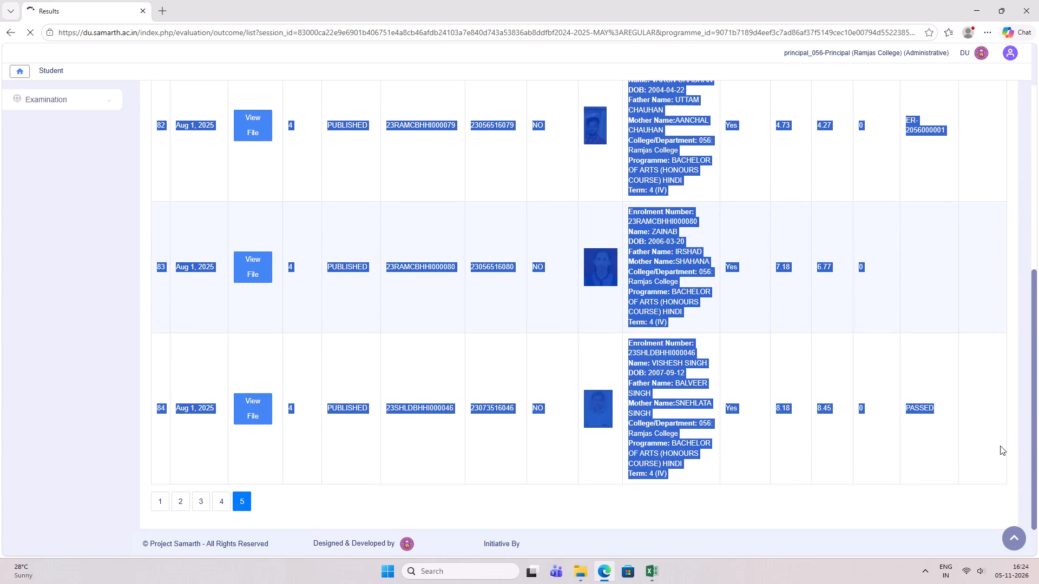
left_click_drag(1000, 446, 1036, 453)
key("ctrl+c")
key("ctrl+c")
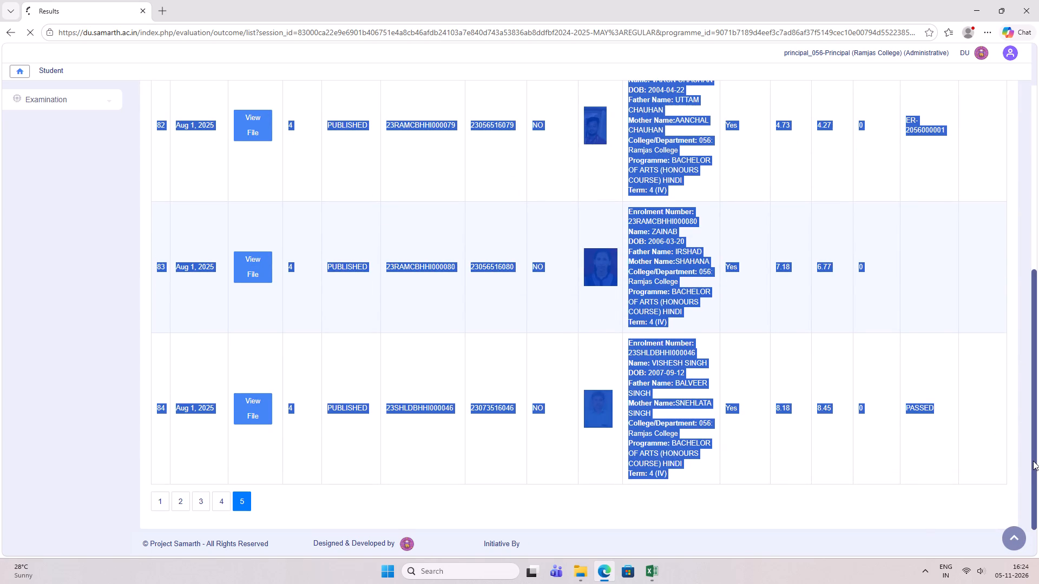
Switch to Excel and go to the end of the pasted results, below student 80.
key("alt+Tab")
scroll(348, 481, "down", 20)
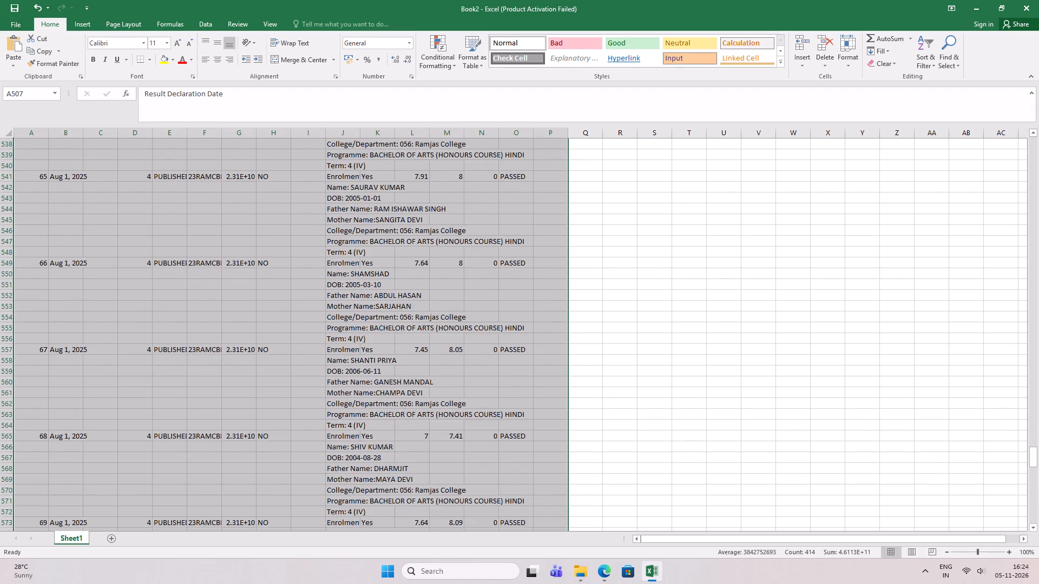
Paste the copied table of students 81 to 84 with destination formatting at A669, directly below student 80.
scroll(443, 447, "down", 20)
scroll(443, 447, "down", 12)
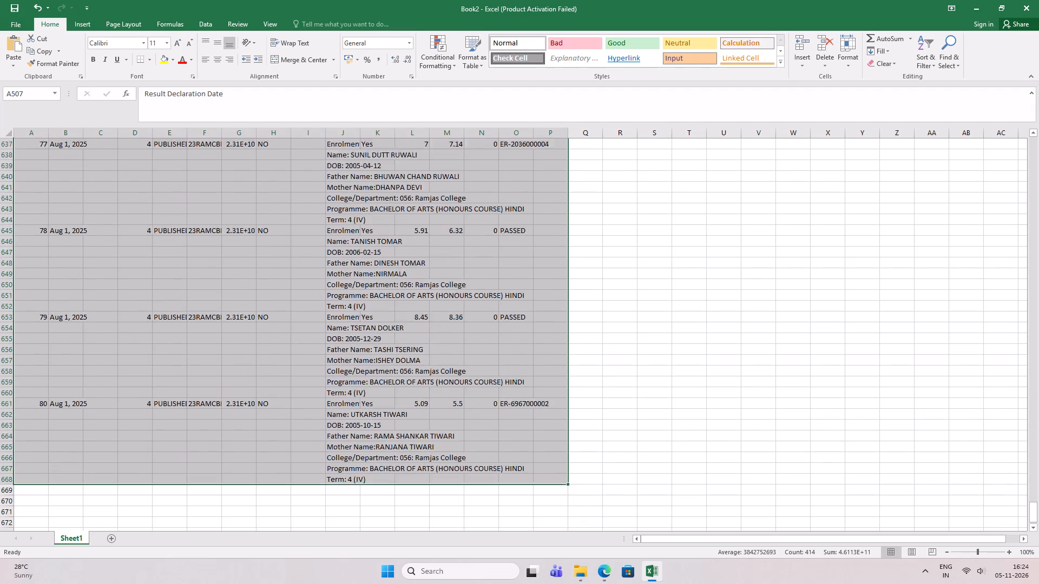
scroll(433, 470, "down", 5)
left_click(28, 297)
right_click(28, 297)
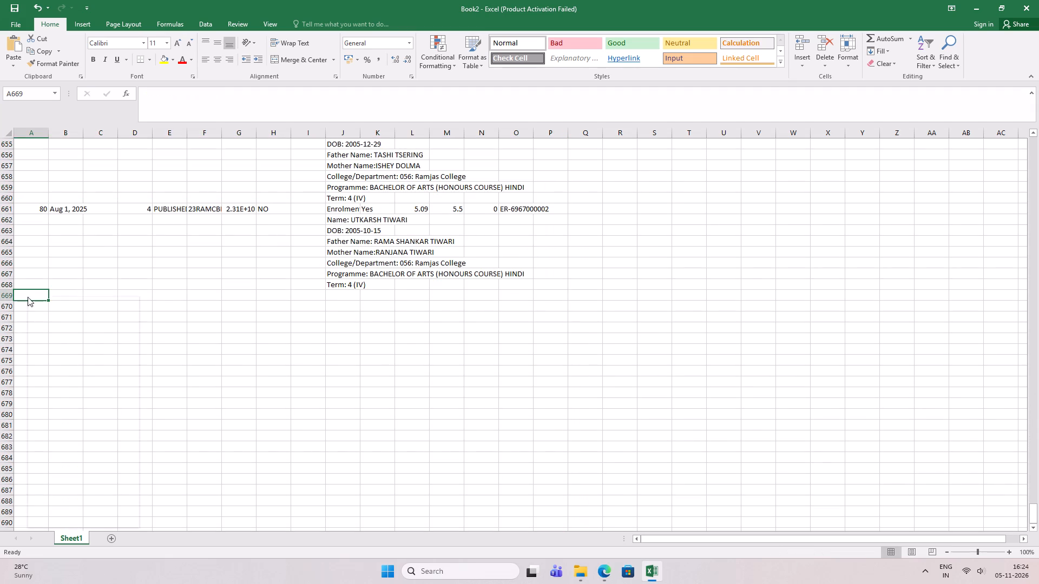
left_click(70, 344)
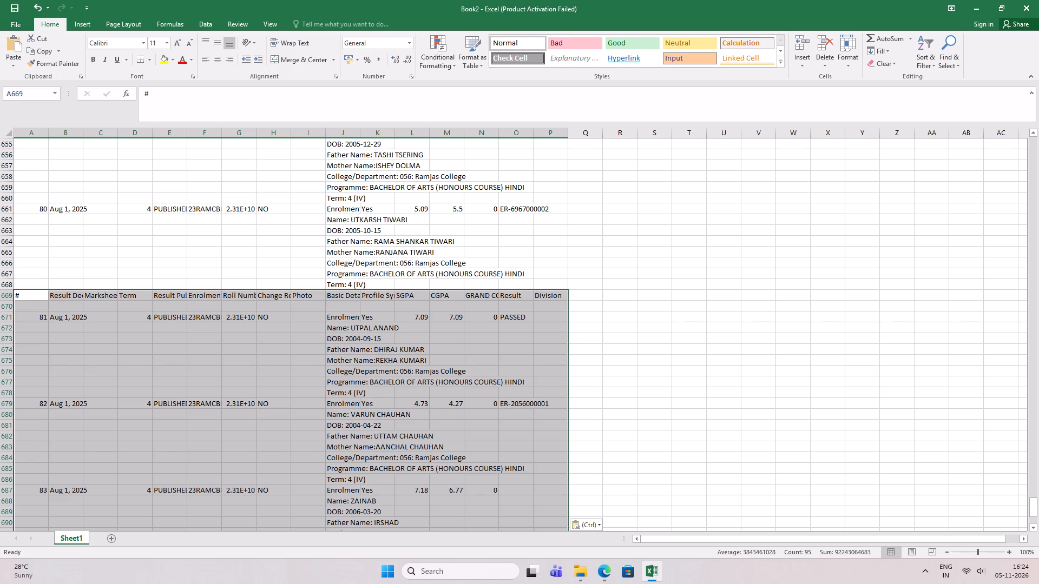
scroll(397, 435, "down", 6)
scroll(401, 436, "up", 3)
scroll(401, 436, "down", 4)
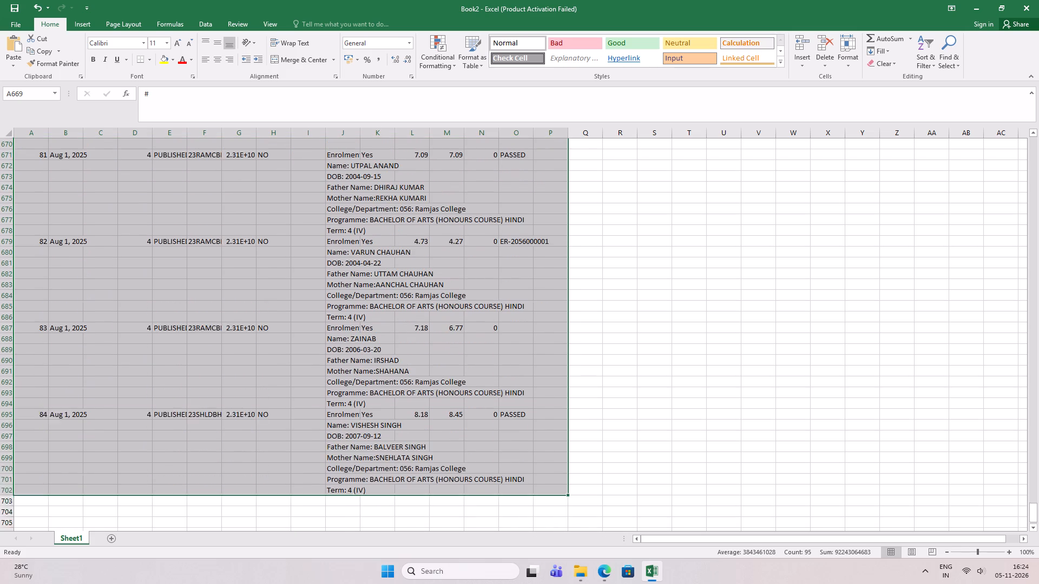
scroll(401, 436, "down", 1)
Save the workbook in the Desktop folder Phool, entering a file name that starts with "U.G. Sem-IV (".
key("ctrl+s")
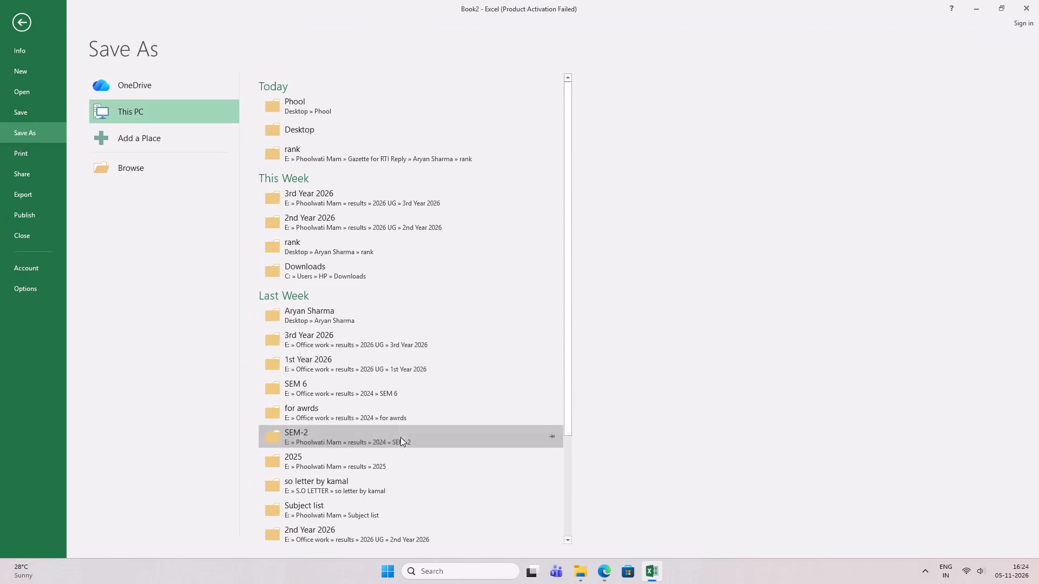
left_click(300, 110)
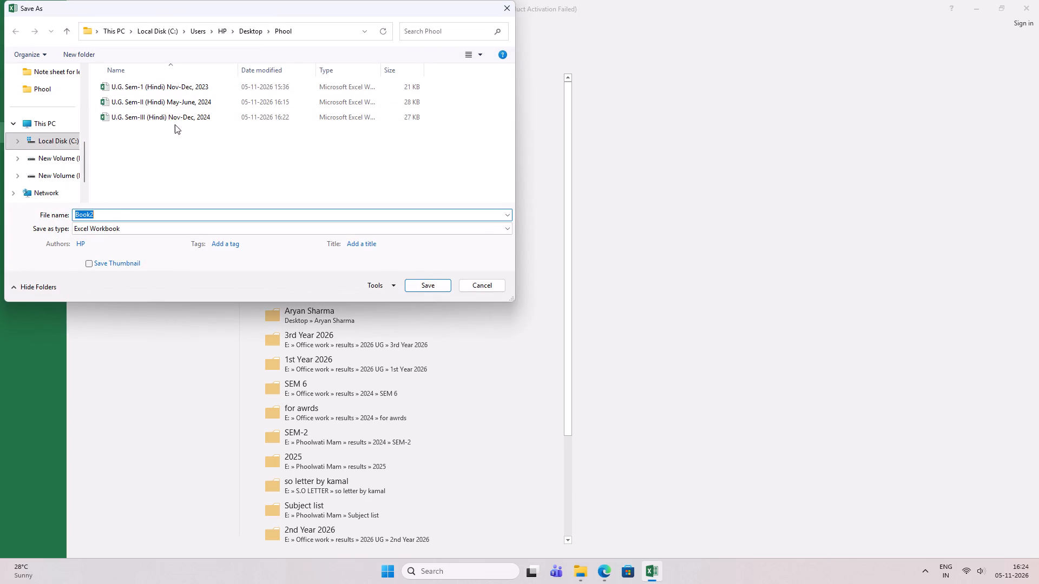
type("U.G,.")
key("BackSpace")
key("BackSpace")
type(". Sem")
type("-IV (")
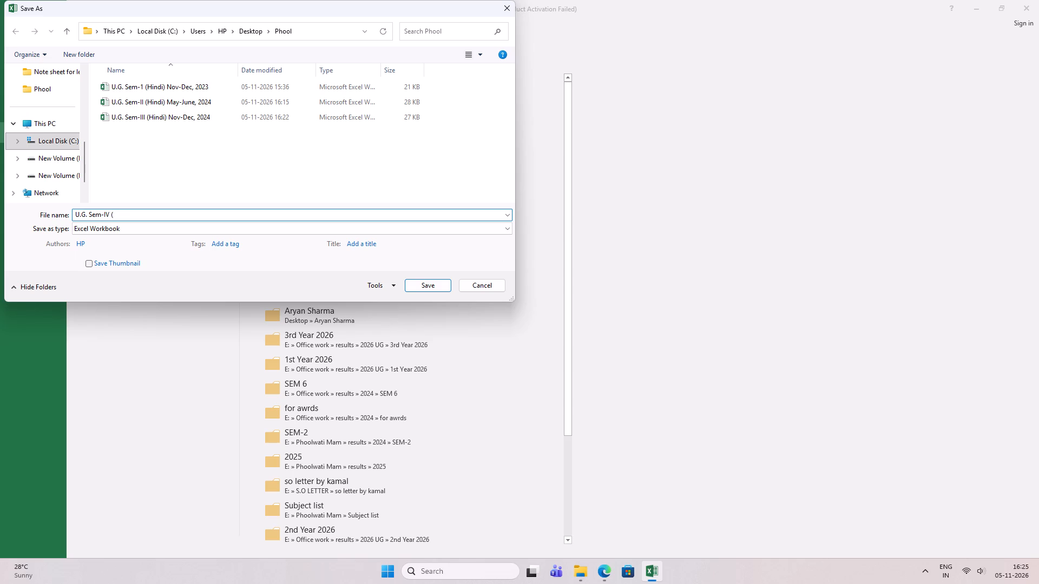
Save the workbook in the Phool folder as U.G. Sem-IV (Hindi) May-June, 2025.
type("May")
key("space")
key("BackSpace")
key("i")
key("BackSpace")
type("-June")
key("BackSpace")
key("BackSpace")
key("BackSpace")
key("BackSpace")
key("BackSpace")
key("BackSpace")
key("BackSpace")
key("BackSpace")
type("Hindi")
type(") May")
type("-June")
type(", 2025")
left_click(429, 287)
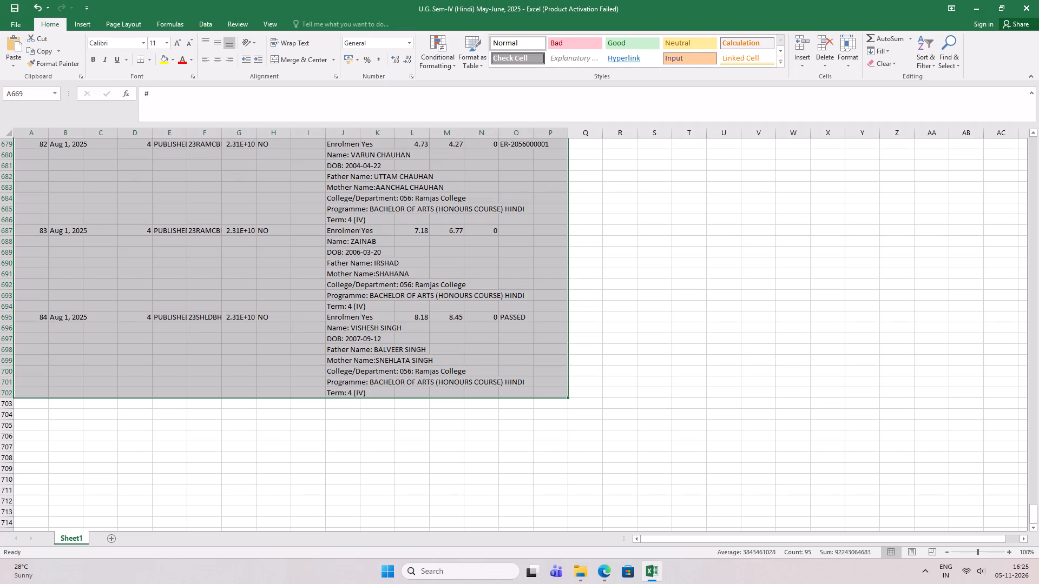
key("ctrl+s")
Return to the Edge portal's home and open the examination results of session 2025-2026-DECEMBER:REGULAR (Nov-Dec 2025).
key("alt+Tab")
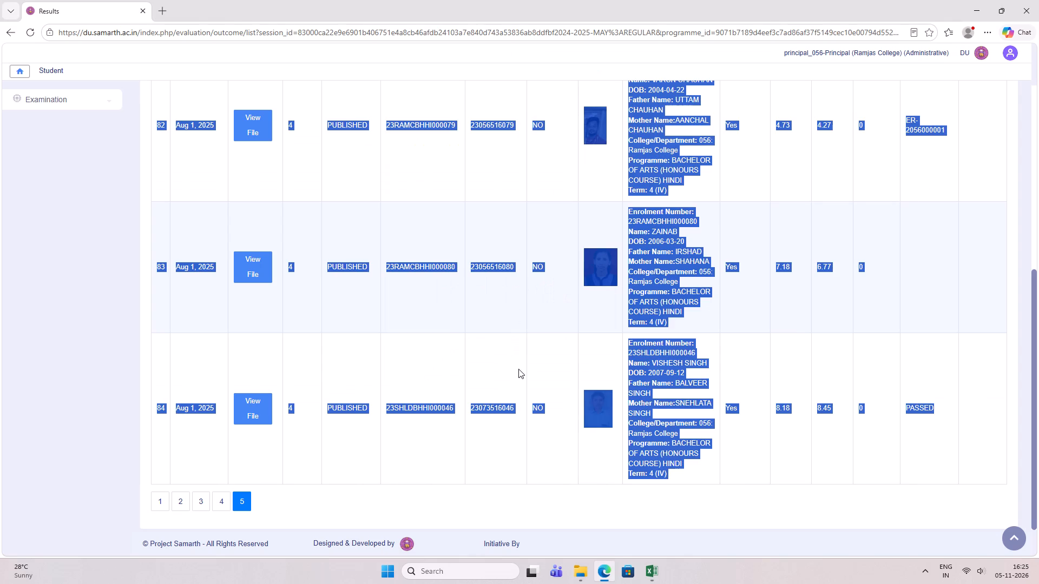
scroll(518, 369, "up", 12)
scroll(515, 358, "down", 1)
scroll(515, 358, "up", 15)
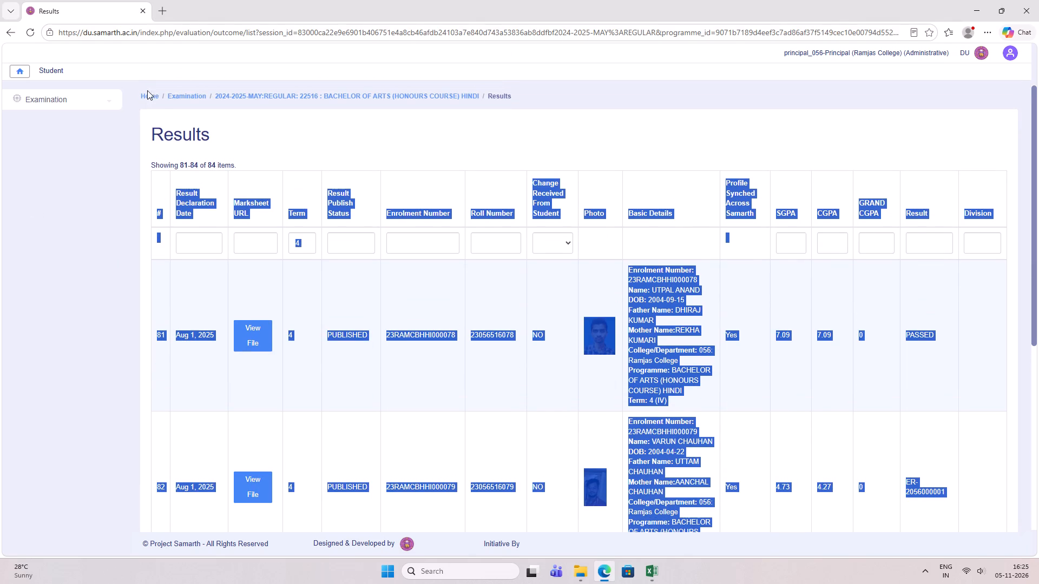
double_click(147, 99)
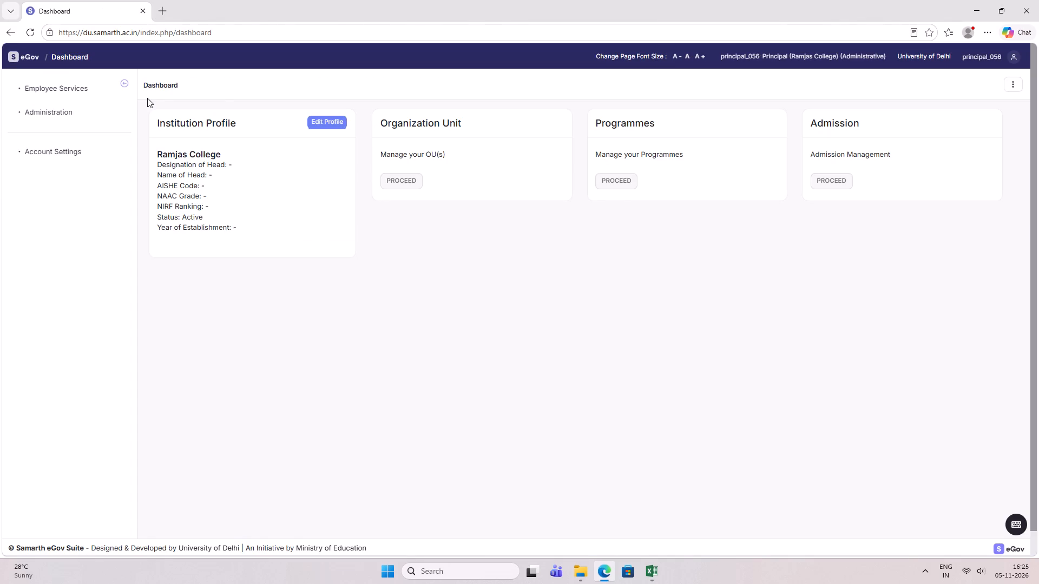
left_click(615, 177)
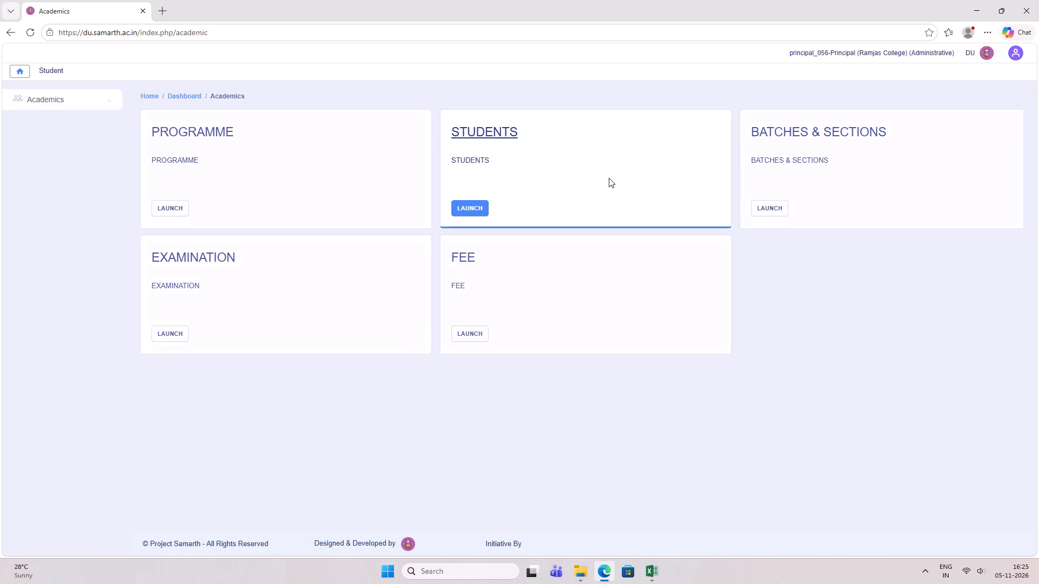
left_click(167, 333)
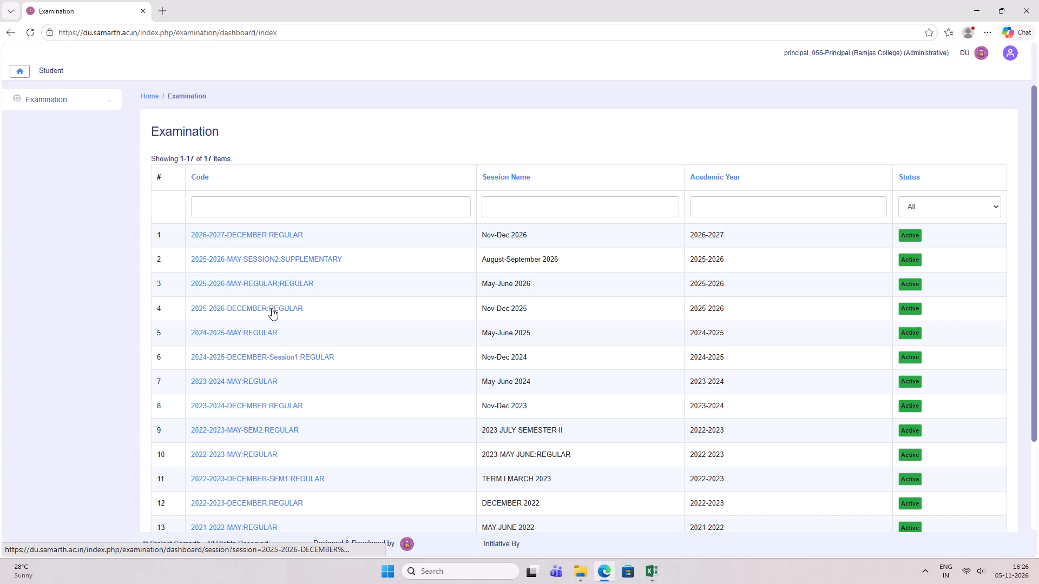
left_click(272, 308)
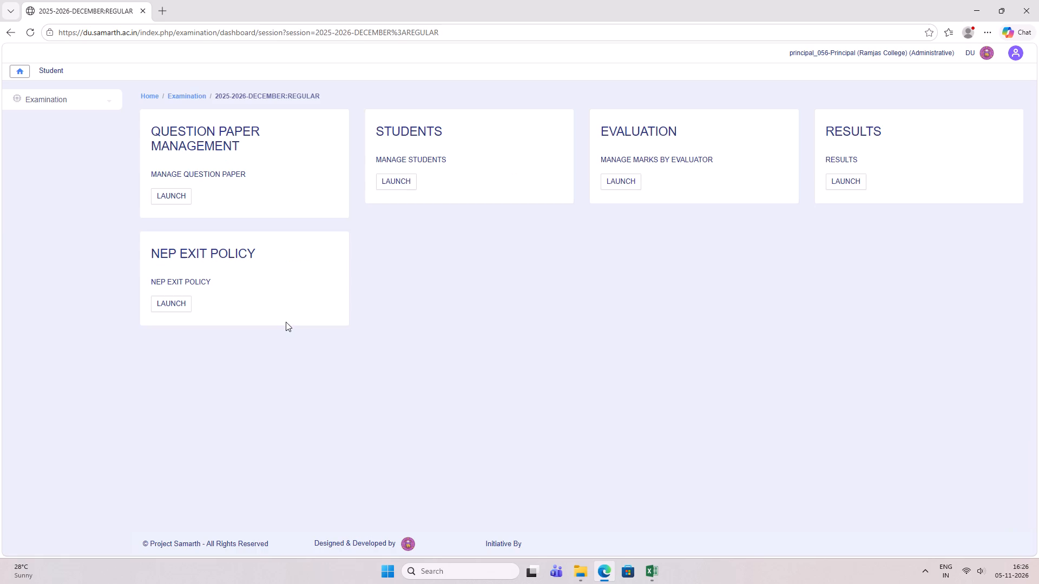
left_click(838, 183)
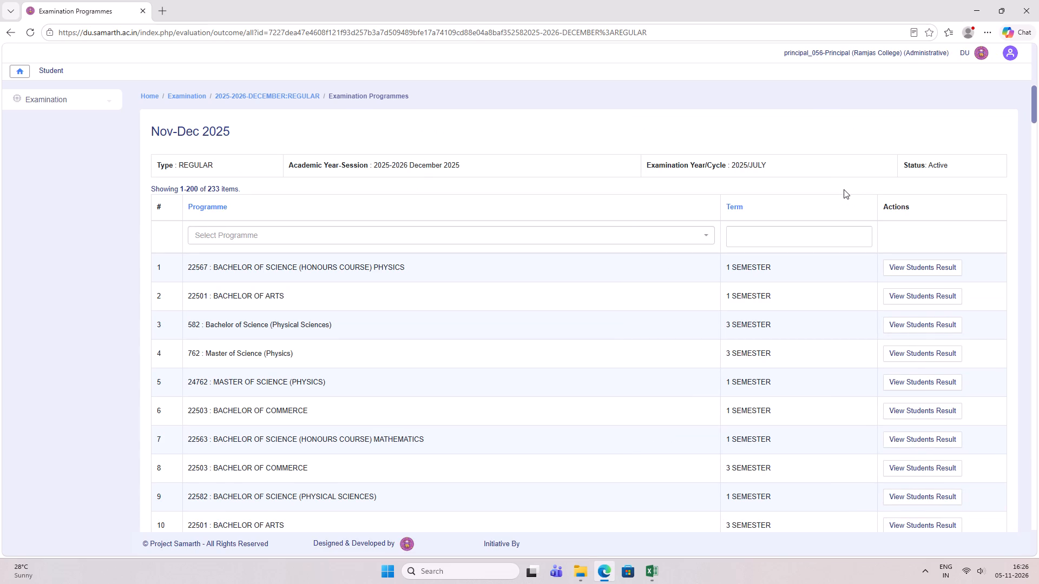
Filter the programmes by 22516, Bachelor of Arts (Honours Course) Hindi, and open the 5 Semester student results.
left_click(492, 234)
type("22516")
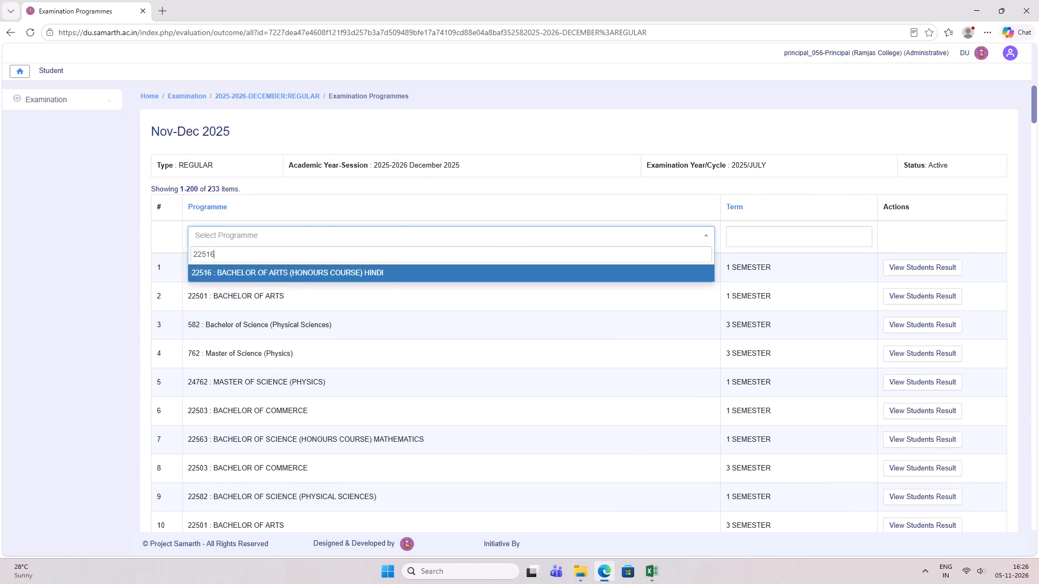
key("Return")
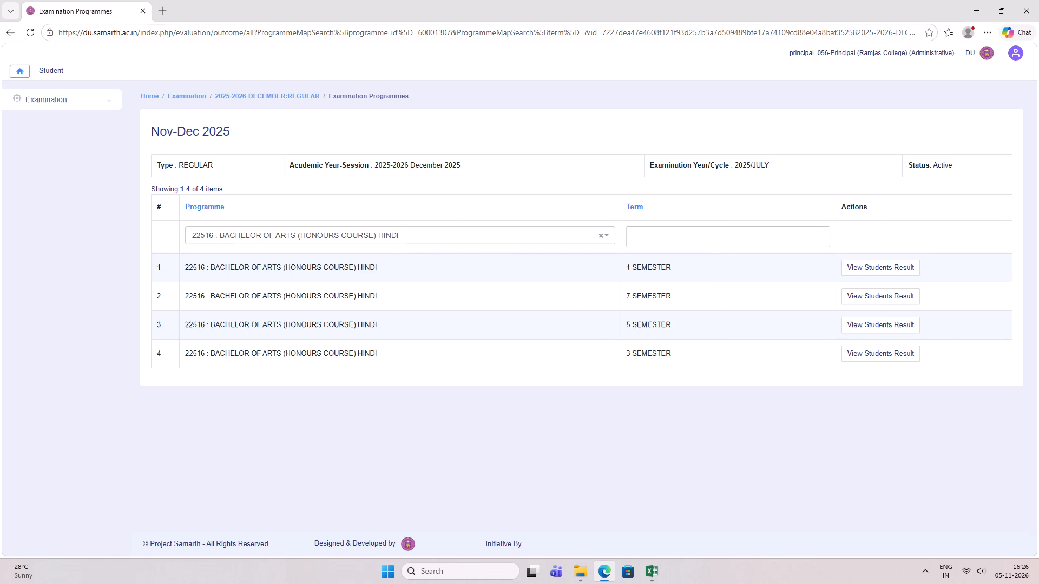
left_click(869, 323)
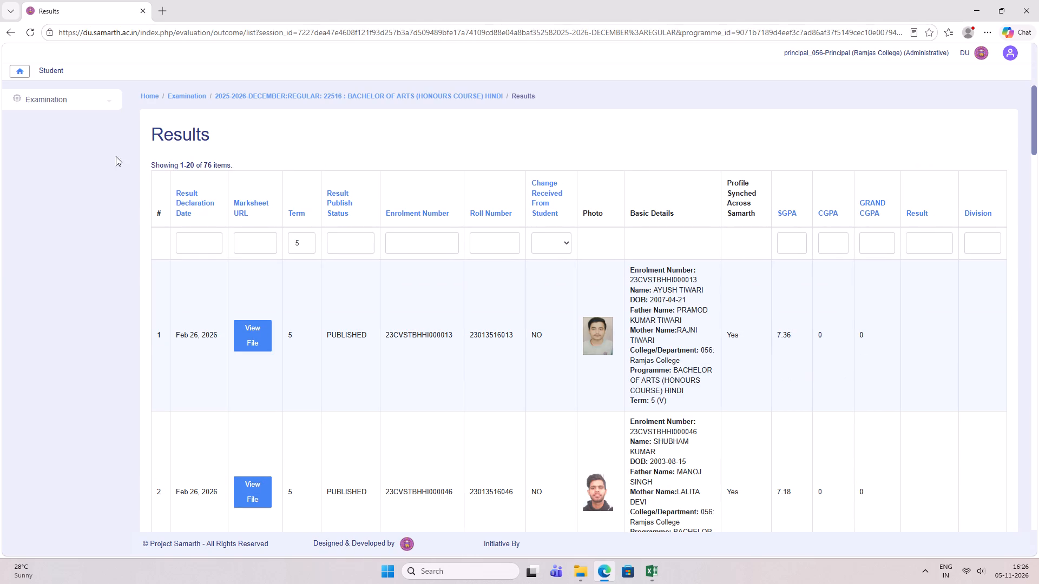
Copy the entire first page of the Term 5 results, students 1 to 20.
key("ctrl+a")
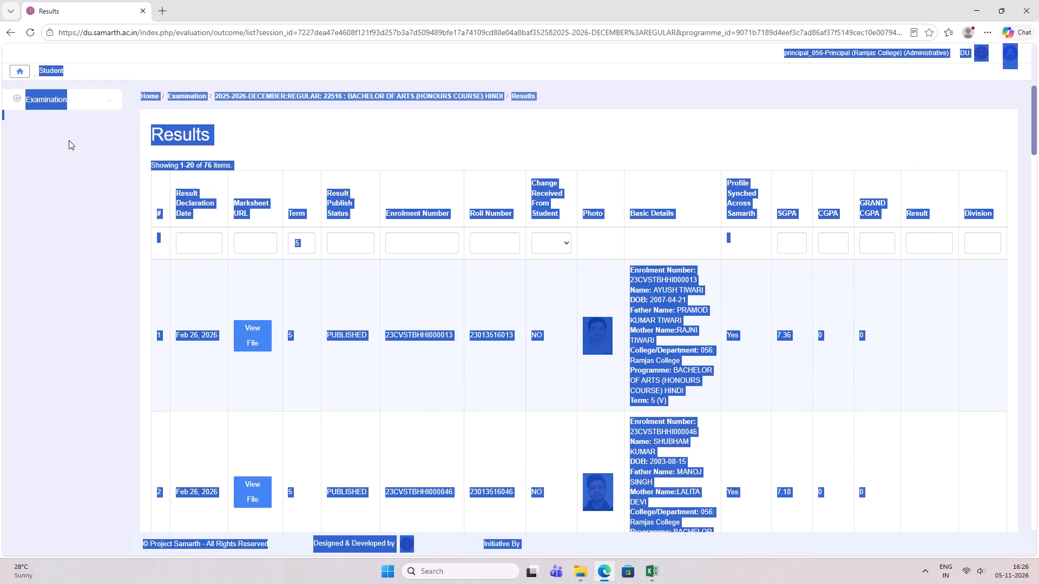
key("ctrl+a")
key("ctrl+c")
key("ctrl+c")
key("ctrl+c")
Switch to Excel, create a new blank workbook and close the U.G. Sem-IV (Hindi) May-June, 2025 workbook.
key("alt+Tab")
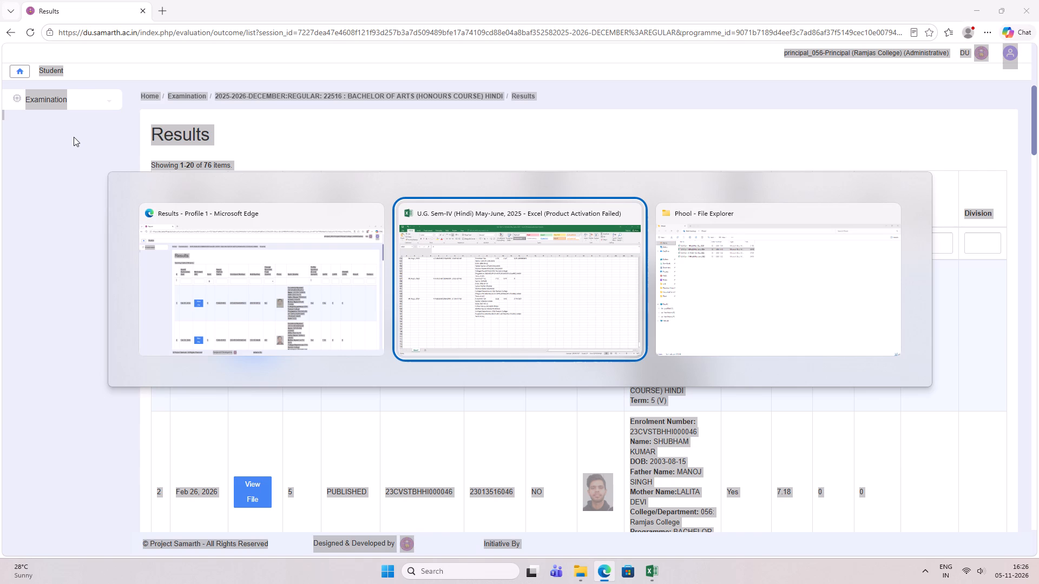
key("ctrl+n")
key("alt+Tab")
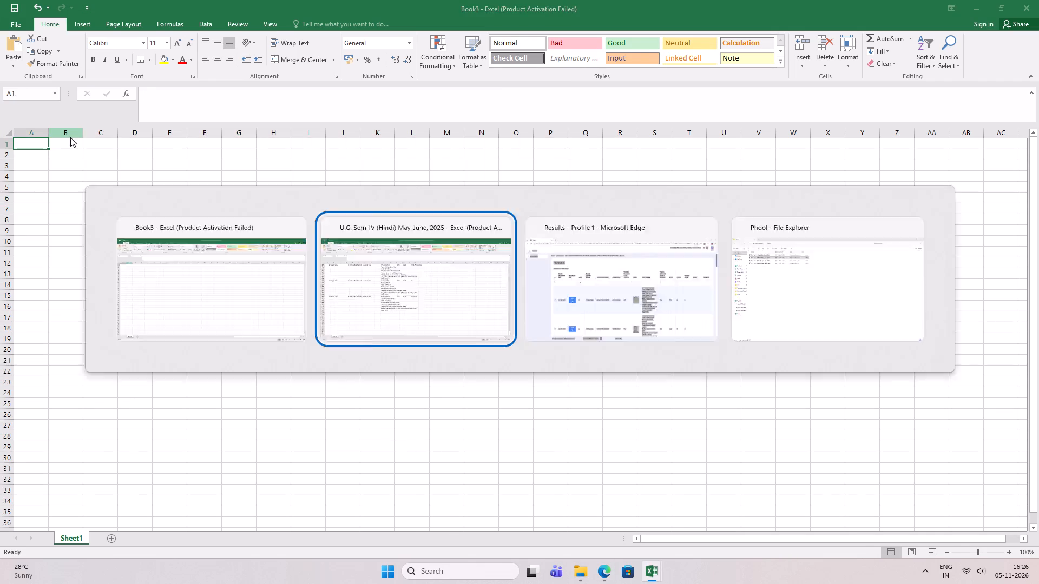
left_click(1023, 5)
Recopy the selected first page of Term 5 results from Edge and paste it at A1 of the new Excel workbook, matching destination formatting.
key("alt+Tab")
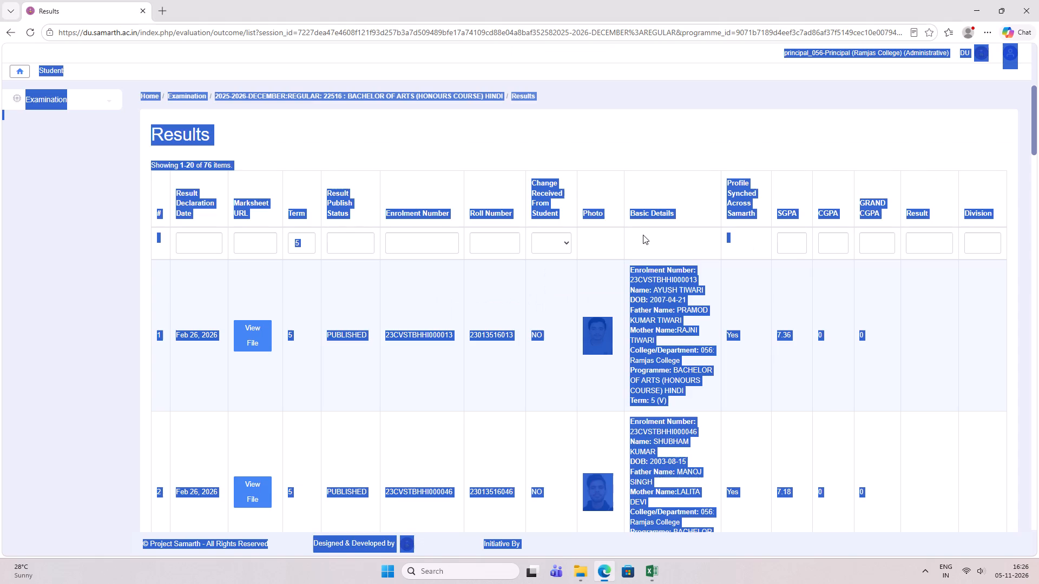
key("ctrl+c")
key("alt+Tab")
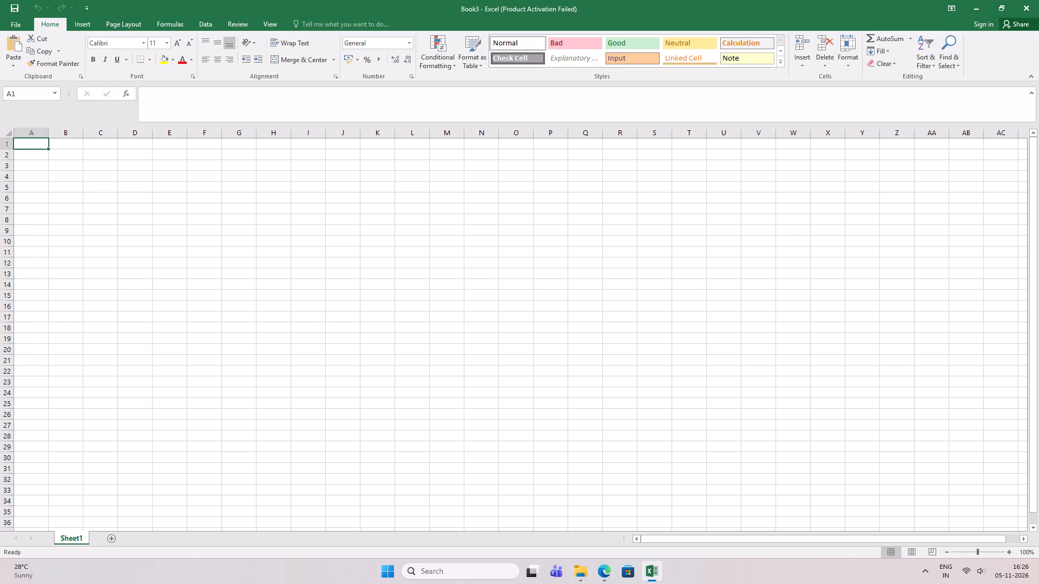
right_click(35, 140)
left_click(70, 185)
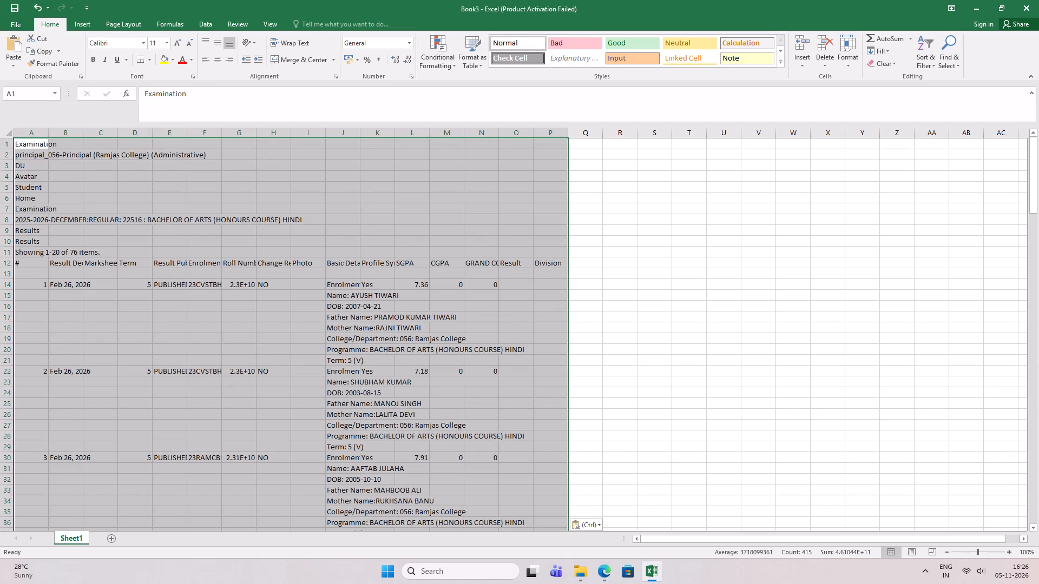
scroll(331, 310, "down", 20)
scroll(331, 310, "down", 19)
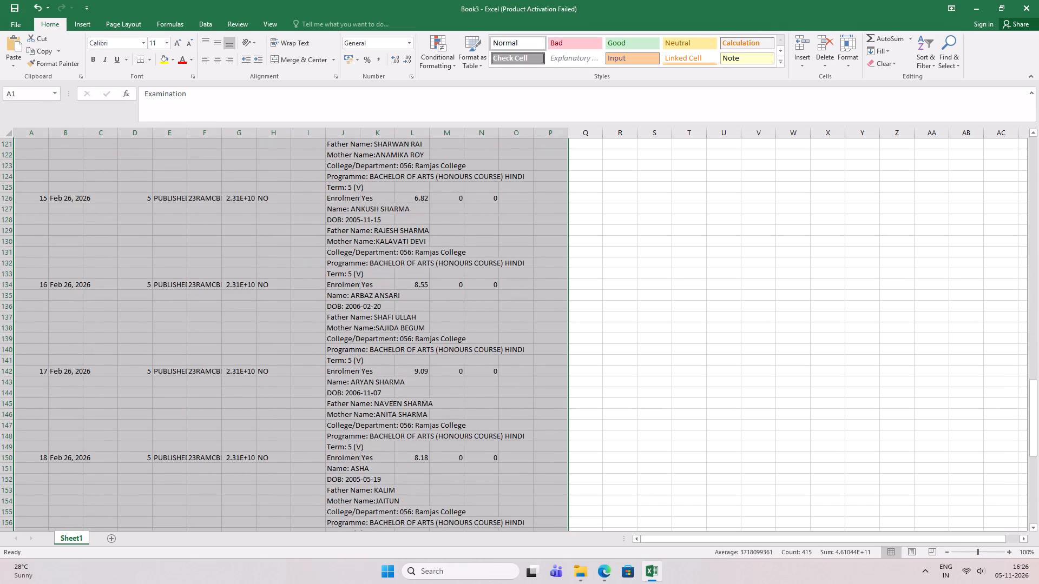
scroll(384, 341, "down", 14)
Return to the Edge portal and open page 2 of the Term 5 results, students 21 to 40.
key("alt+Tab")
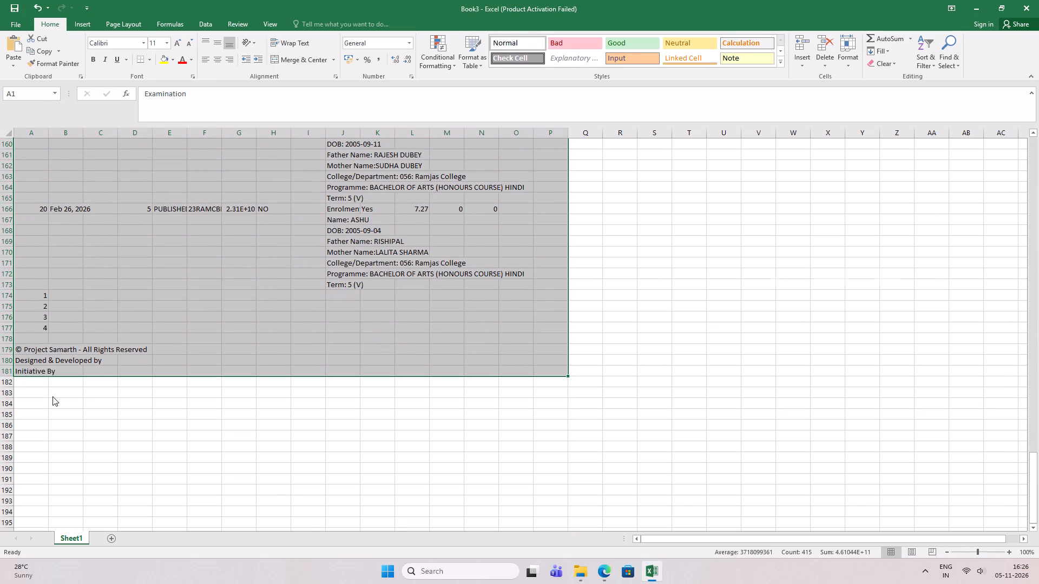
scroll(259, 529, "down", 20)
scroll(259, 529, "down", 6)
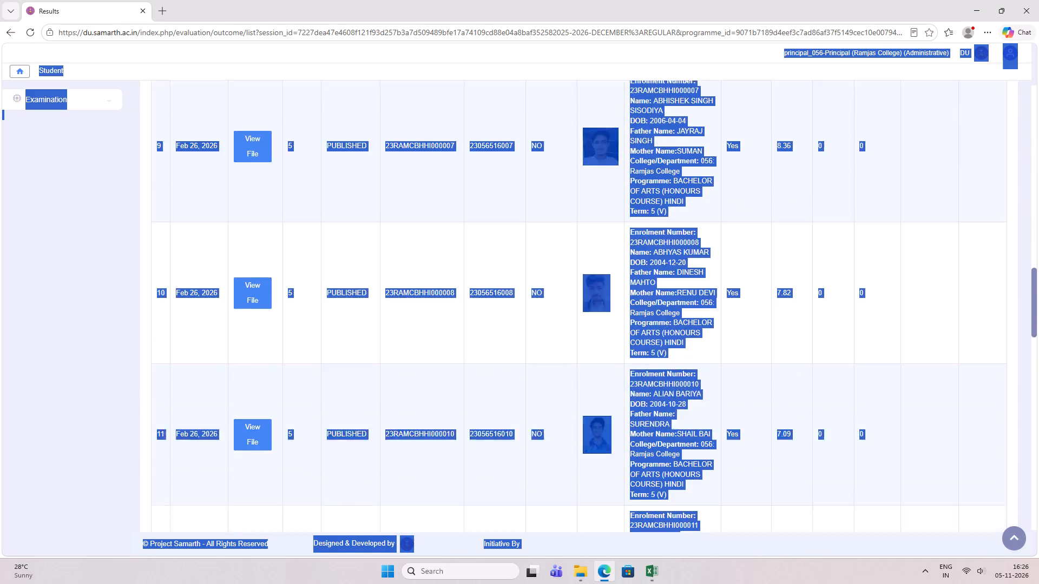
scroll(346, 508, "down", 20)
scroll(346, 508, "down", 8)
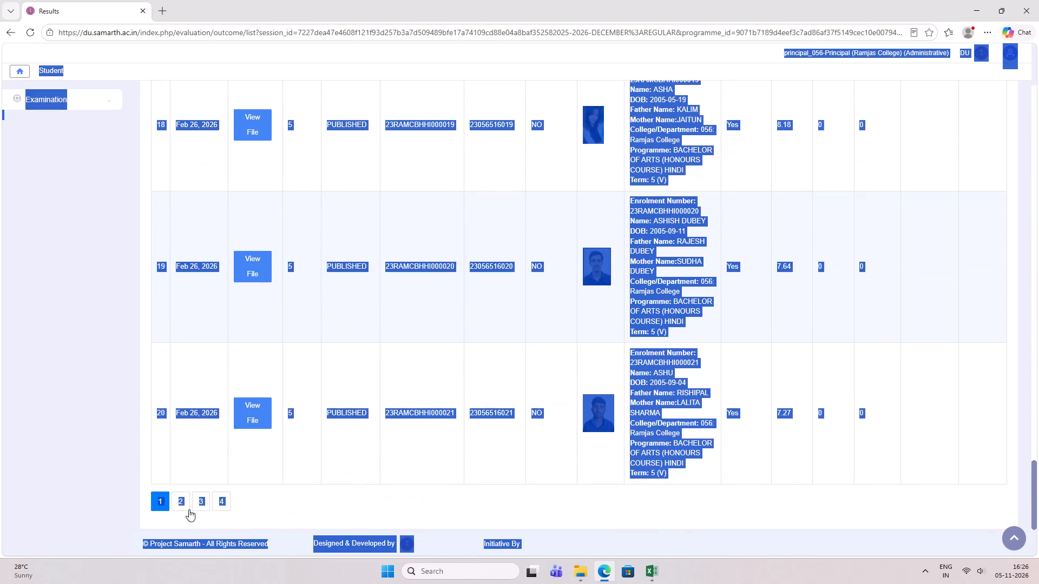
left_click(185, 502)
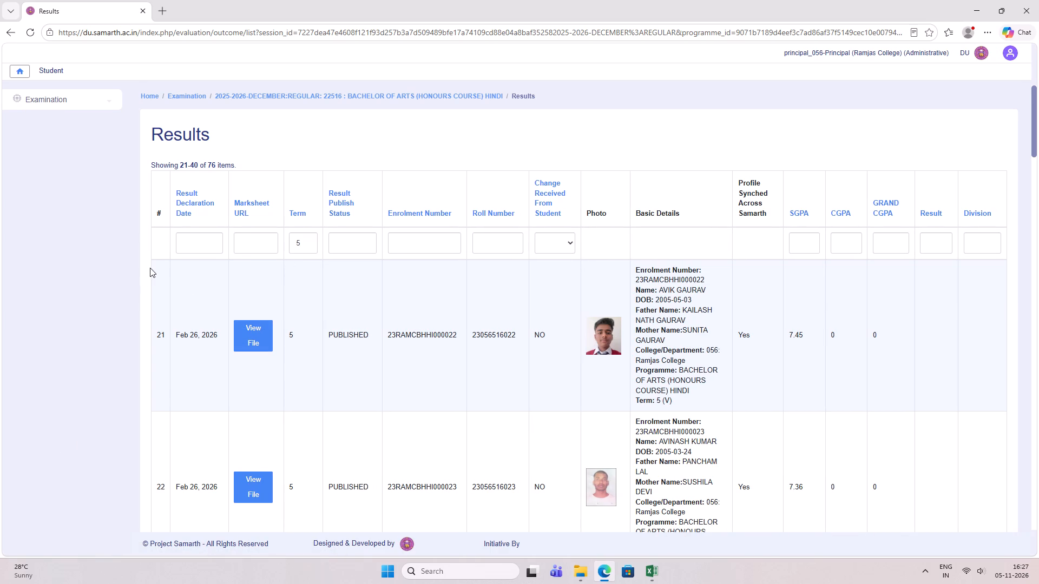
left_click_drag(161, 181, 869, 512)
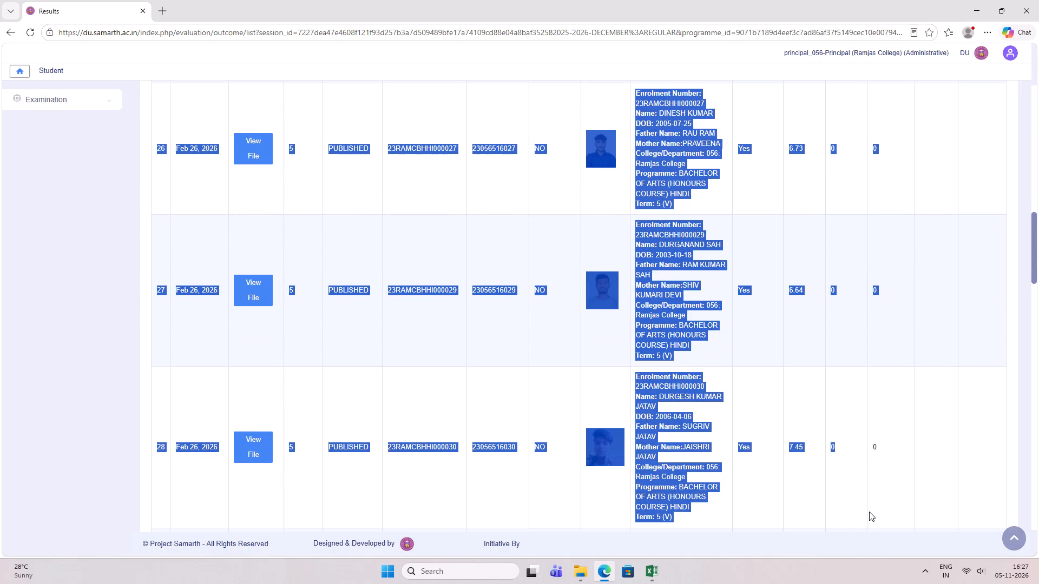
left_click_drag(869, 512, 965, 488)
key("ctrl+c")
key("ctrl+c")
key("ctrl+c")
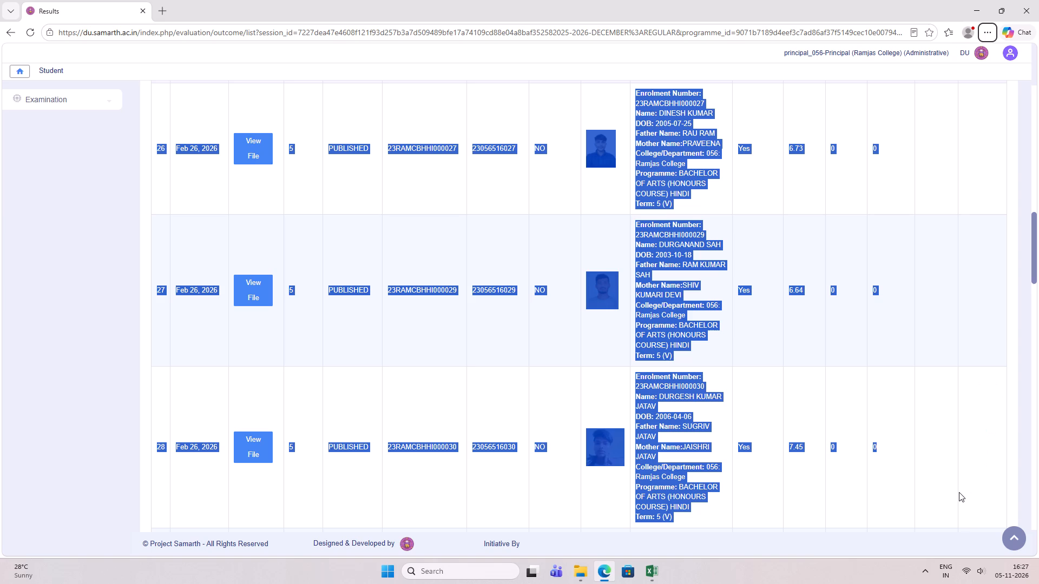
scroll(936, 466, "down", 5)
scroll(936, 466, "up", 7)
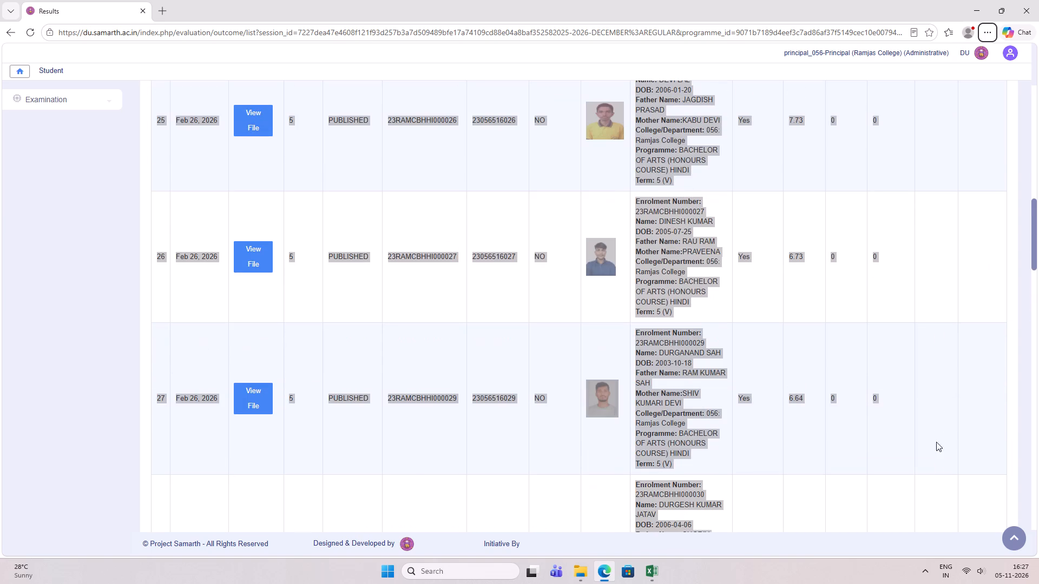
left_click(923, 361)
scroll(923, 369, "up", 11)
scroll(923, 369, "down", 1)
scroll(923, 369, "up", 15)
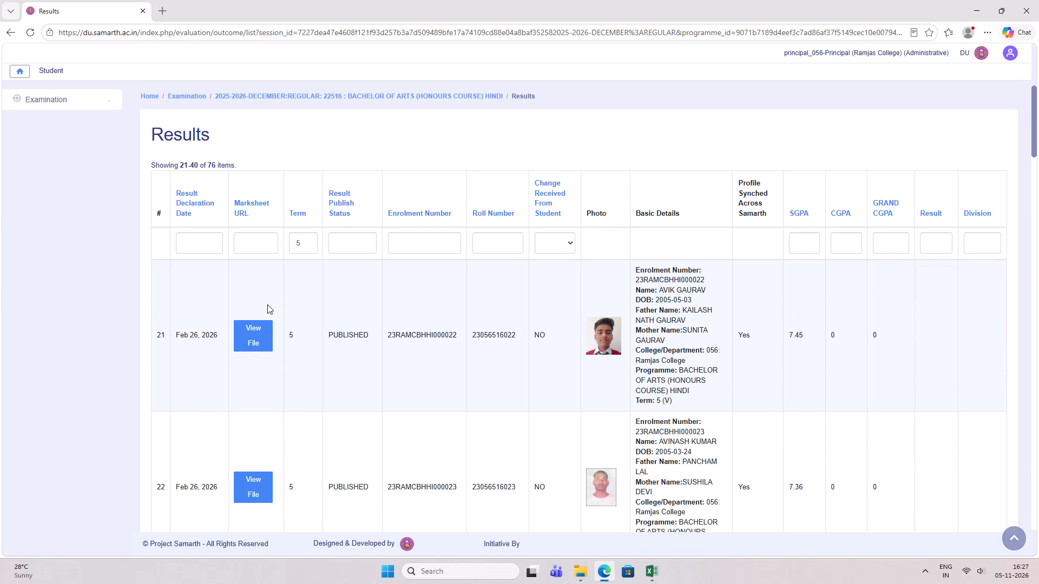
Copy the whole page 2 results table, from its header row through student 40.
left_click_drag(157, 180, 1038, 583)
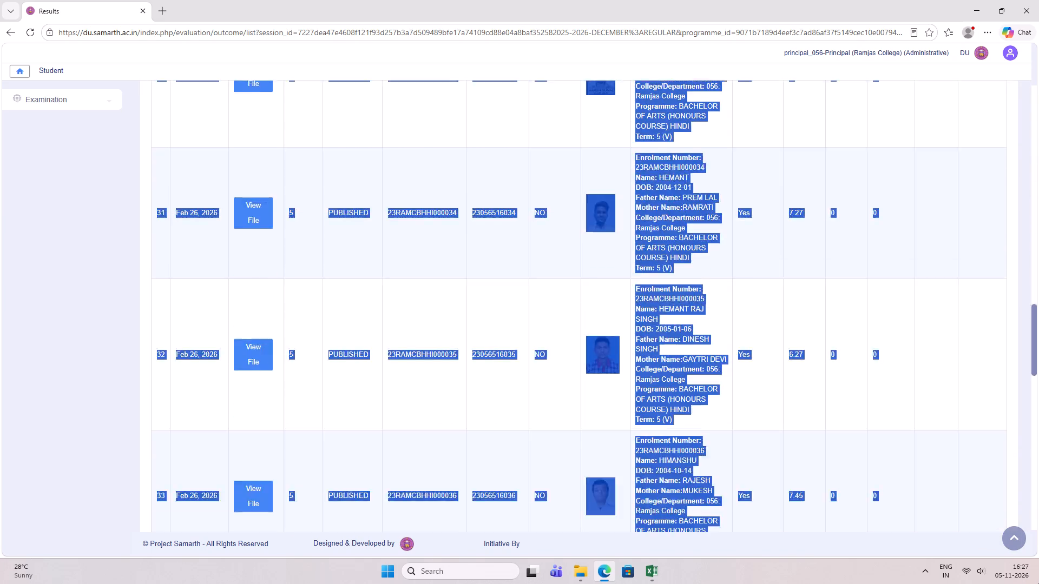
left_click_drag(1038, 583, 1022, 530)
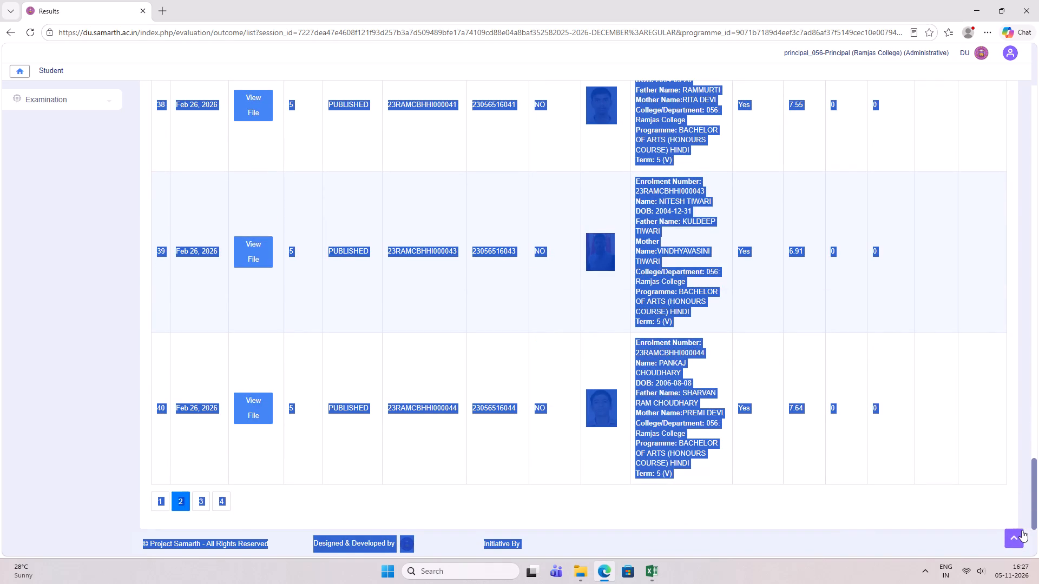
left_click_drag(1022, 530, 1009, 501)
key("ctrl+c")
key("ctrl+c")
key("ctrl+c")
key("ctrl+c")
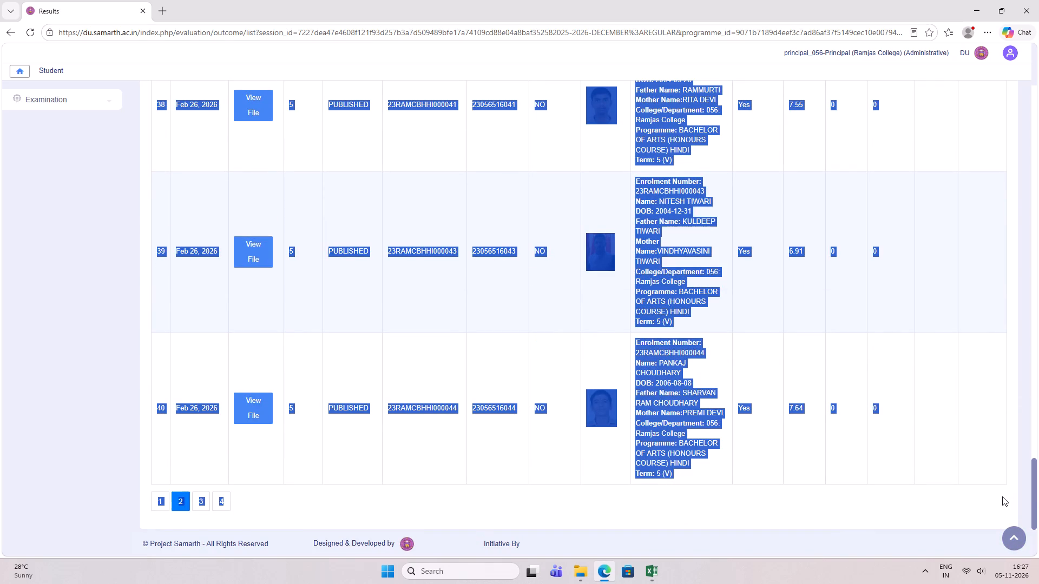
Paste the page 2 results into the Excel workbook at cell A182, matching destination formatting.
key("alt+Tab")
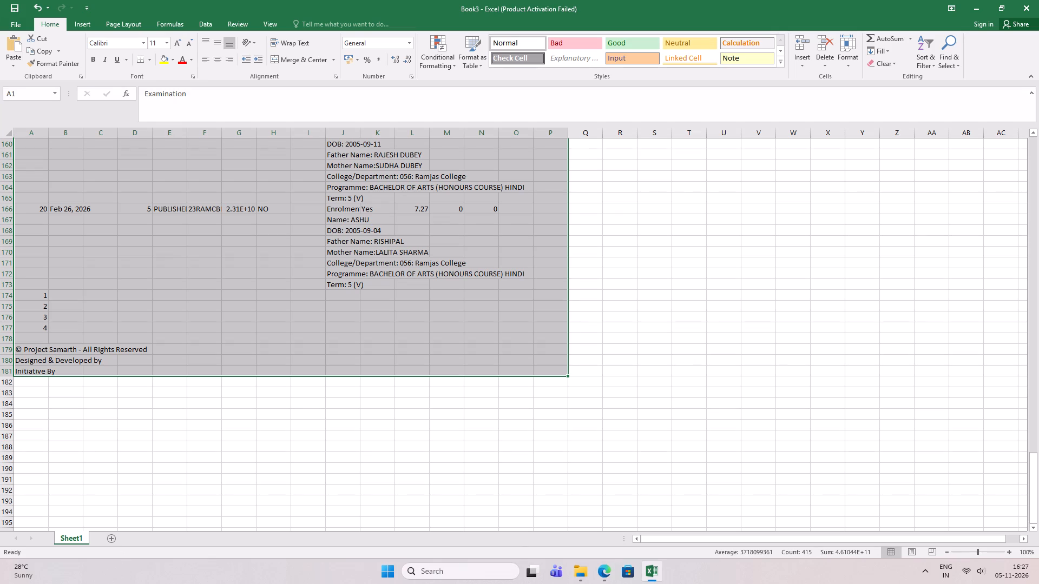
left_click(36, 381)
right_click(40, 384)
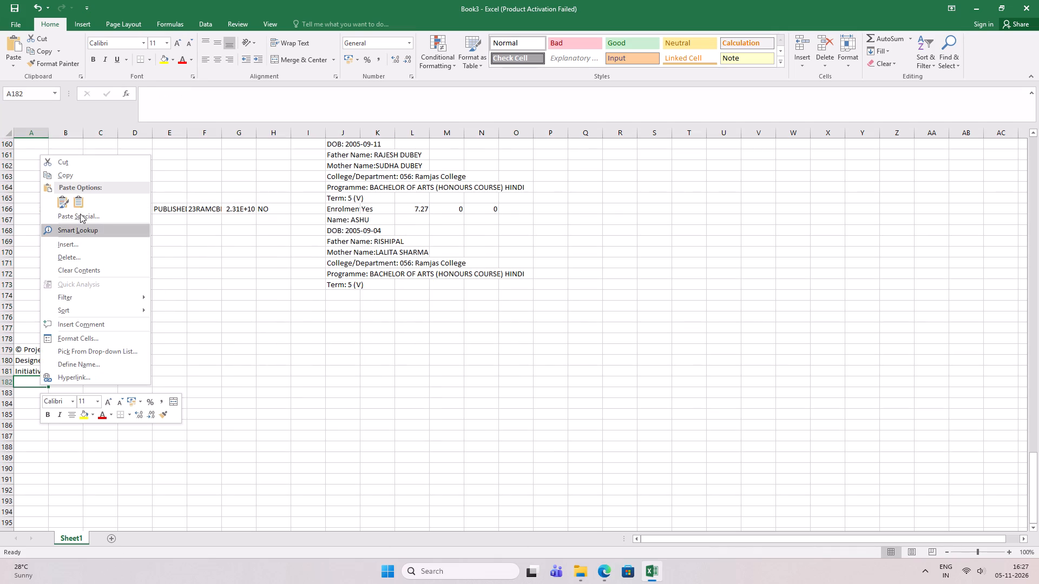
left_click(81, 204)
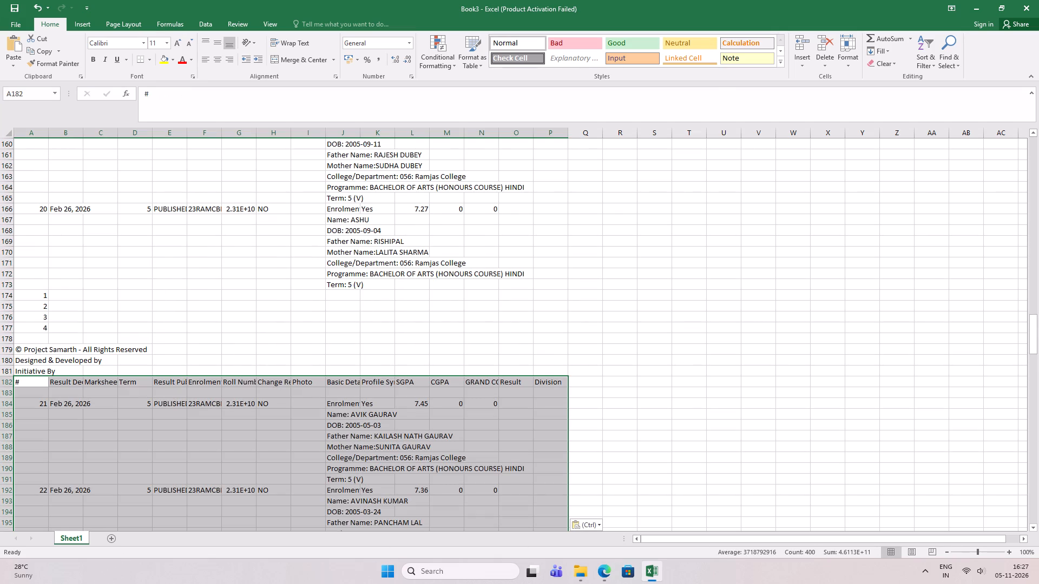
Open page 3 of the Term 5 results in Edge and copy its table from the header row through student 60.
key("alt+Tab")
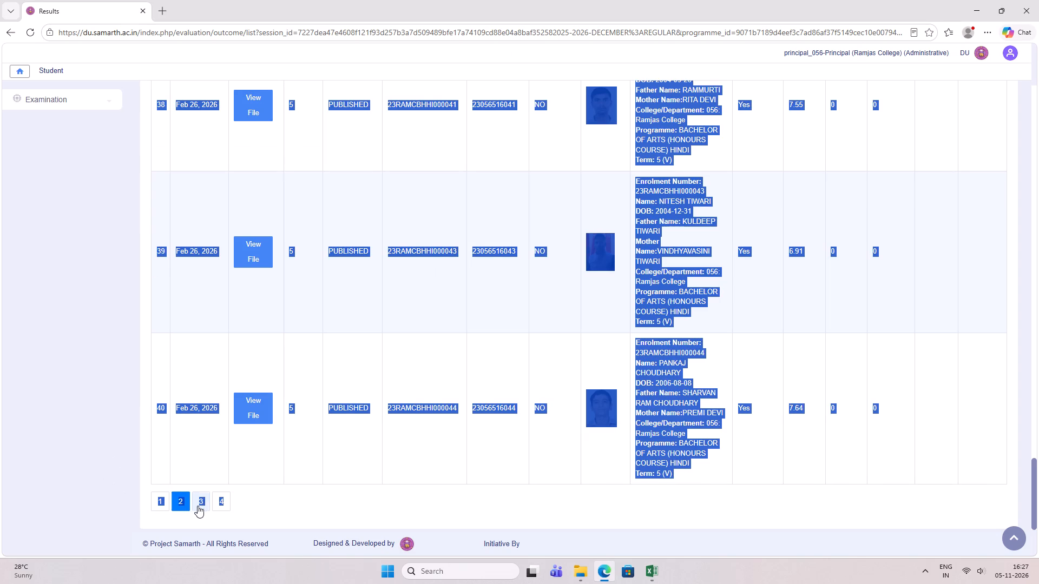
left_click(201, 502)
scroll(253, 421, "up", 5)
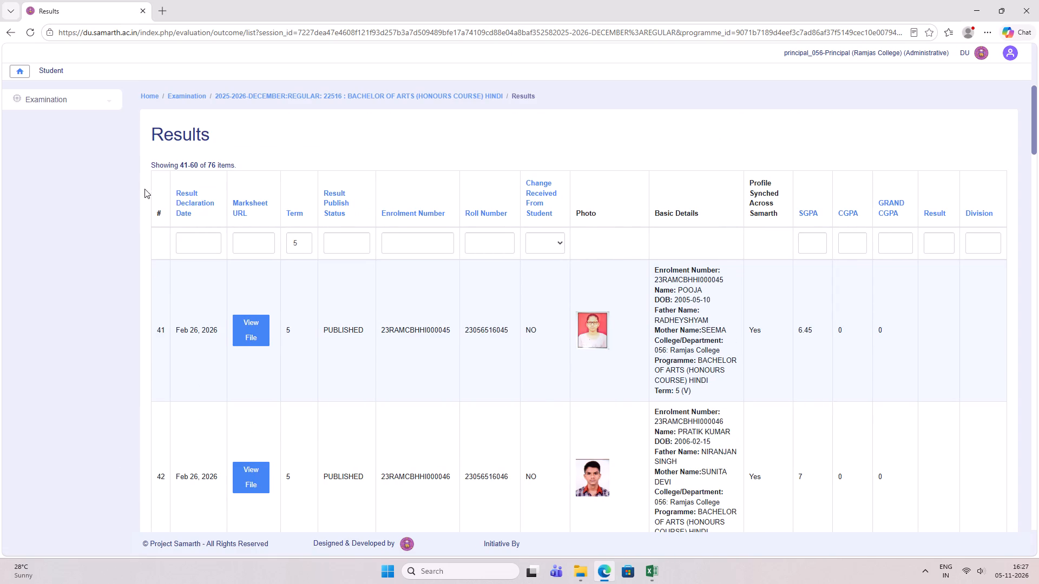
left_click_drag(158, 185, 961, 574)
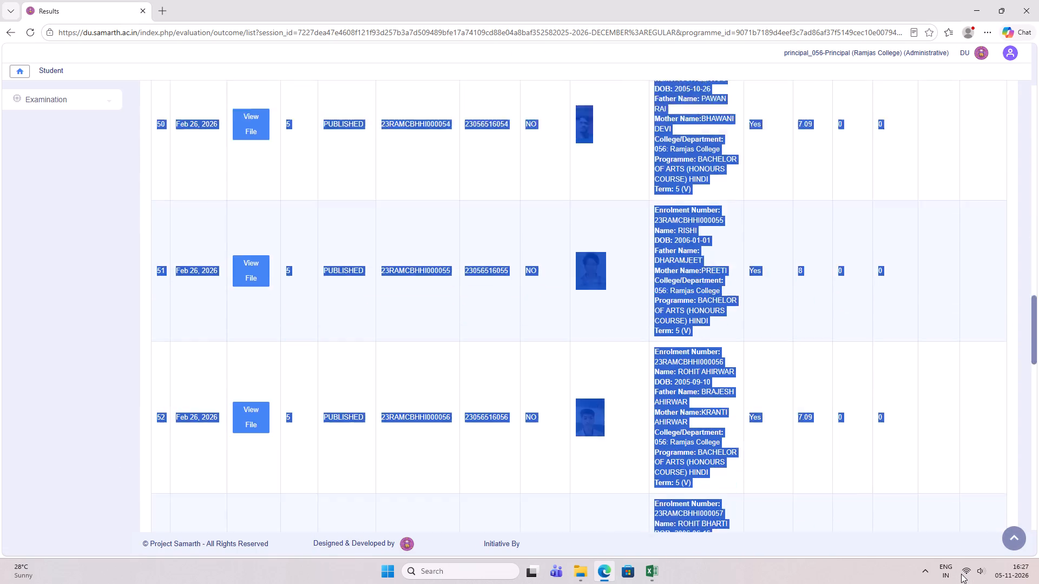
left_click_drag(961, 574, 951, 419)
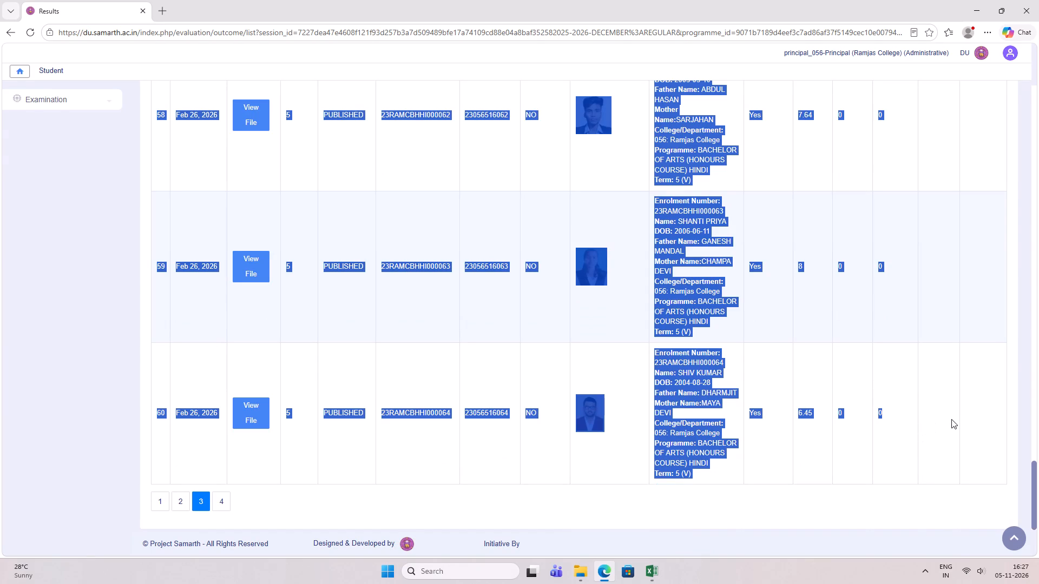
left_click_drag(951, 419, 975, 415)
key("ctrl+c")
key("ctrl+c")
key("ctrl+c")
Paste the page 3 results into the Excel workbook at cell A348, below the page 2 data, matching destination formatting.
key("alt+Tab")
scroll(224, 466, "down", 20)
scroll(224, 466, "down", 1)
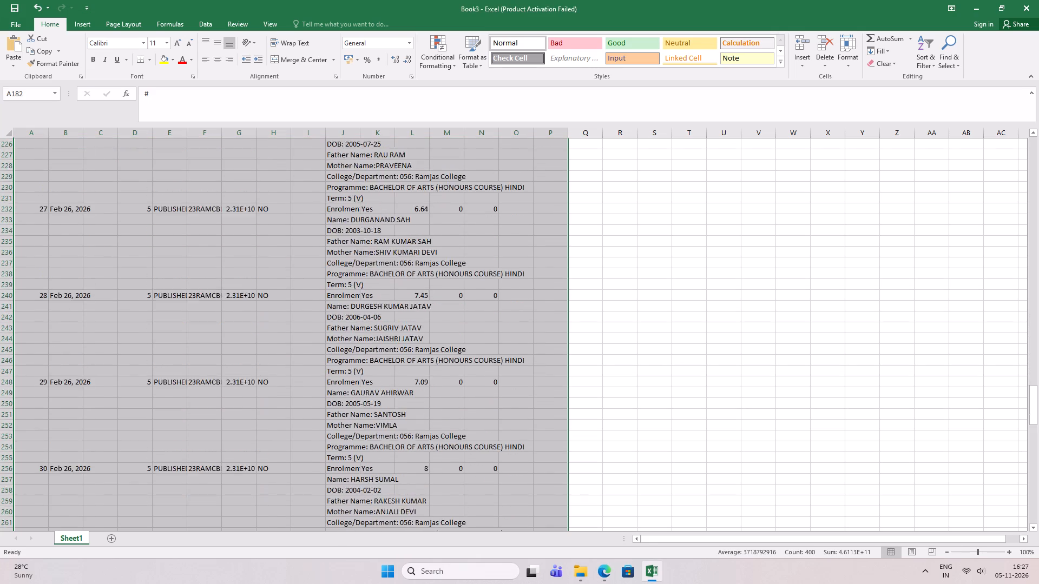
scroll(231, 464, "down", 20)
scroll(231, 464, "down", 18)
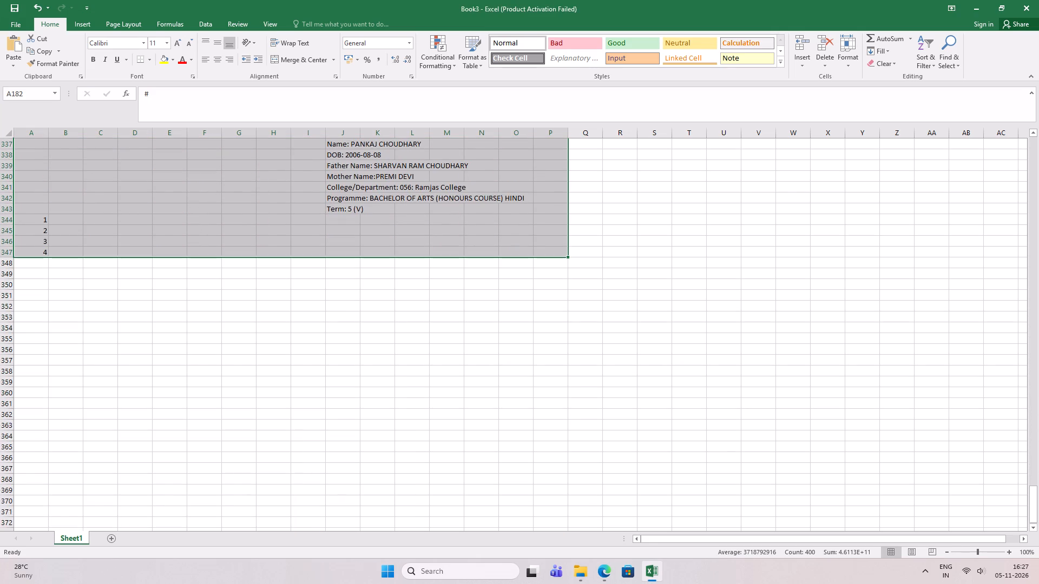
left_click(36, 261)
right_click(36, 261)
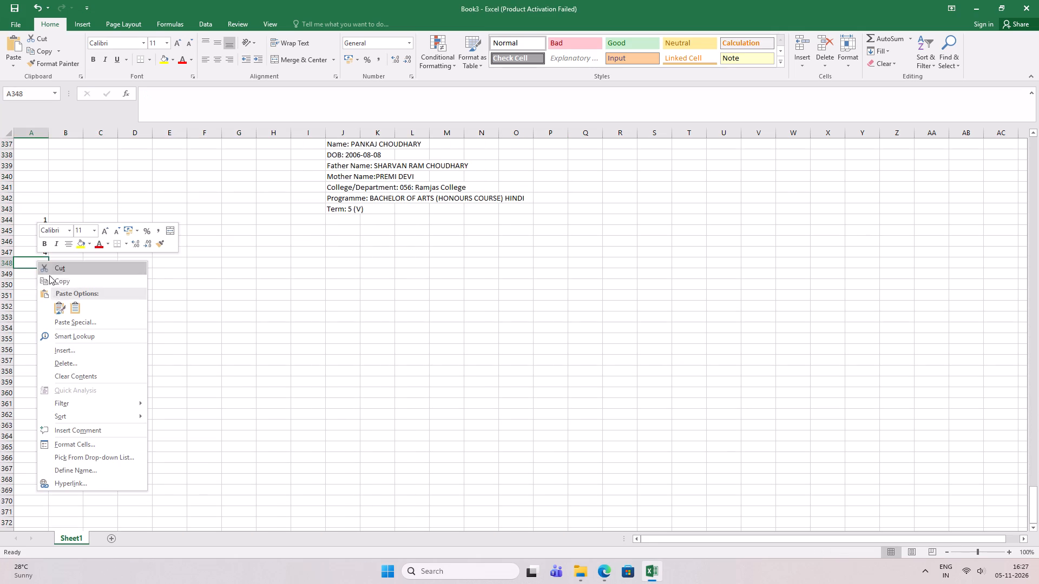
left_click(76, 307)
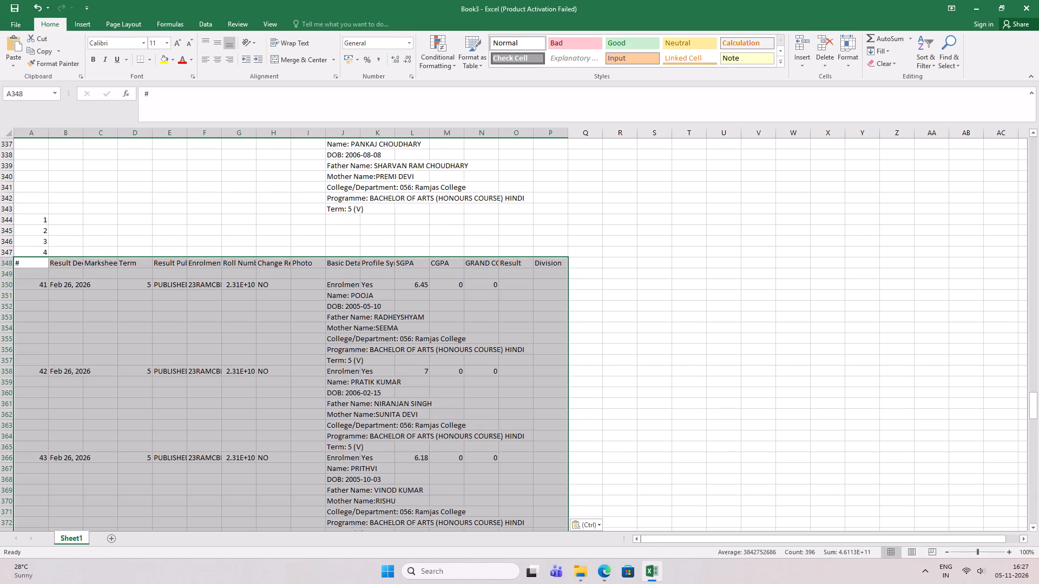
scroll(185, 322, "up", 6)
scroll(185, 322, "down", 6)
Open page 4 of the Term 5 results in Edge and copy its table from the Result Declaration Date header through student 76.
key("alt+Tab")
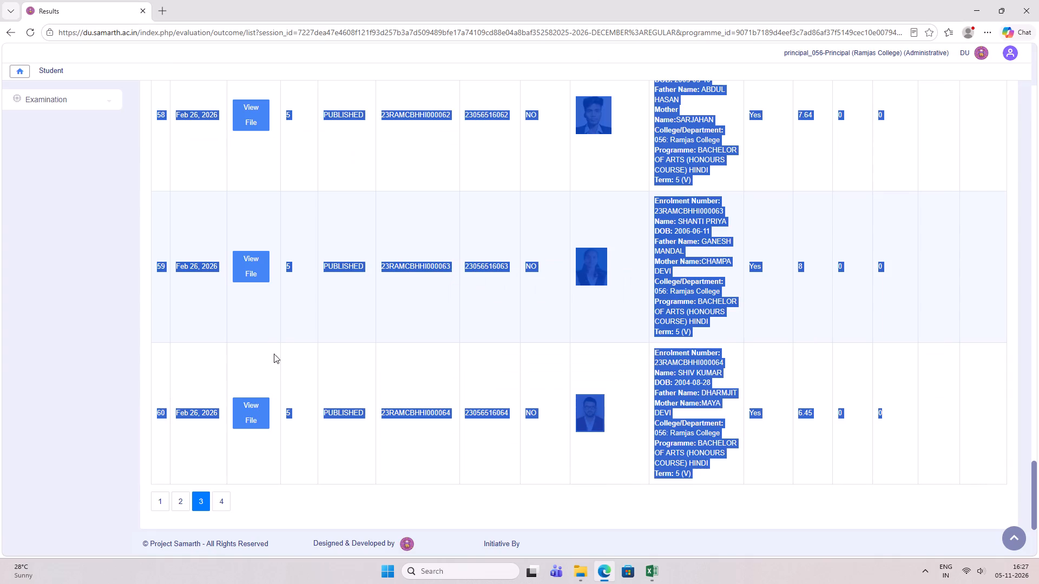
scroll(312, 414, "down", 2)
left_click(225, 502)
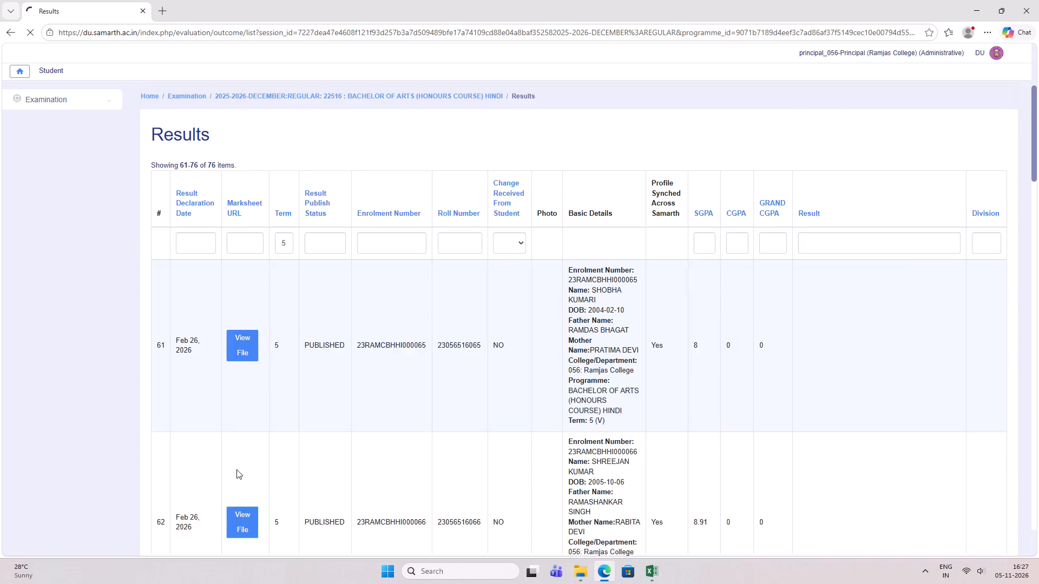
left_click_drag(163, 180, 857, 583)
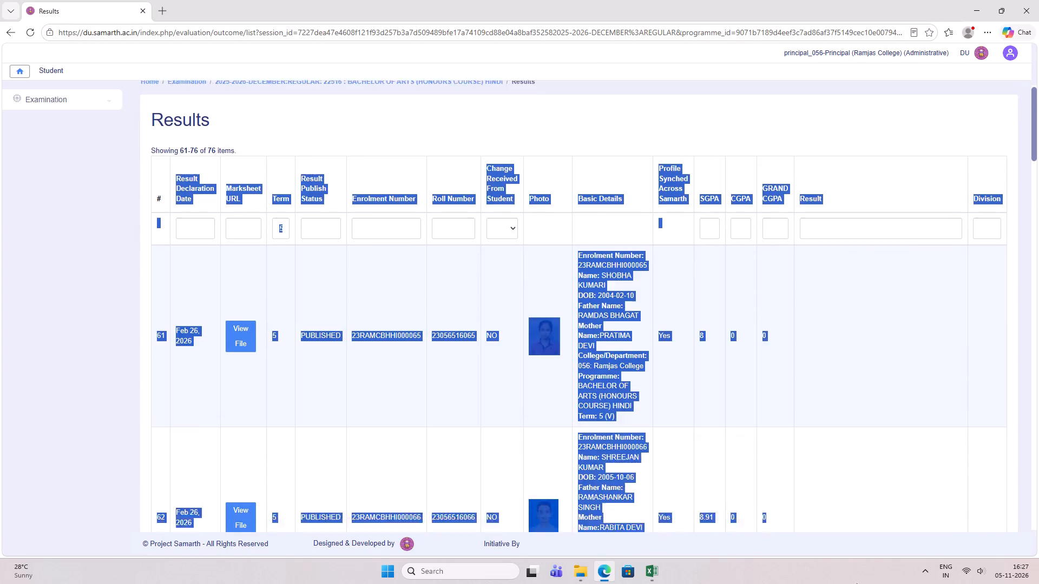
left_click_drag(857, 583, 1018, 409)
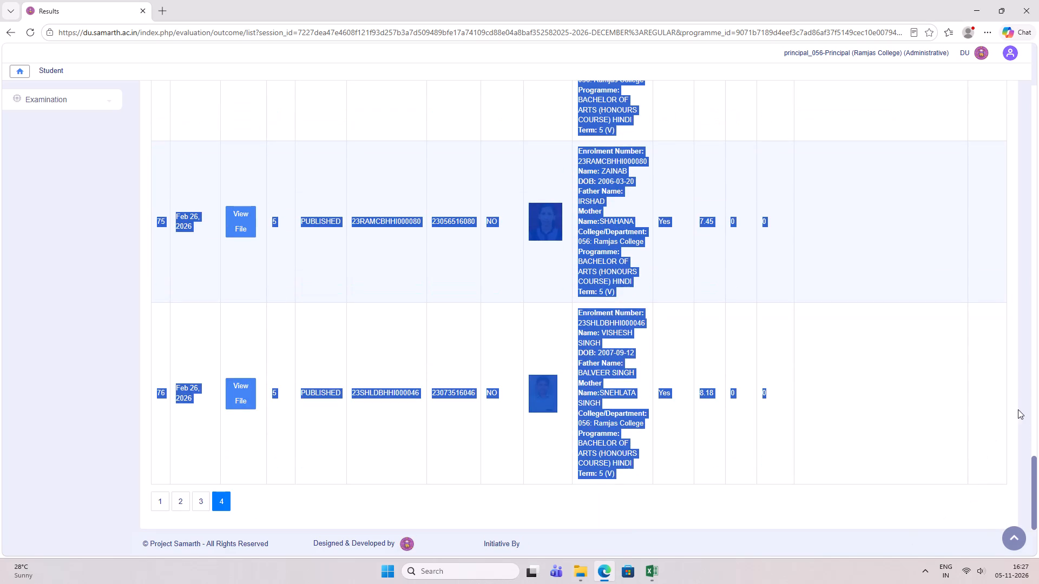
left_click_drag(1018, 409, 980, 466)
key("ctrl+c")
key("ctrl+c")
key("ctrl+c")
Paste the page 4 results into the Excel workbook at cell A510, below the page 3 data, matching destination formatting.
key("alt+Tab")
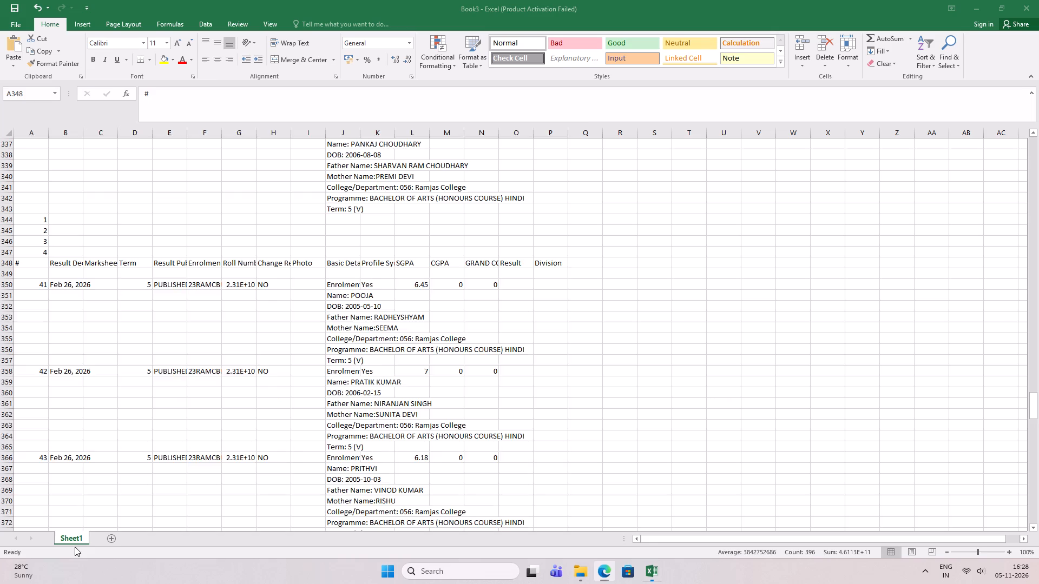
scroll(100, 487, "down", 20)
scroll(100, 487, "down", 14)
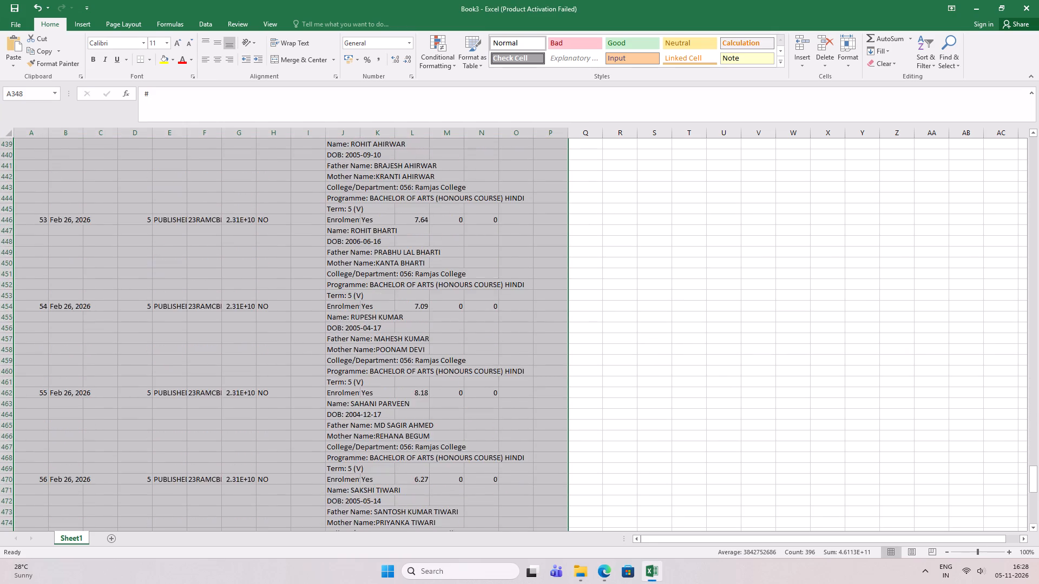
scroll(133, 436, "down", 19)
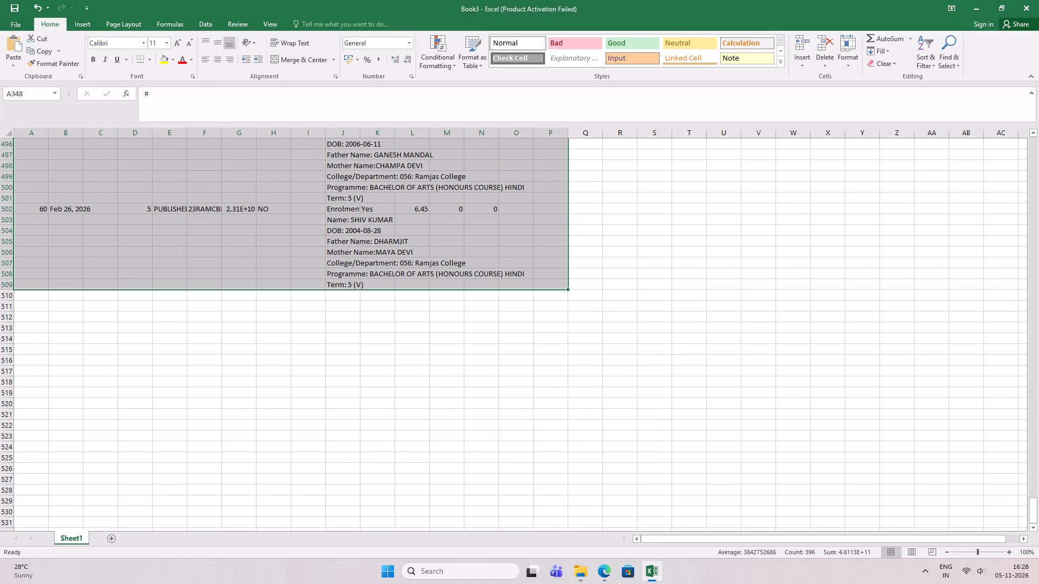
left_click(38, 294)
right_click(38, 294)
left_click(83, 341)
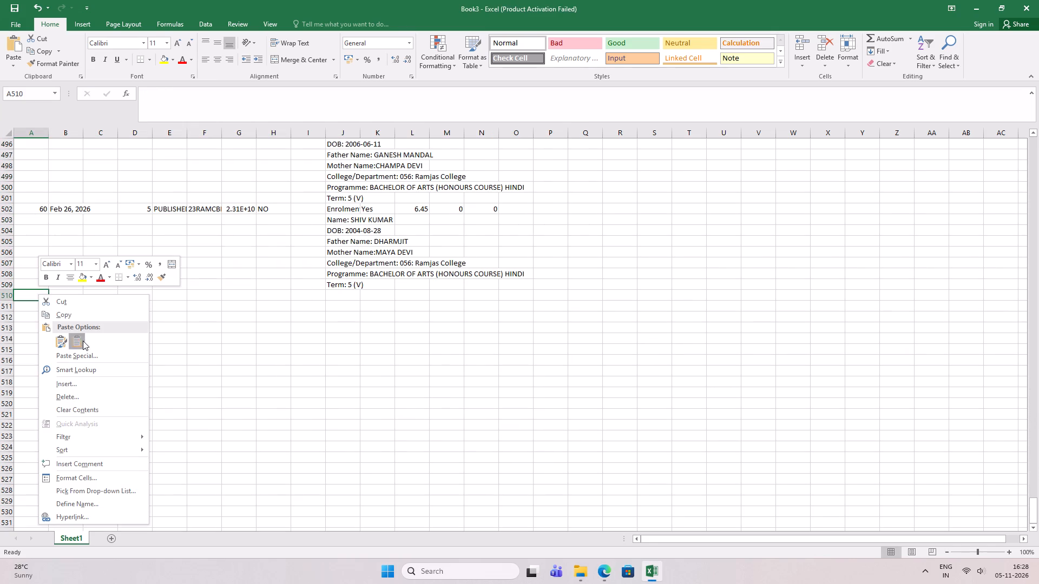
scroll(221, 359, "down", 4)
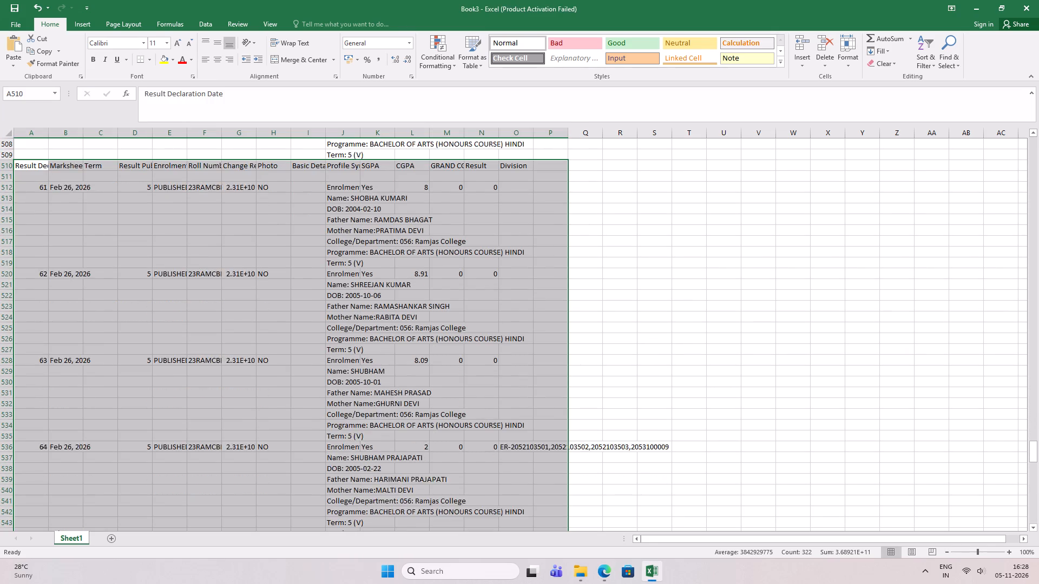
scroll(219, 366, "down", 20)
scroll(219, 366, "down", 13)
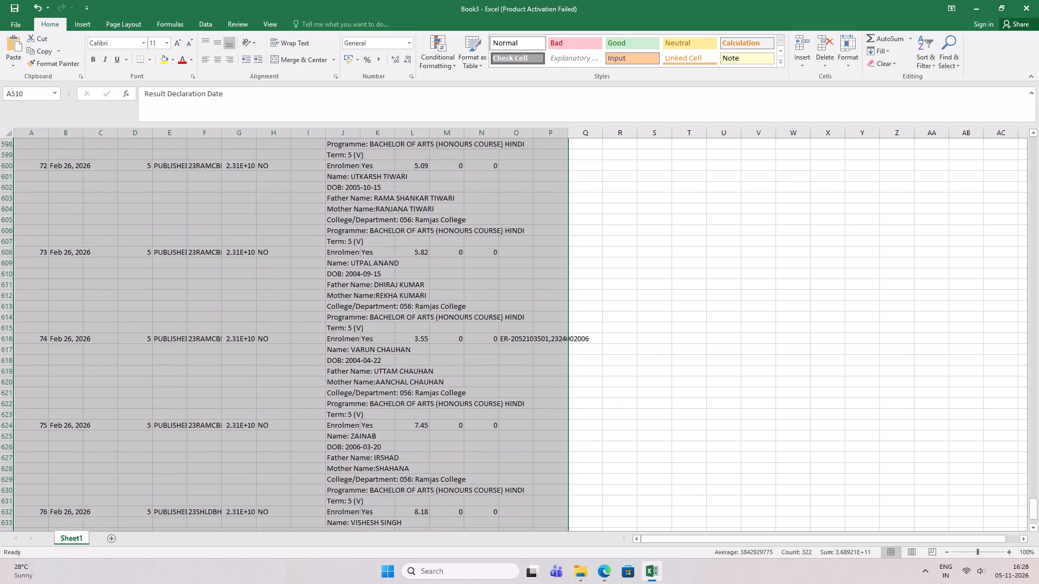
scroll(236, 357, "down", 5)
Review the page 4 results table in Edge and the corresponding rows pasted into the Excel workbook.
key("alt+Tab")
scroll(239, 354, "up", 5)
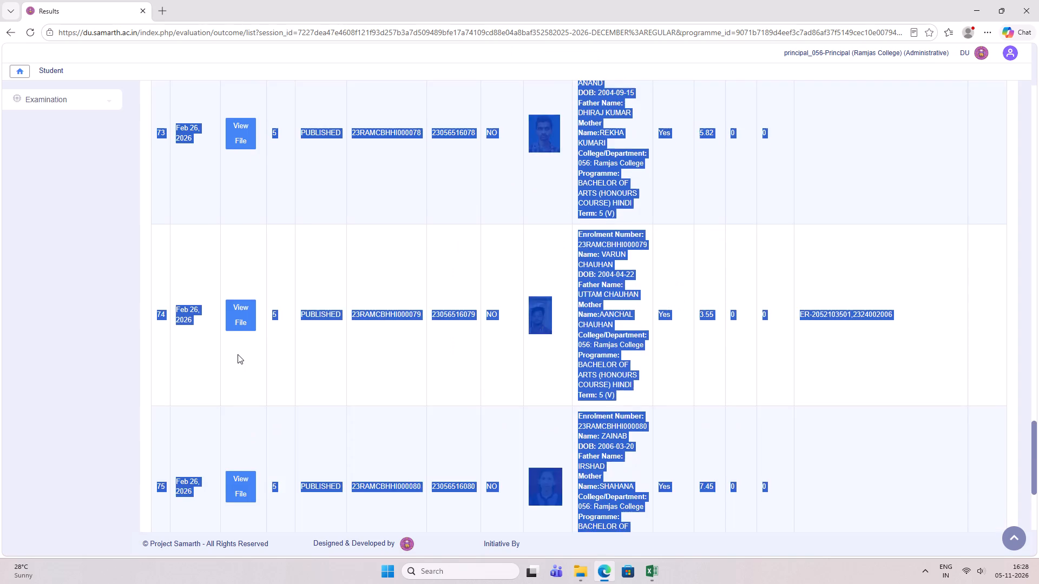
scroll(238, 354, "up", 3)
scroll(238, 354, "down", 1)
scroll(238, 354, "up", 7)
scroll(238, 354, "down", 1)
scroll(238, 354, "up", 1)
scroll(238, 354, "down", 1)
scroll(238, 354, "up", 10)
scroll(238, 354, "down", 1)
scroll(238, 354, "up", 14)
scroll(238, 354, "down", 1)
scroll(238, 354, "up", 7)
scroll(238, 353, "down", 1)
scroll(238, 353, "up", 13)
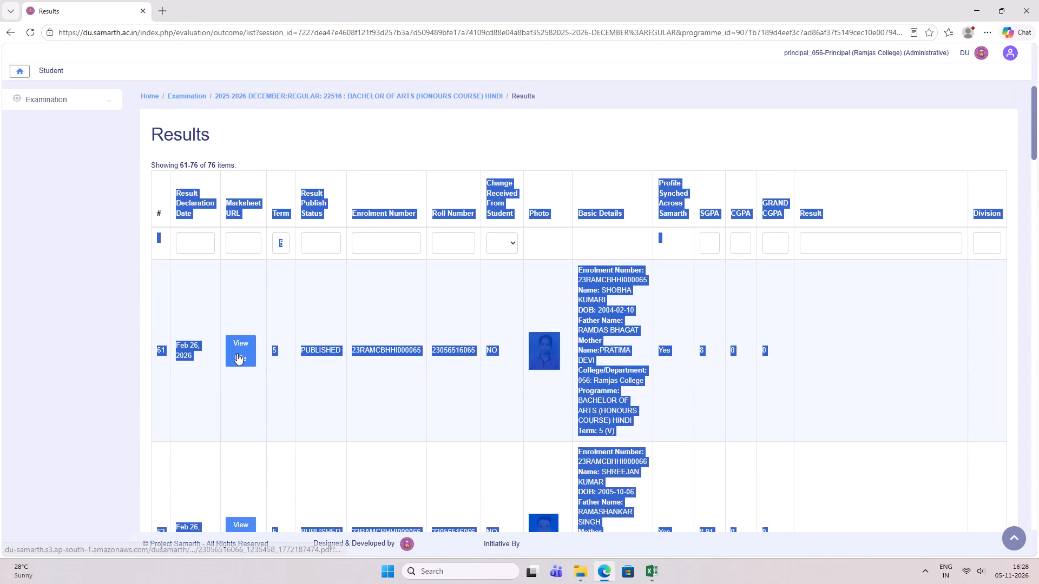
scroll(237, 353, "up", 2)
scroll(237, 353, "down", 1)
scroll(237, 353, "up", 8)
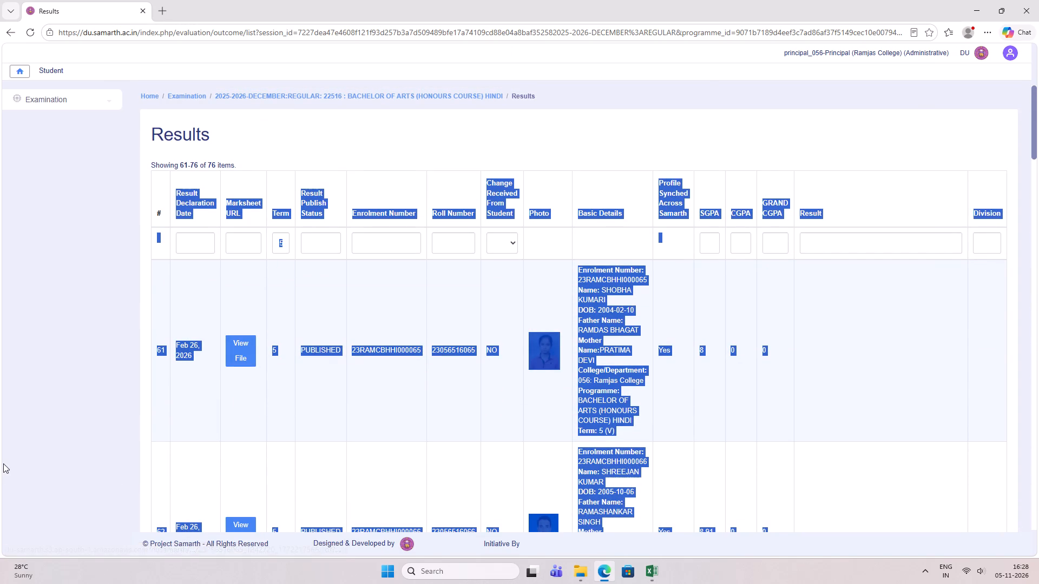
key("alt+Tab")
scroll(317, 422, "up", 17)
scroll(314, 416, "down", 1)
scroll(314, 416, "up", 11)
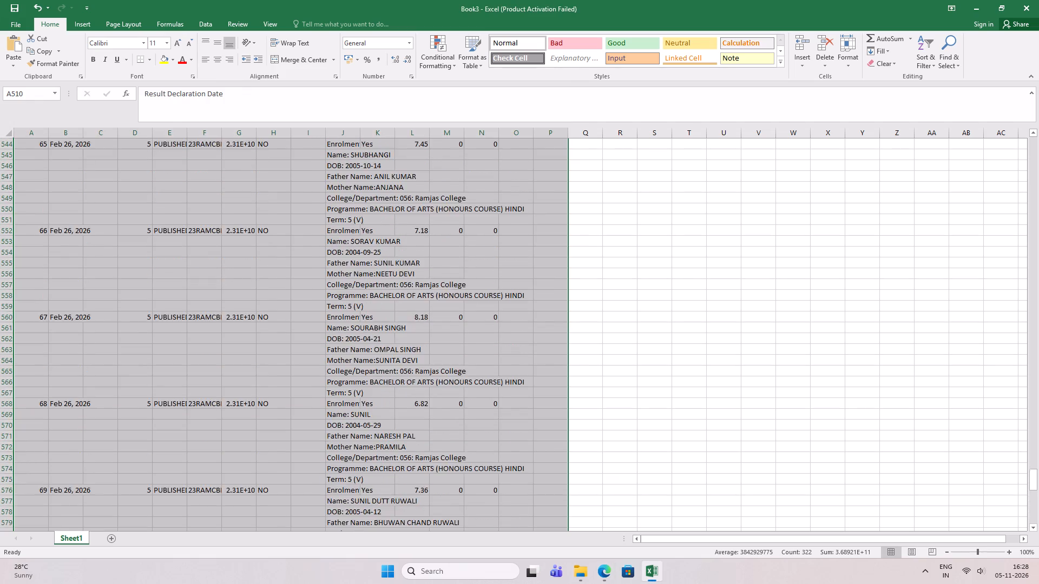
scroll(312, 415, "up", 6)
Save the workbook in the Phool folder as "U.G. Sem-V (Hindi) Nov-Dec., 2025".
key("ctrl+s")
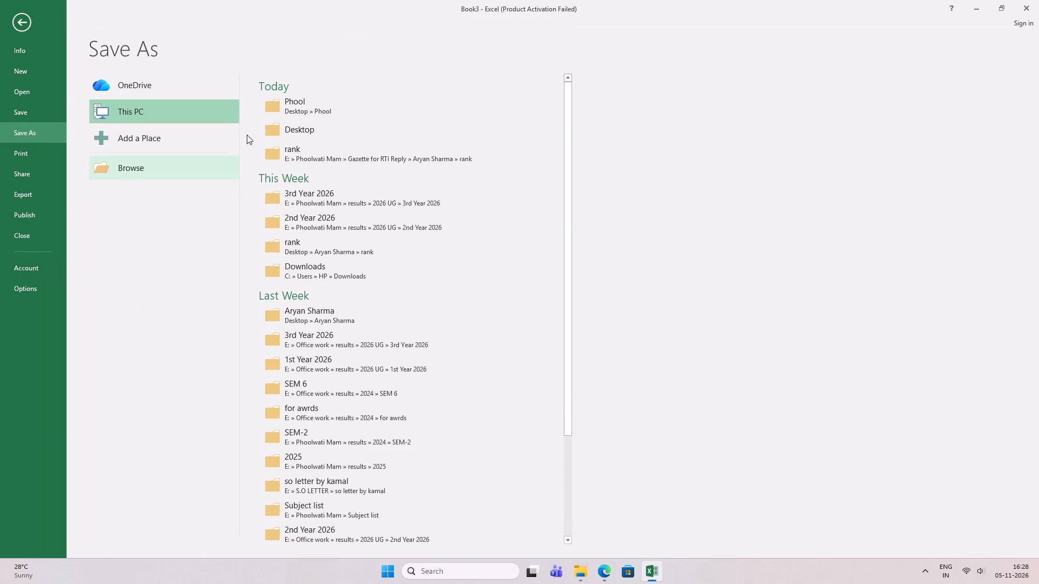
left_click(298, 111)
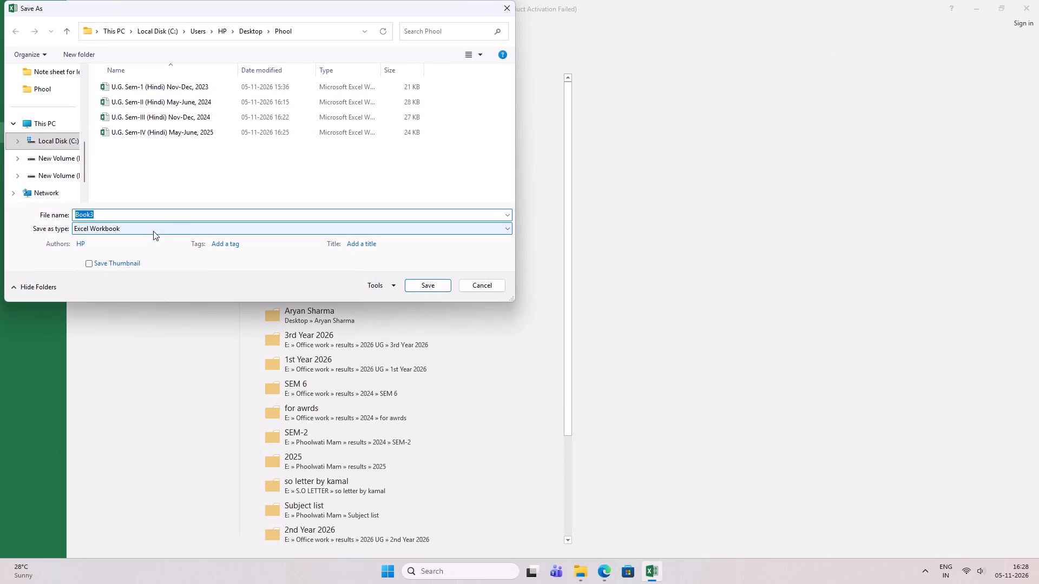
key("shift+u")
type(".G. Sem")
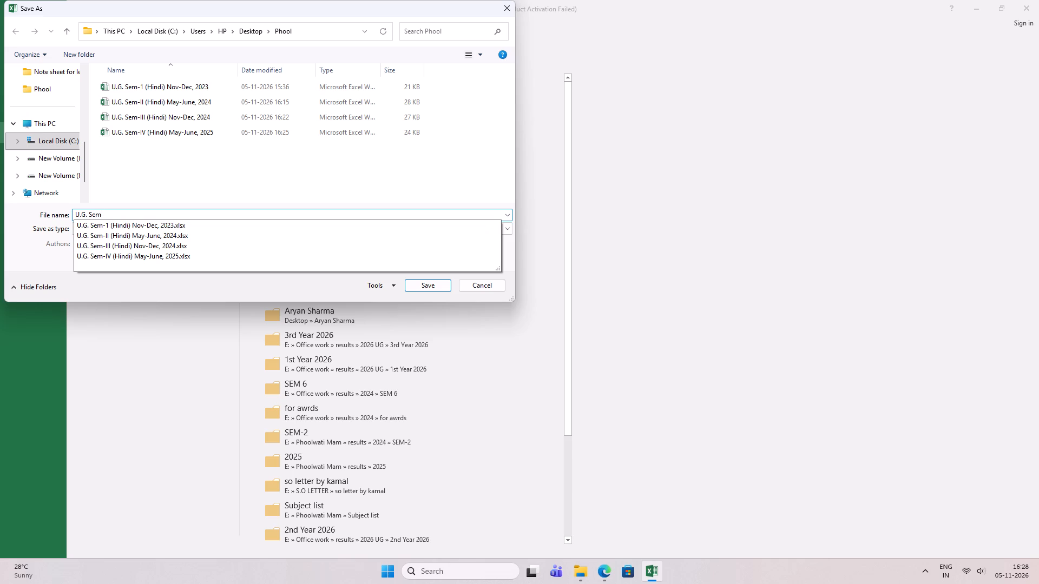
type("-V")
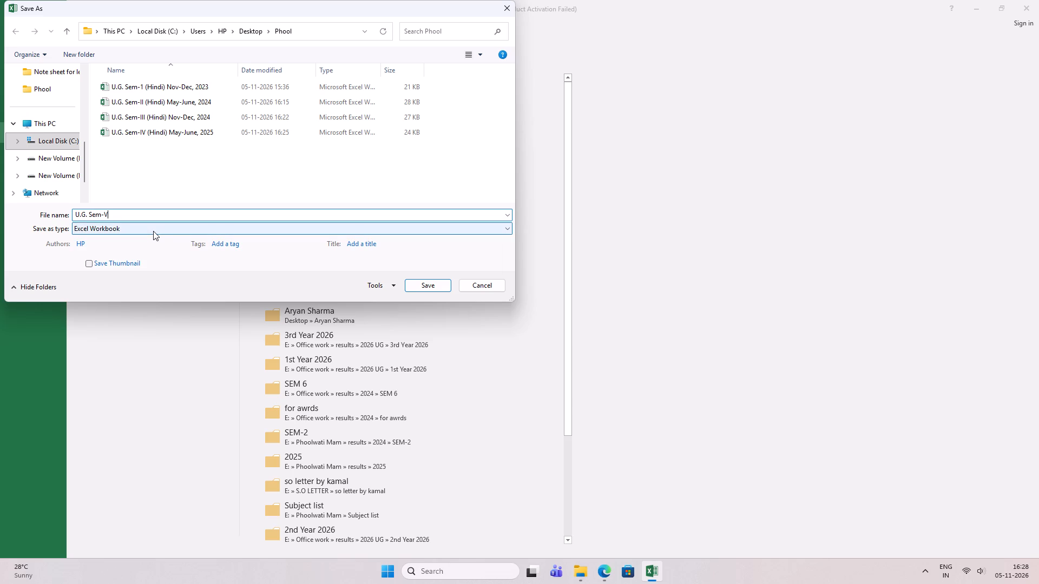
key("space")
type("(Hindi)")
key("space")
type("NOv")
key("BackSpace")
key("BackSpace")
type("ov-Dec.")
type(",")
key("space")
type("2025")
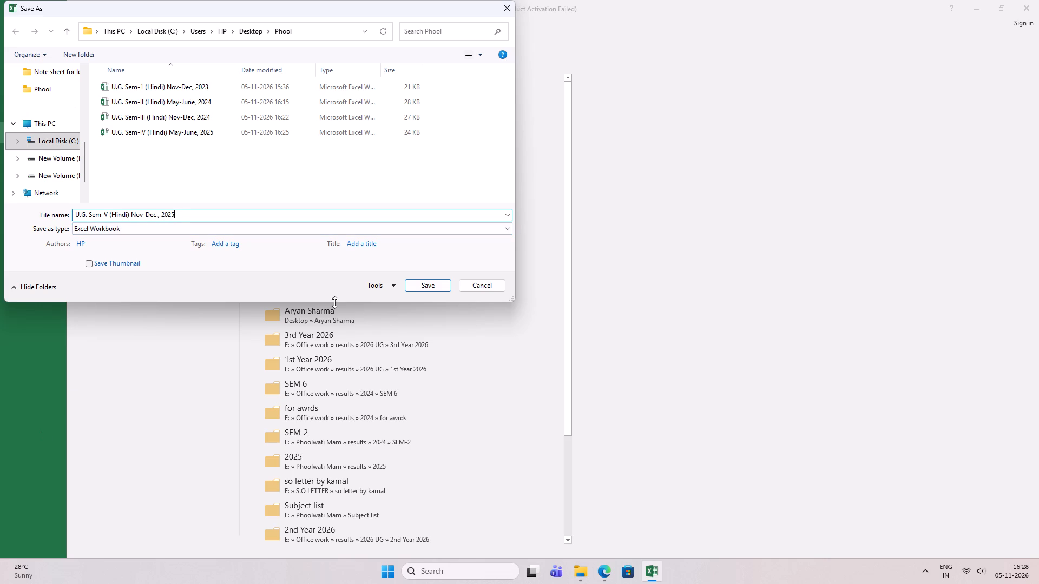
left_click(415, 285)
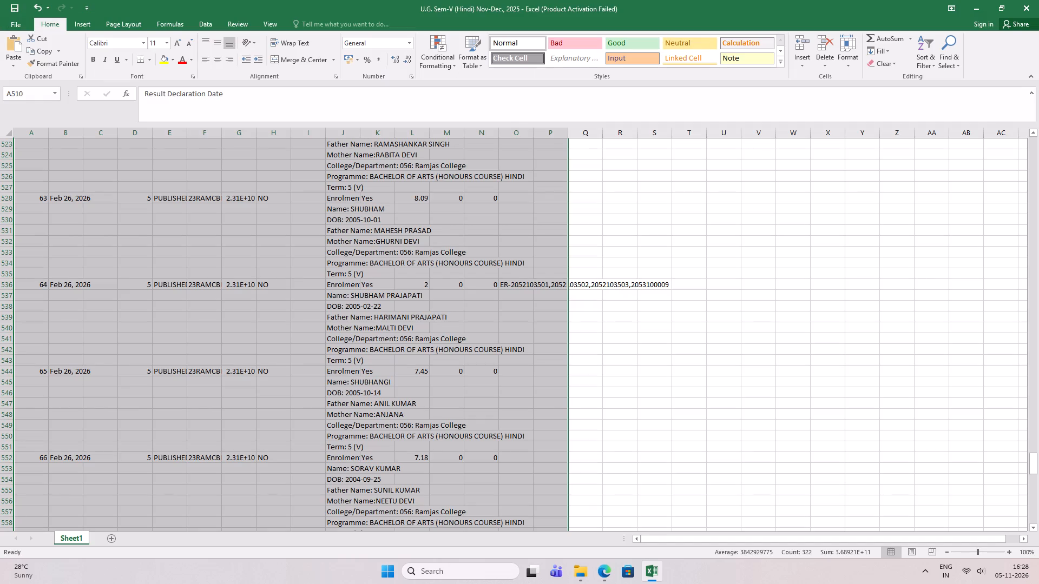
key("ctrl+s")
In Edge, go from the portal home to Examination and open the results of the 2025-2026-MAY-REGULAR:REGULAR session (May-June 2026).
key("alt+Tab")
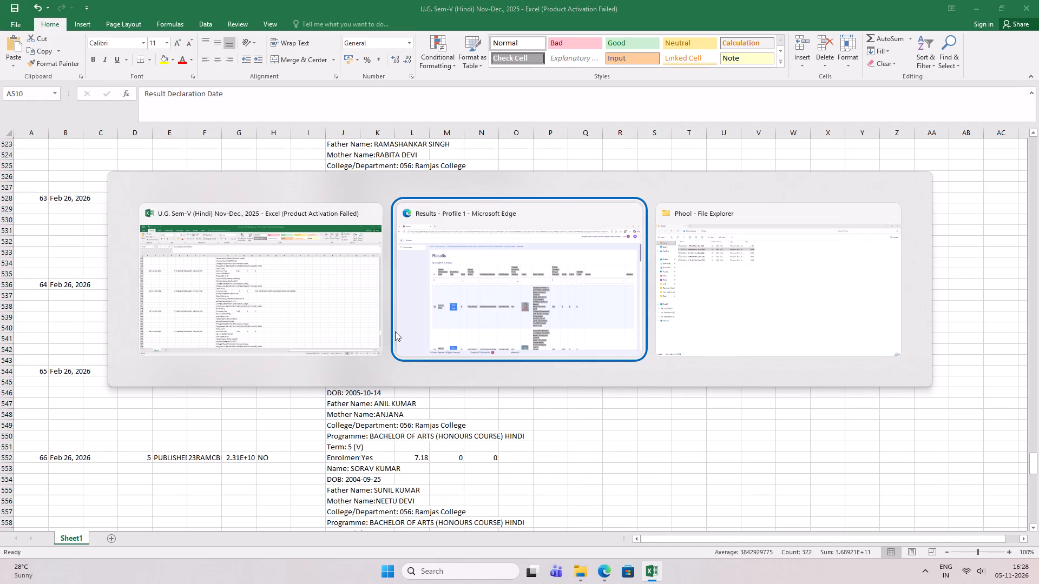
scroll(324, 228, "up", 8)
scroll(293, 220, "down", 1)
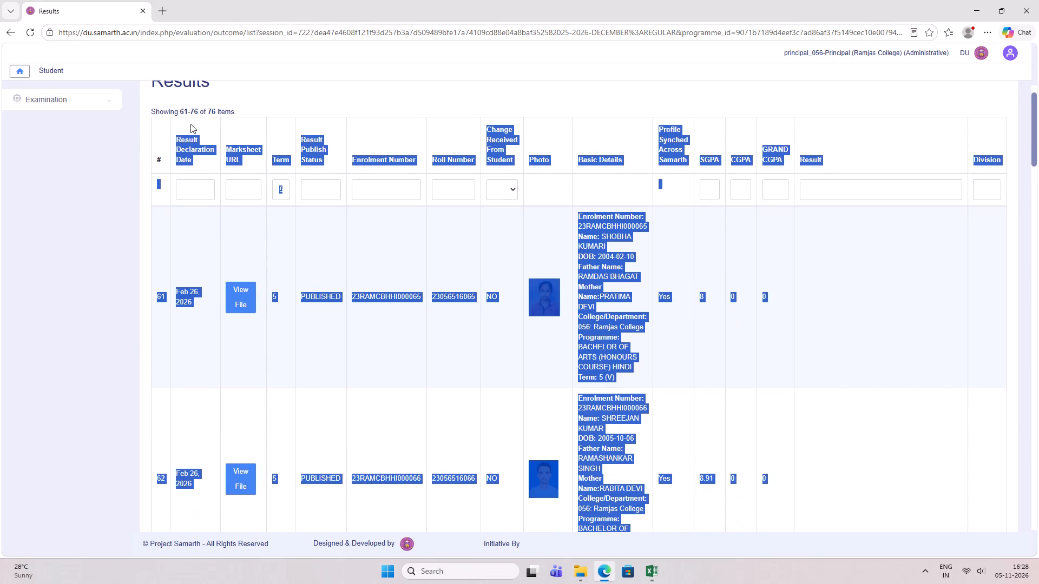
scroll(190, 124, "up", 3)
left_click(149, 95)
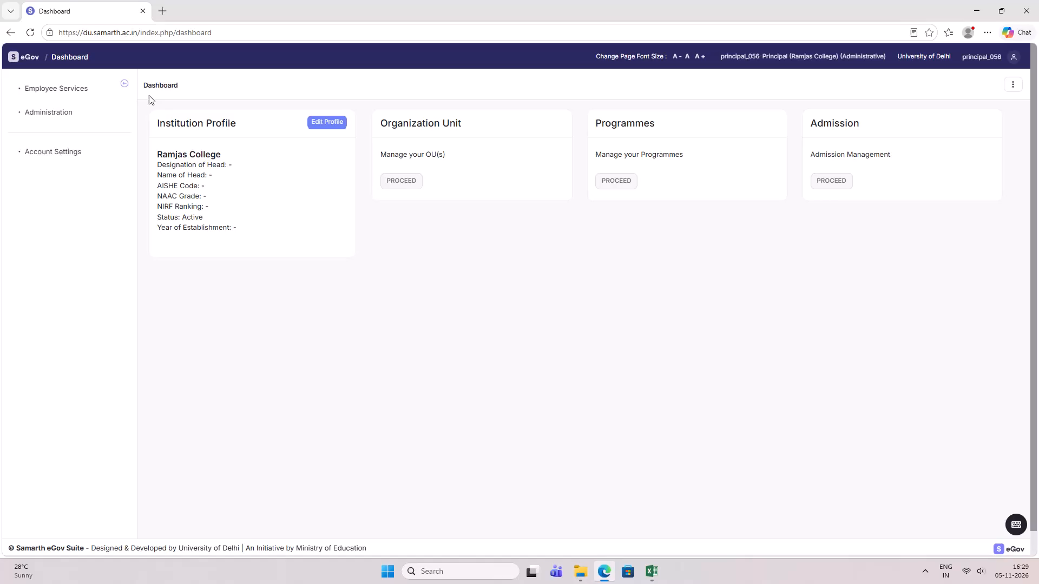
left_click(615, 181)
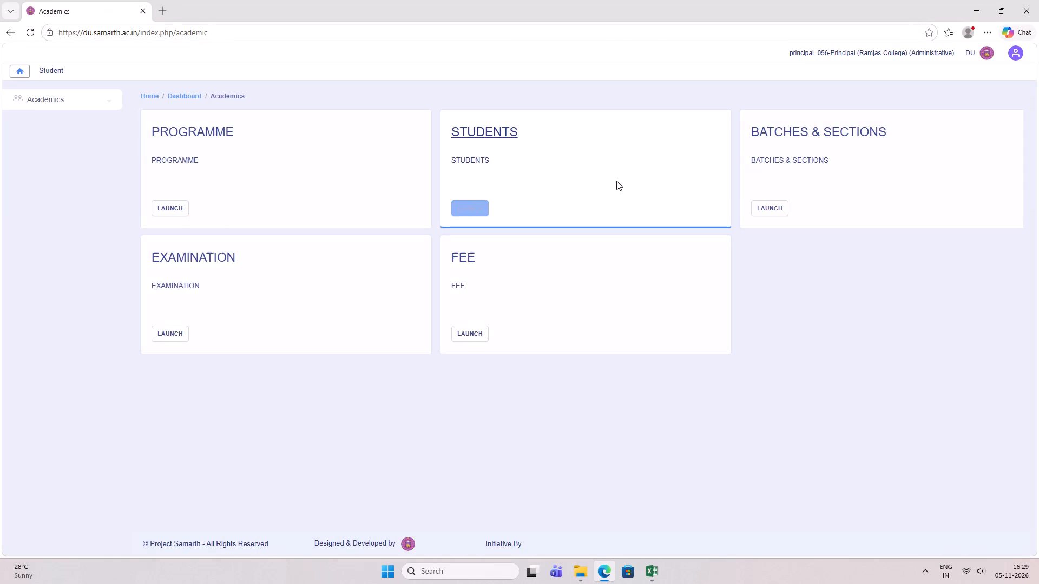
left_click(158, 331)
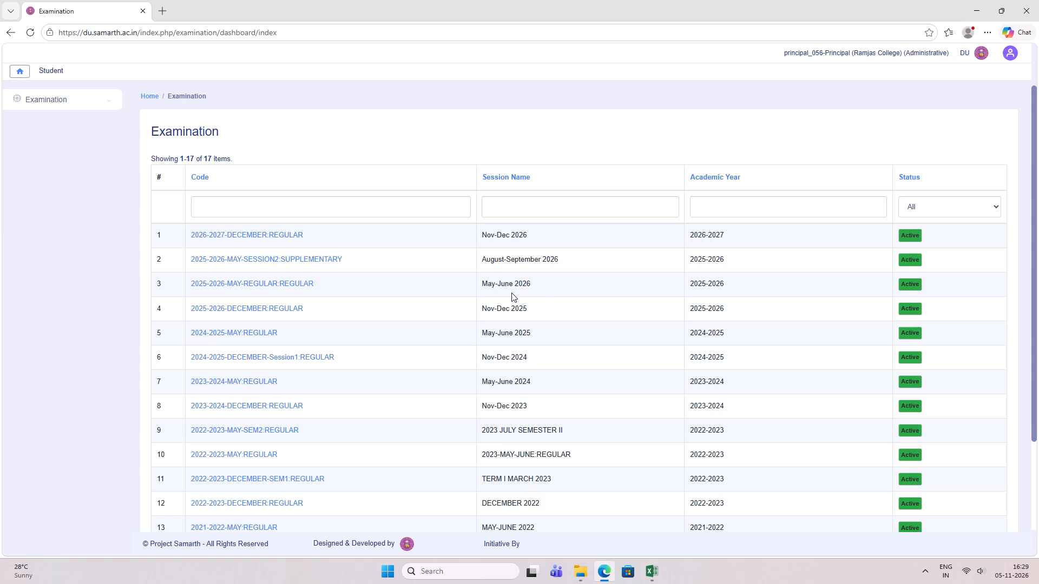
left_click(254, 284)
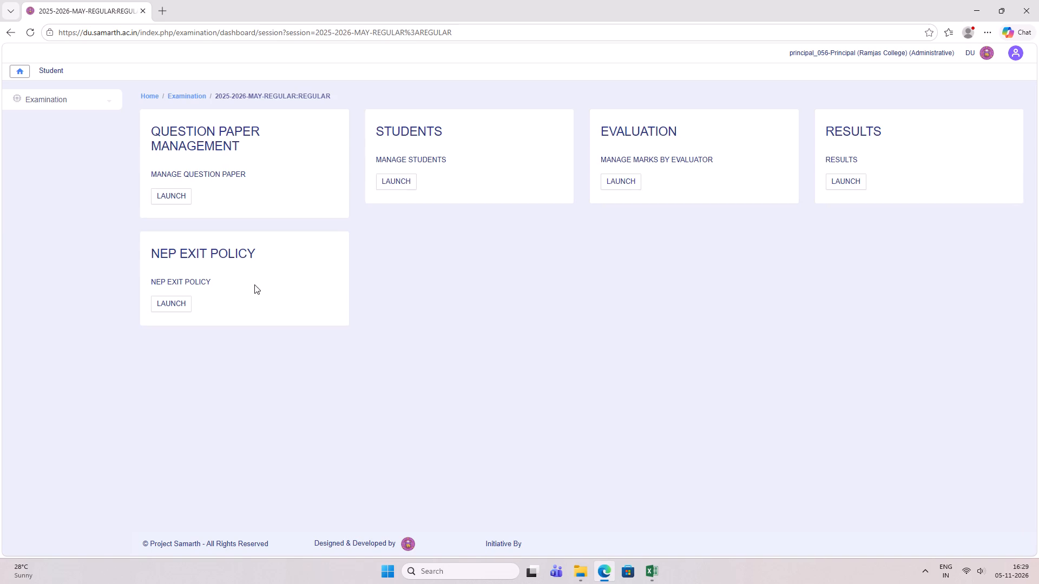
left_click(844, 178)
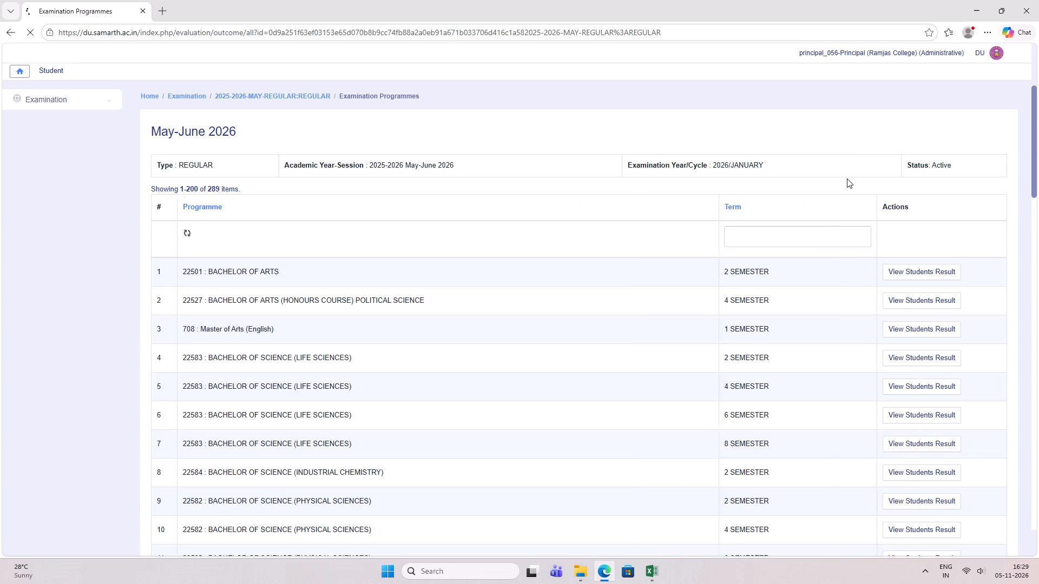
Filter the programme list by 22516, Bachelor of Arts (Honours Course) Hindi, and open the 6 SEMESTER student results.
left_click(521, 236)
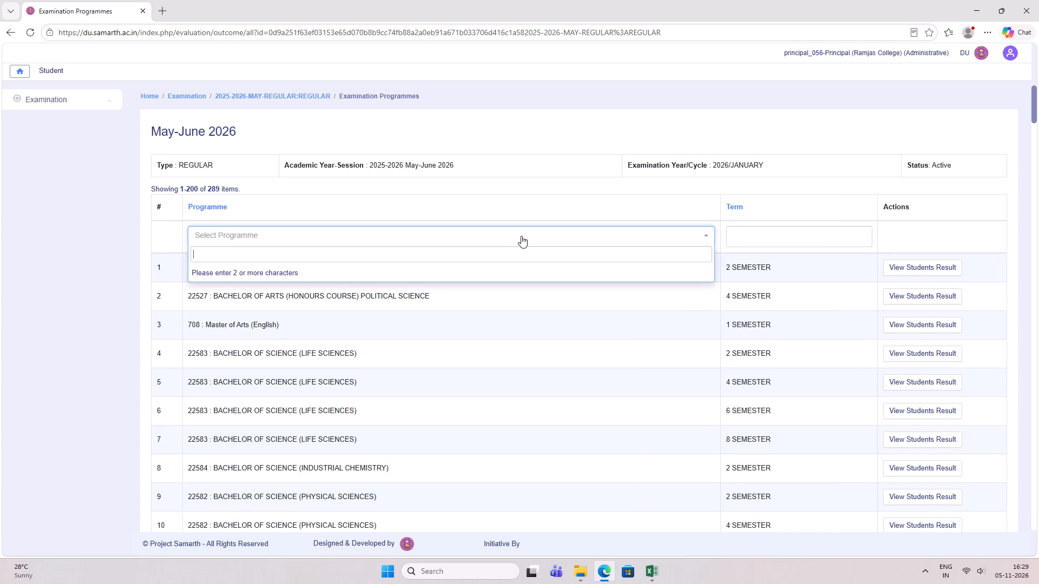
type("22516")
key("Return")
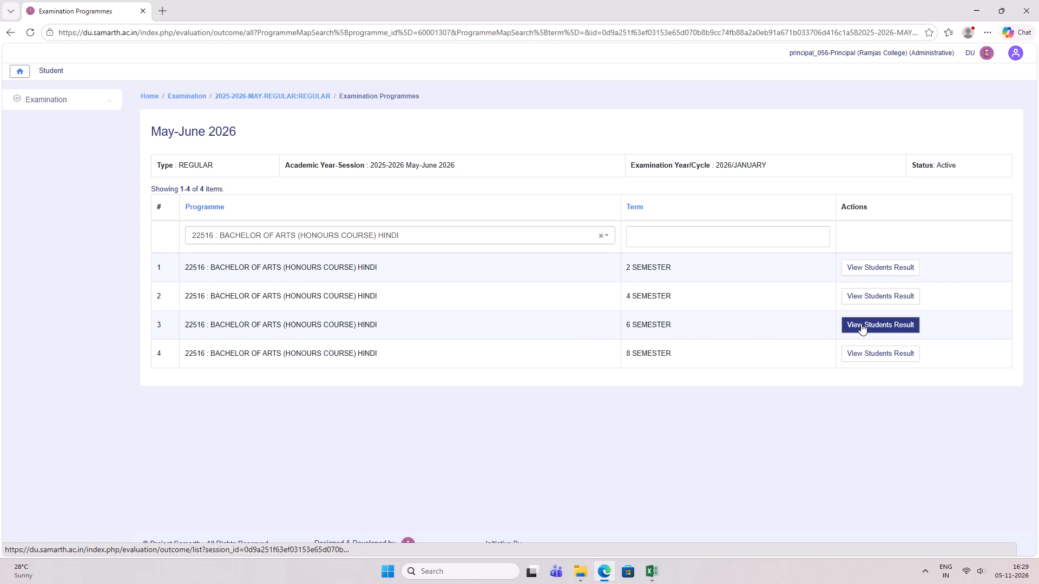
left_click(865, 325)
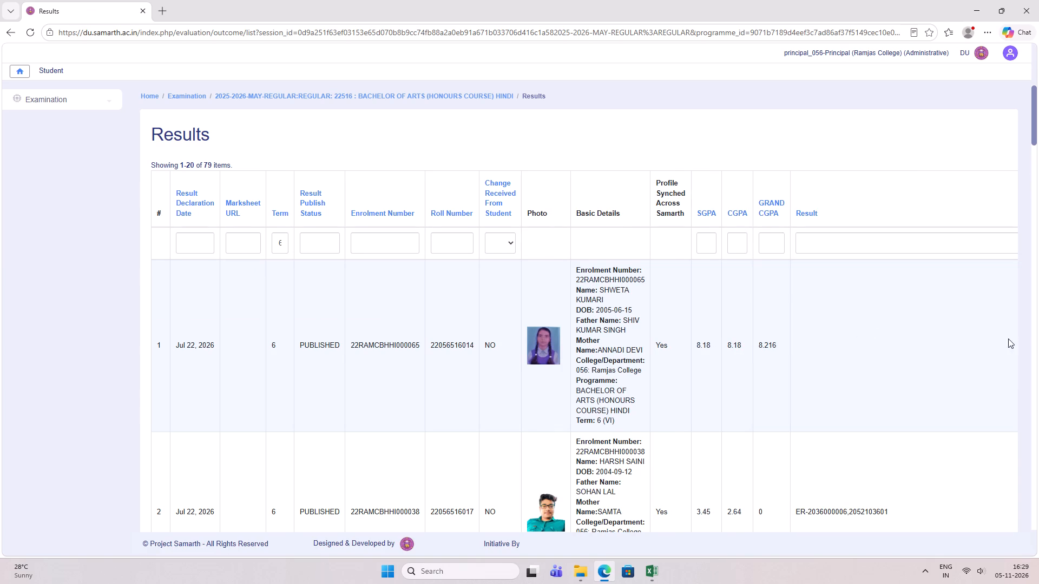
scroll(958, 375, "up", 7)
Copy the entire first page of the Semester VI Hindi results in Edge.
key("ctrl+a")
key("ctrl+c")
key("ctrl+c")
key("ctrl+c")
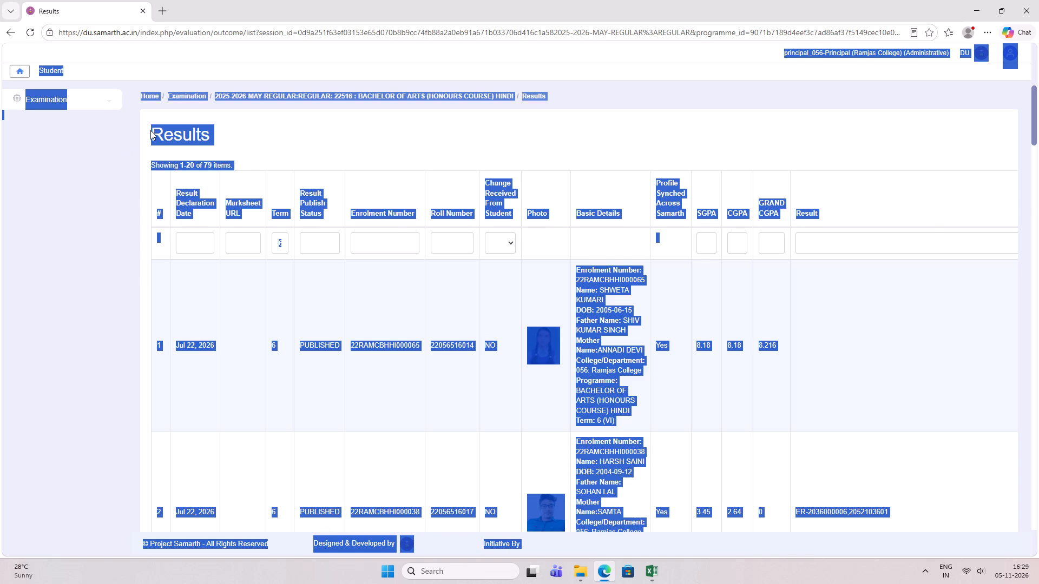
In Excel, create a new blank workbook and close the "U.G. Sem-V (Hindi) Nov-Dec., 2025" workbook.
key("alt+Tab")
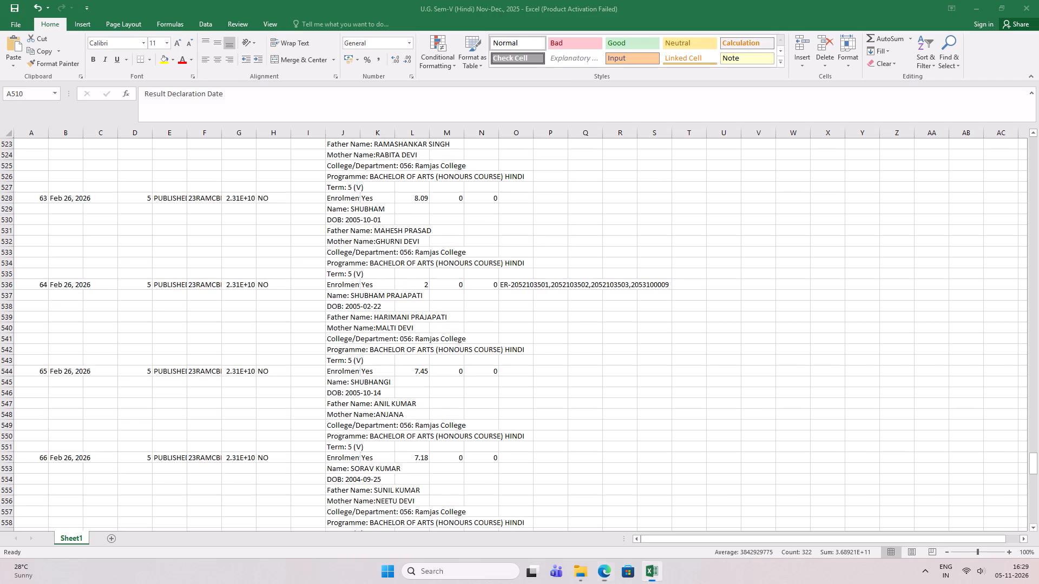
key("ctrl+n")
key("alt+Tab")
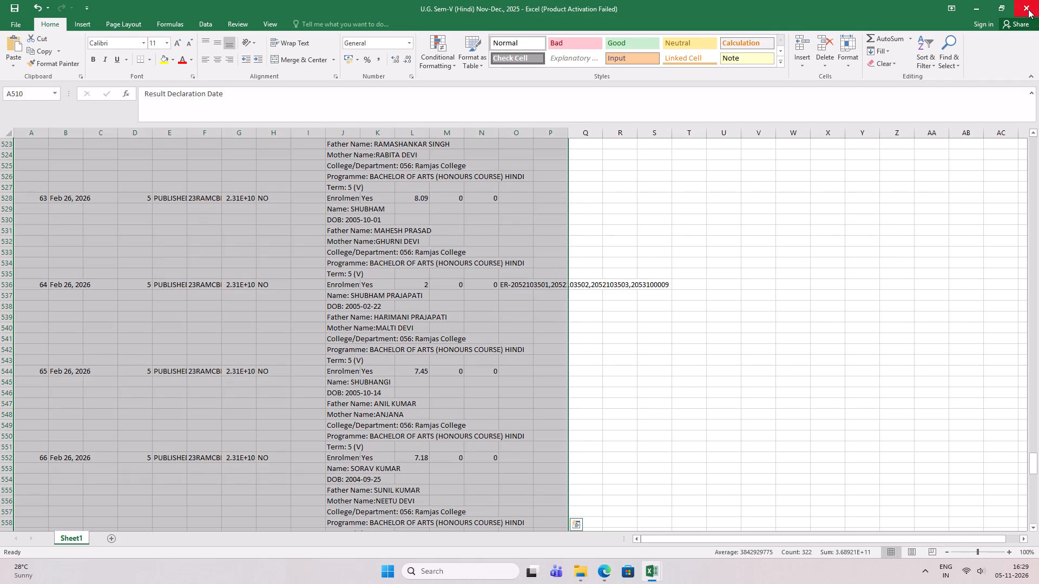
left_click(1028, 9)
Copy the selected page 1 results from Edge again and paste them into the new workbook at A1, matching destination formatting.
key("alt+Tab")
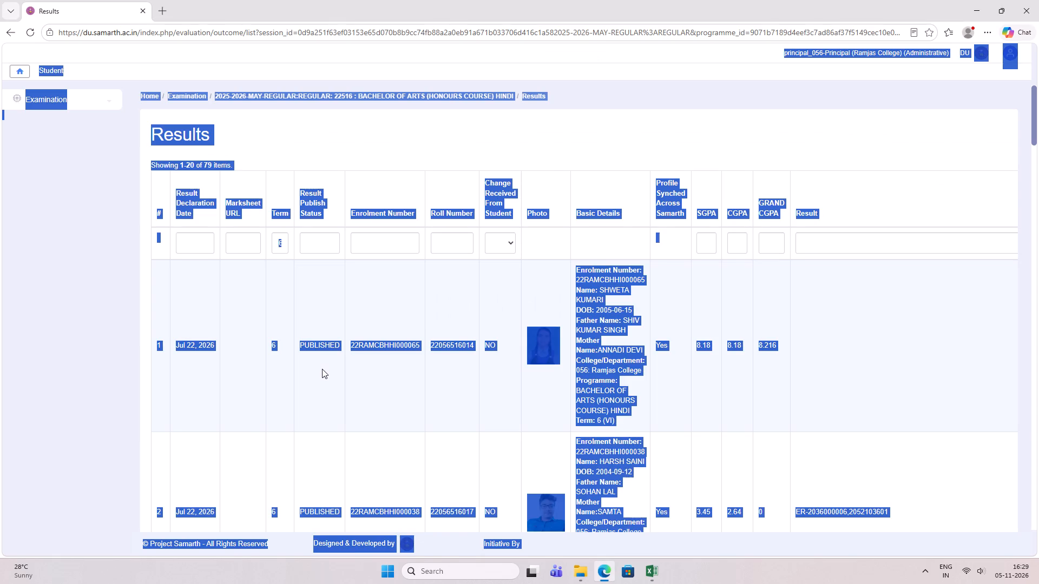
key("ctrl+c")
key("alt+Tab")
right_click(38, 144)
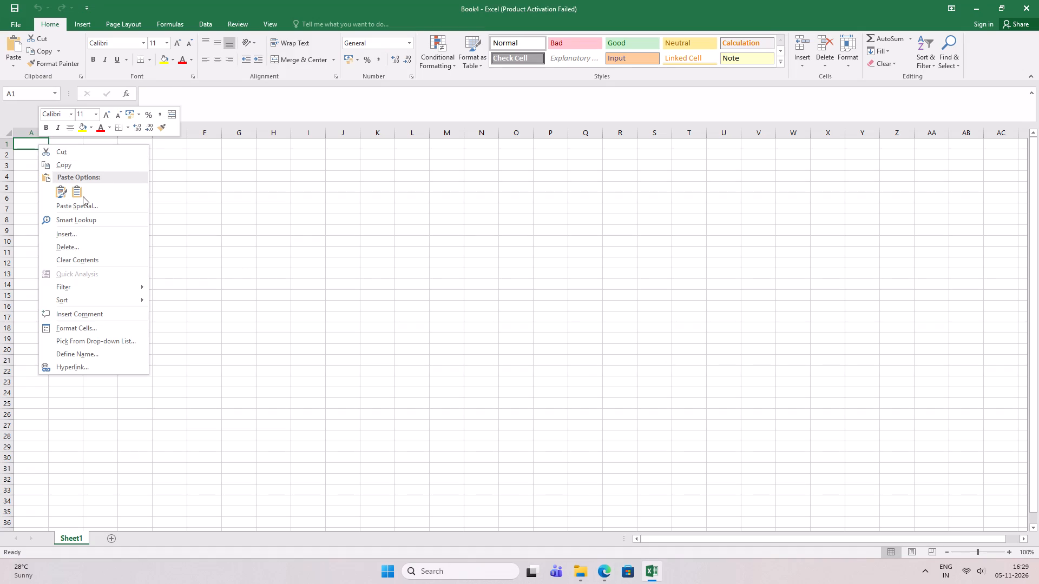
left_click(82, 195)
Return to Edge and open page 2 of the Semester VI results.
scroll(305, 306, "down", 15)
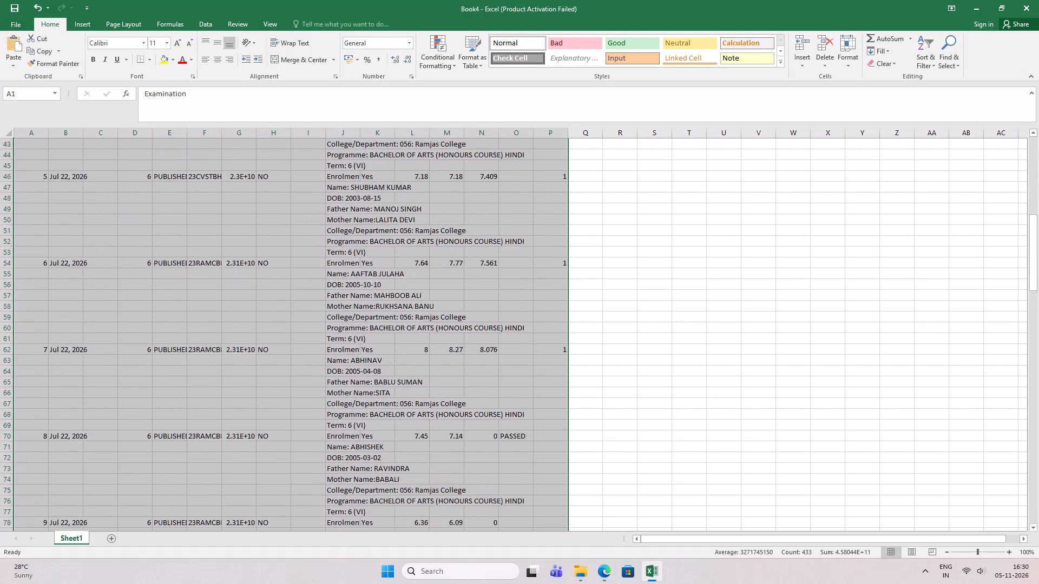
scroll(356, 296, "down", 20)
scroll(356, 296, "down", 19)
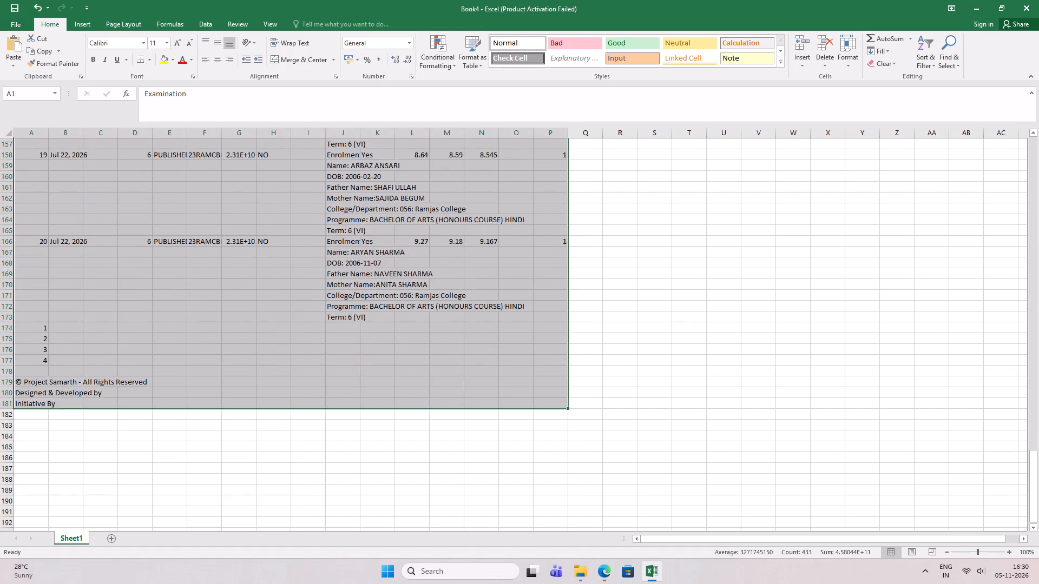
scroll(402, 318, "down", 2)
scroll(402, 318, "up", 3)
key("alt+Tab")
scroll(413, 412, "down", 3)
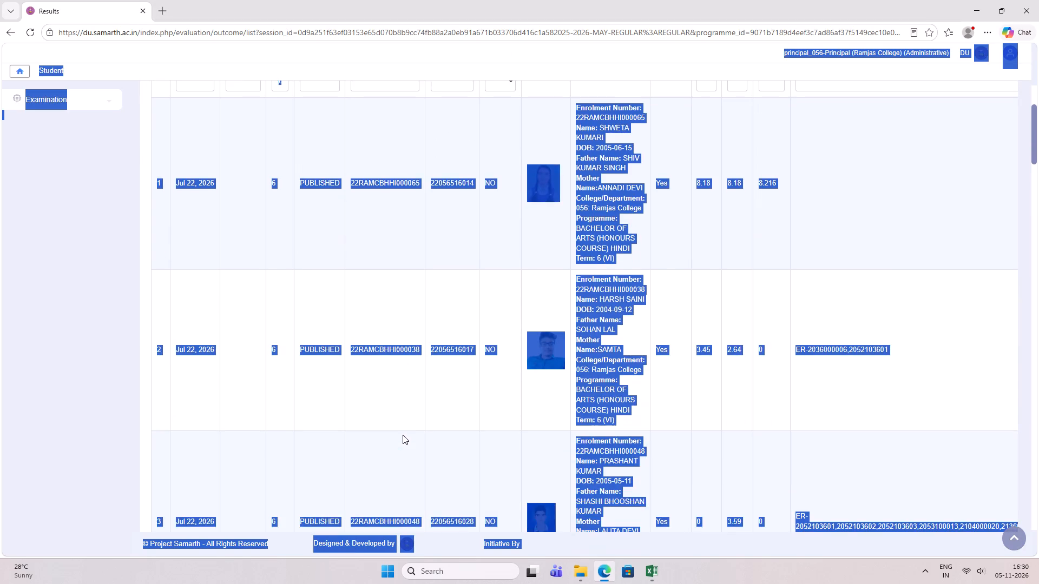
scroll(403, 435, "down", 20)
scroll(403, 435, "down", 4)
scroll(474, 447, "up", 1)
scroll(474, 447, "down", 16)
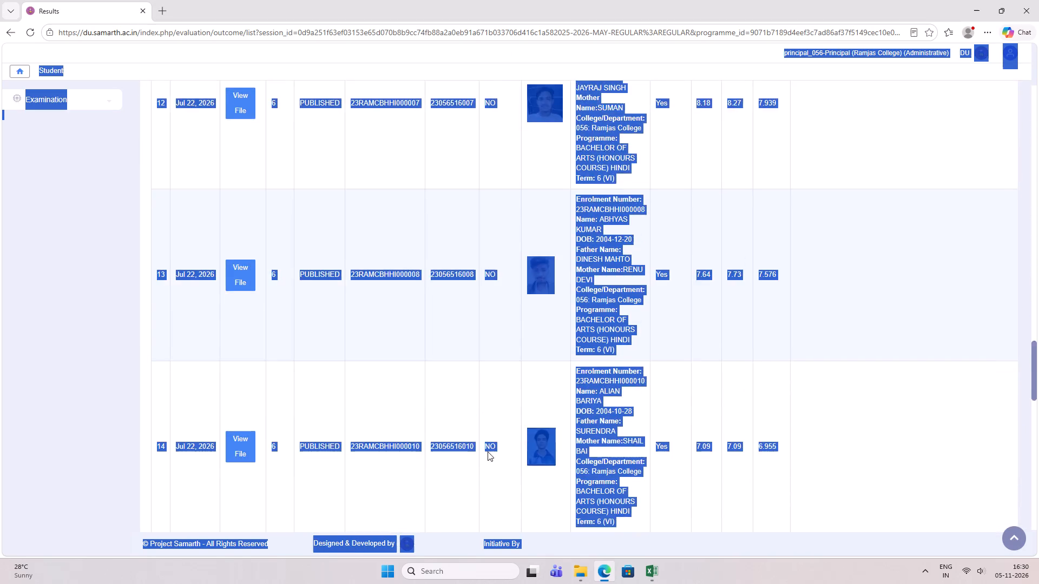
scroll(488, 452, "down", 20)
scroll(488, 452, "down", 6)
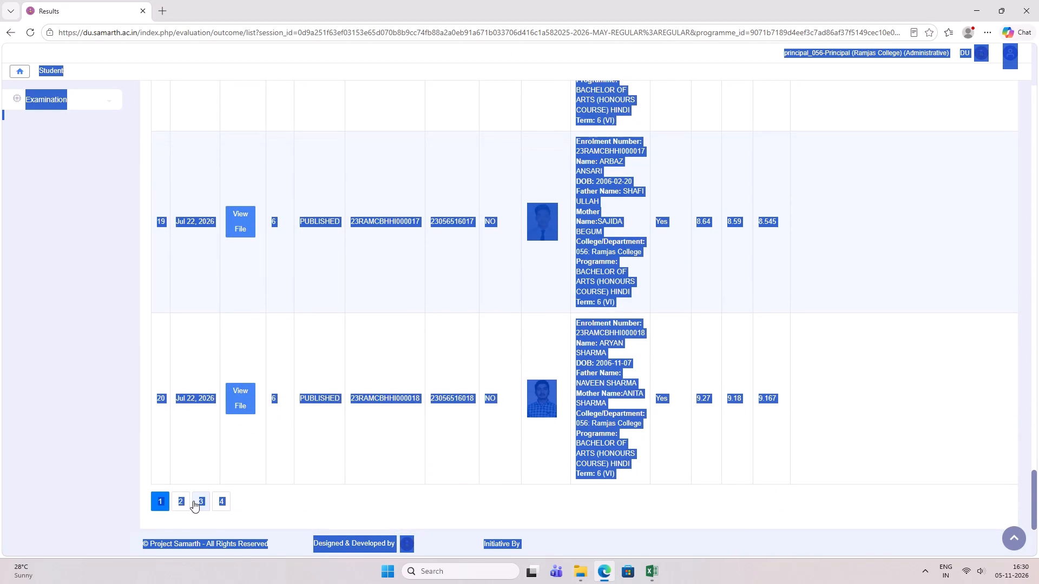
left_click(182, 498)
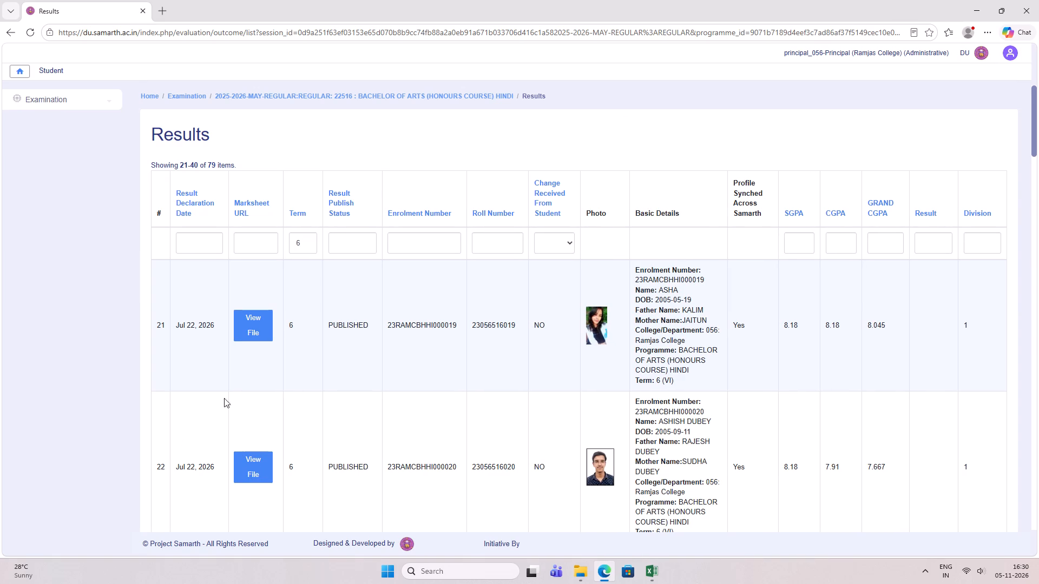
Copy the page 2 results table, rows 21-40, and paste it into the Excel workbook at A182, matching destination formatting.
left_click_drag(161, 186, 1033, 583)
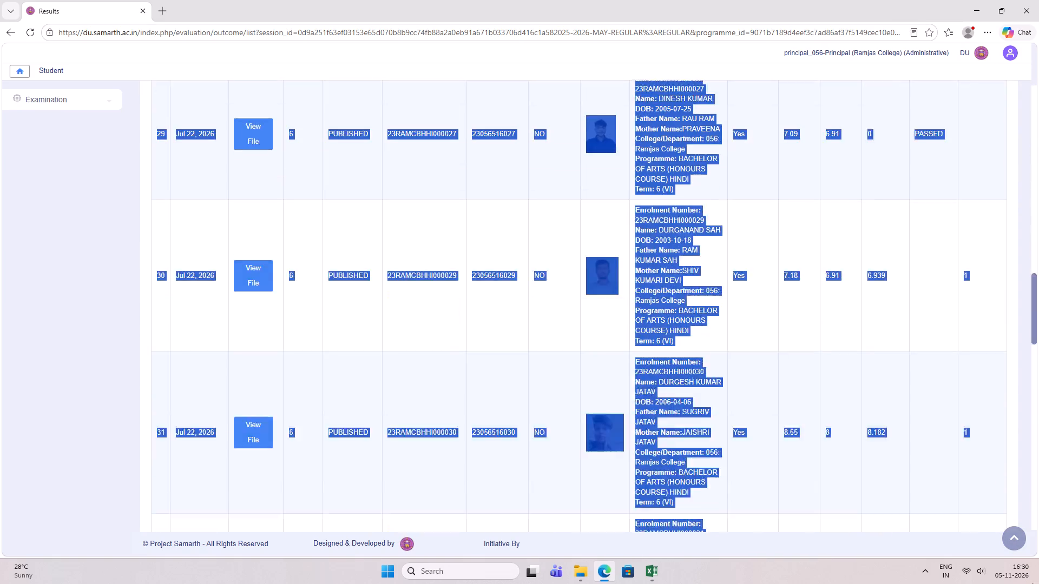
left_click_drag(1033, 583, 1038, 476)
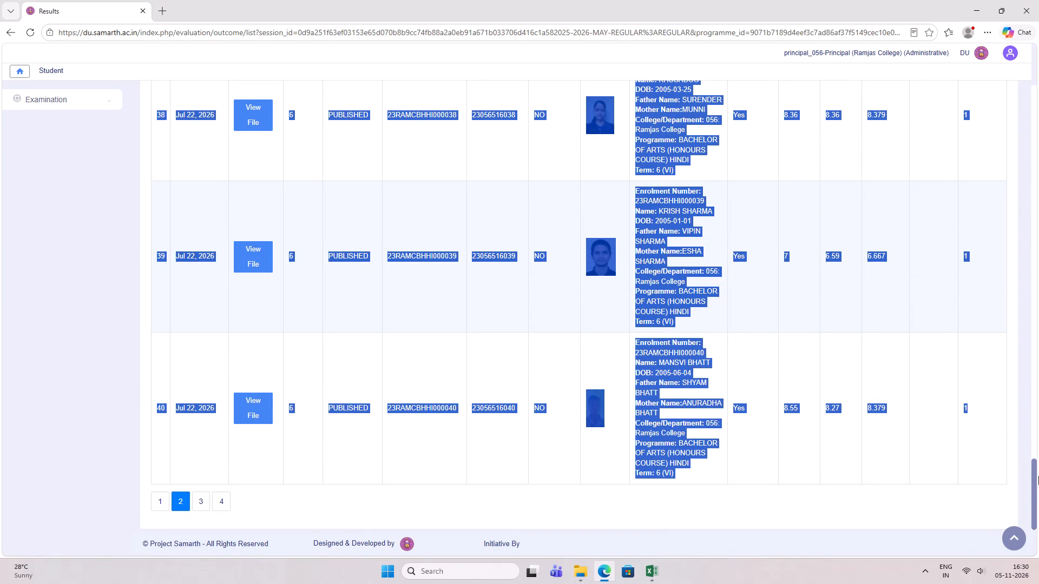
left_click_drag(1038, 476, 996, 505)
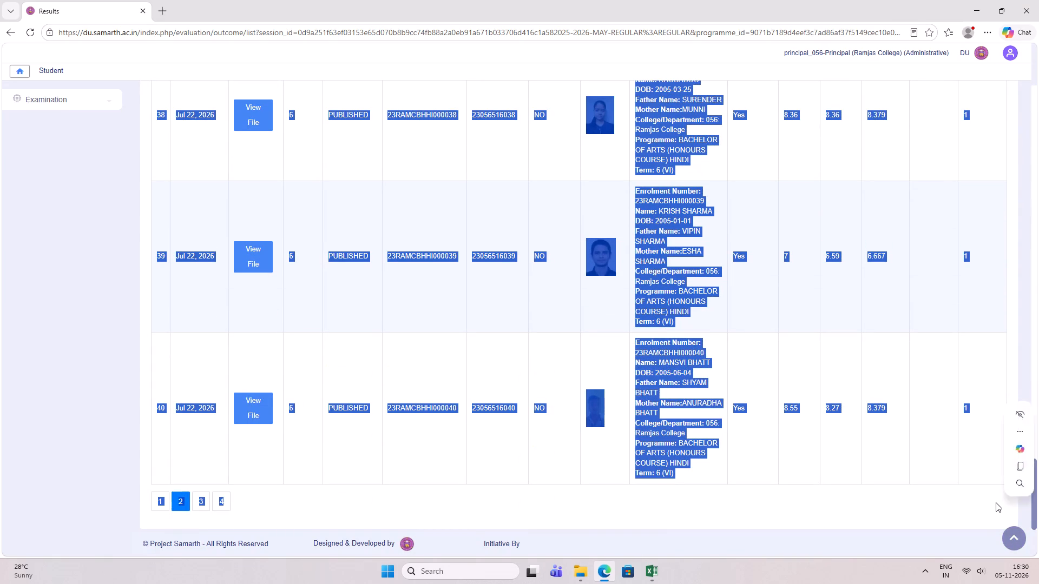
key("ctrl+c")
key("ctrl+c")
key("ctrl+c")
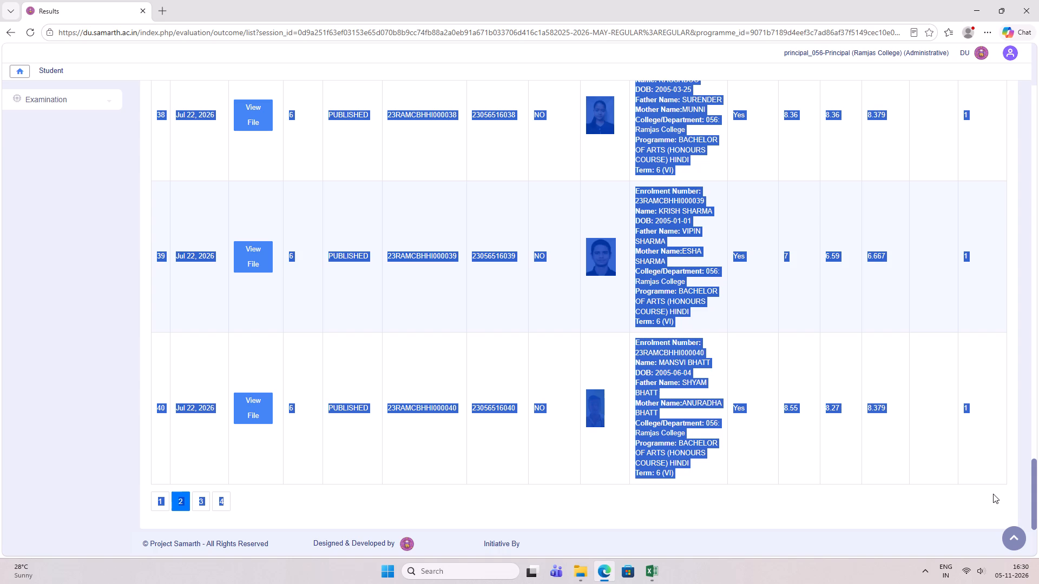
key("alt+Tab")
left_click(36, 380)
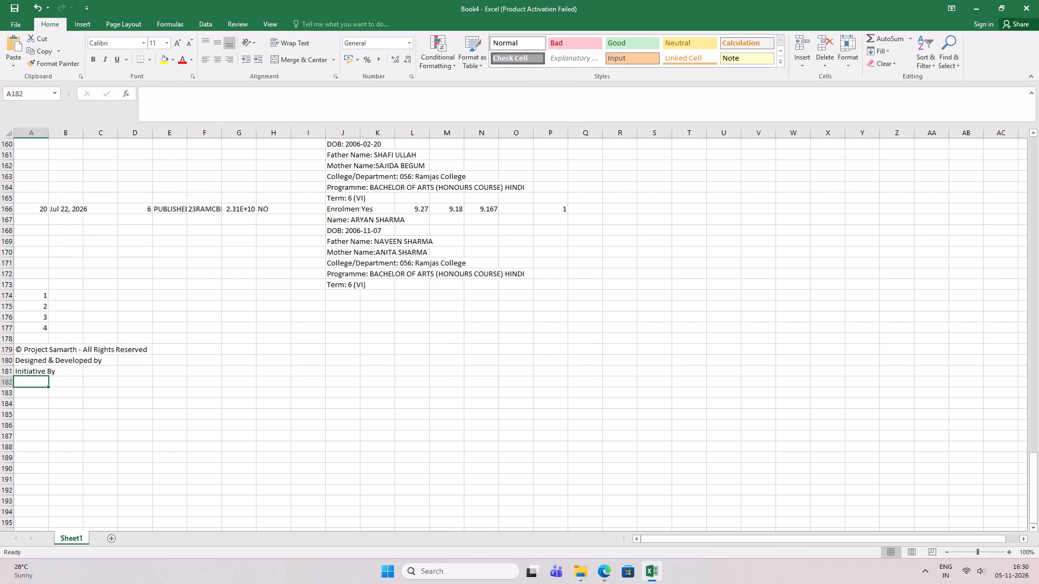
right_click(36, 380)
left_click(72, 201)
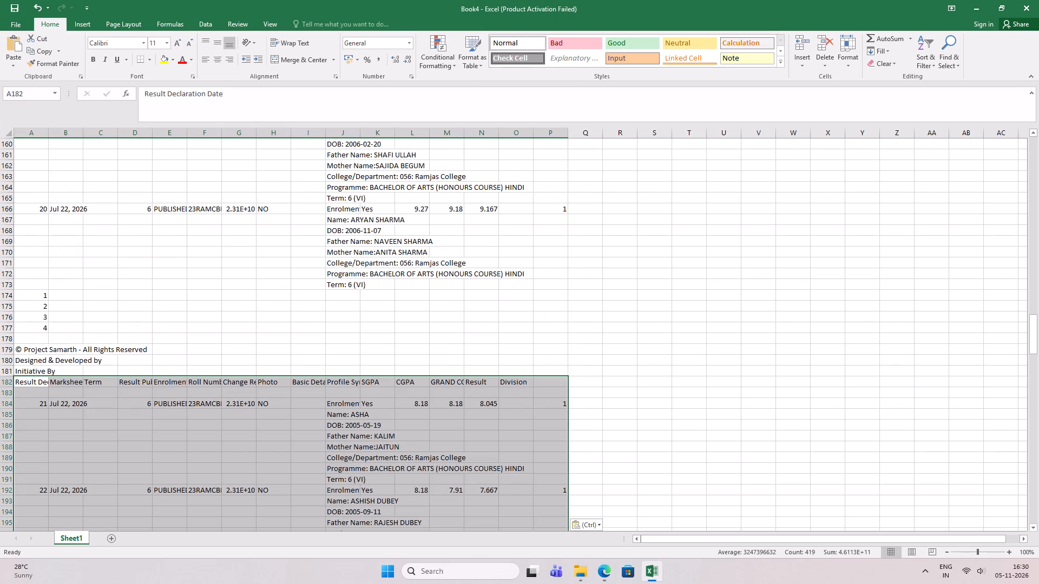
In Edge, open page 3 of the results and copy its whole table, rows 41-60.
key("alt+Tab")
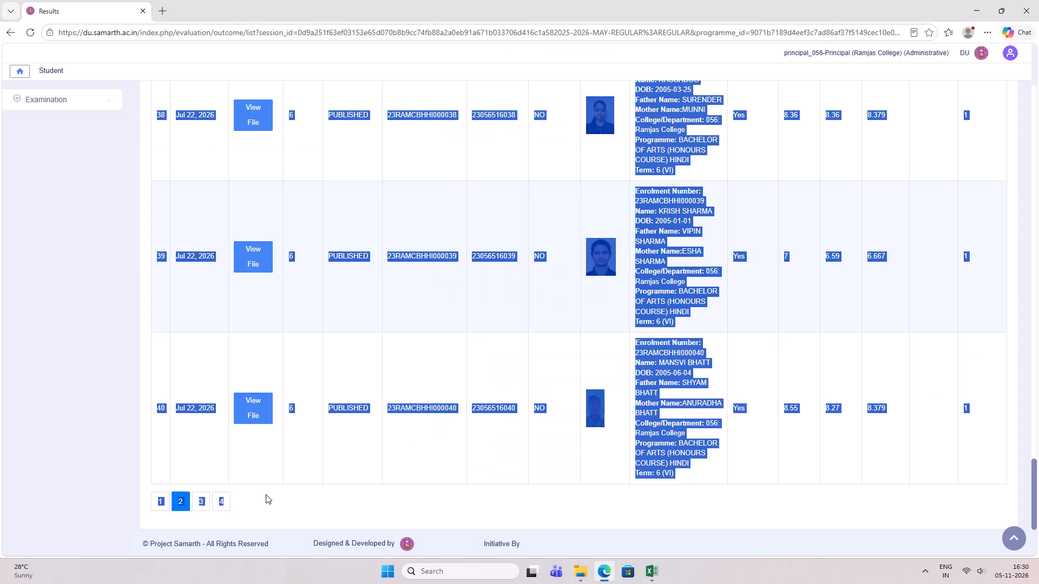
left_click(206, 501)
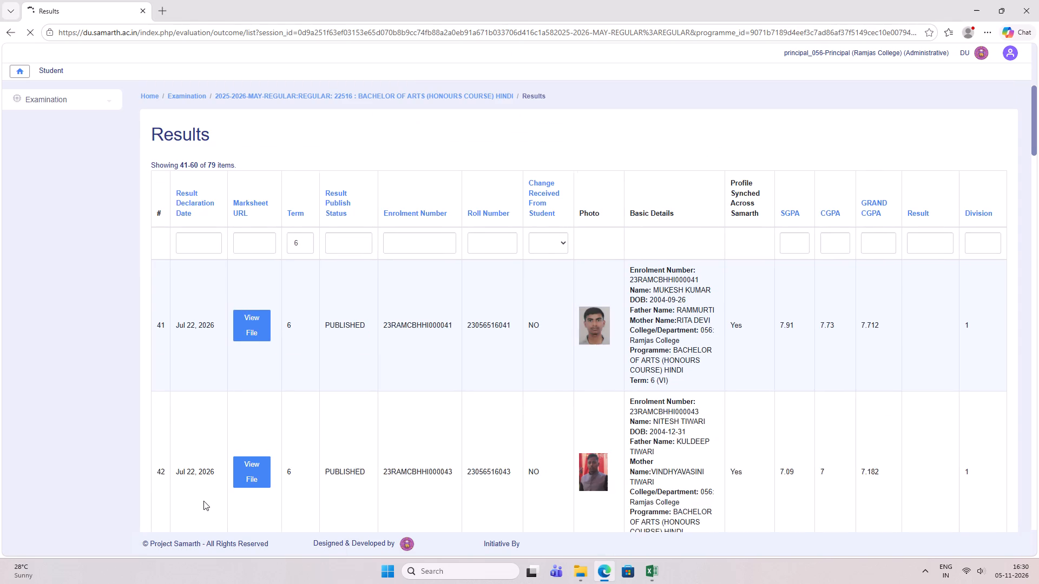
scroll(324, 444, "up", 4)
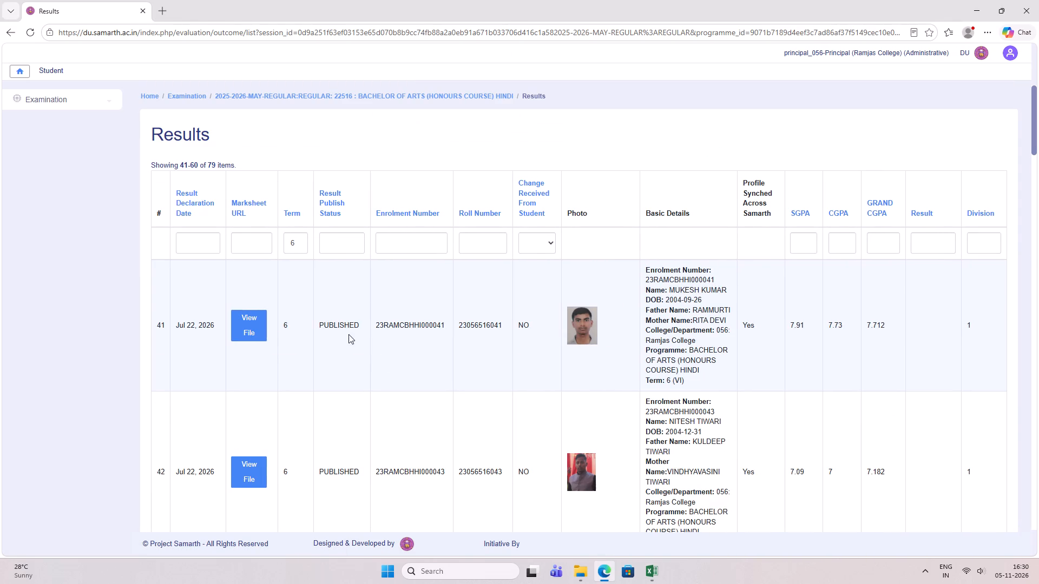
scroll(348, 334, "up", 2)
left_click_drag(165, 182, 1010, 583)
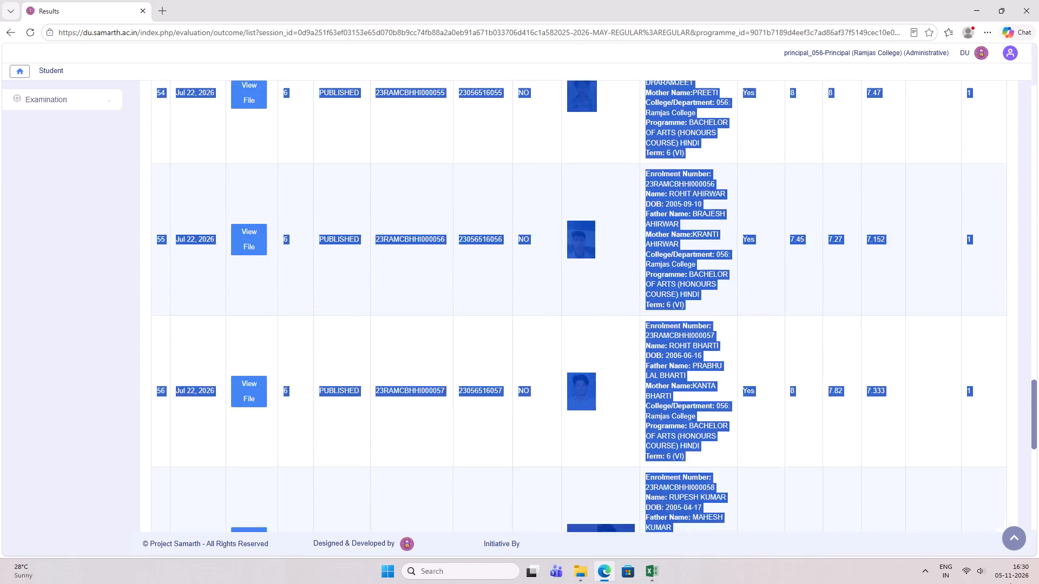
left_click_drag(1010, 583, 1021, 477)
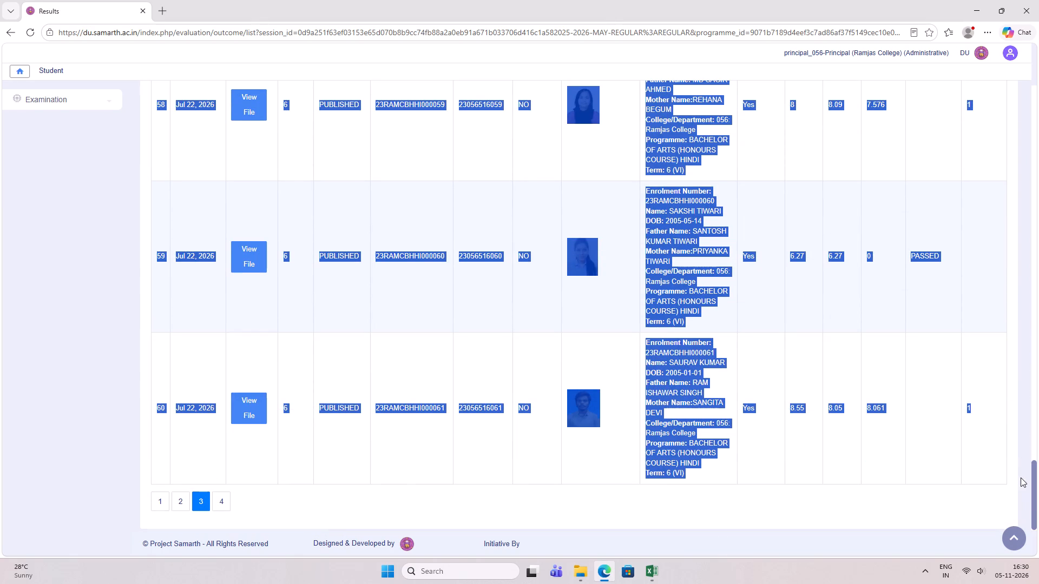
left_click_drag(1021, 477, 1014, 505)
key("ctrl+c")
key("ctrl+c")
key("ctrl+c")
Paste the page 3 results into the Excel workbook at A348, matching destination formatting.
key("alt+Tab")
scroll(336, 492, "down", 8)
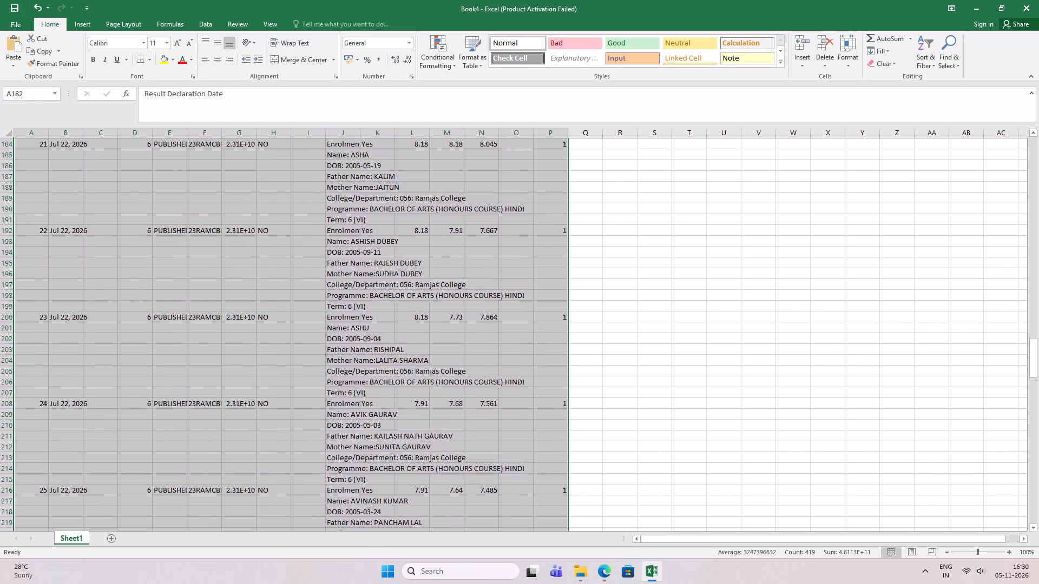
scroll(363, 461, "down", 20)
scroll(363, 461, "down", 16)
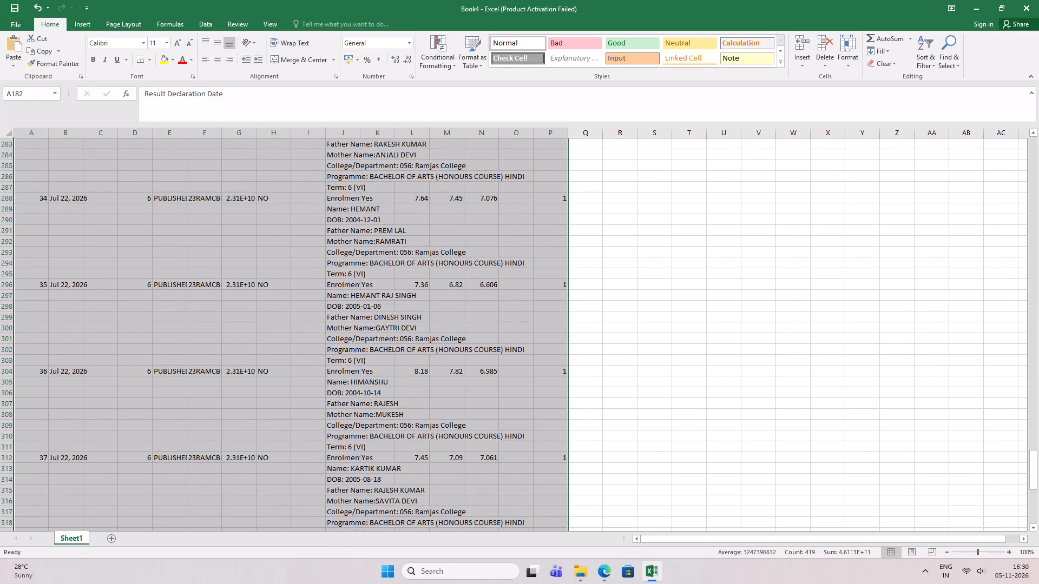
scroll(367, 472, "down", 11)
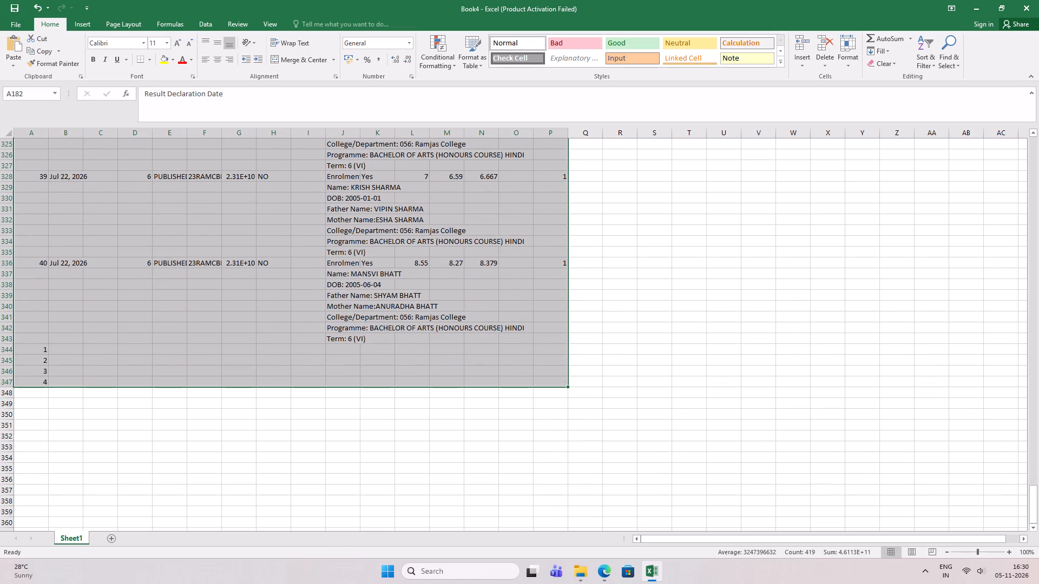
left_click(29, 393)
right_click(29, 393)
left_click(73, 210)
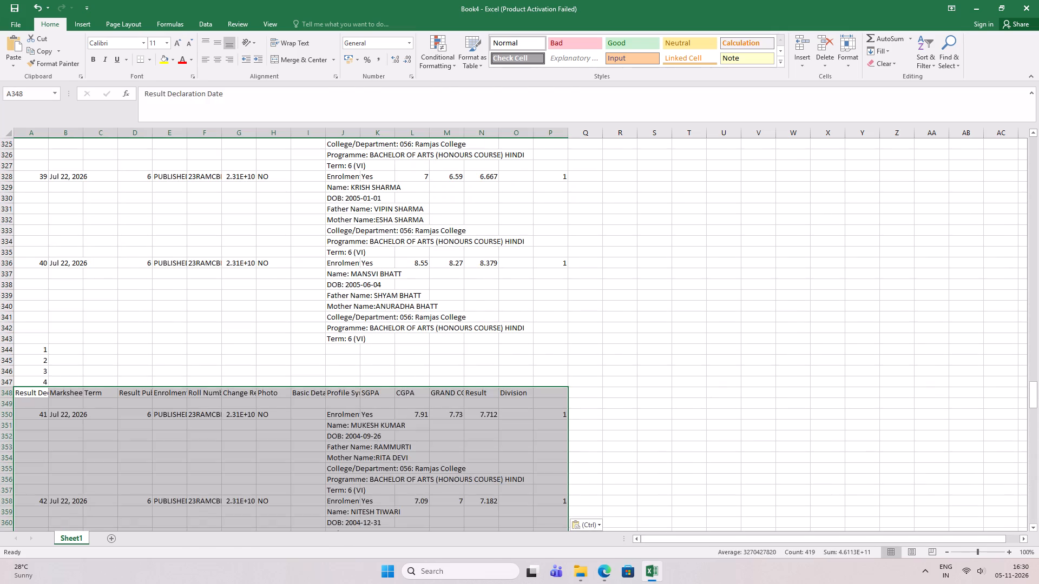
In Edge, open page 4 of the results and copy its whole table, rows 61-79.
key("alt+Tab")
left_click(221, 502)
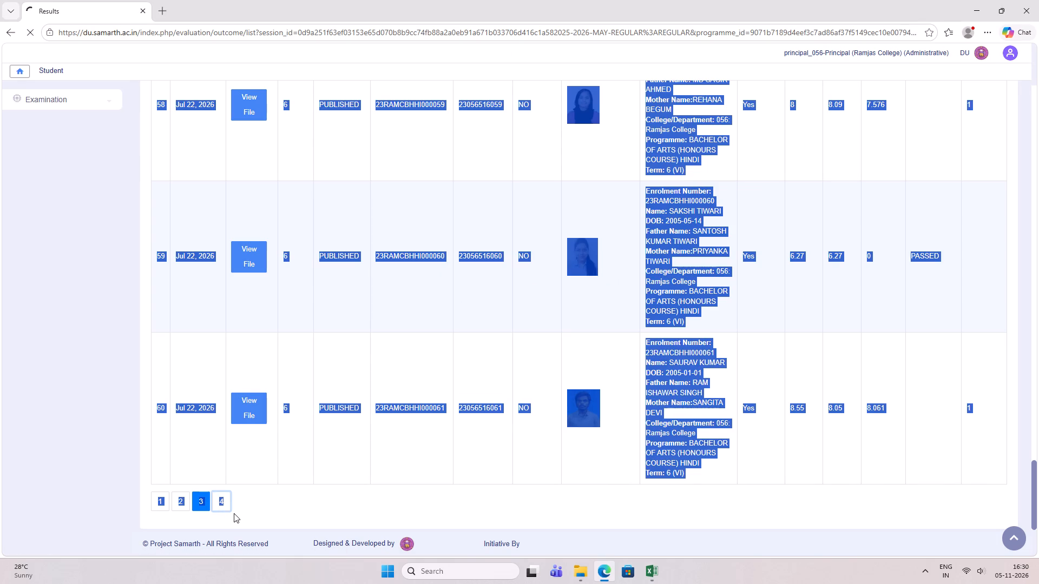
left_click_drag(162, 181, 922, 582)
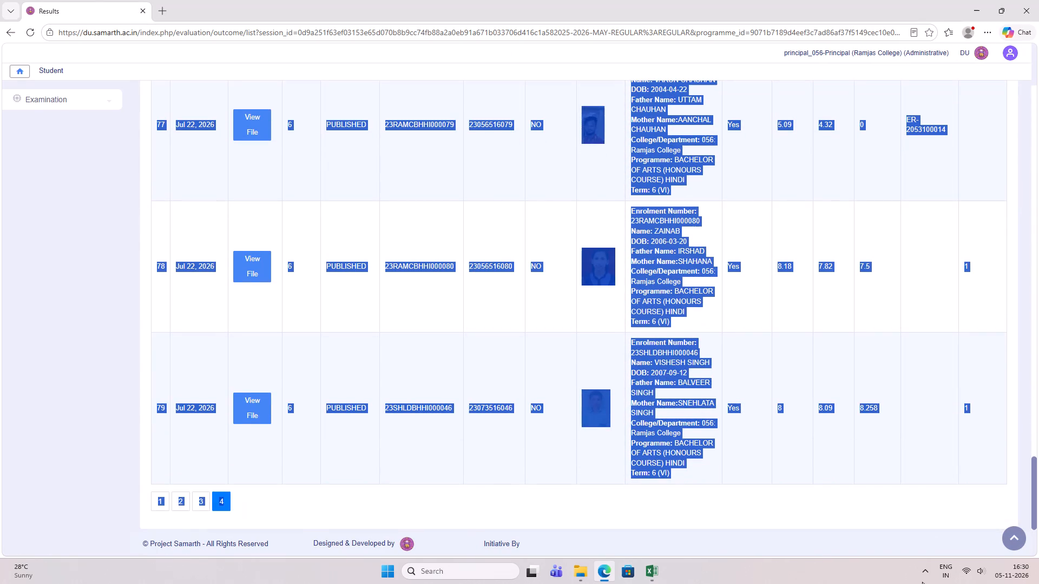
left_click_drag(922, 582, 939, 502)
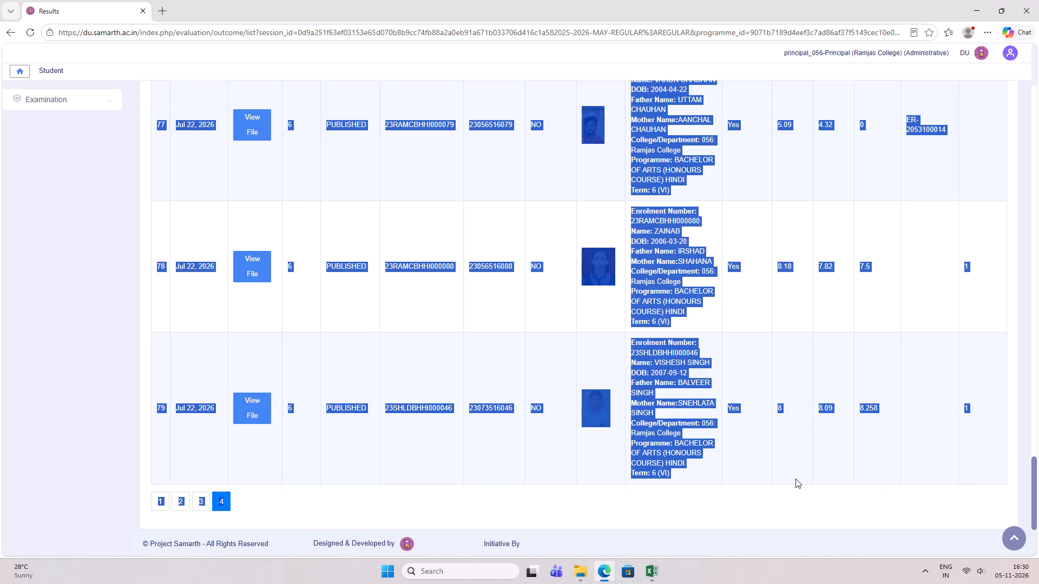
key("ctrl+c")
key("ctrl+c")
key("ctrl+c")
key("ctrl+c")
key("ctrl+c")
Paste the page 4 results into the Excel workbook at A514, matching destination formatting.
key("alt+Tab")
scroll(188, 494, "down", 17)
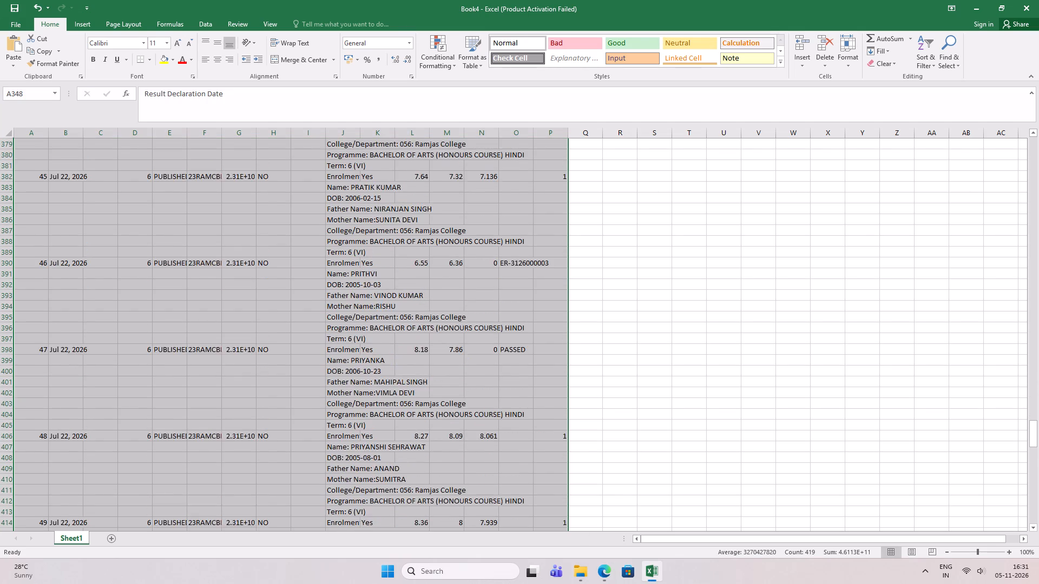
scroll(304, 489, "down", 20)
scroll(304, 489, "down", 17)
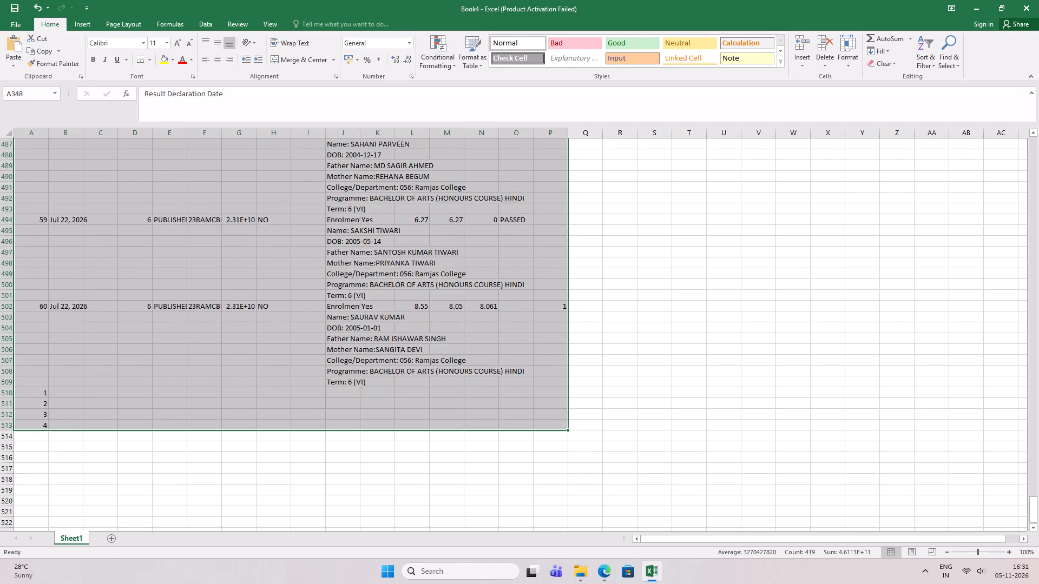
scroll(343, 479, "down", 4)
left_click(33, 307)
right_click(33, 307)
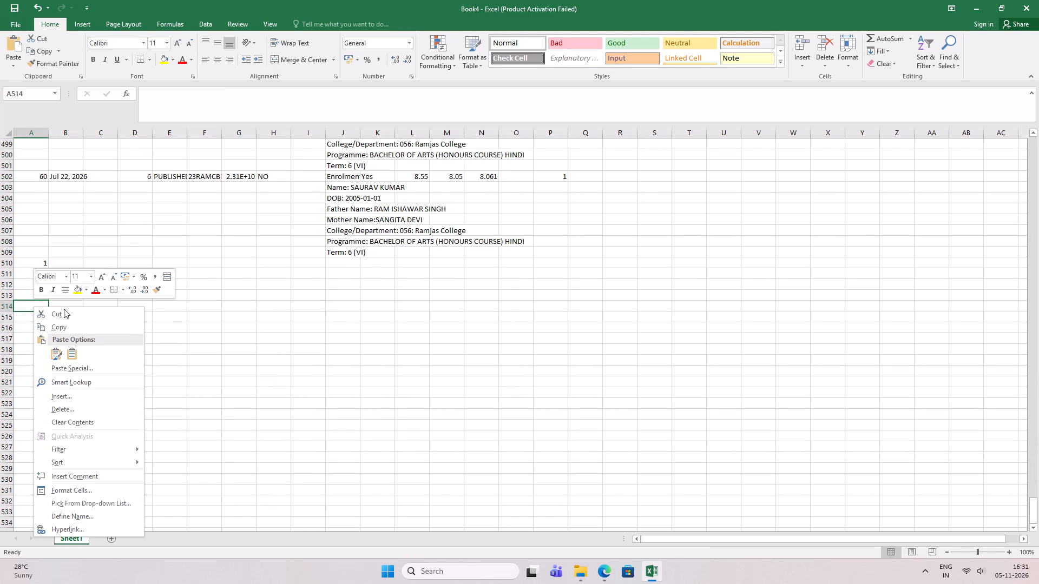
left_click(71, 354)
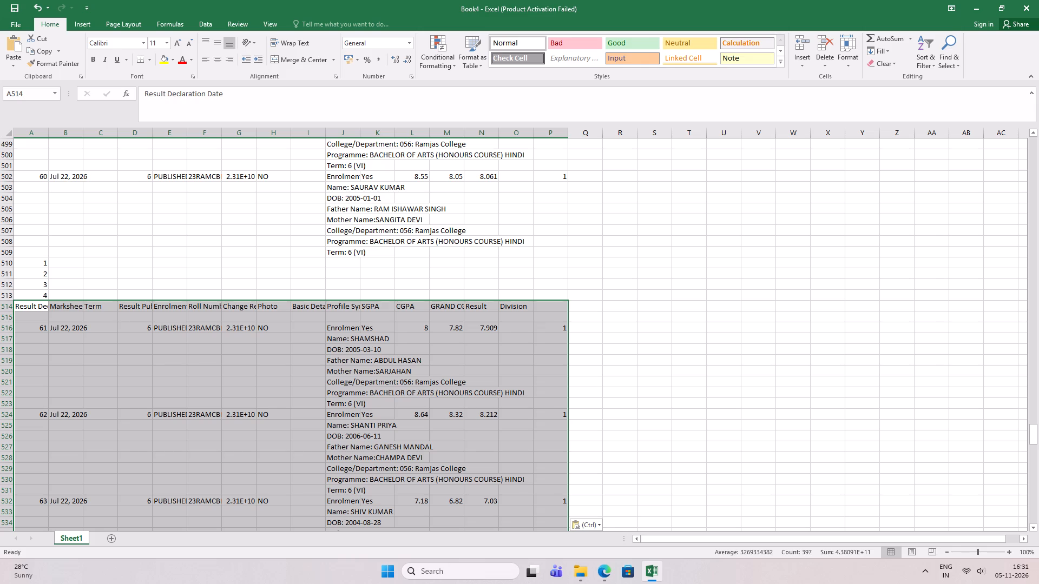
Review the page 4 results table in Edge against the rows pasted into the Excel workbook.
key("alt+Tab")
scroll(220, 406, "down", 7)
scroll(173, 277, "up", 4)
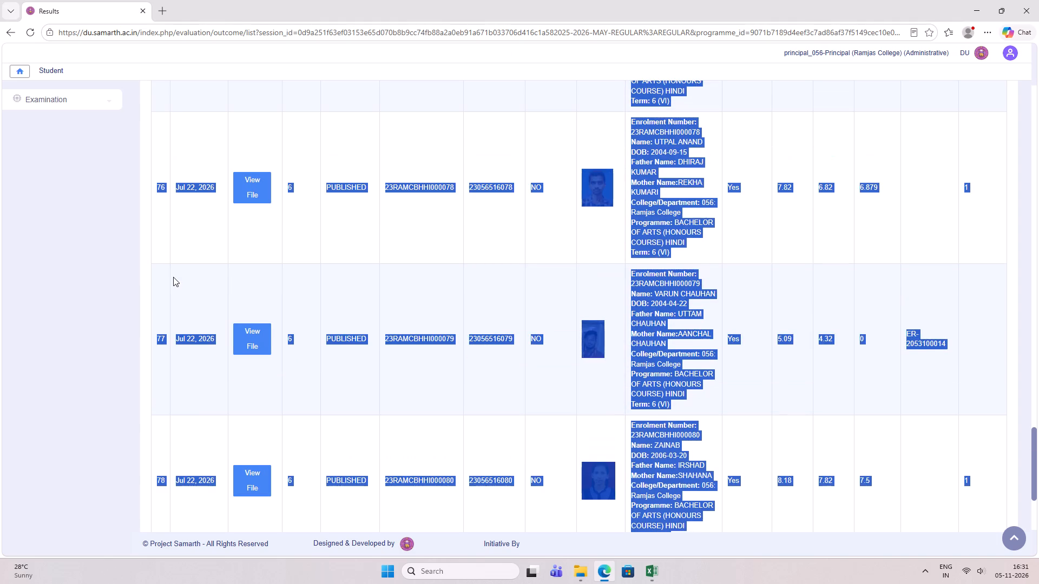
scroll(181, 277, "down", 7)
key("alt+Tab")
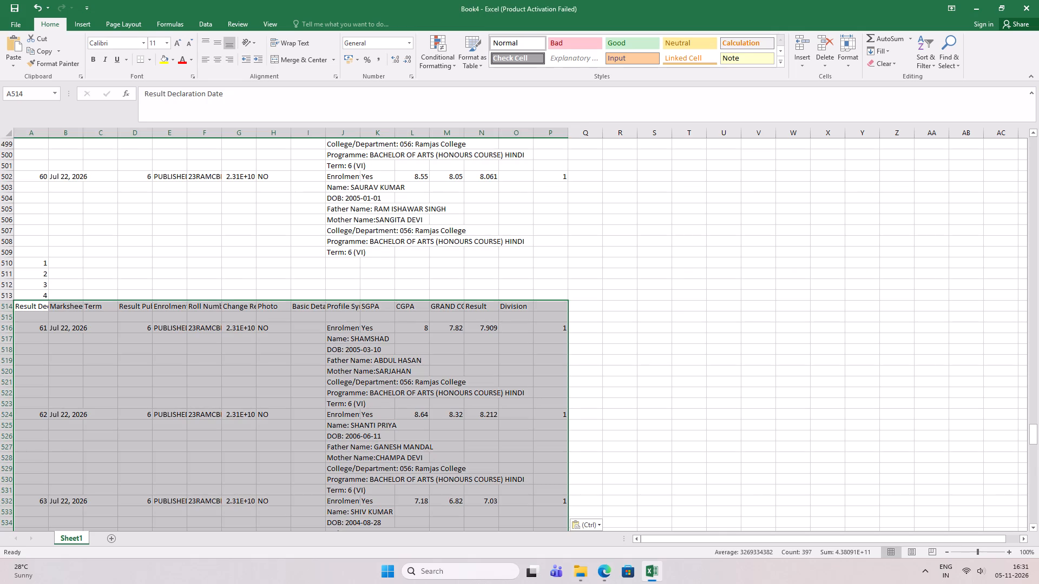
key("alt+Tab")
scroll(248, 354, "up", 2)
scroll(248, 354, "down", 1)
scroll(248, 354, "up", 3)
scroll(254, 343, "down", 1)
scroll(254, 343, "up", 10)
scroll(257, 338, "down", 1)
scroll(257, 338, "up", 10)
scroll(244, 300, "down", 2)
scroll(244, 302, "up", 20)
scroll(244, 302, "up", 3)
scroll(231, 278, "down", 1)
scroll(231, 278, "up", 3)
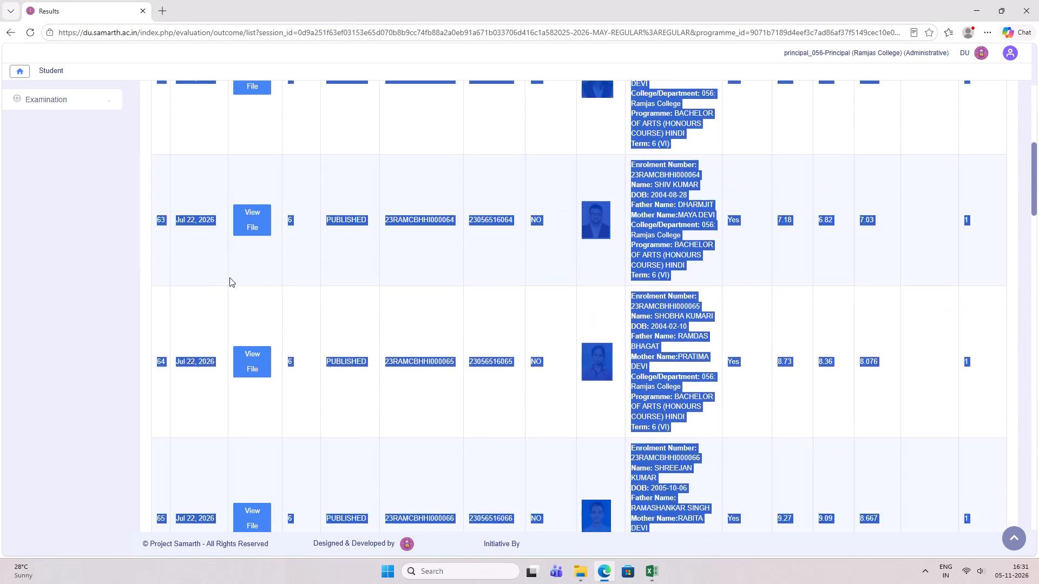
scroll(229, 277, "up", 16)
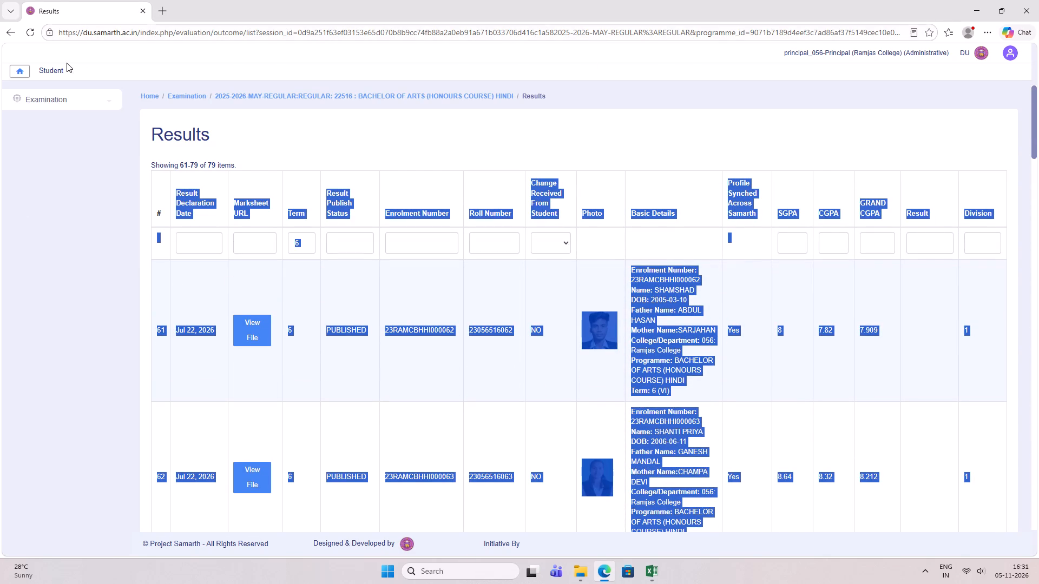
scroll(949, 78, "up", 3)
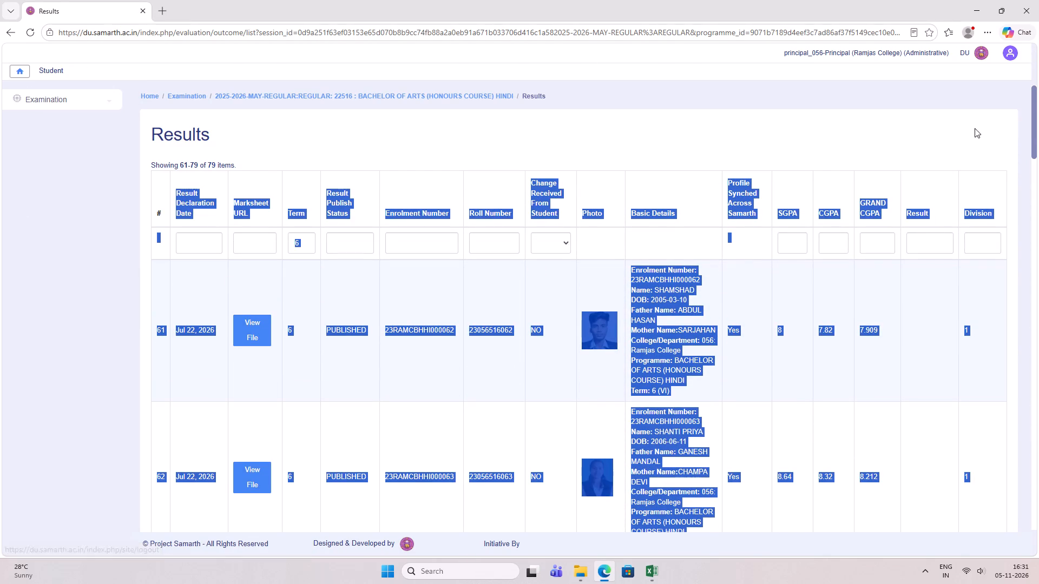
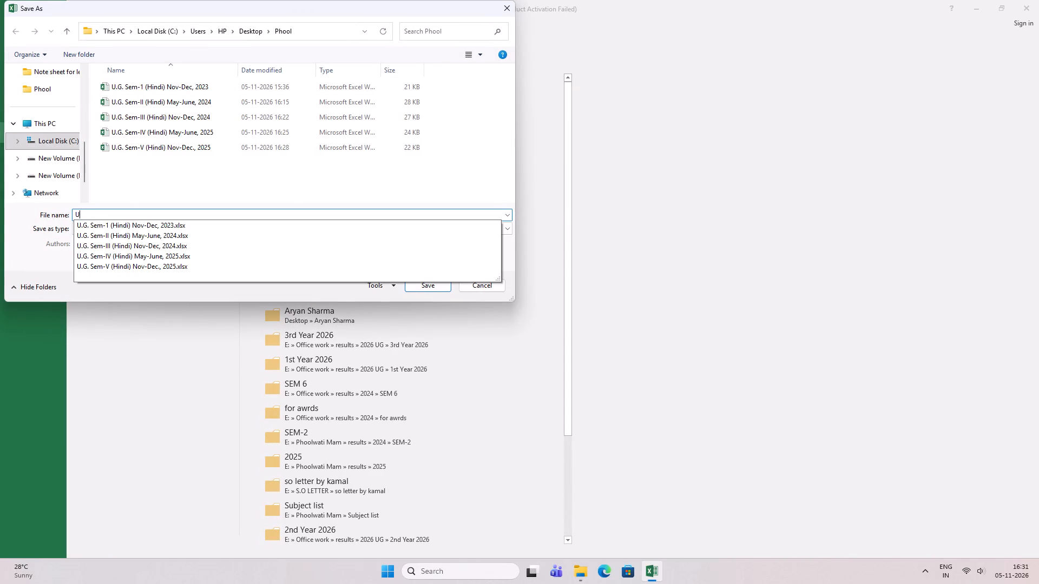
Save the workbook in the Phool folder as "U.G. Sem-VI (Hindi) May-June, 2026" and close it.
type(".G.")
key("space")
type("Sem")
type("-Vi")
key("BackSpace")
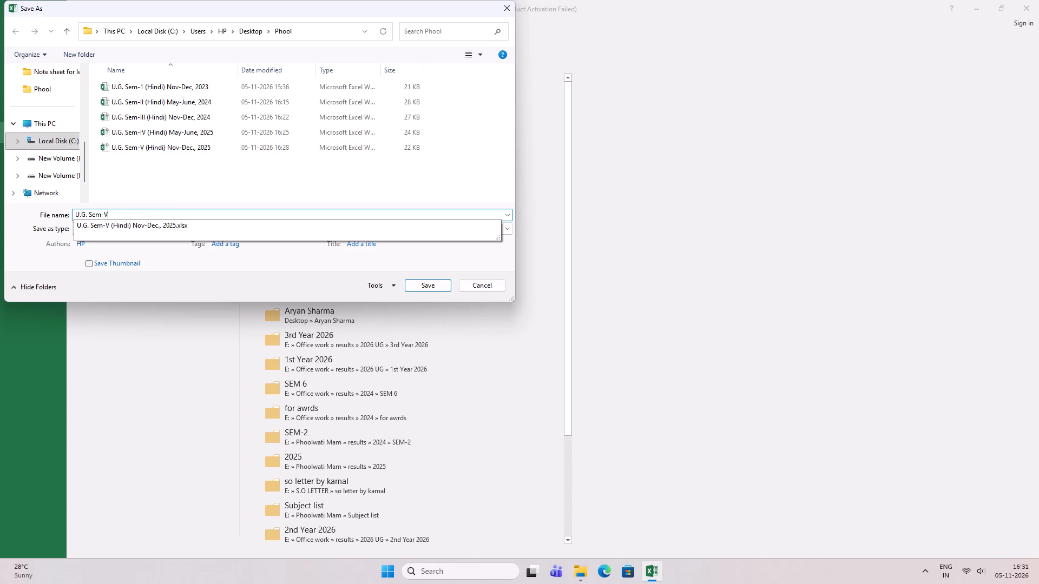
type("I (Hindi)")
key("space")
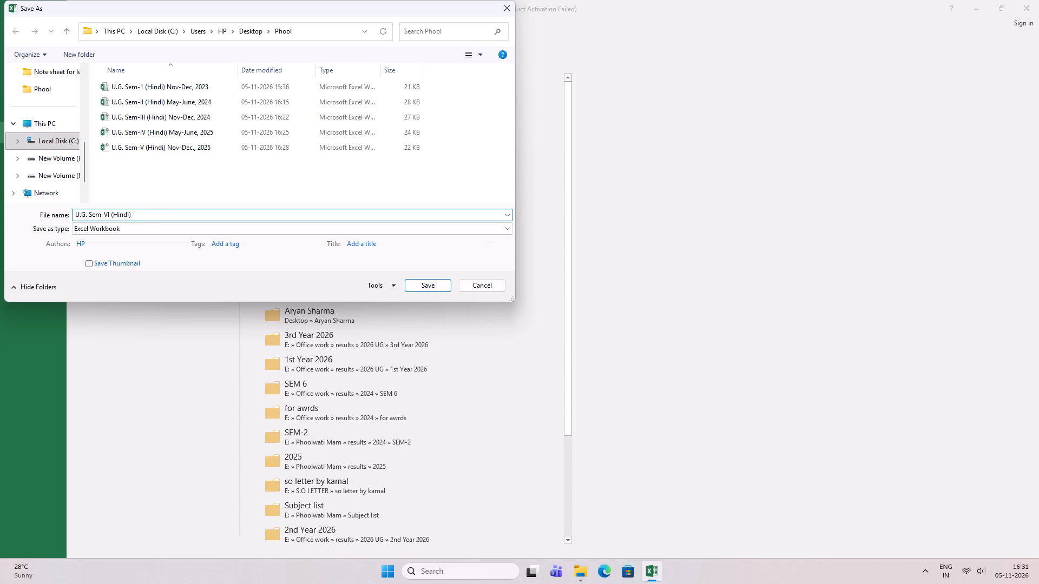
type("May")
type("-June")
type("m")
key("space")
key("BackSpace")
key("BackSpace")
type(",")
key("space")
type("2026")
left_click(435, 286)
left_click(595, 278)
key("ctrl+s")
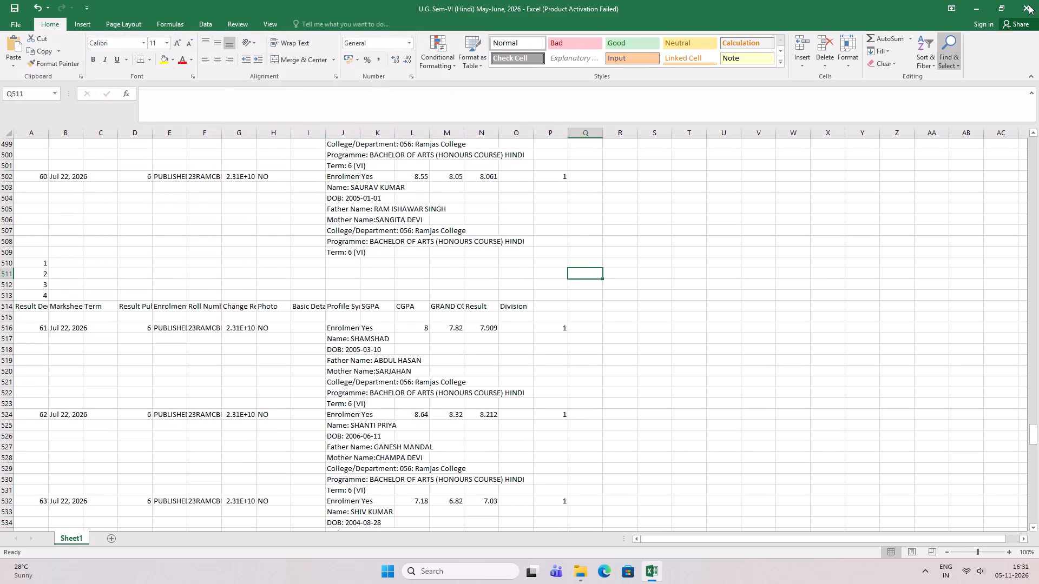
left_click(1029, 5)
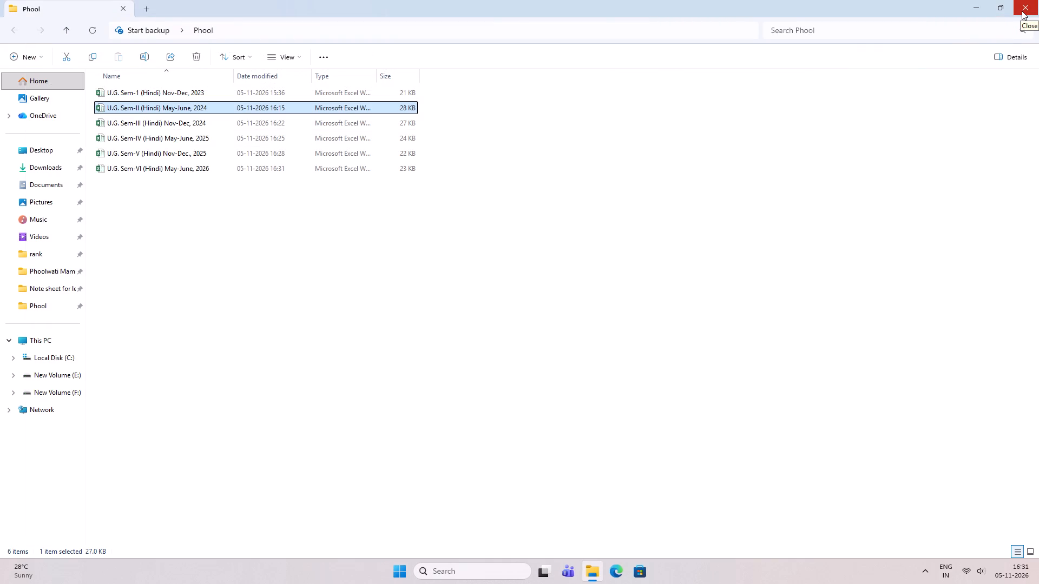
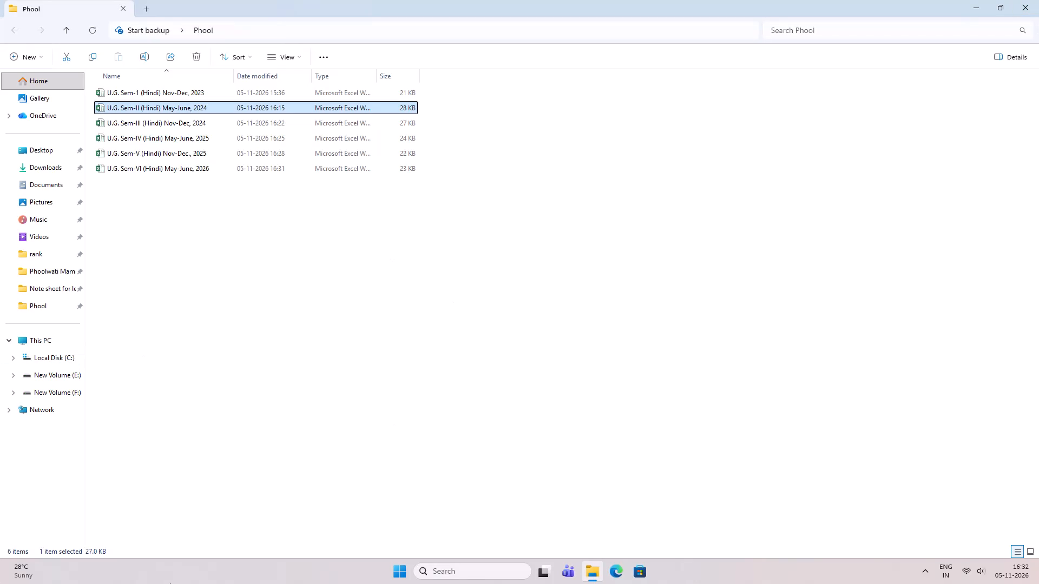
Open the workbook "U.G. Sem-1 (Hindi) Nov-Dec, 2023", review its cleaned-up table layout and close it.
double_click(157, 89)
key("ctrl+s")
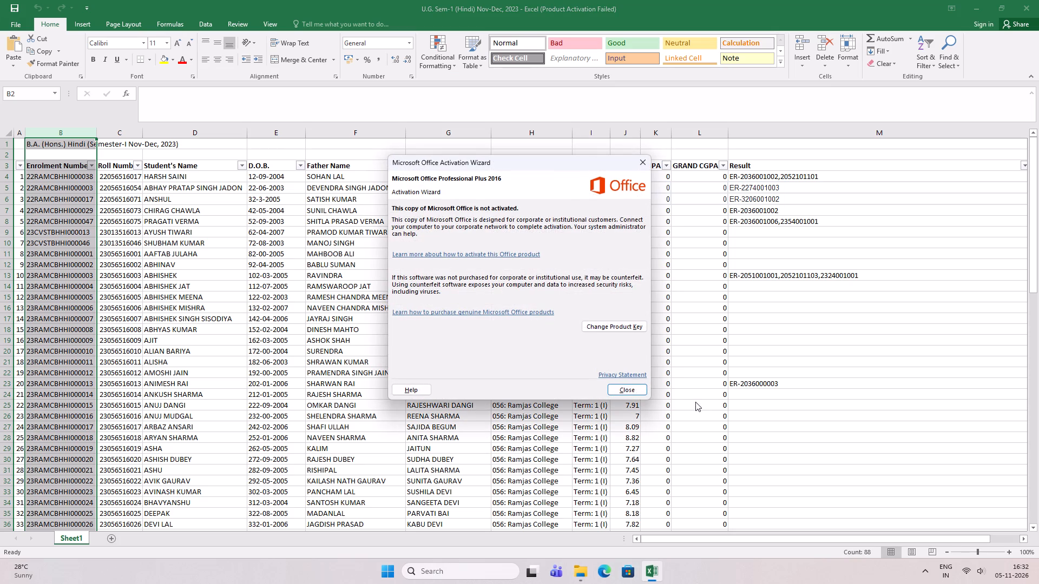
left_click(617, 383)
left_click(620, 388)
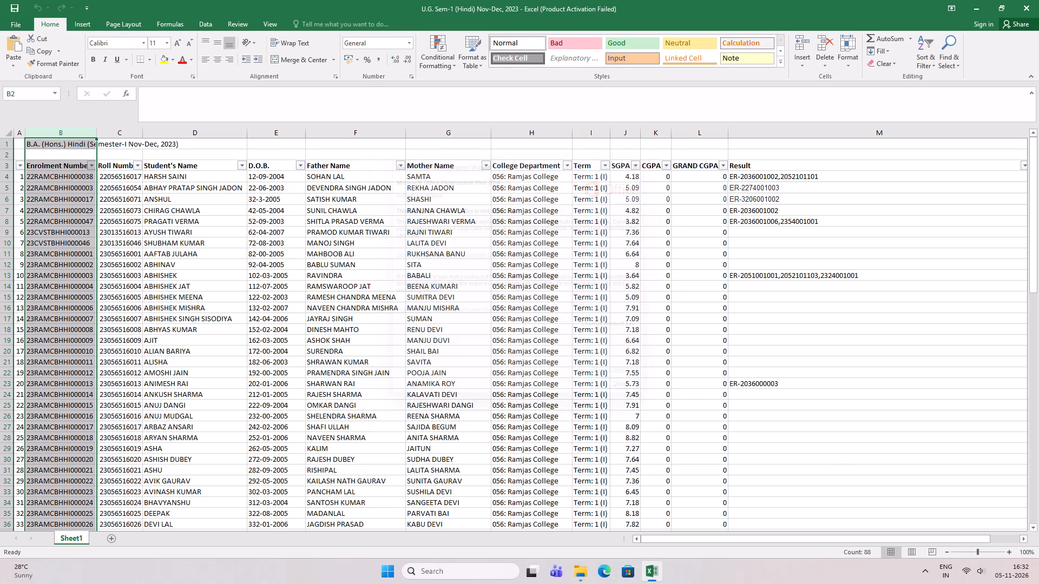
left_click(801, 430)
scroll(796, 434, "down", 4)
scroll(792, 433, "up", 10)
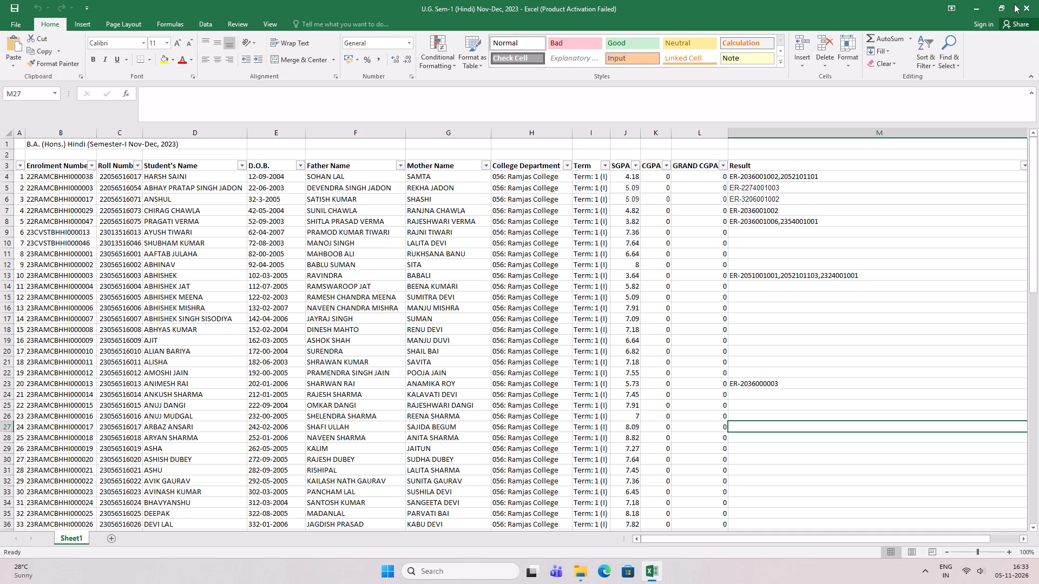
left_click(1021, 4)
Open the workbook "U.G. Sem-II (Hindi) May-June, 2024" from the Phool folder and go to the start of the sheet.
double_click(178, 103)
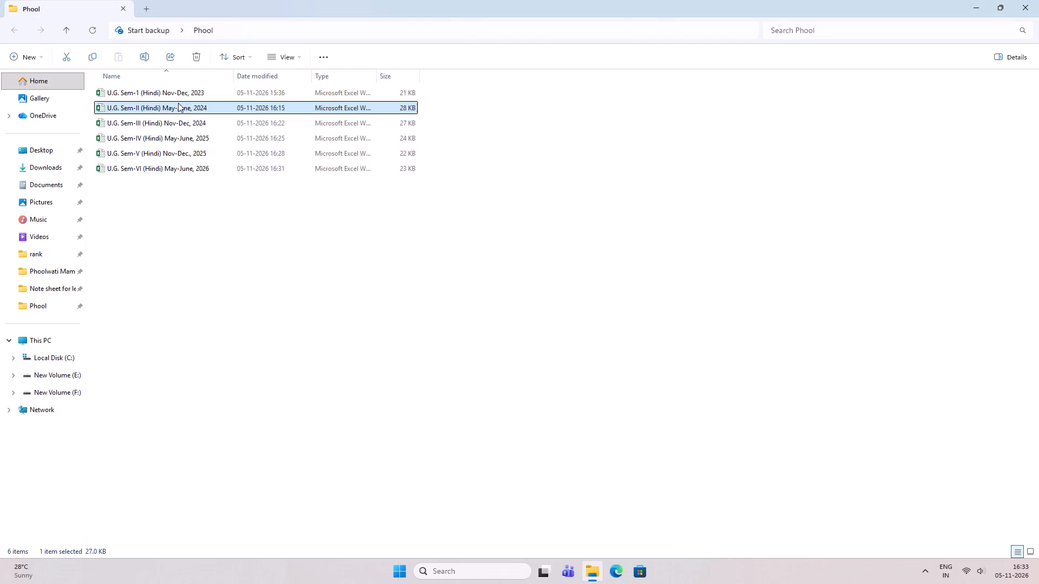
double_click(181, 107)
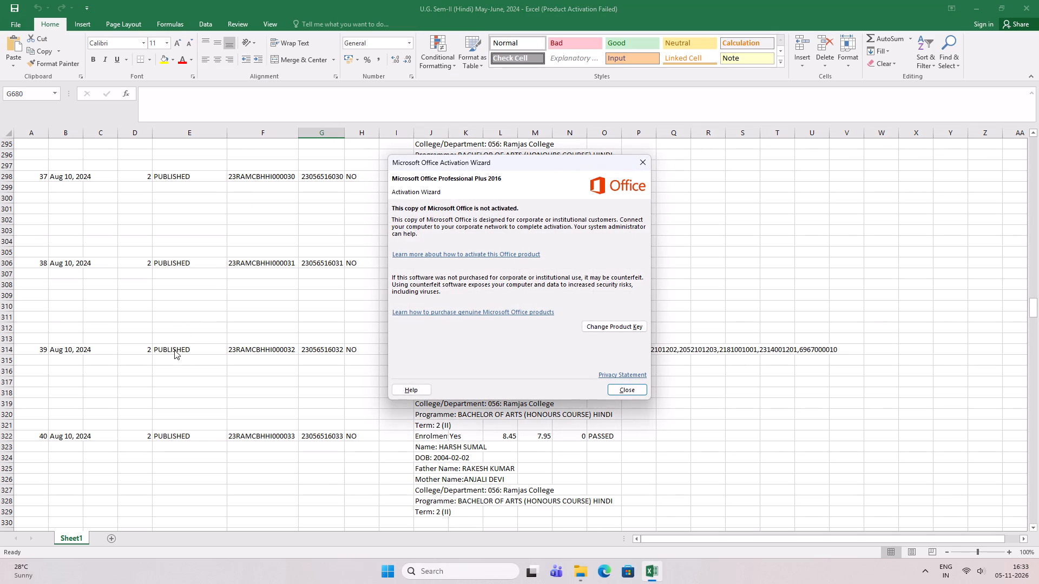
left_click(629, 393)
scroll(329, 295, "up", 5)
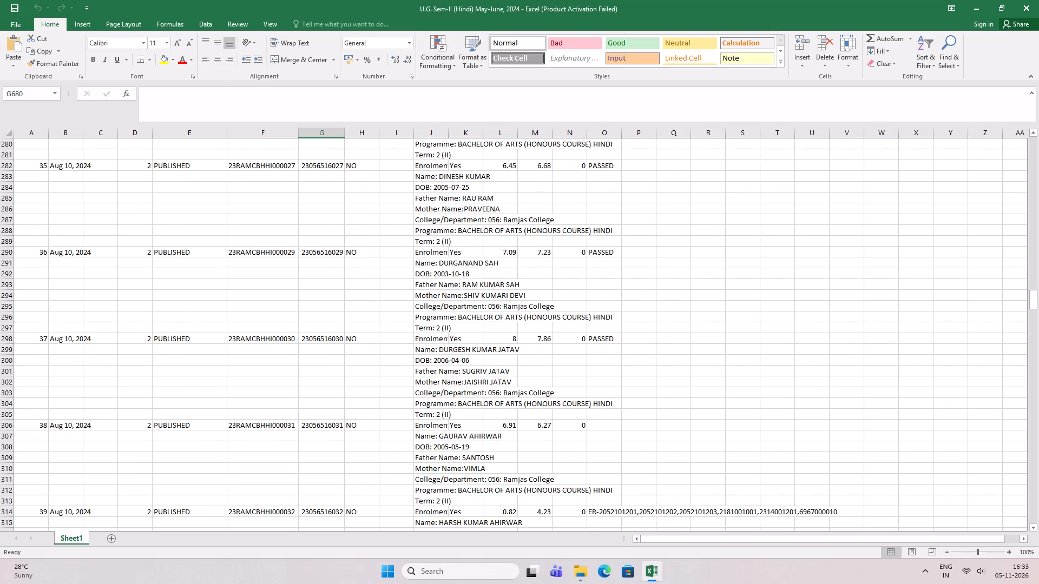
key("ctrl+Home")
scroll(264, 259, "up", 4)
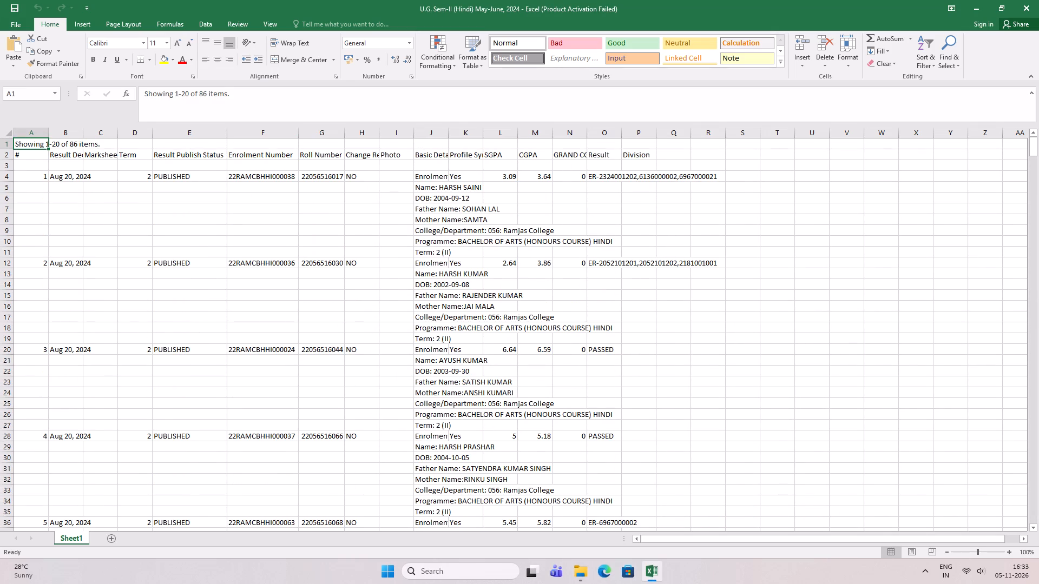
Delete the "Showing 1-20 of 86 items" row and replace the "#" heading with "S.No.".
left_click(2, 145)
right_click(2, 145)
left_click(40, 233)
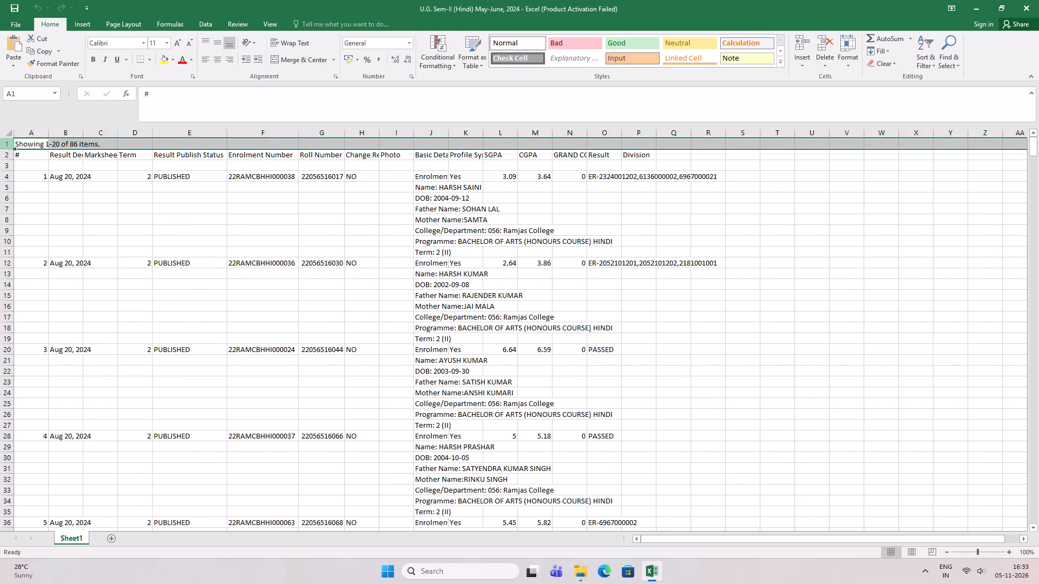
left_click(71, 224)
left_click(25, 146)
type("S.No.")
key("Return")
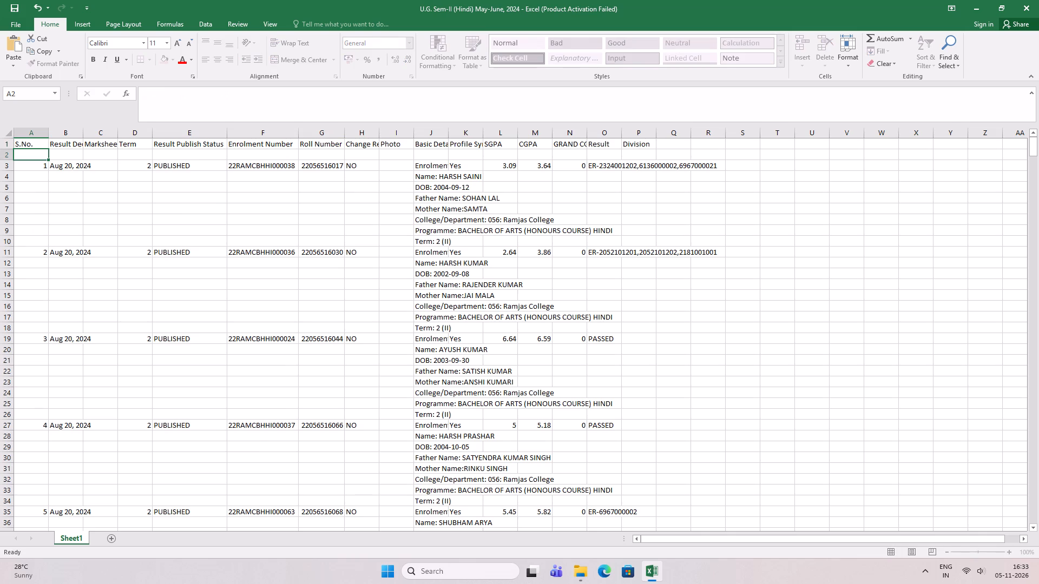
Widen column B to show its full heading and delete the Result Declaration Date column.
double_click(83, 130)
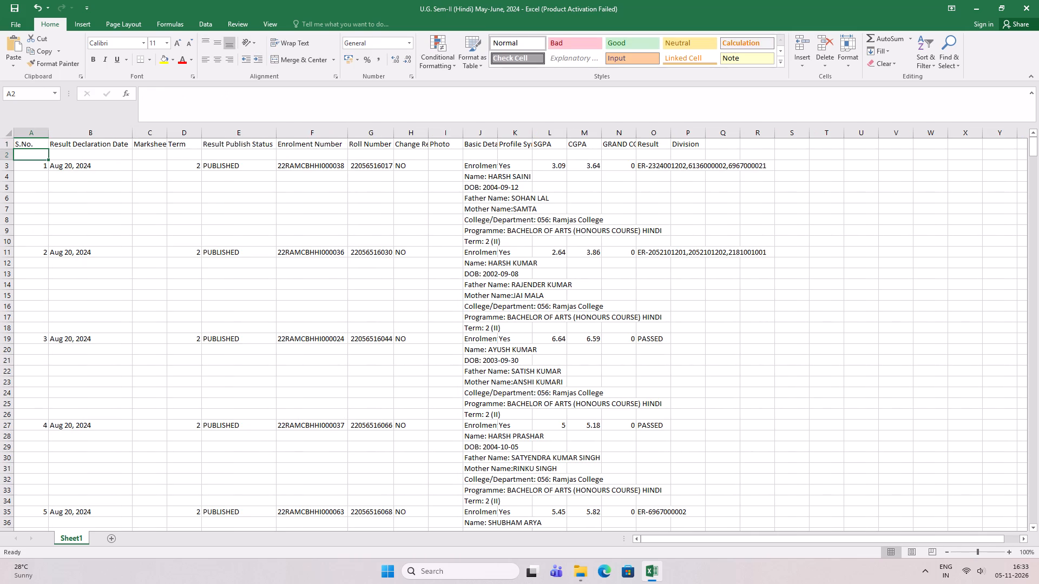
left_click(106, 134)
right_click(106, 134)
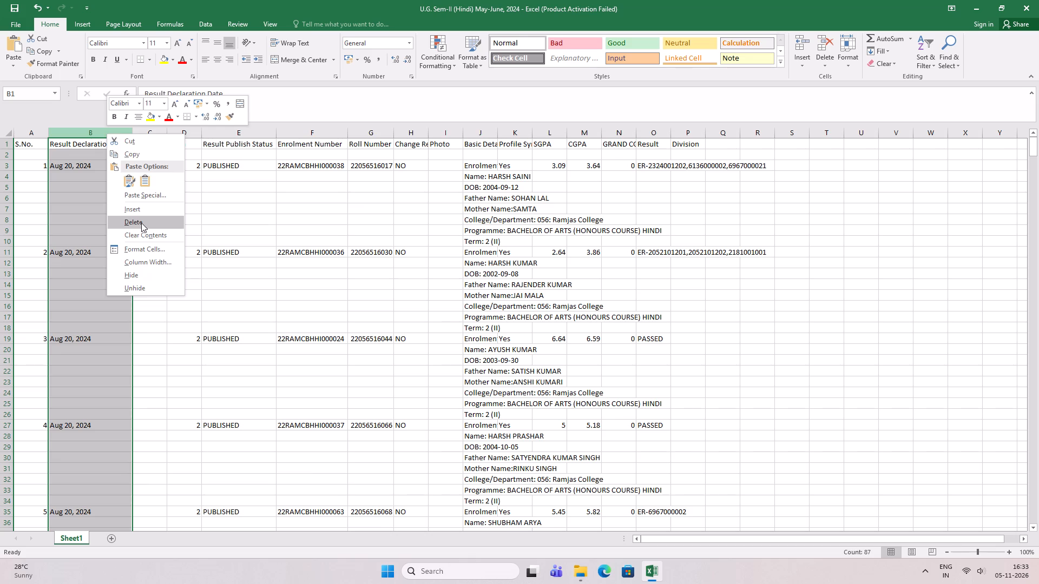
left_click(141, 223)
left_click(64, 170)
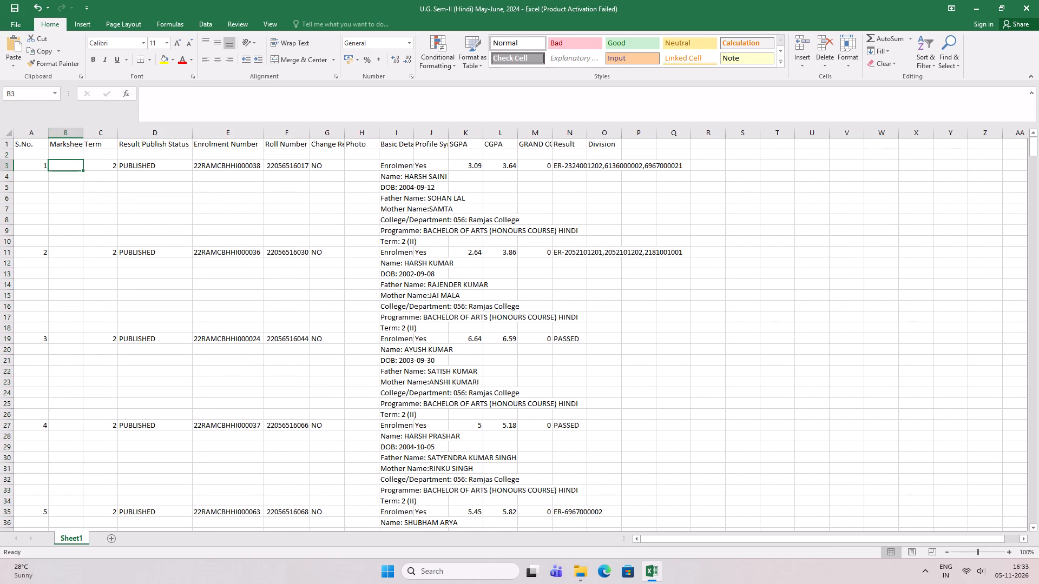
Widen column B to fit its Marksheet URL heading and add filters to the header row.
scroll(95, 207, "up", 4)
double_click(81, 135)
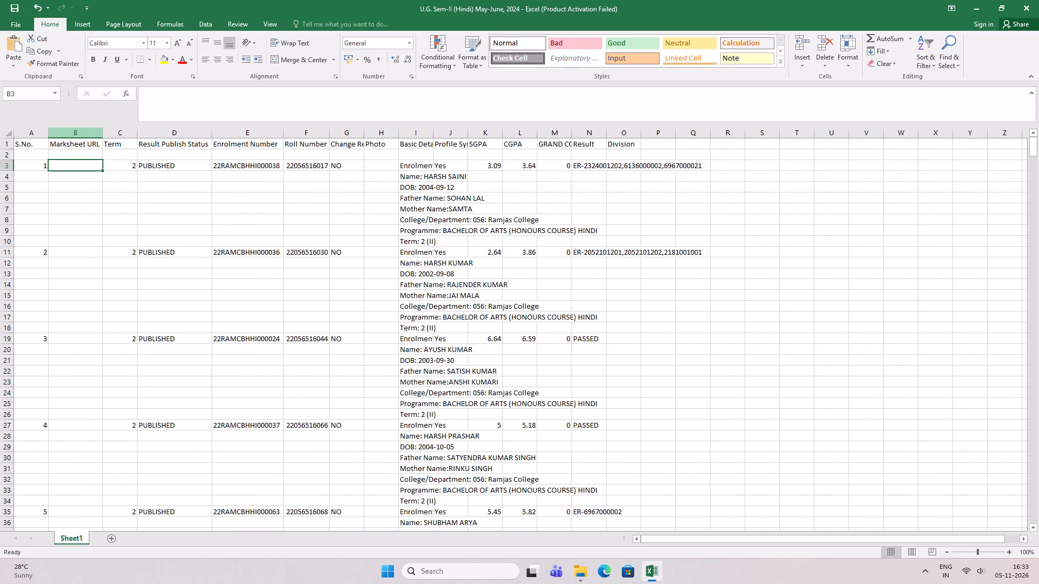
left_click(5, 143)
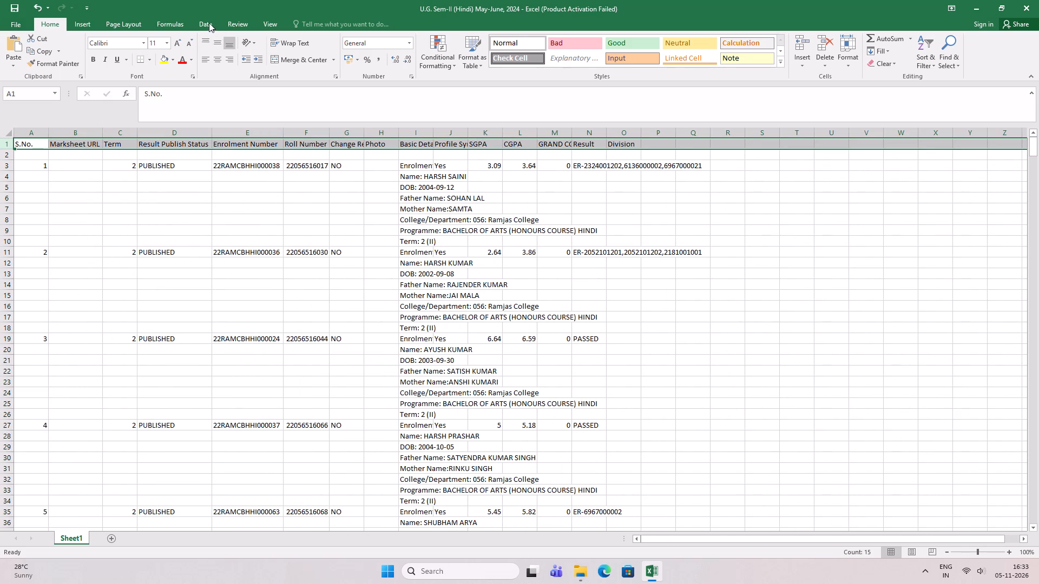
left_click(208, 21)
left_click(363, 48)
left_click(368, 49)
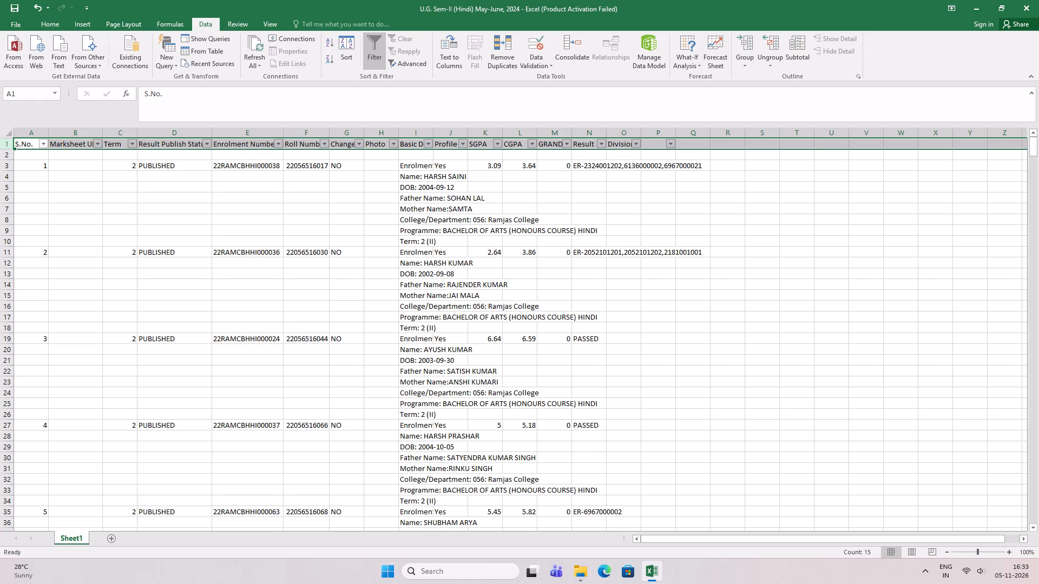
Check the Marksheet URL column's filter entries and delete that column.
left_click(98, 141)
left_click(95, 142)
left_click(96, 164)
left_click(96, 145)
left_click(31, 247)
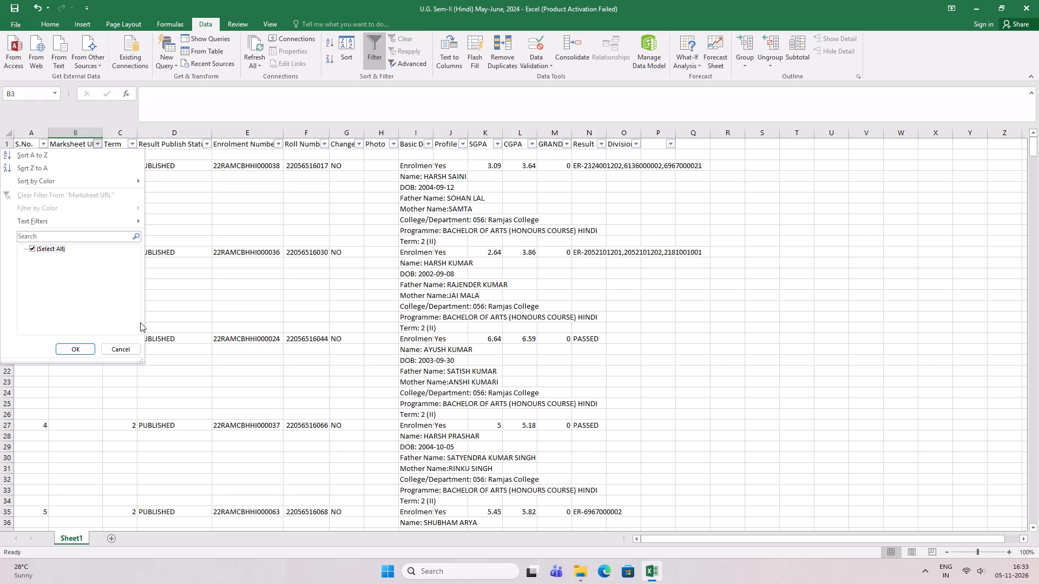
left_click(86, 348)
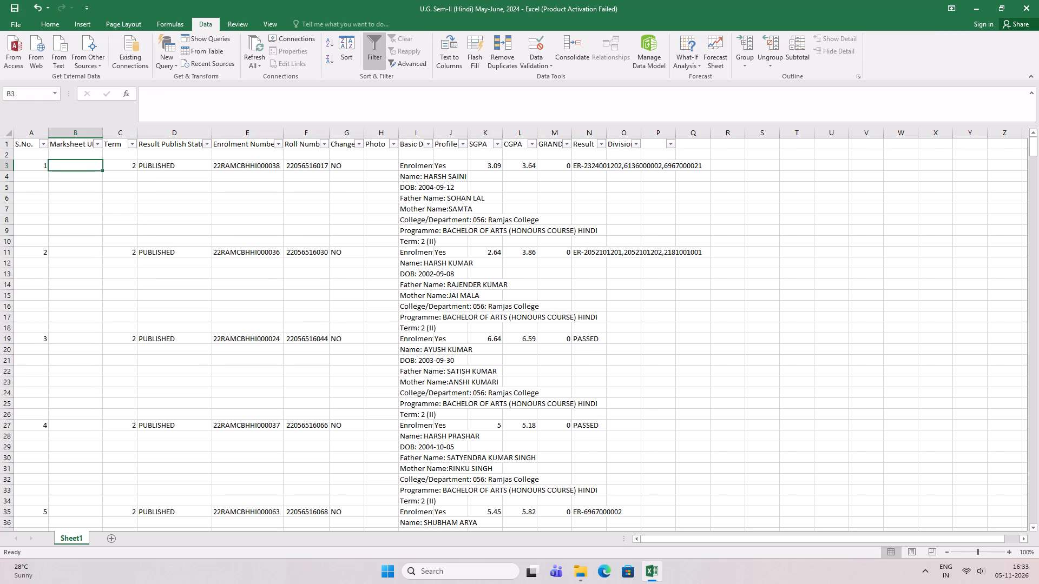
left_click(94, 147)
left_click(89, 128)
left_click(89, 136)
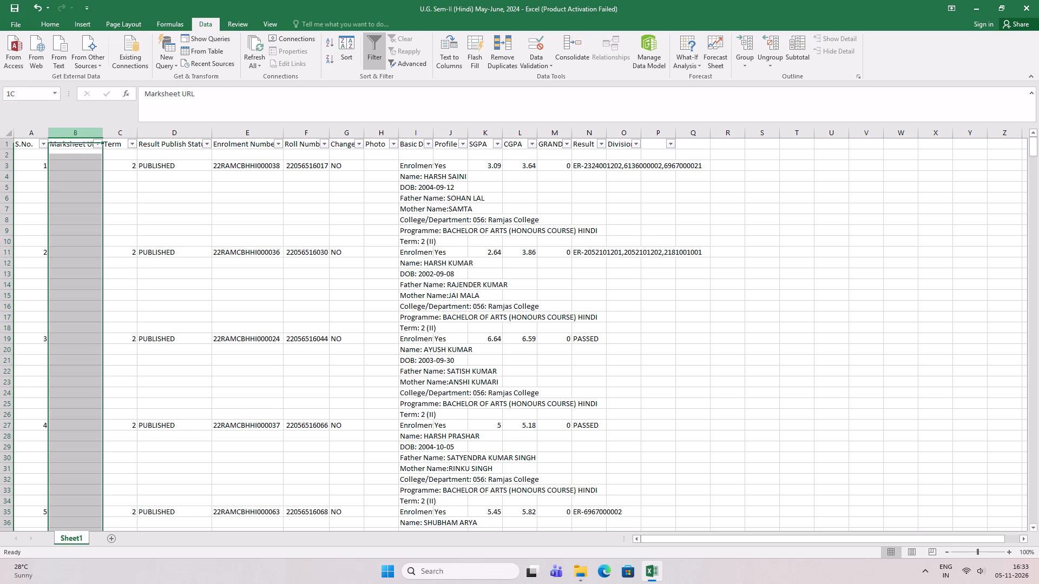
right_click(89, 136)
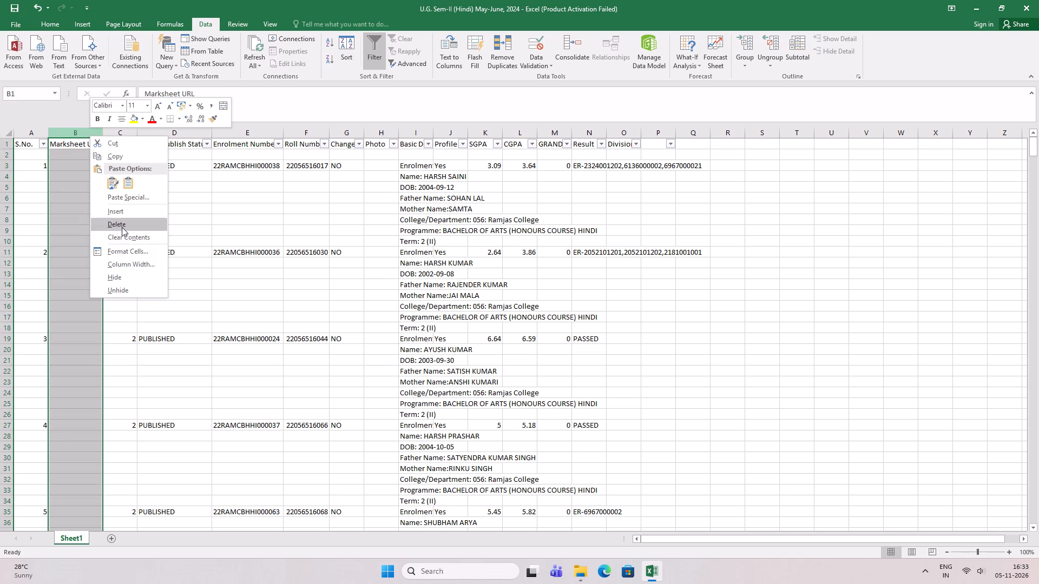
left_click(120, 223)
left_click(67, 187)
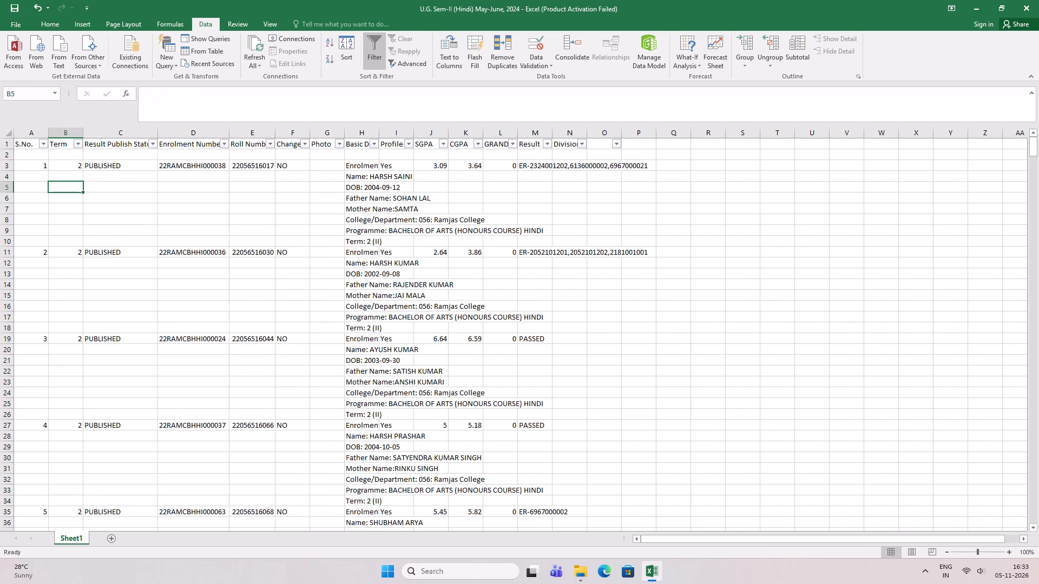
Examine the Result Publish Status column's entries down the sheet, returning to the first row.
left_click(119, 163)
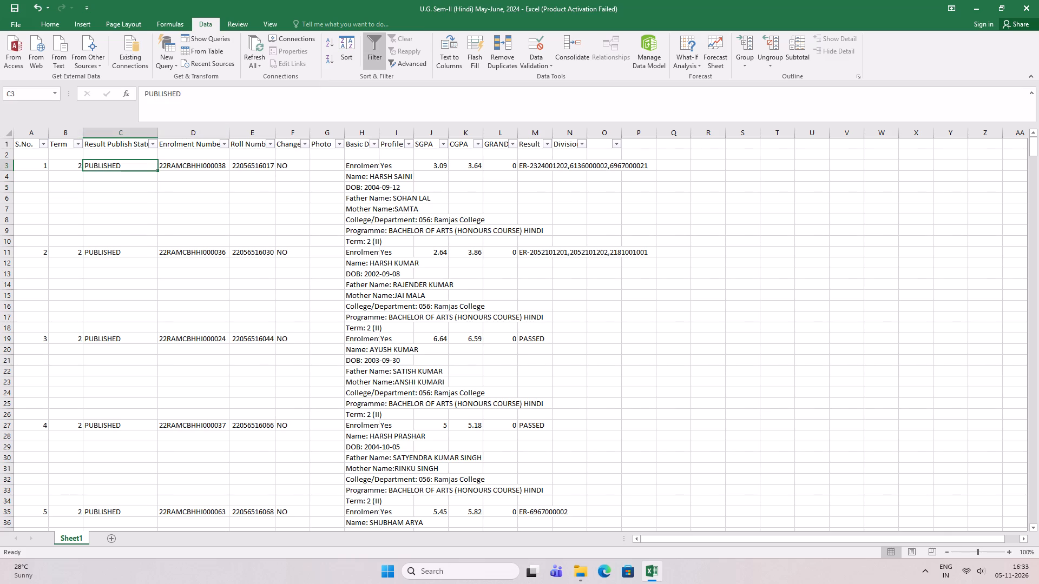
left_click(143, 135)
left_click(139, 160)
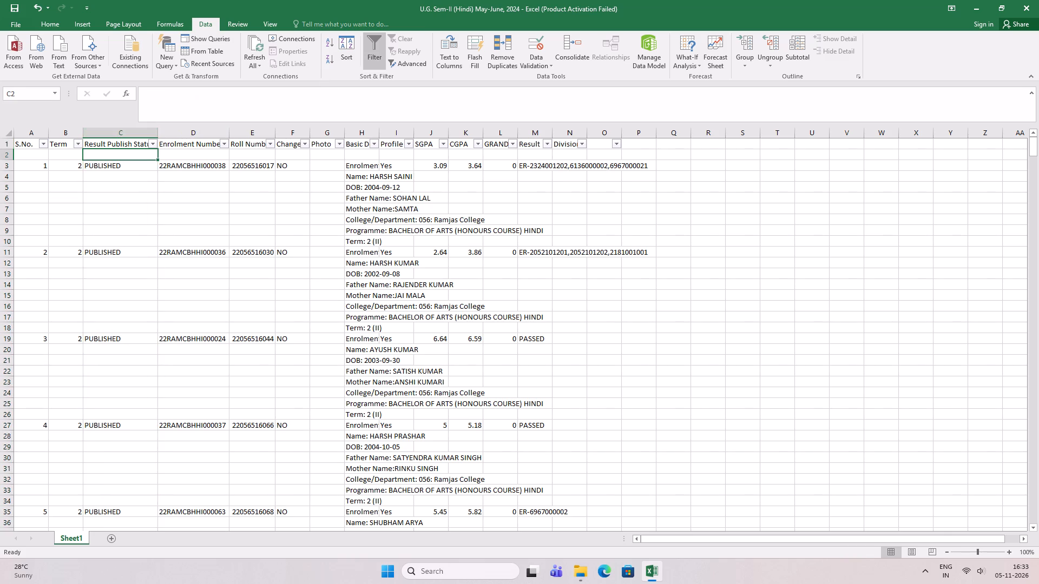
left_click(140, 131)
right_click(140, 131)
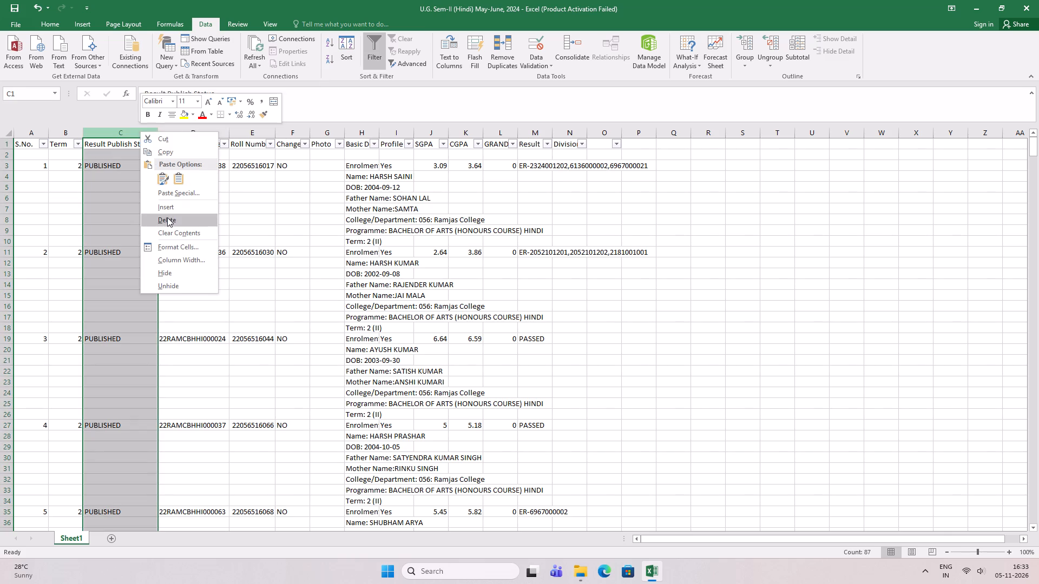
left_click(89, 284)
scroll(99, 270, "down", 9)
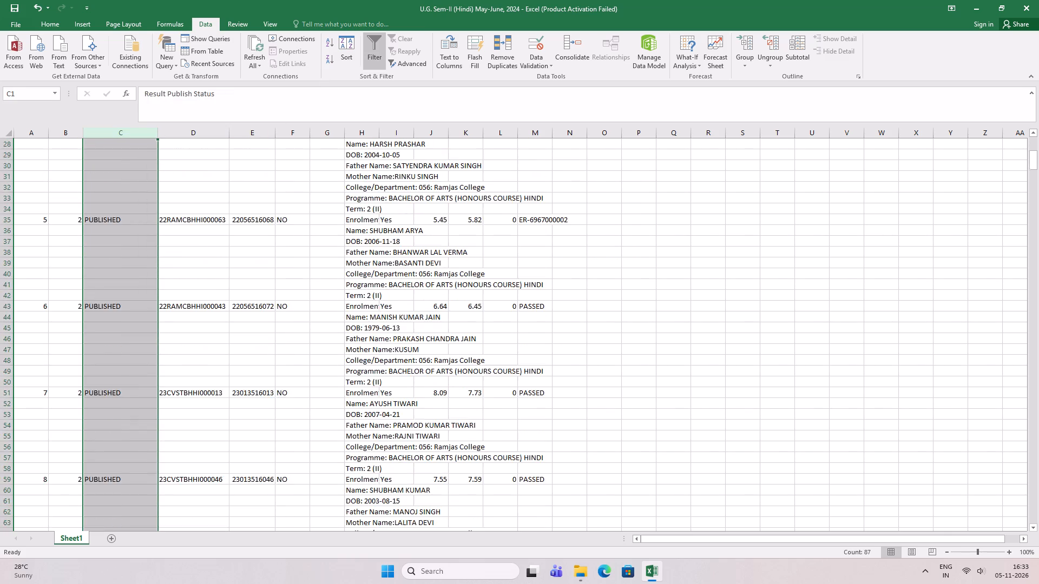
scroll(106, 271, "down", 20)
scroll(106, 271, "down", 18)
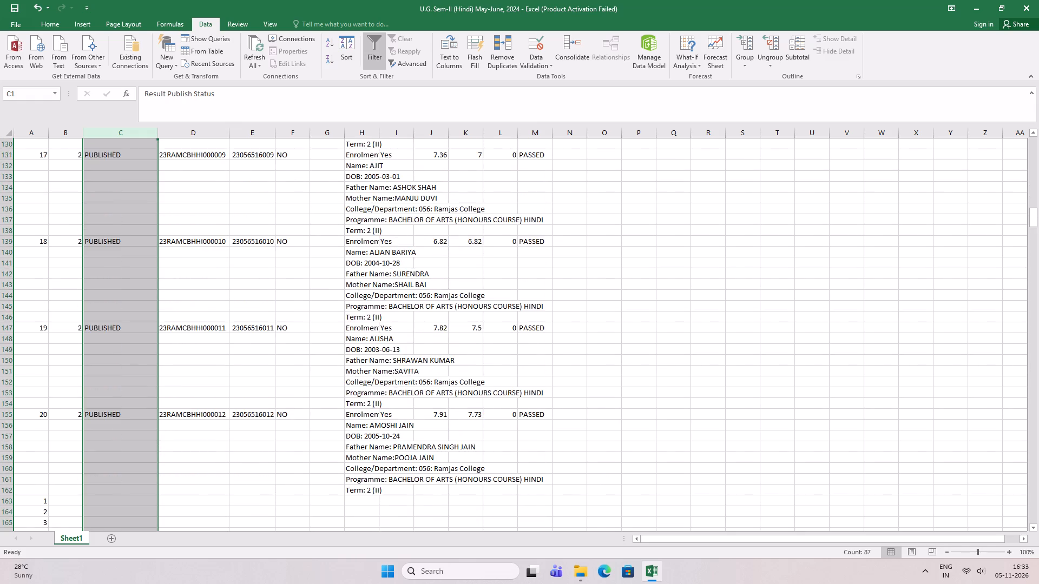
scroll(160, 281, "down", 6)
left_click(142, 132)
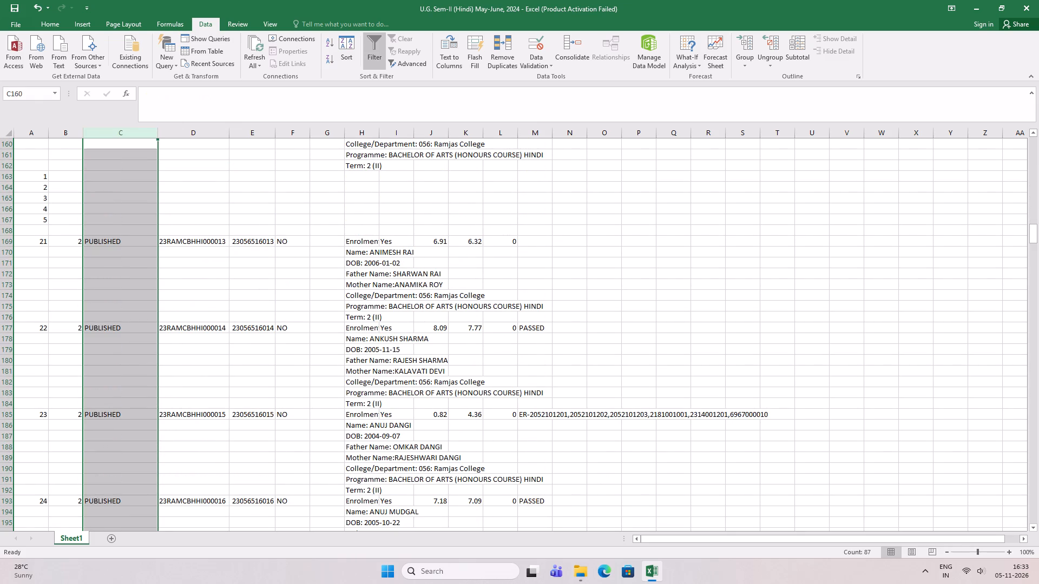
key("ctrl+Home")
left_click(139, 127)
left_click(138, 130)
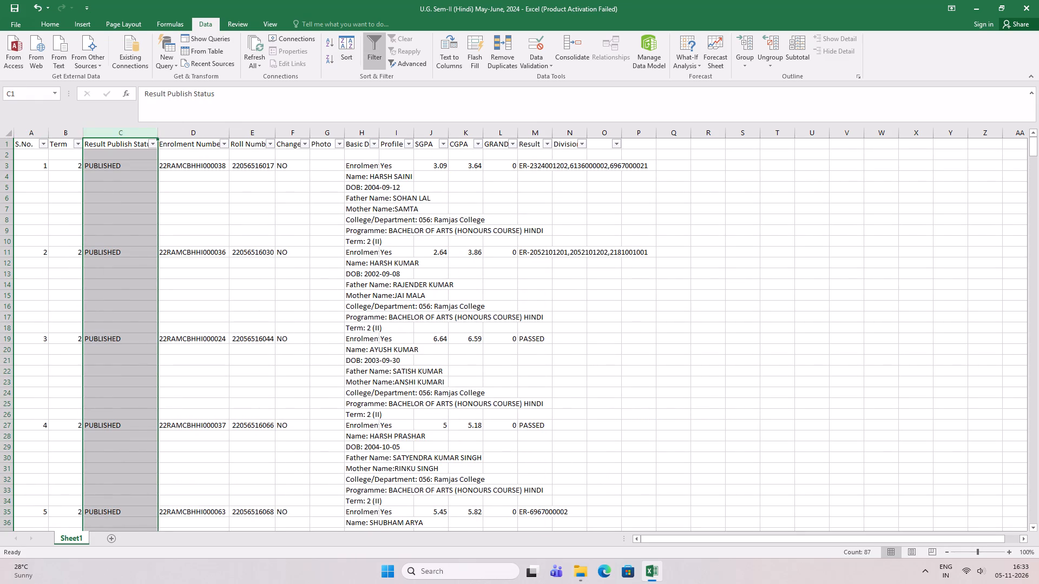
Check the filter entries of the Result Publish Status column, keeping all values selected.
left_click(150, 144)
left_click(150, 144)
left_click(150, 144)
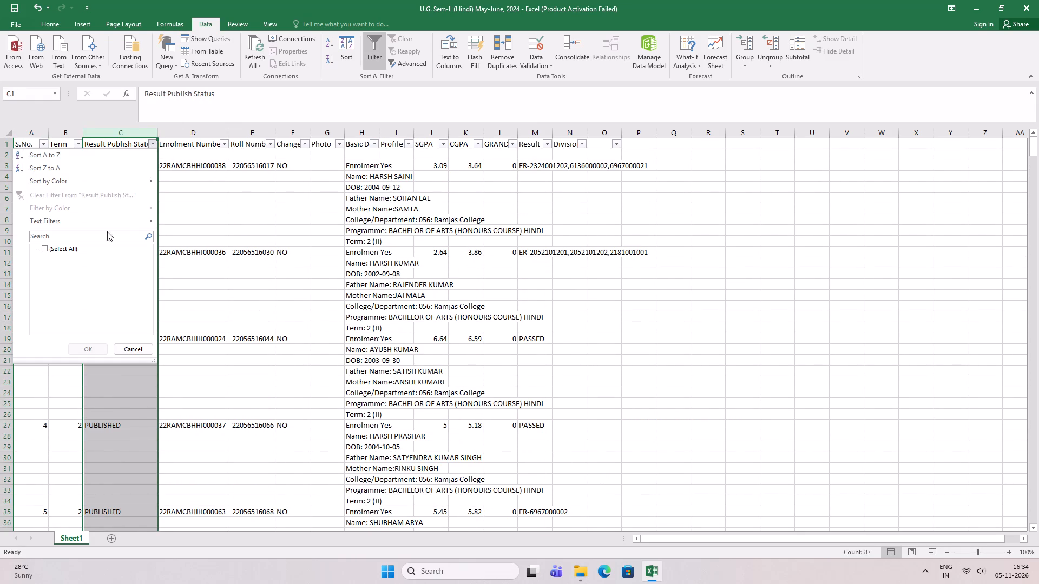
left_click(53, 249)
left_click(95, 349)
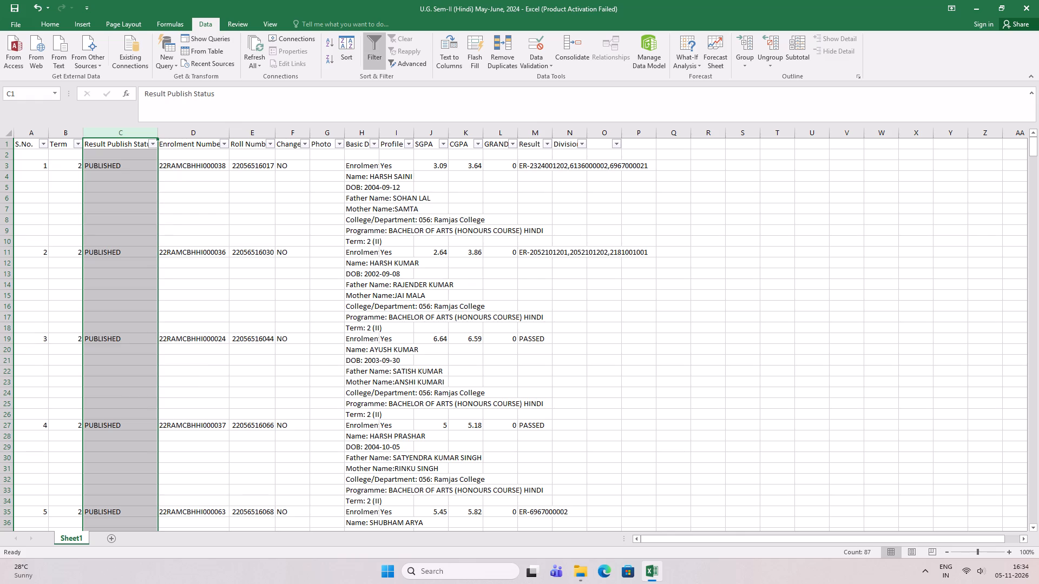
left_click(135, 134)
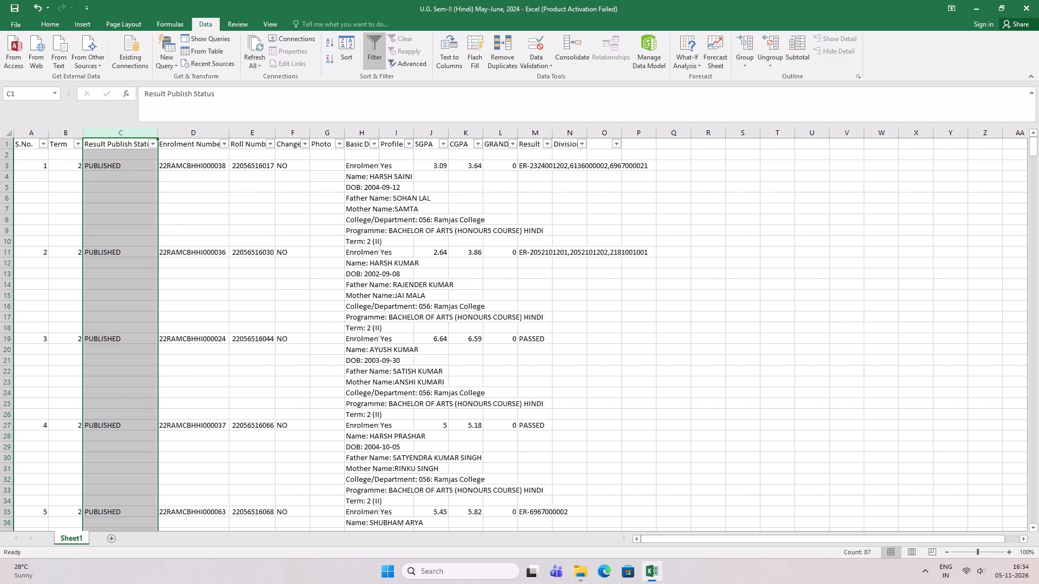
left_click(153, 145)
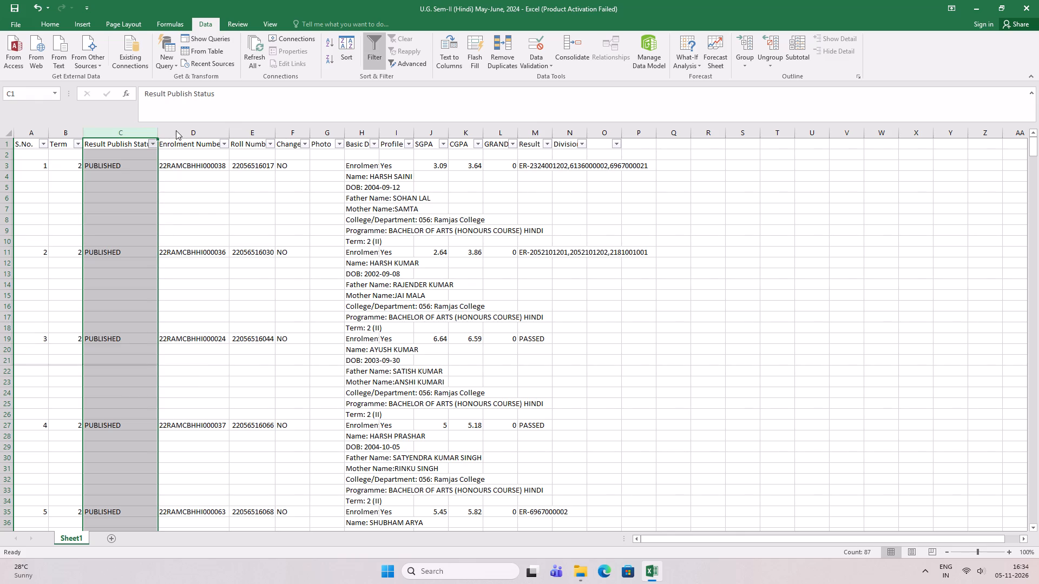
Widen the Roll Number and Change Received From Student columns to fit their headings.
left_click(176, 130)
left_click(183, 131)
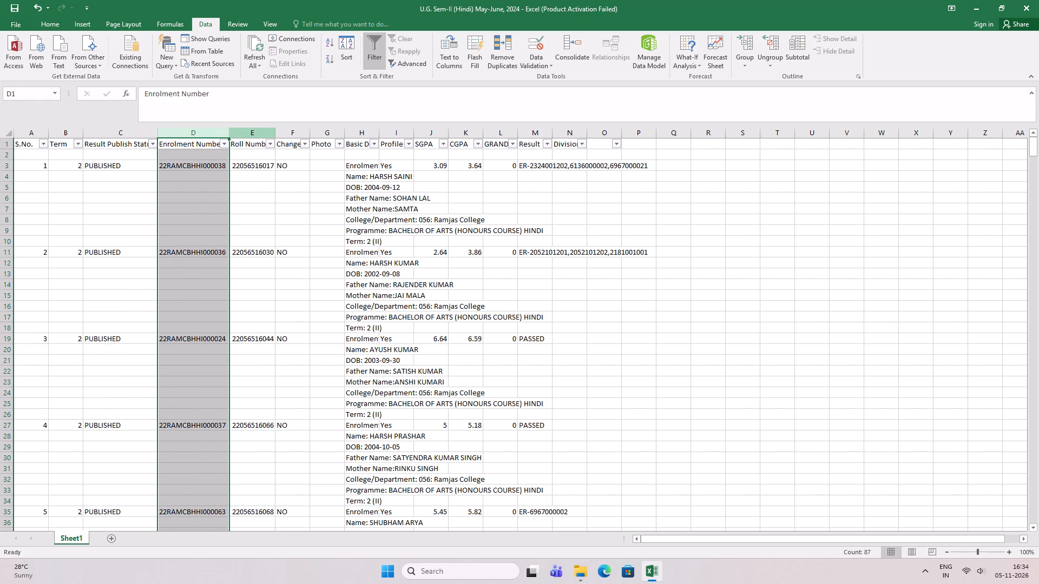
double_click(276, 134)
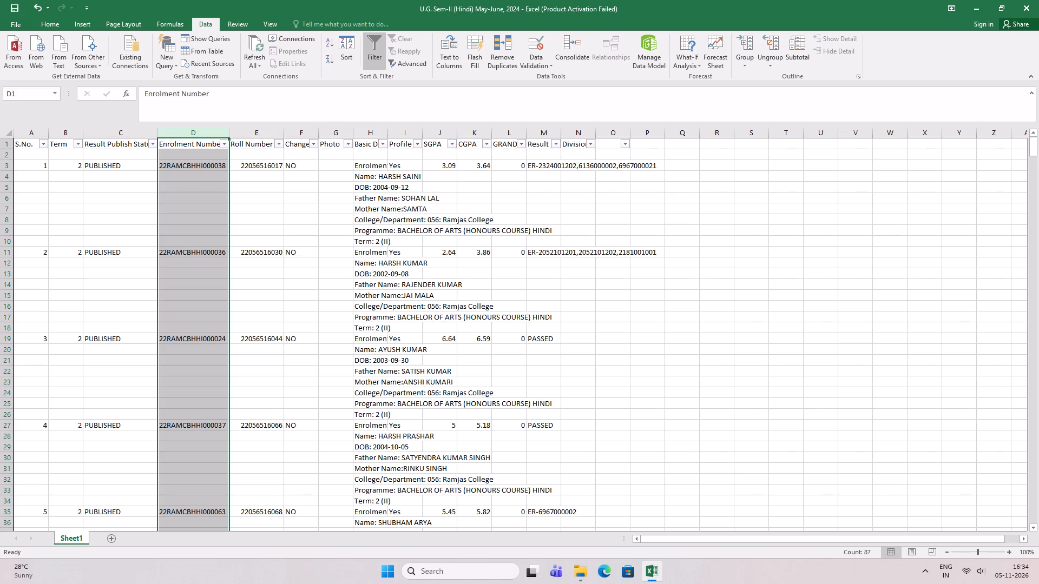
left_click(319, 138)
left_click(319, 136)
left_click(319, 133)
double_click(319, 132)
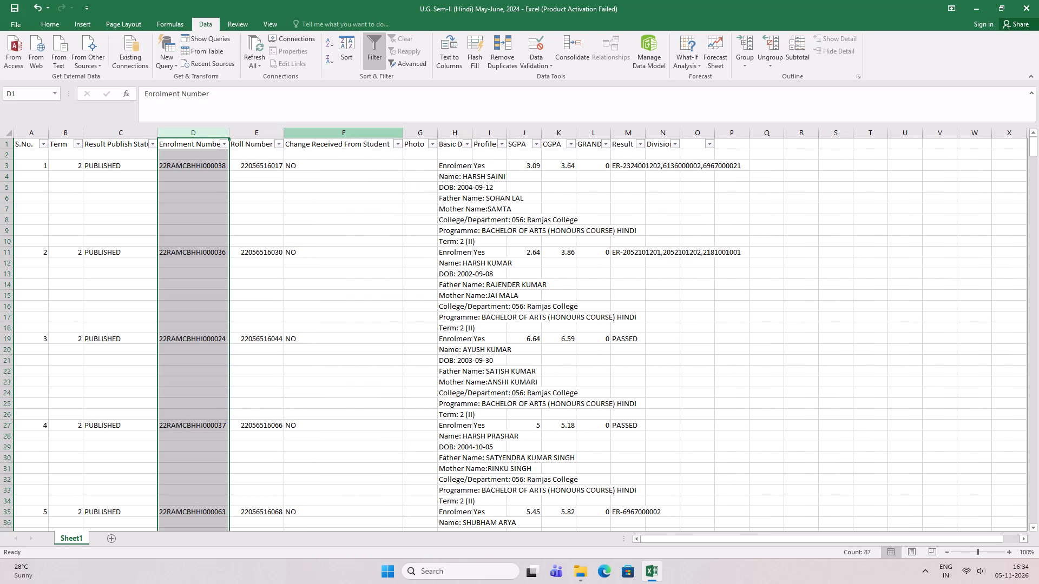
Check the Change Received From Student column's filter entries and delete that column.
left_click(326, 134)
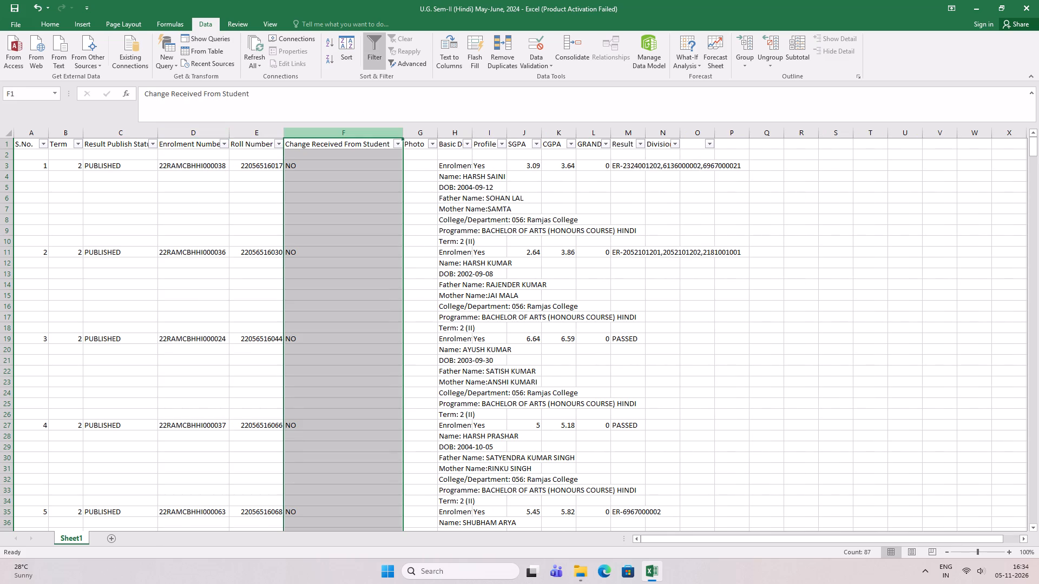
left_click(400, 144)
left_click(390, 132)
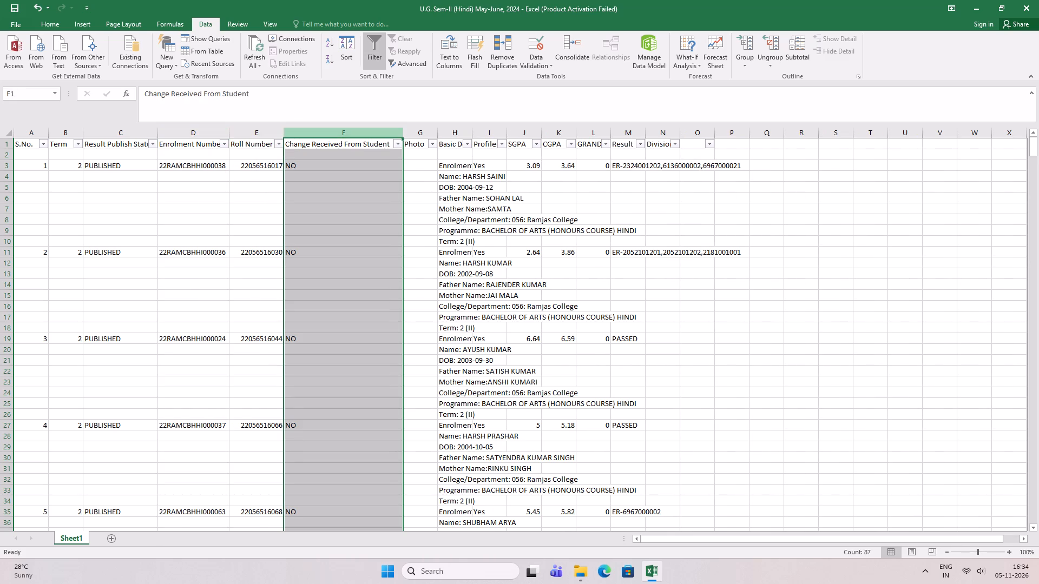
left_click(385, 134)
right_click(385, 134)
left_click(417, 220)
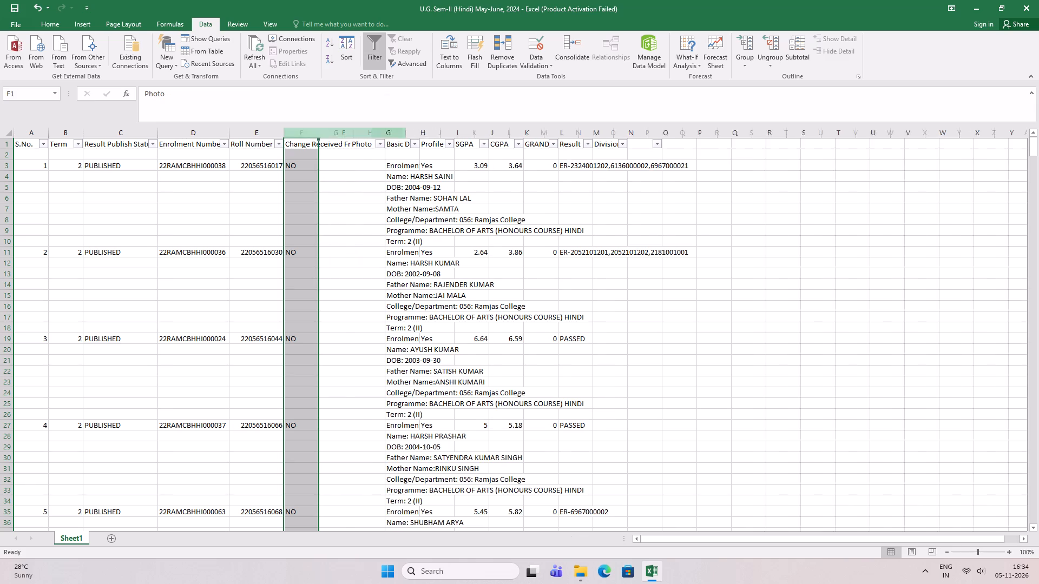
Delete the Photo column from the Semester II sheet.
left_click(338, 185)
left_click(307, 136)
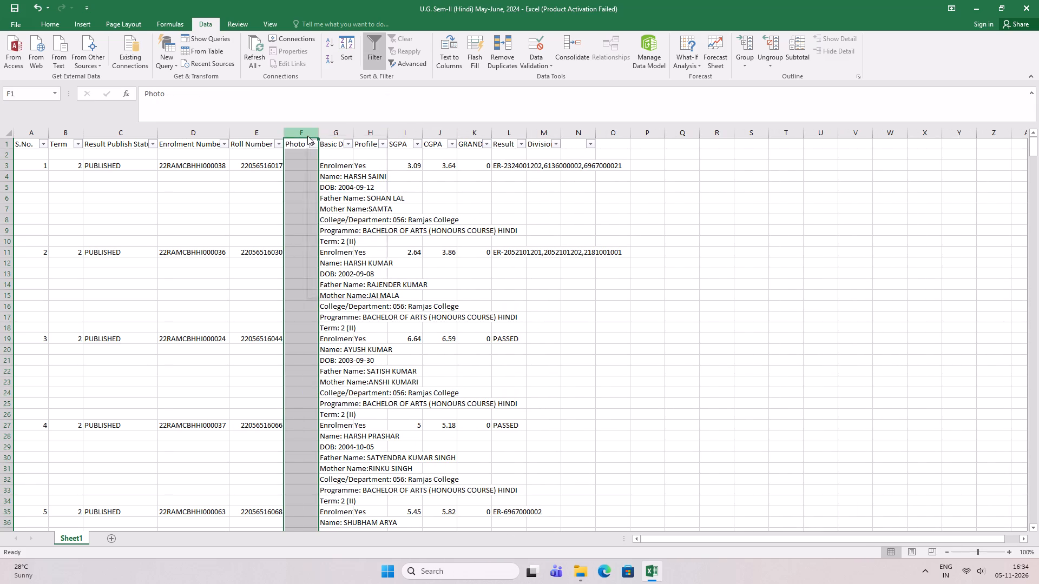
right_click(307, 136)
left_click(336, 218)
left_click(337, 211)
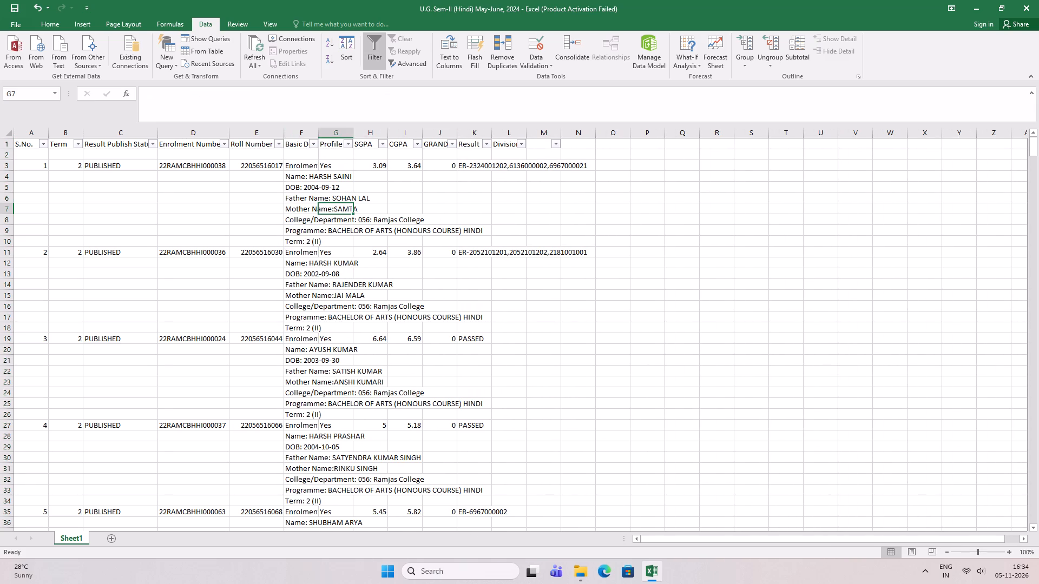
Widen the Basic Details column to fit its entries.
double_click(319, 132)
Check the Profile Synched Across Samarth column's filter entries and delete that column.
left_click(522, 134)
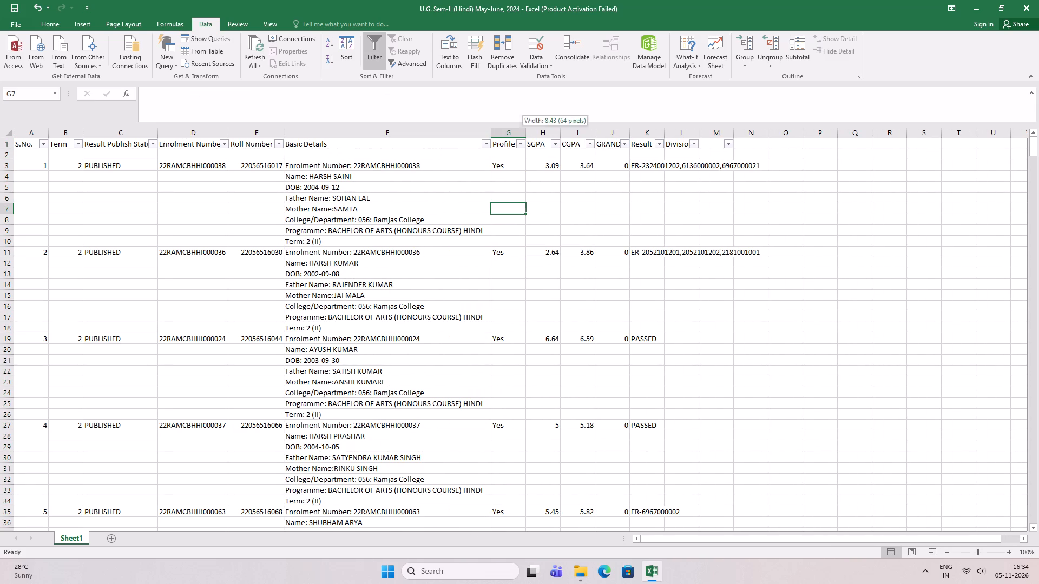
left_click(521, 141)
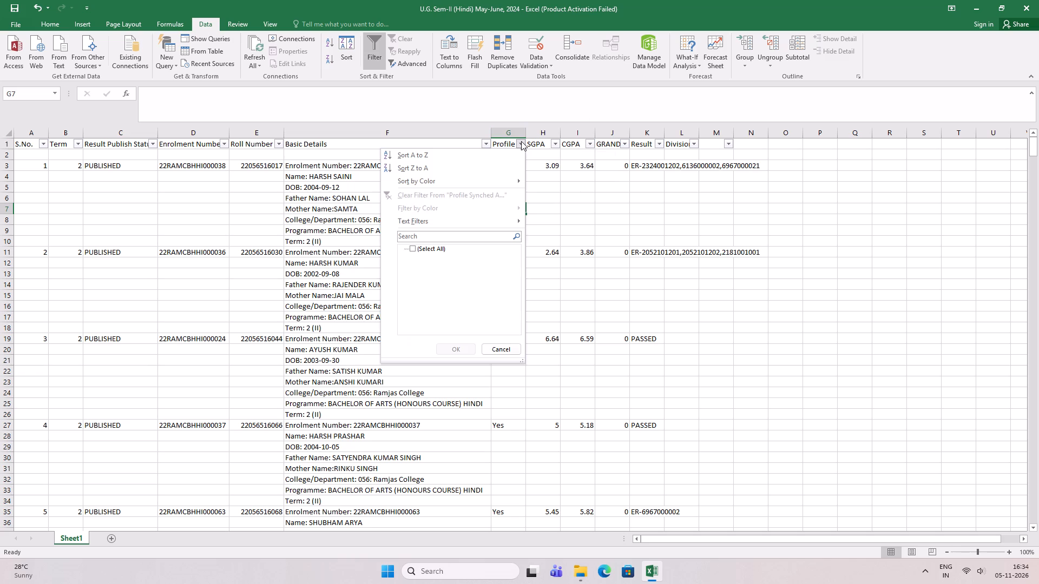
double_click(515, 134)
left_click(519, 142)
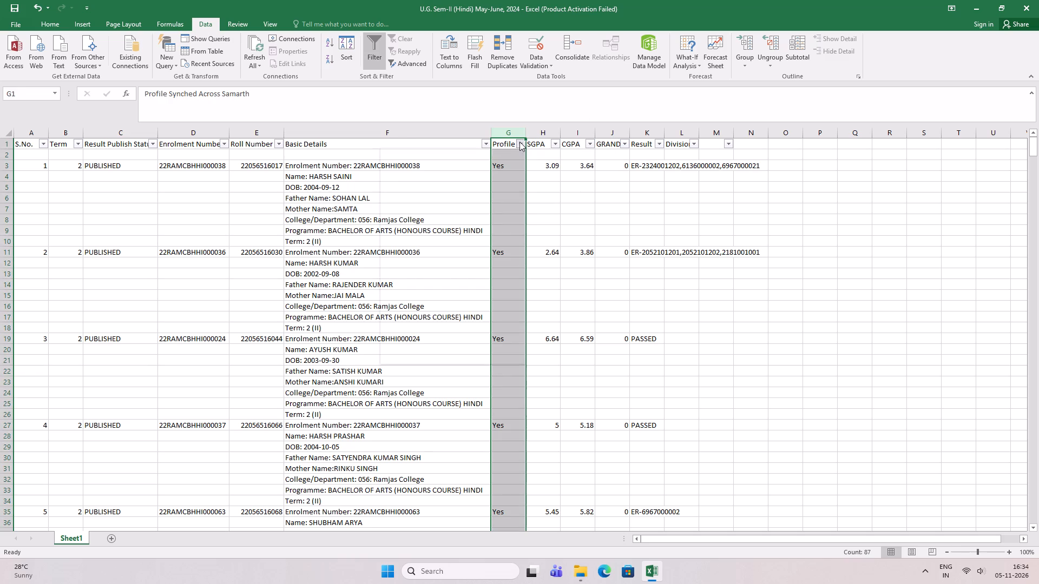
left_click(519, 142)
left_click(517, 134)
right_click(516, 134)
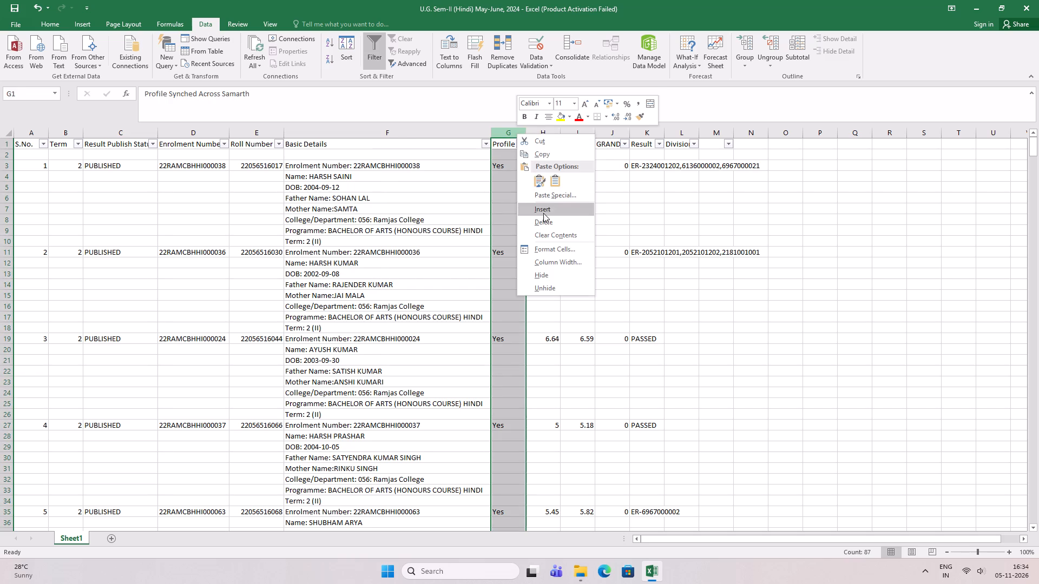
left_click(543, 219)
Widen the Result column to fit its entries and the Division column to fit its heading.
left_click(506, 169)
left_click(544, 165)
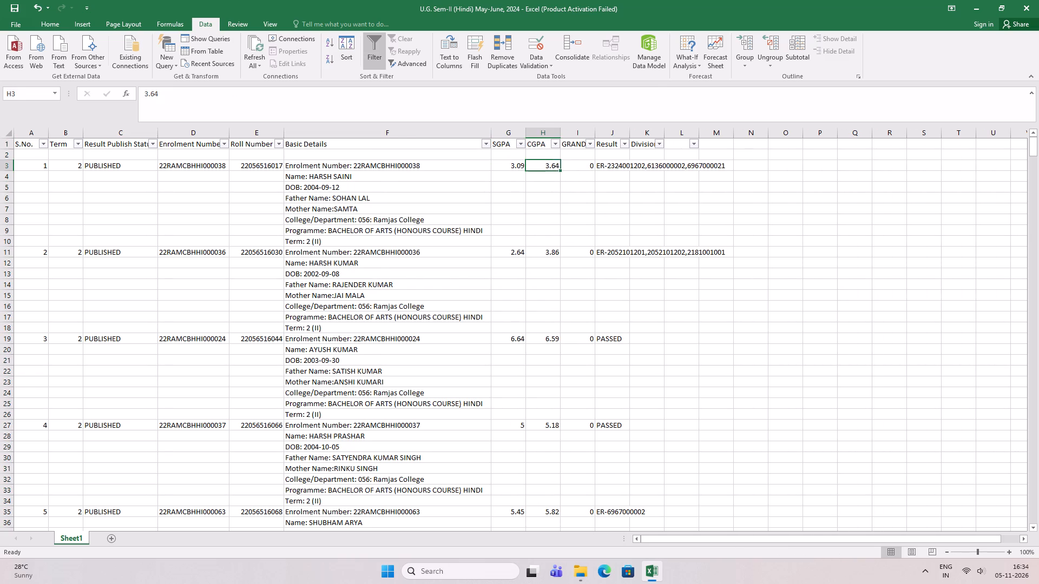
left_click(587, 166)
left_click(613, 163)
double_click(632, 132)
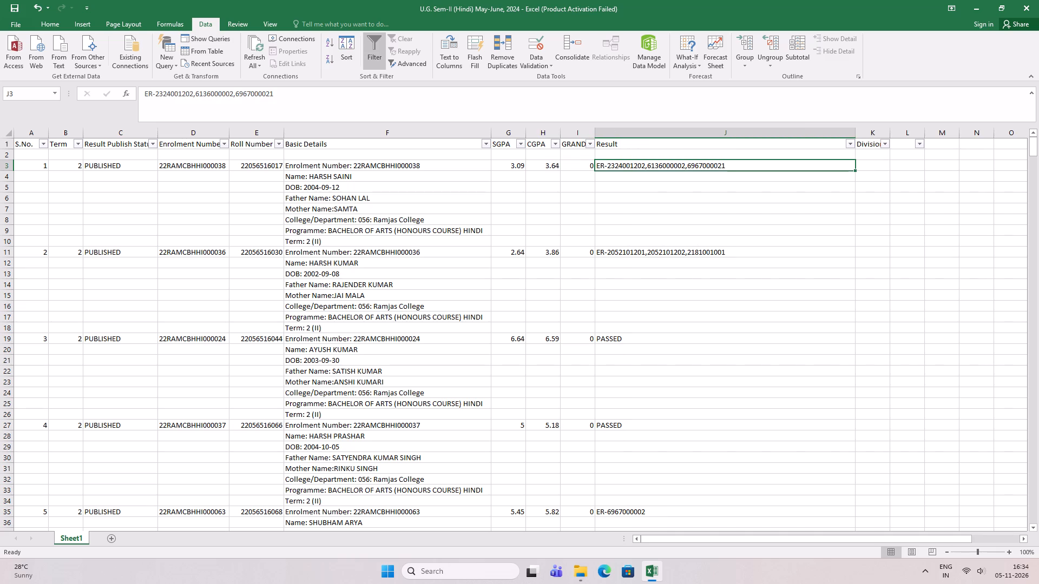
double_click(886, 134)
Check the Division column's filter entries, keep the column, and save the Semester II workbook.
left_click(887, 137)
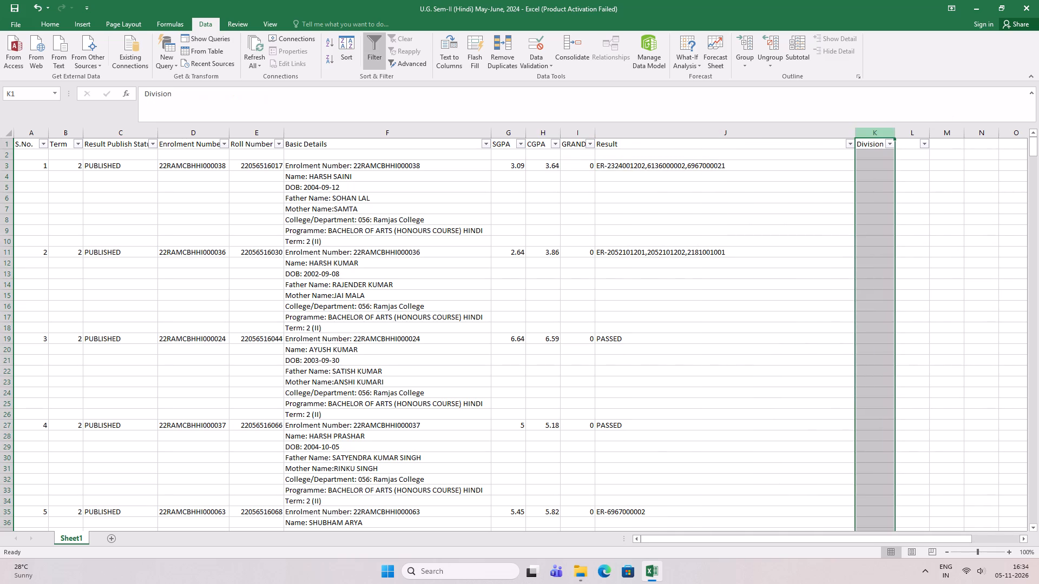
left_click(886, 144)
double_click(878, 135)
right_click(876, 133)
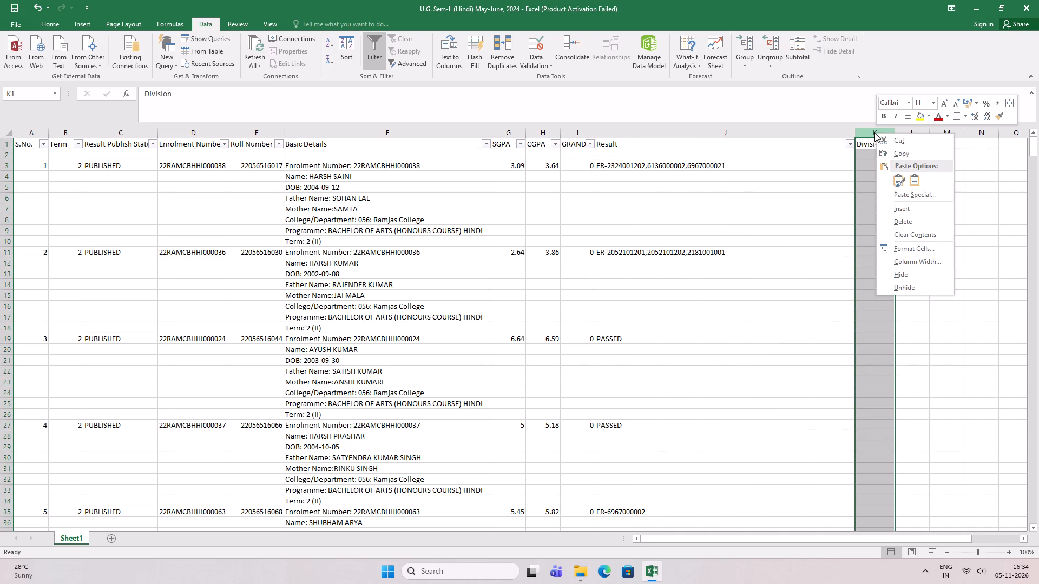
left_click(850, 224)
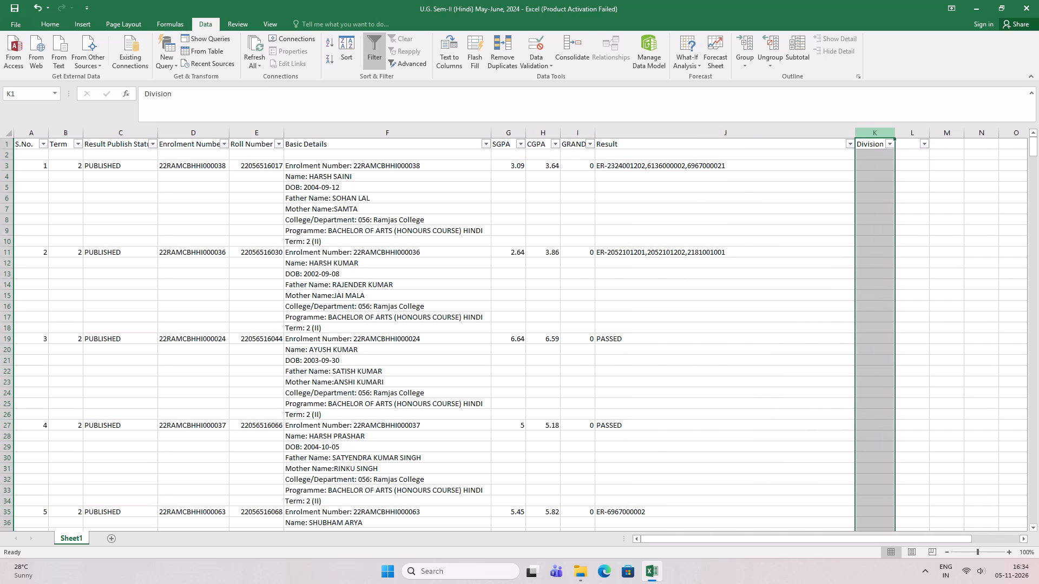
key("ctrl+s")
key("ctrl+s")
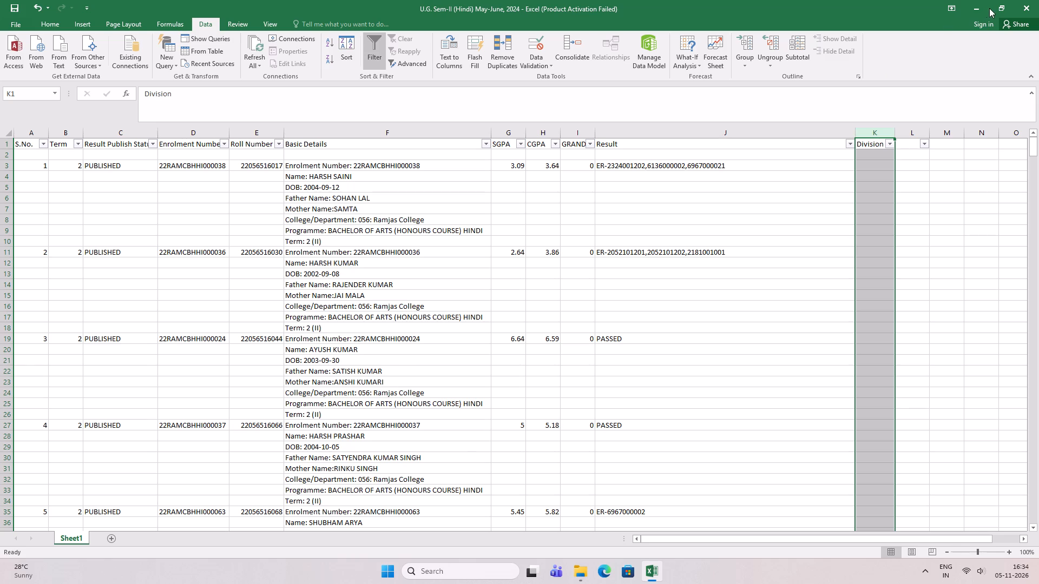
Open the U.G. Sem-1 (Hindi) Nov-Dec, 2023 workbook and narrow its Result column to just fit the longest entry.
left_click(982, 8)
double_click(202, 91)
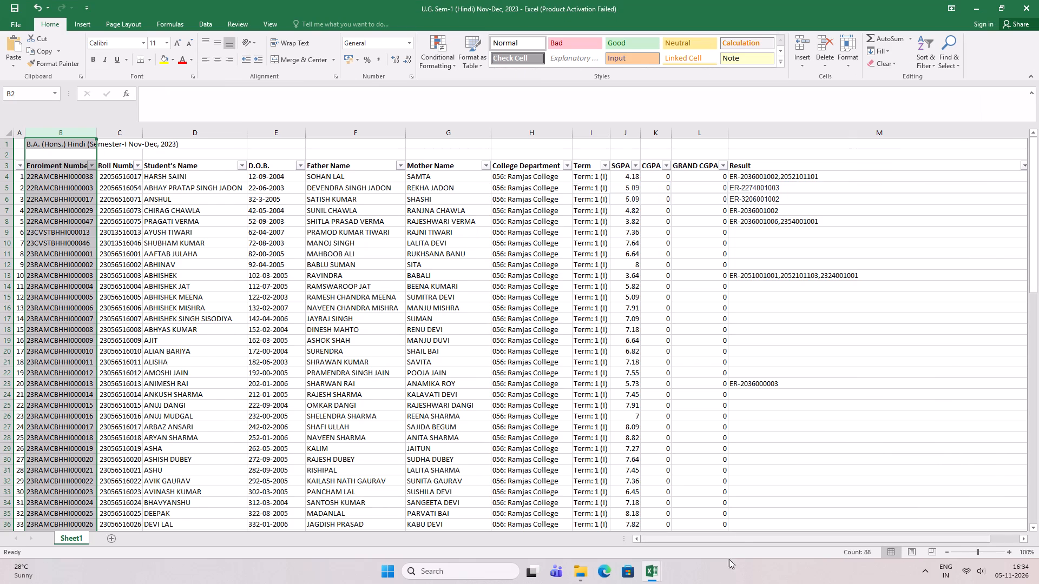
left_click_drag(744, 537, 856, 529)
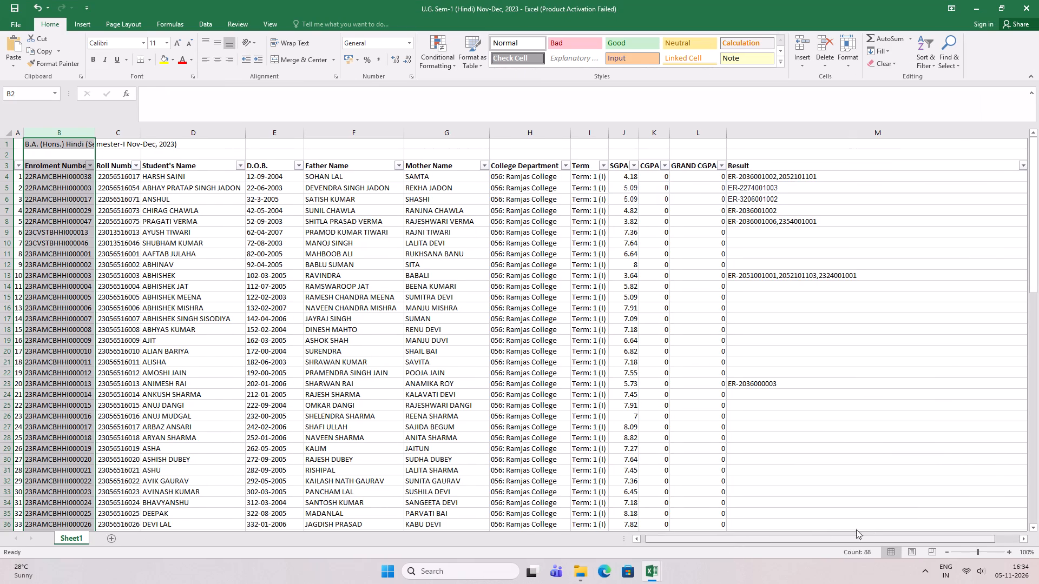
left_click_drag(856, 529, 714, 535)
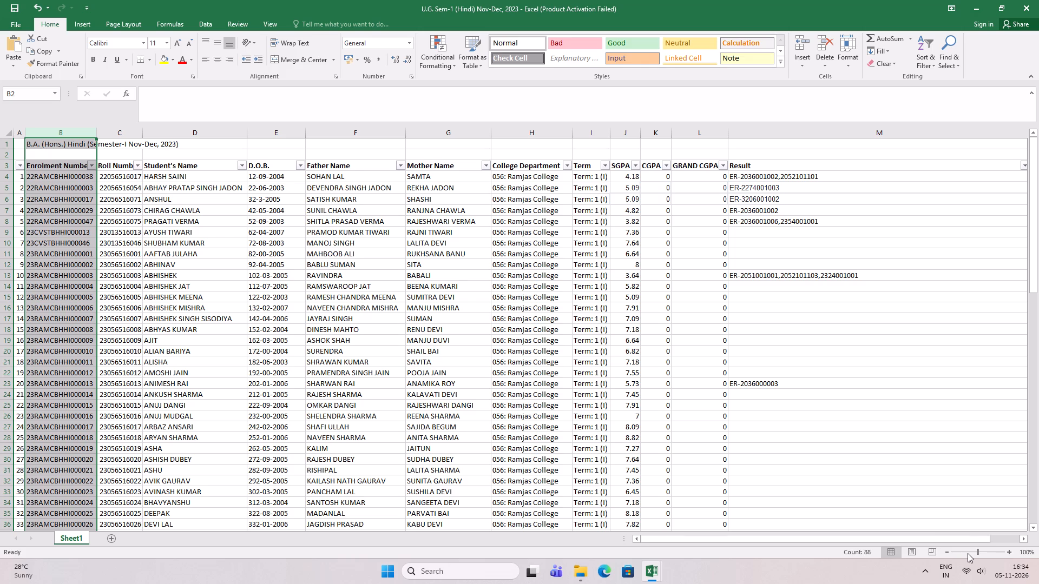
left_click_drag(968, 537, 1011, 529)
double_click(1020, 131)
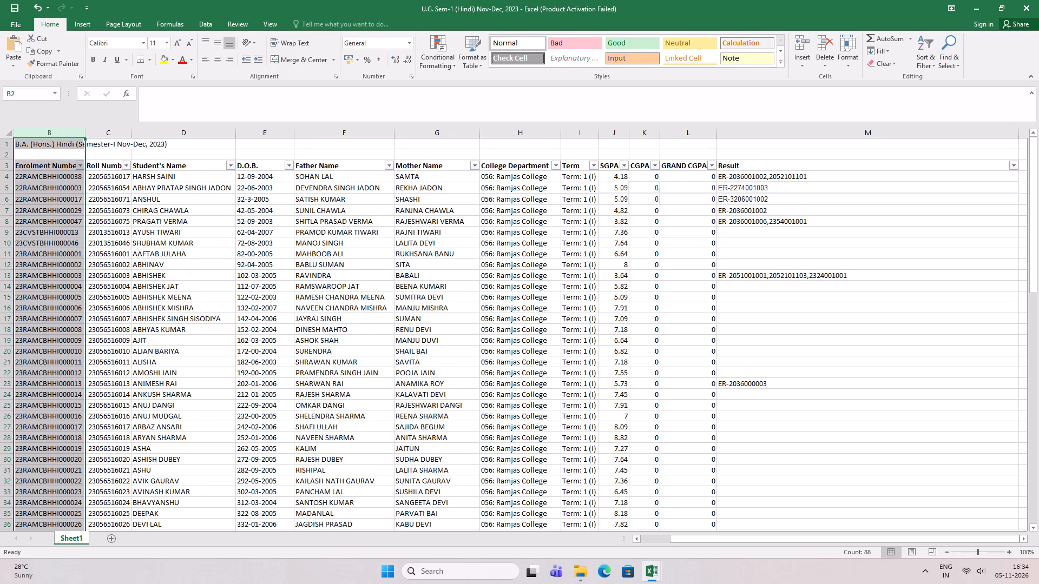
double_click(1018, 132)
left_click_drag(1019, 133, 853, 125)
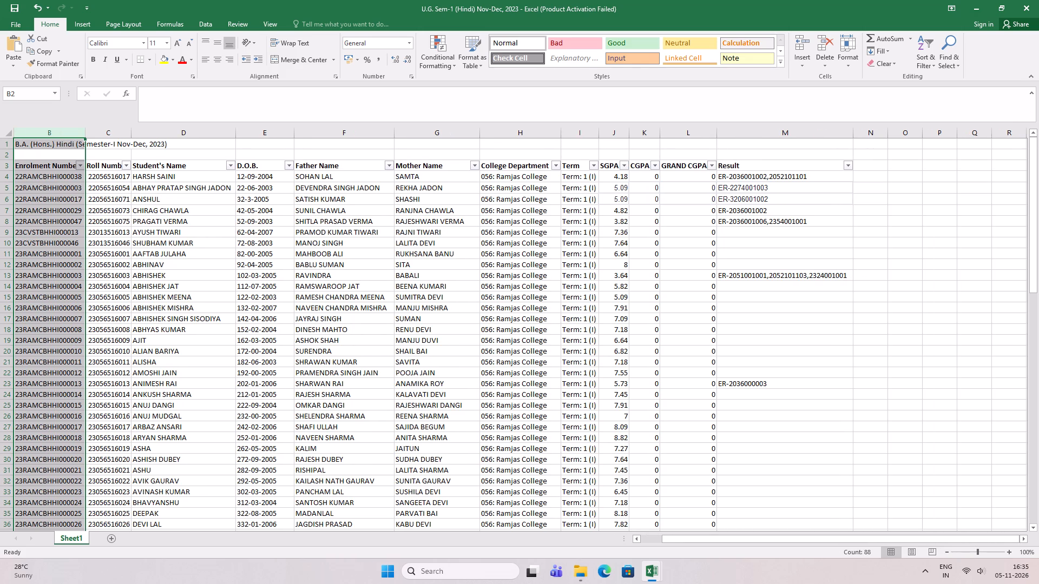
Add the heading Division in cell N3 beside Result and save the Semester I workbook.
left_click(869, 167)
key("shift+d")
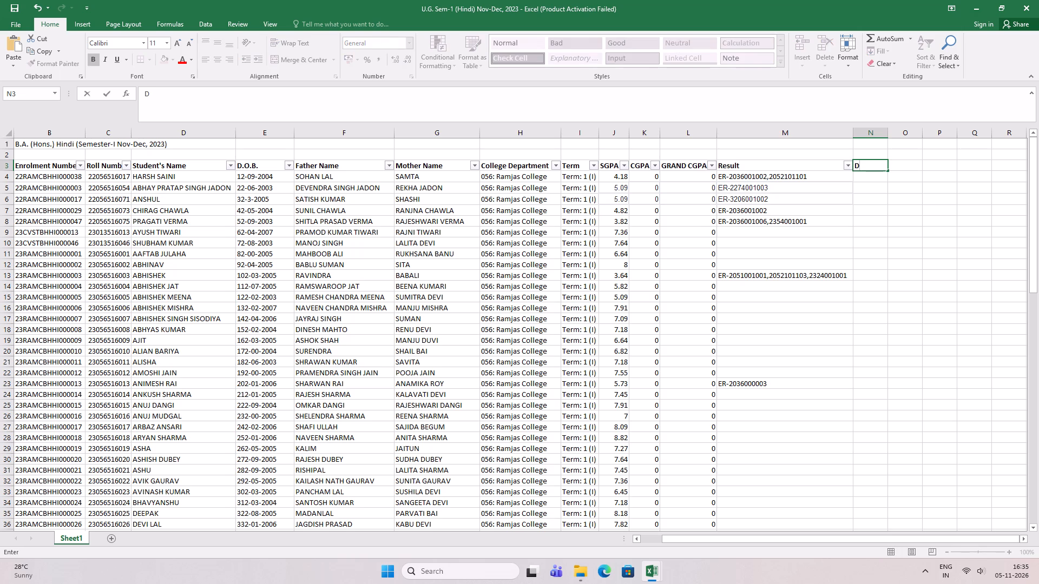
type("ivisoin")
key("BackSpace")
key("BackSpace")
key("BackSpace")
type("ion")
key("Return")
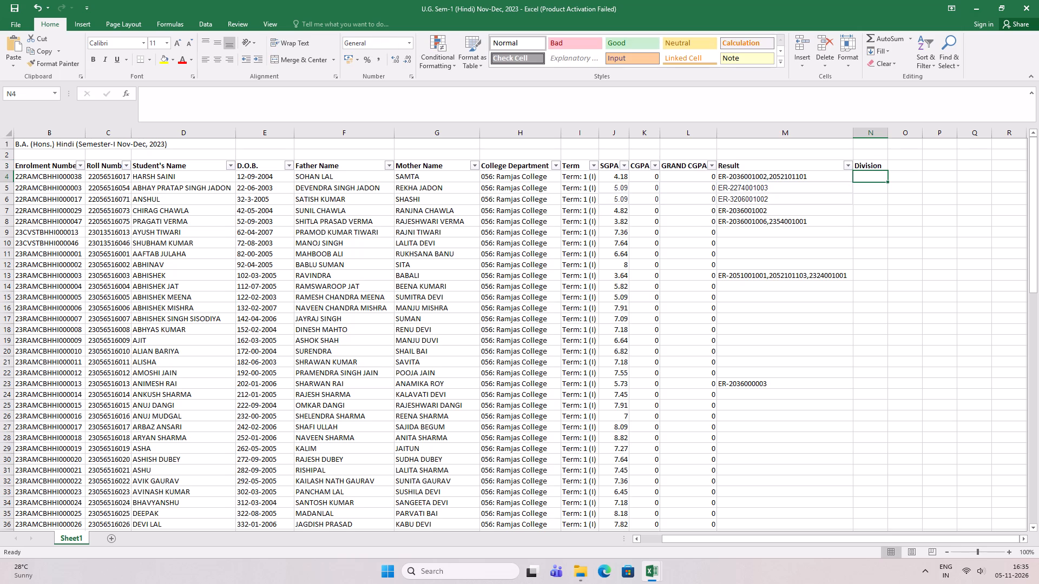
key("ctrl+s")
Reapply the filter so it includes the Division heading in row 3, save the Semester I workbook and close it.
left_click(875, 165)
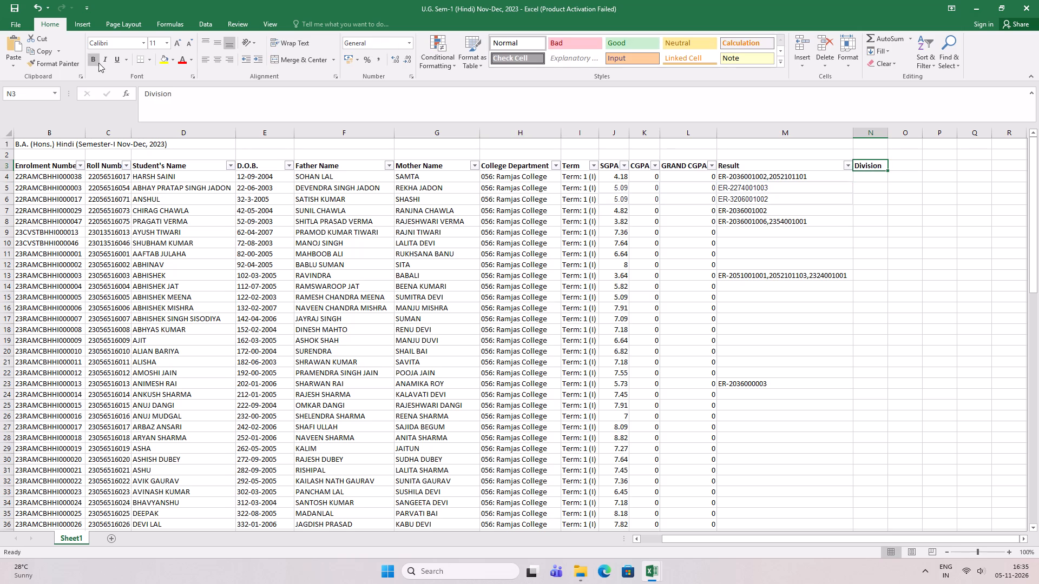
left_click(204, 18)
double_click(375, 52)
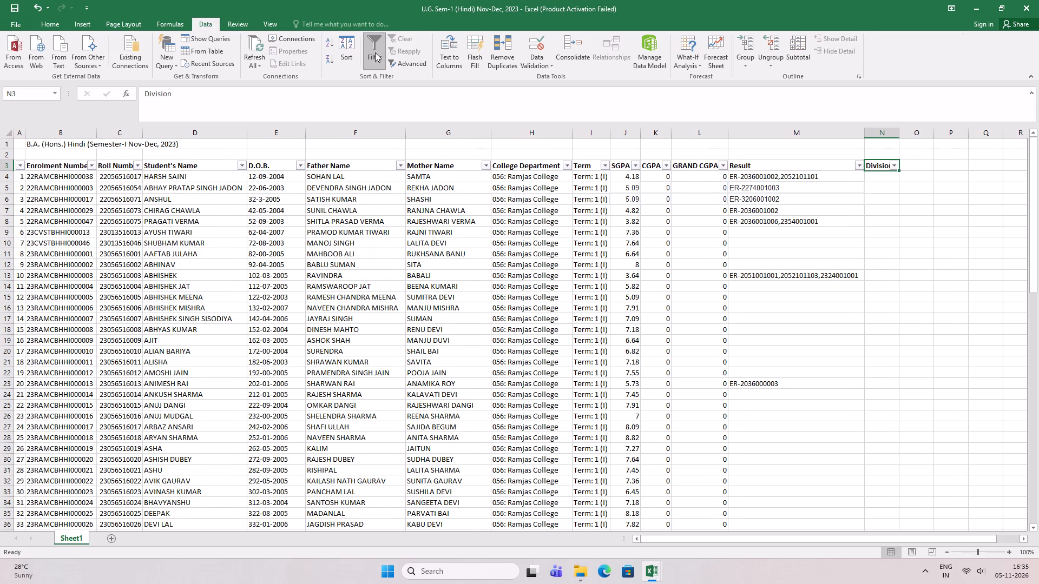
key("ctrl+s")
key("ctrl+s")
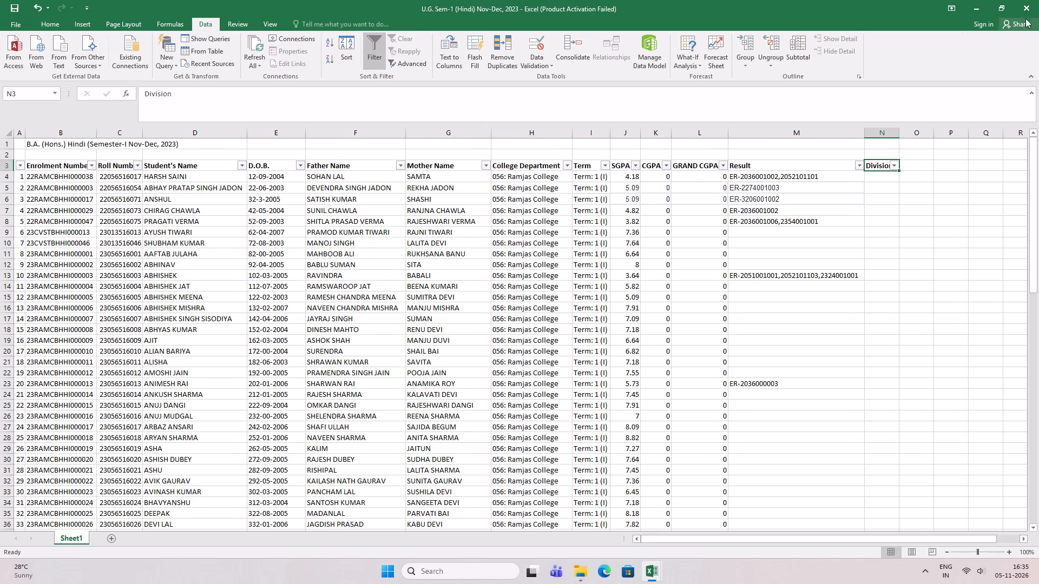
left_click(1025, 15)
Save the Semester II workbook and widen its GRAND CGPA column to fit the heading.
key("ctrl+s")
left_click(756, 213)
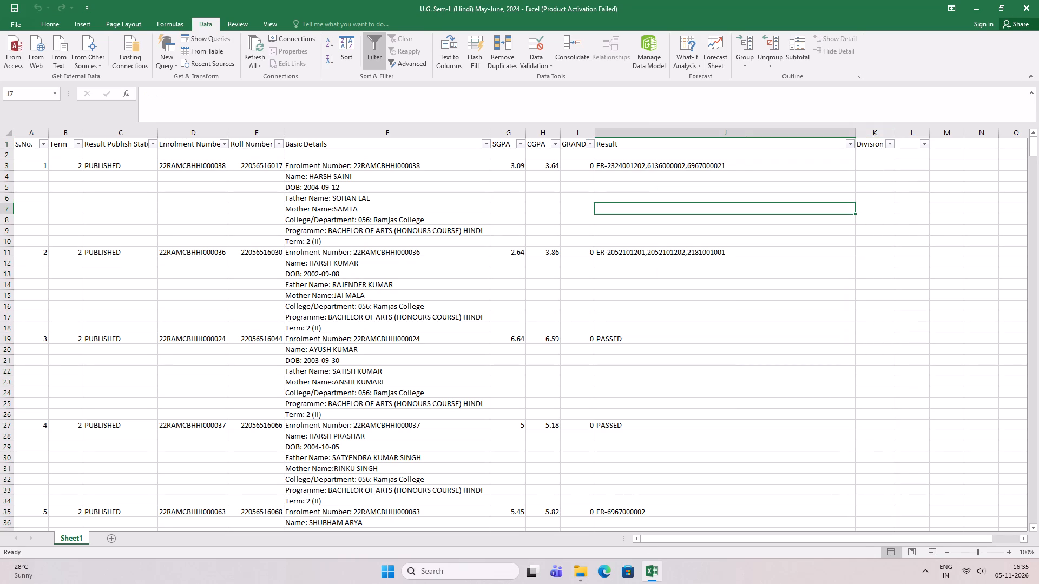
double_click(597, 130)
left_click(626, 192)
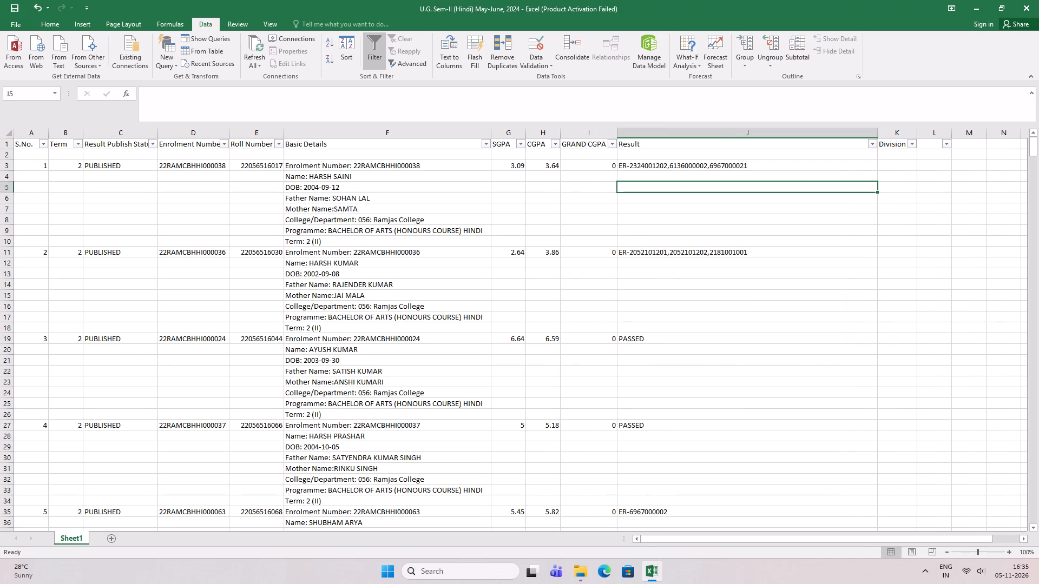
Reopen the Semester I workbook from the Phool folder to review its column layout, close it and return to Semester II.
key("alt+Tab")
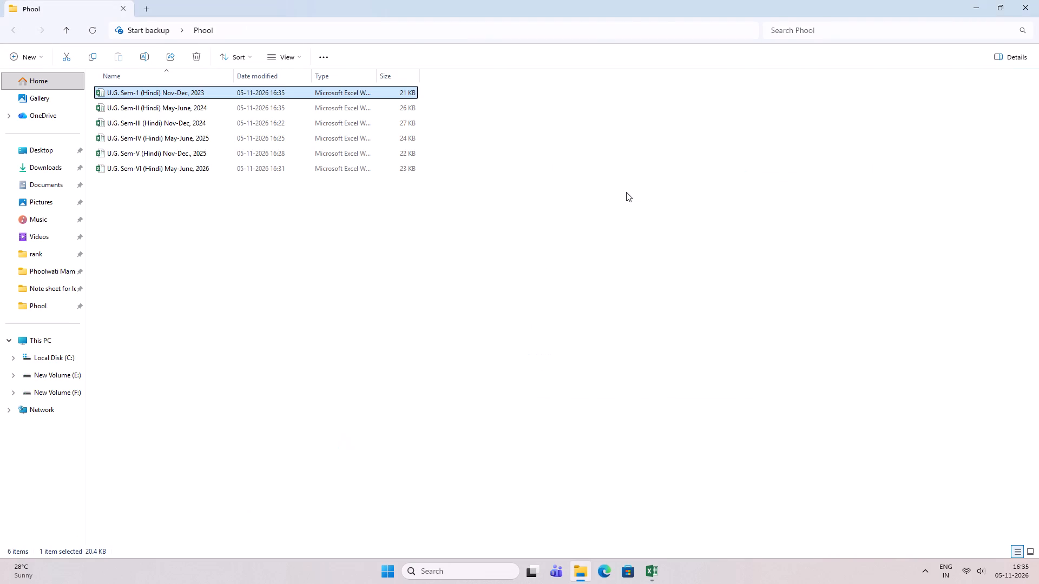
double_click(168, 94)
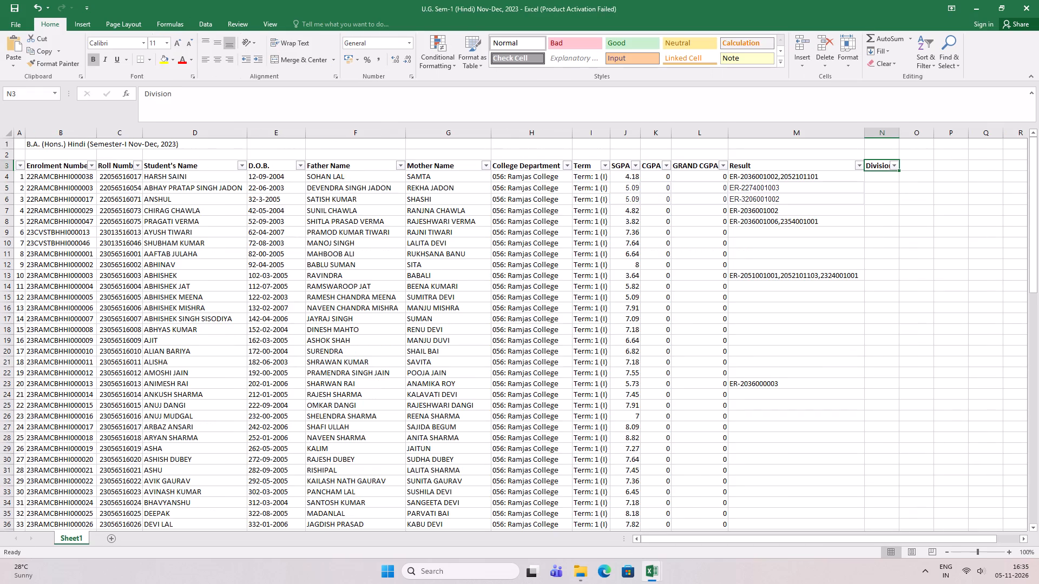
left_click(1027, 4)
key("alt+Tab")
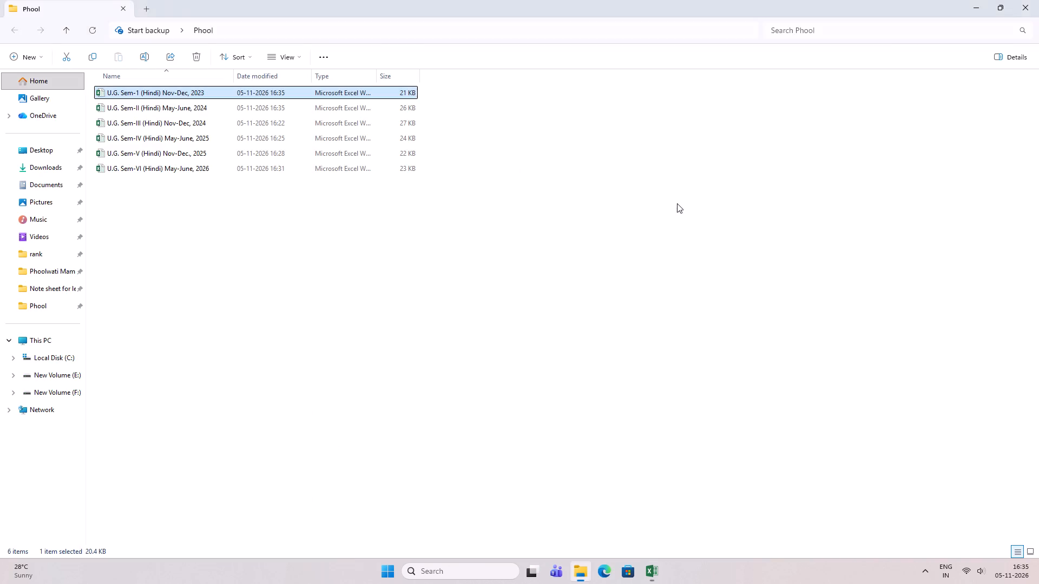
key("alt+Tab")
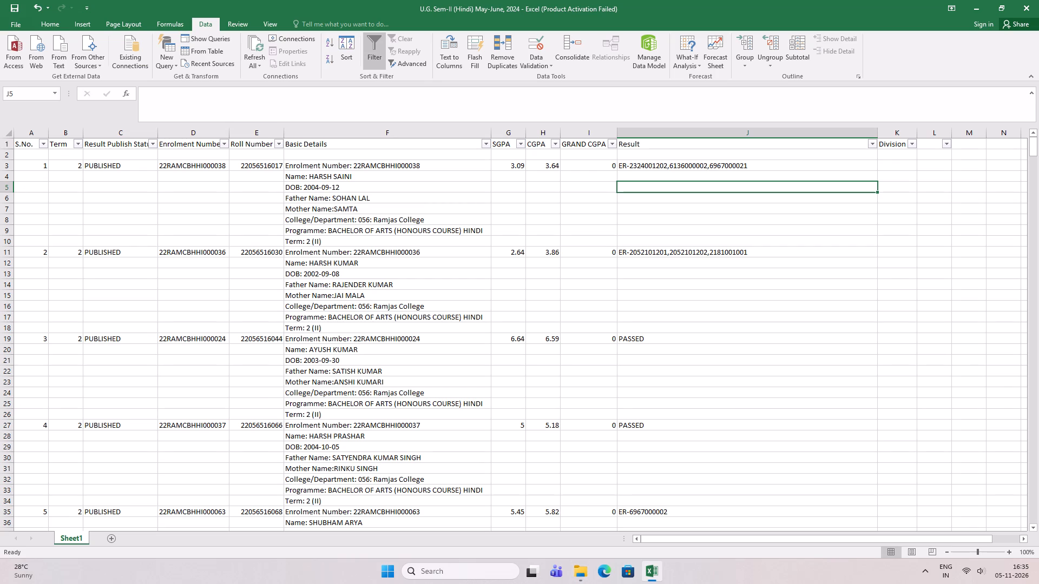
Save the Semester II workbook.
key("ctrl+s")
key("alt+Tab")
key("alt+Tab")
Centre-align the S.No. and Term columns in the Semester II sheet.
left_click(37, 133)
left_click(16, 22)
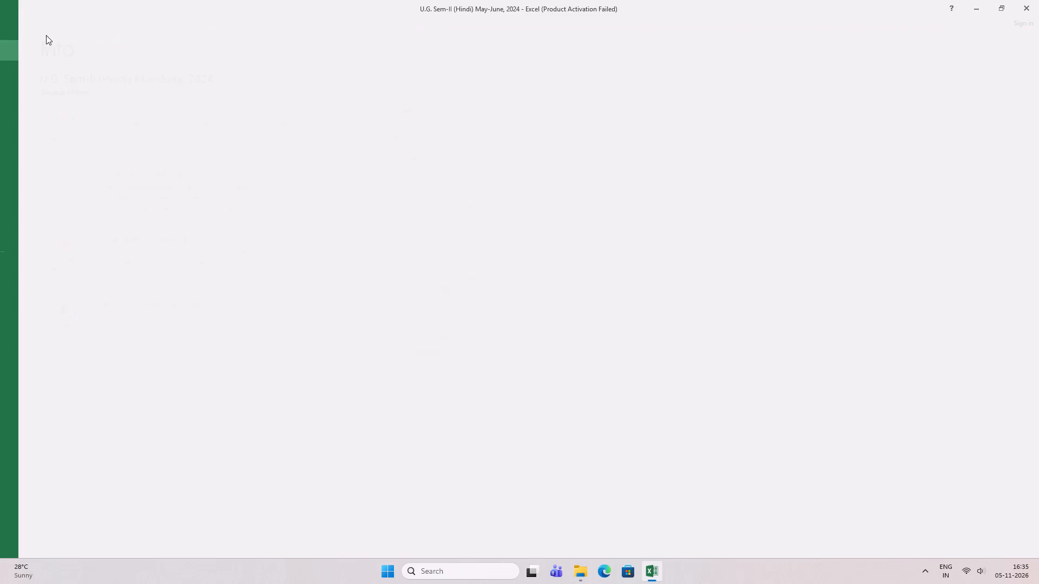
left_click(22, 21)
left_click(45, 22)
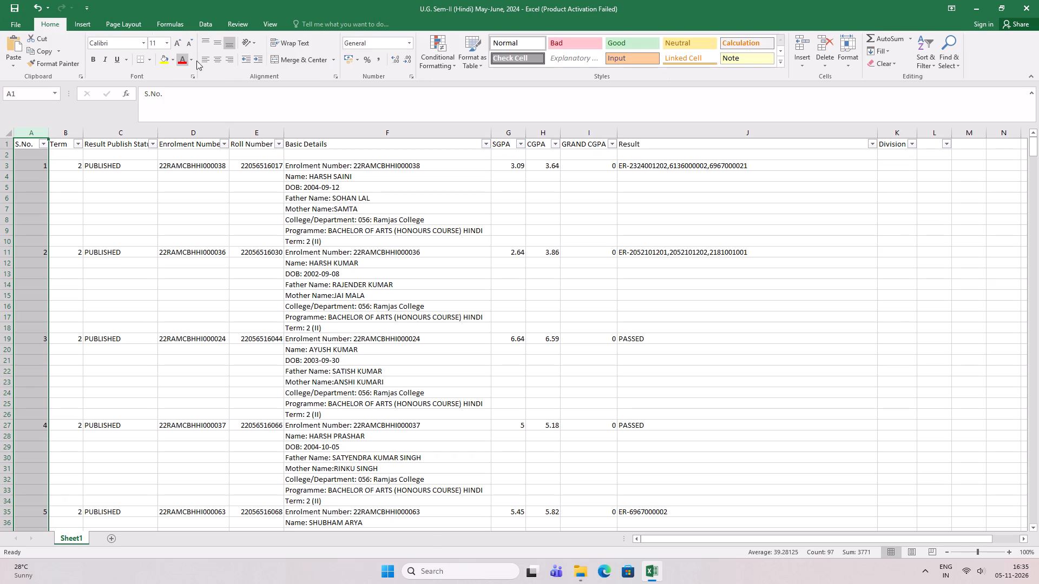
left_click(214, 59)
left_click(65, 129)
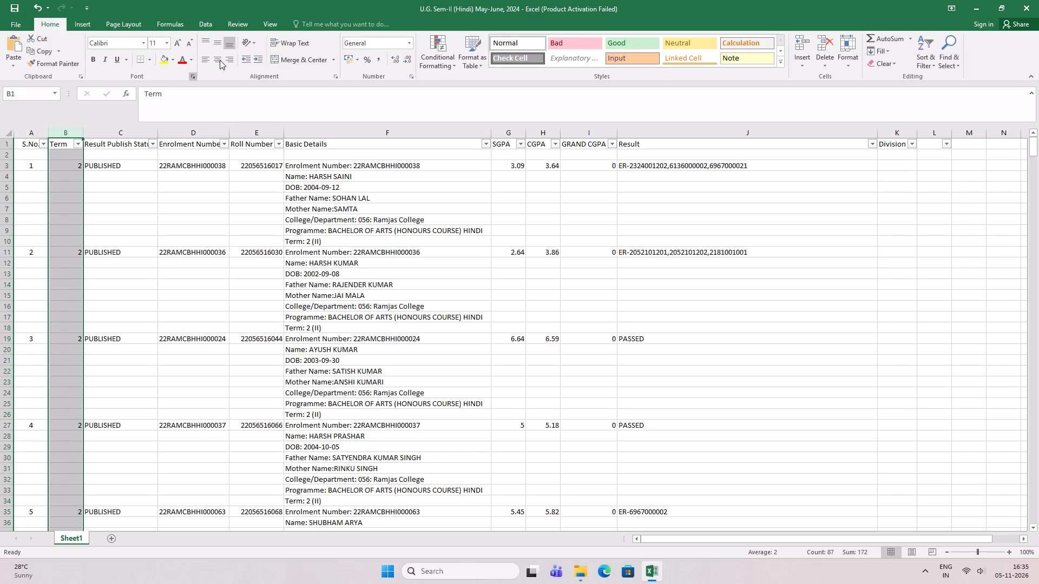
left_click(218, 59)
left_click(181, 149)
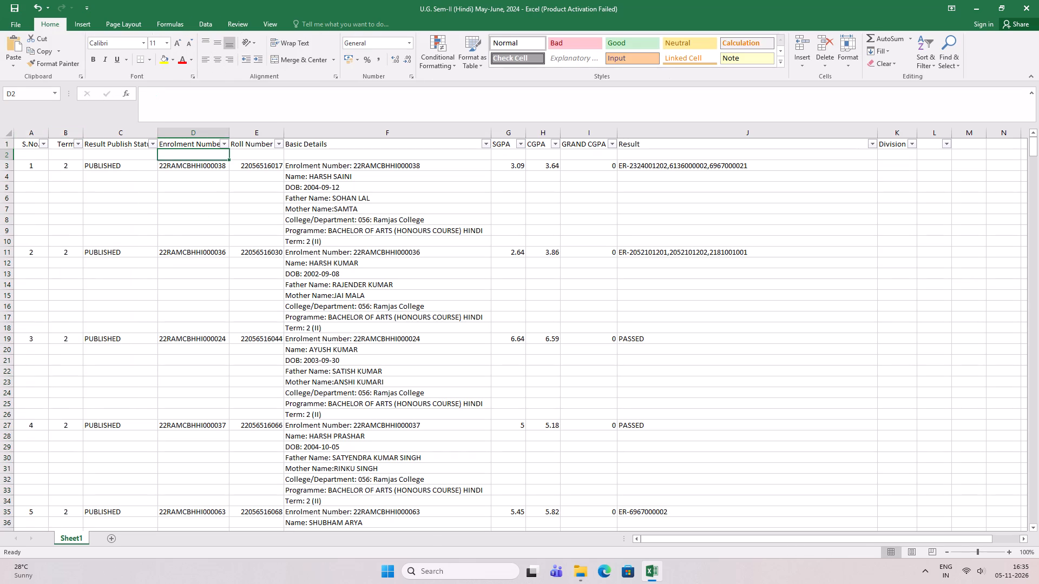
Delete the Result Publish Status column from the Semester II sheet.
left_click(138, 245)
left_click(124, 136)
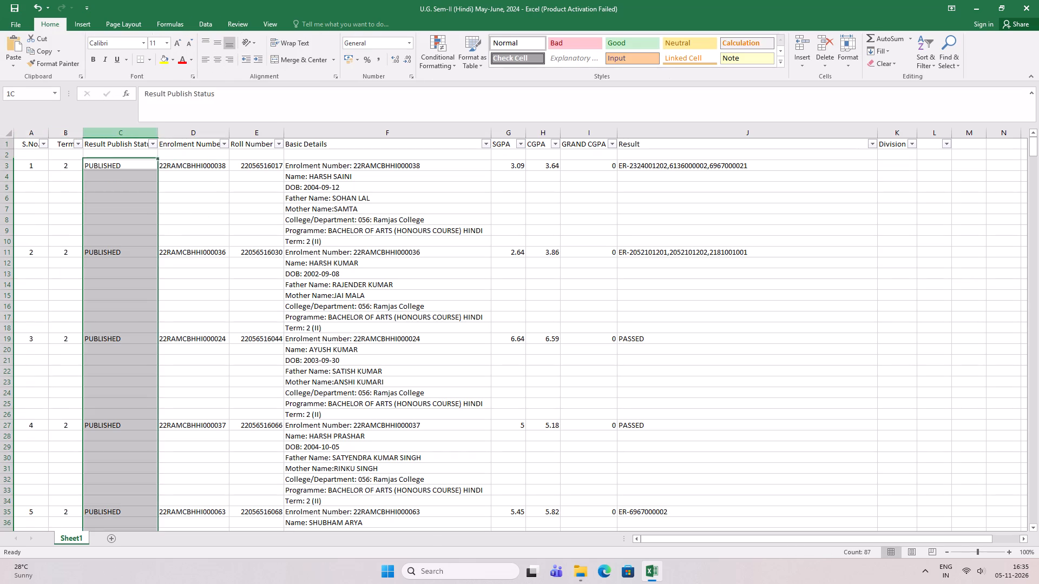
left_click(152, 145)
left_click(144, 131)
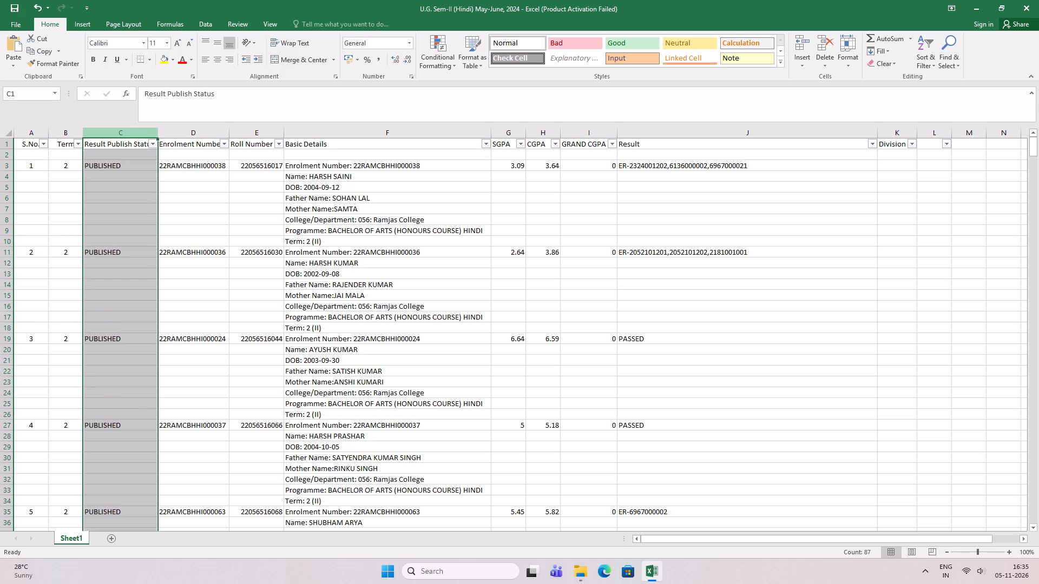
right_click(144, 131)
left_click(177, 217)
left_click(177, 217)
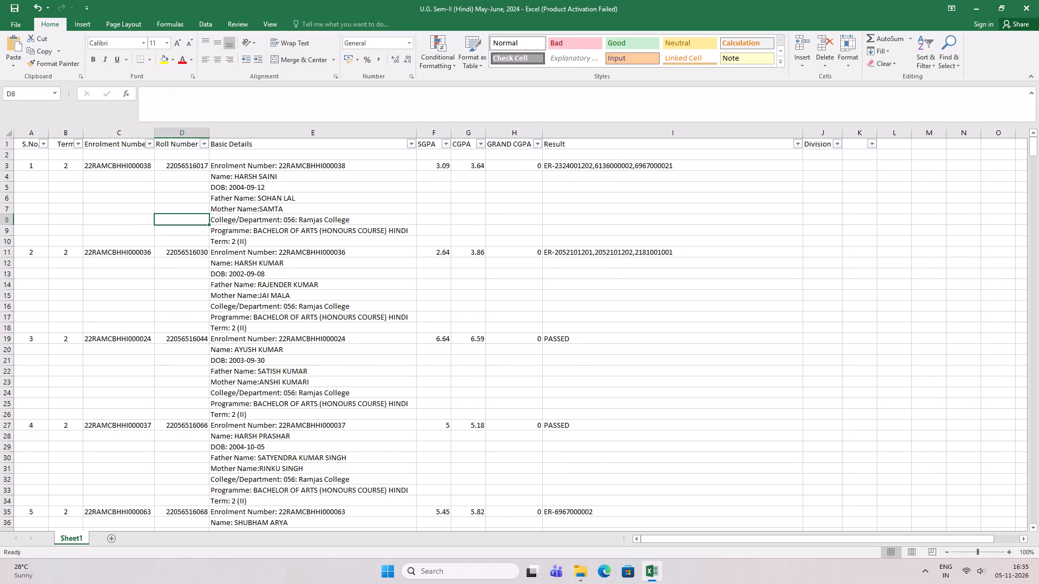
Look through the first two dozen or so Semester II student records for stray rows between them.
scroll(781, 293, "down", 4)
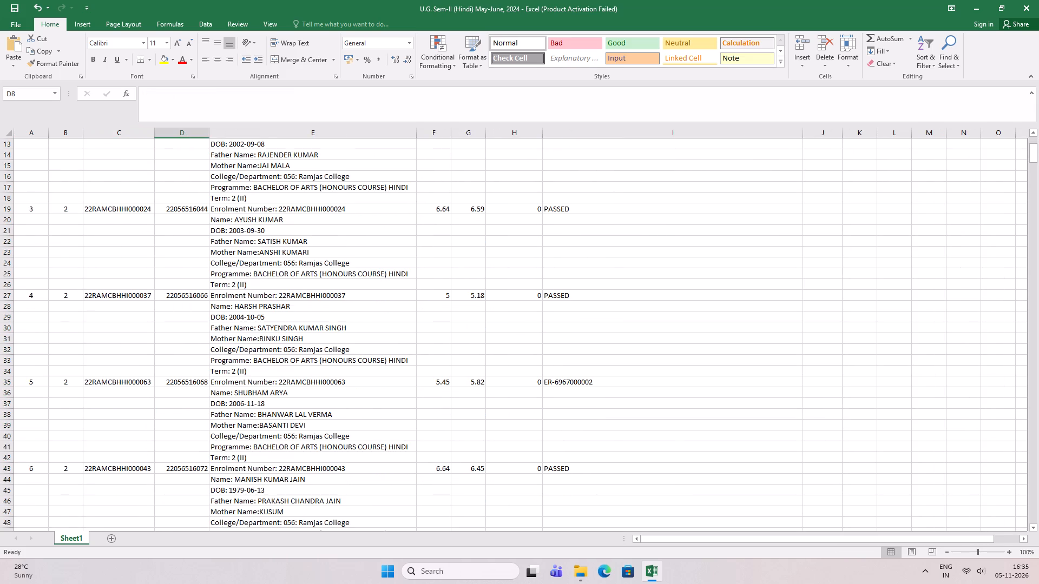
scroll(792, 296, "down", 18)
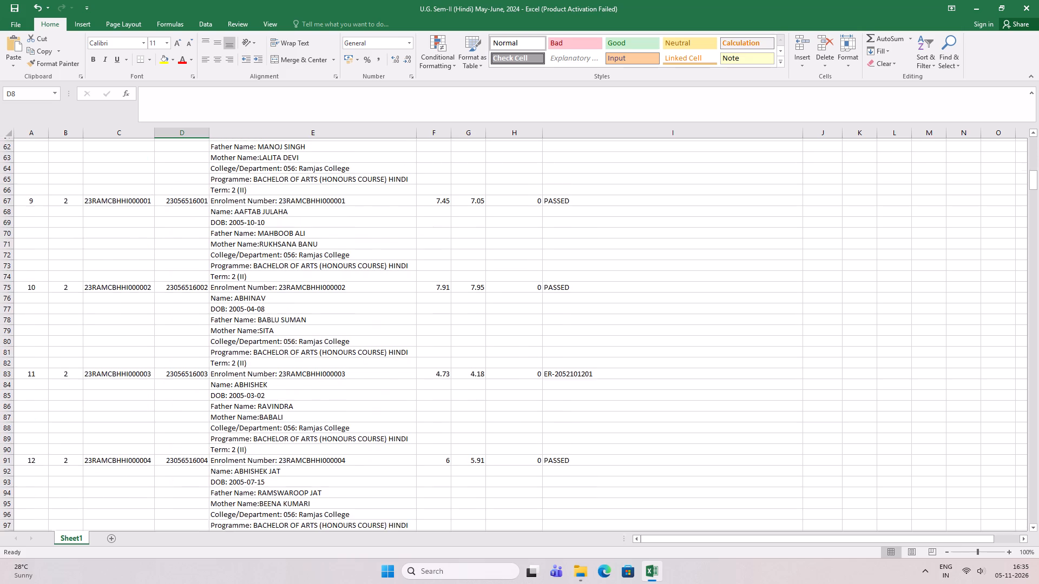
scroll(793, 299, "down", 16)
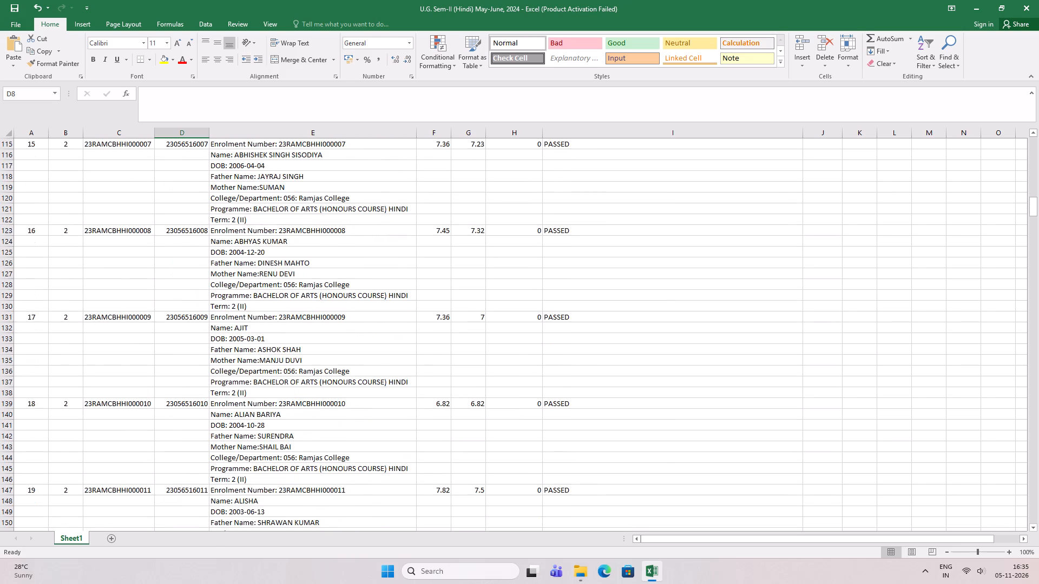
scroll(793, 304, "down", 16)
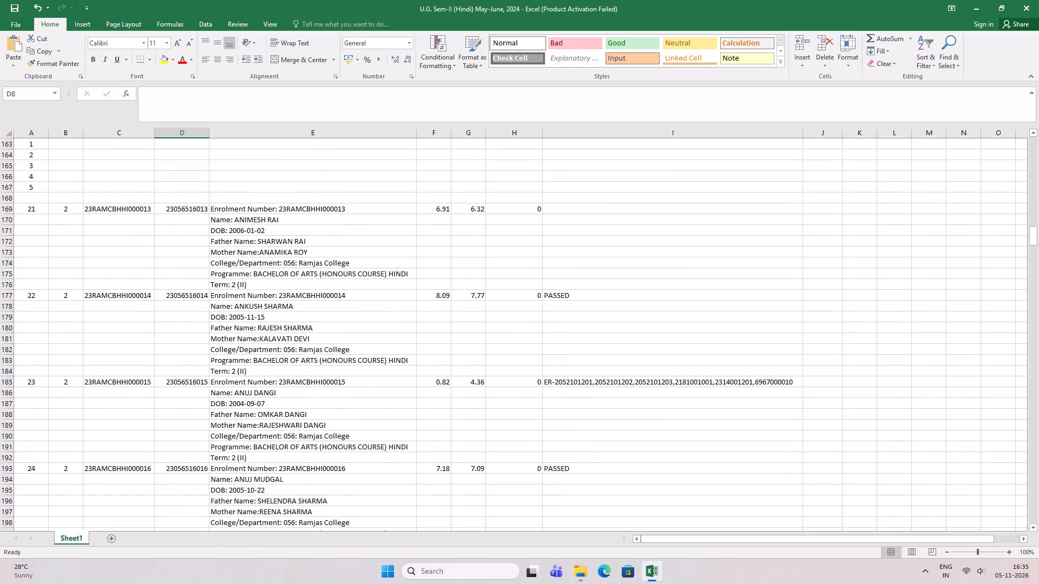
scroll(793, 306, "up", 5)
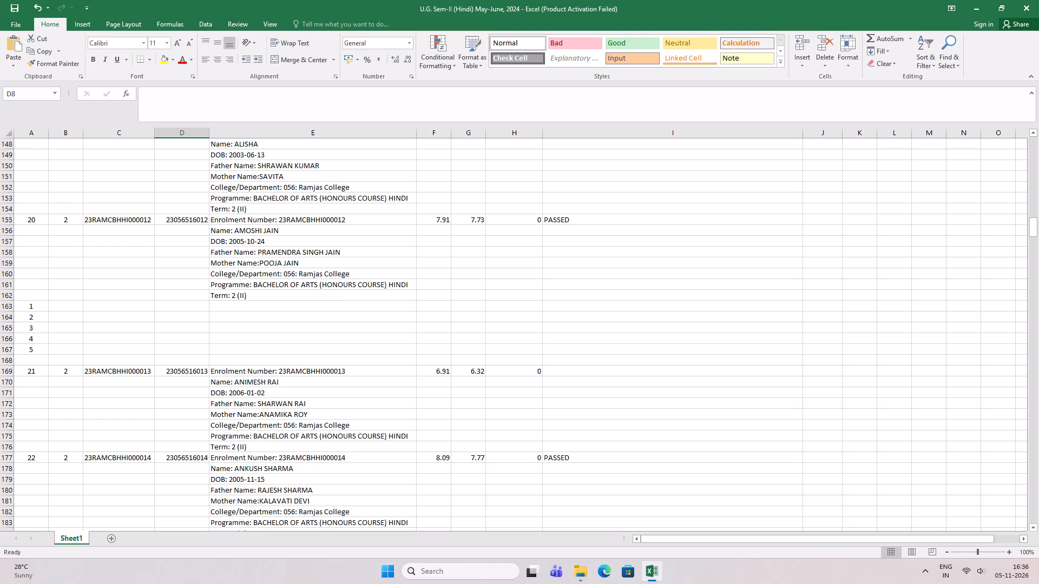
scroll(775, 313, "up", 20)
scroll(775, 313, "up", 19)
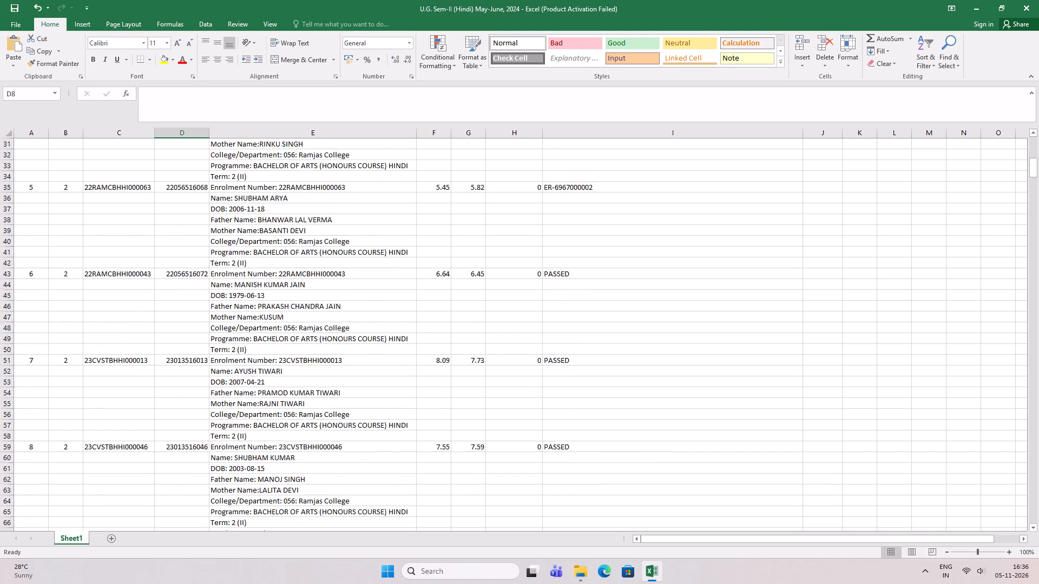
scroll(799, 304, "up", 20)
scroll(799, 304, "up", 13)
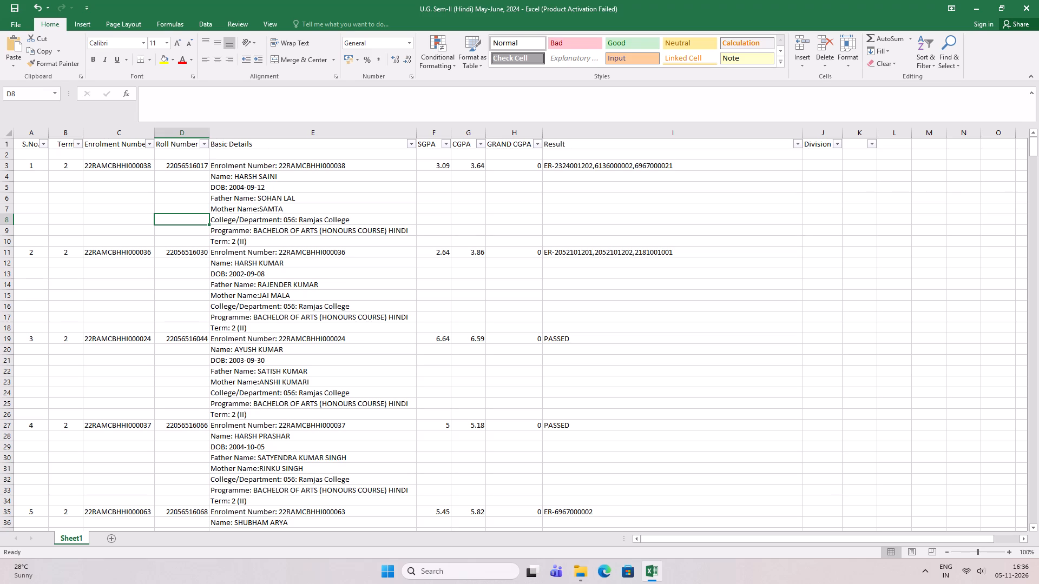
Save the Semester II workbook.
key("ctrl+s")
Reopen the Semester I workbook, compare its column layout with the Semester II sheet, and close it.
key("alt+Tab")
double_click(175, 95)
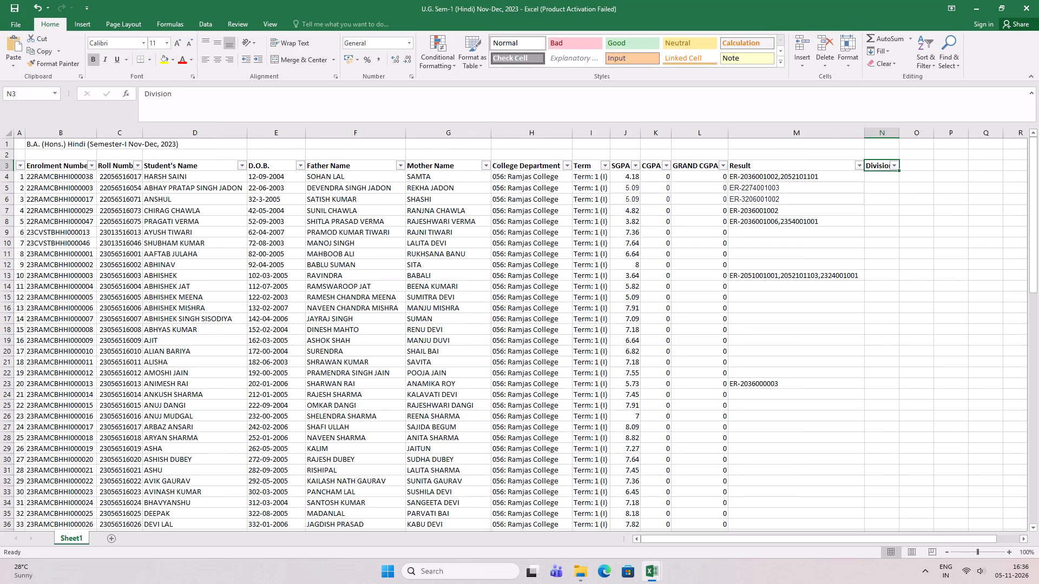
left_click(705, 367)
key("alt+Tab")
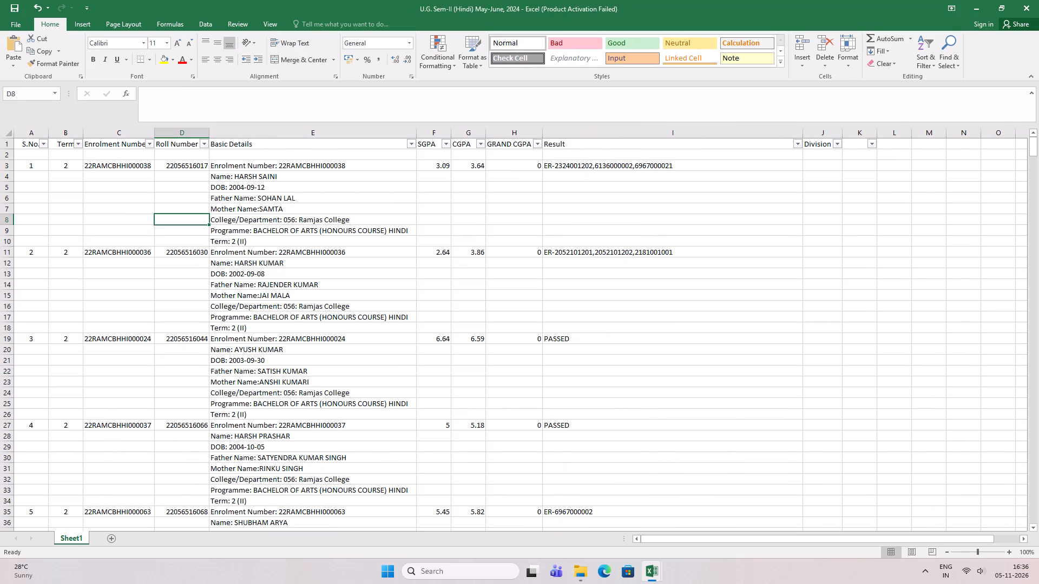
scroll(517, 321, "up", 9)
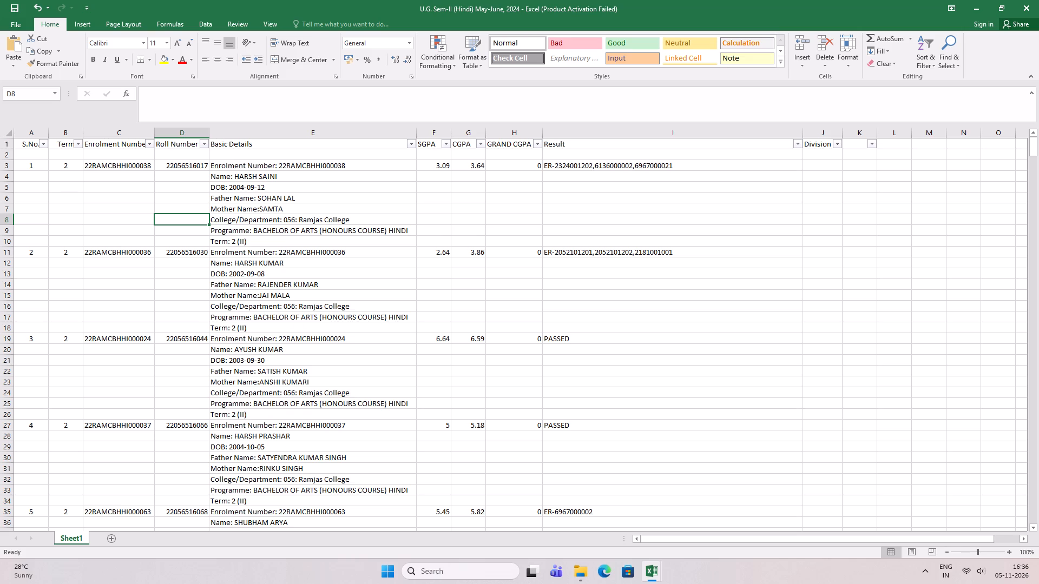
key("alt+Tab")
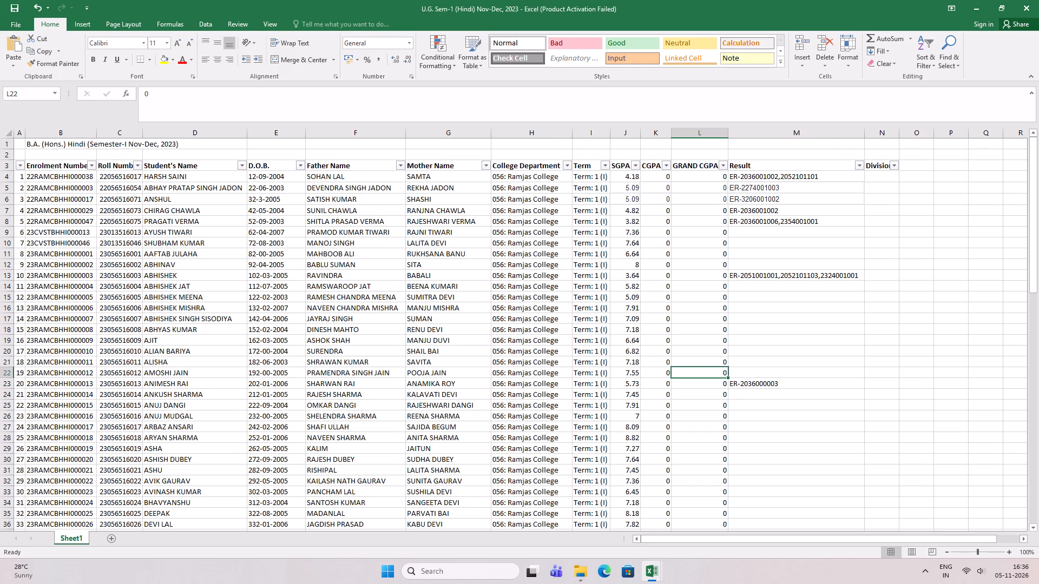
key("alt+Tab")
key("alt+Tab")
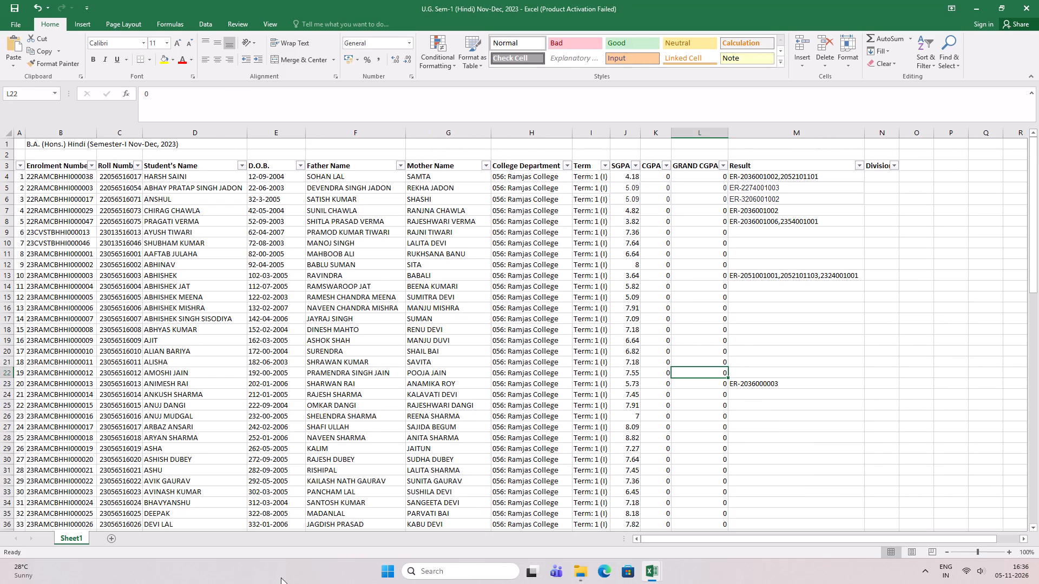
scroll(589, 485, "down", 4)
scroll(602, 461, "up", 2)
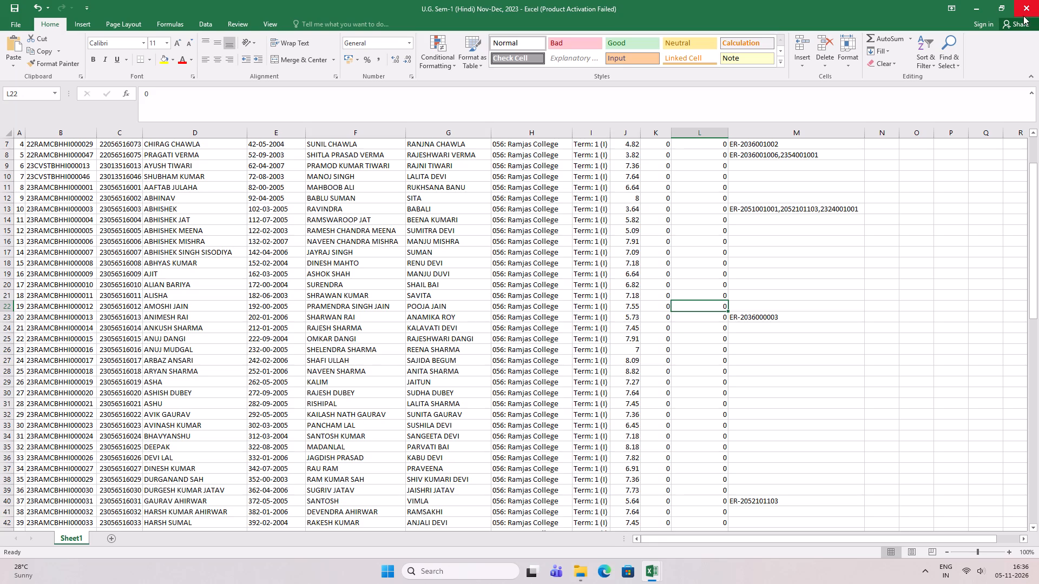
left_click(1023, 16)
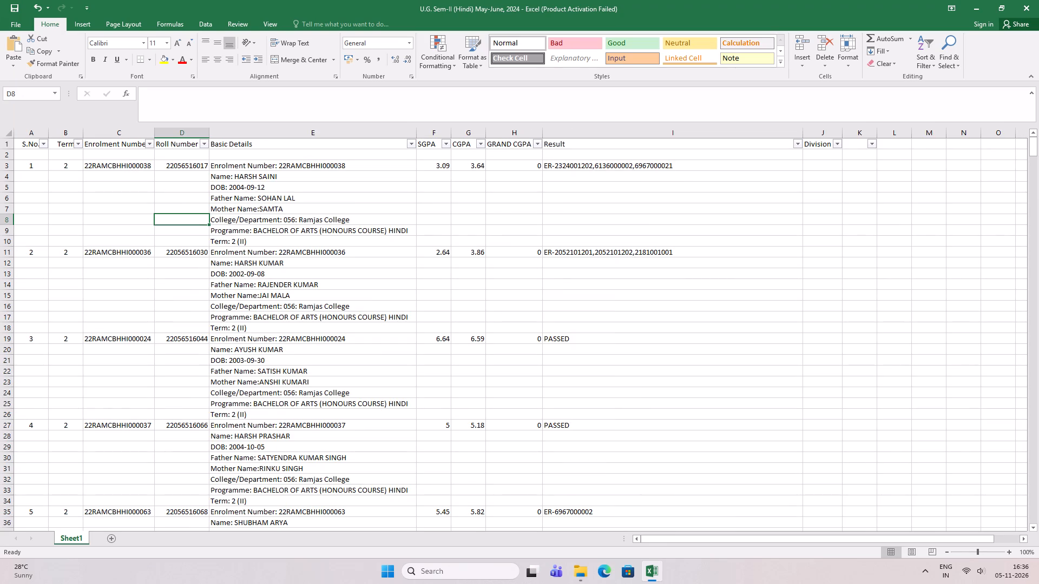
Look through all the Semester II student records down to the last one, checking for stray rows and missing values.
scroll(456, 433, "down", 4)
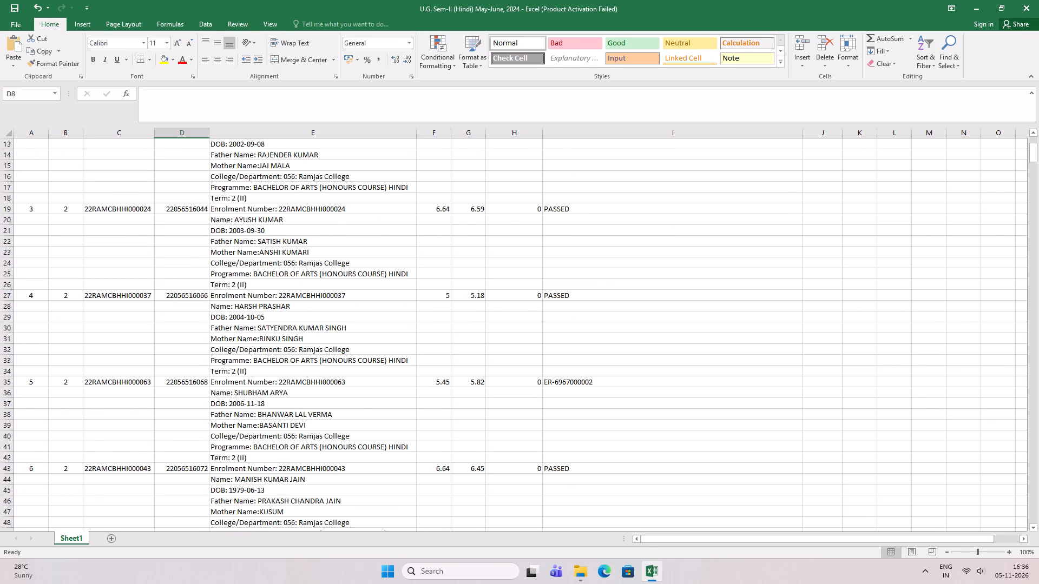
scroll(456, 433, "down", 19)
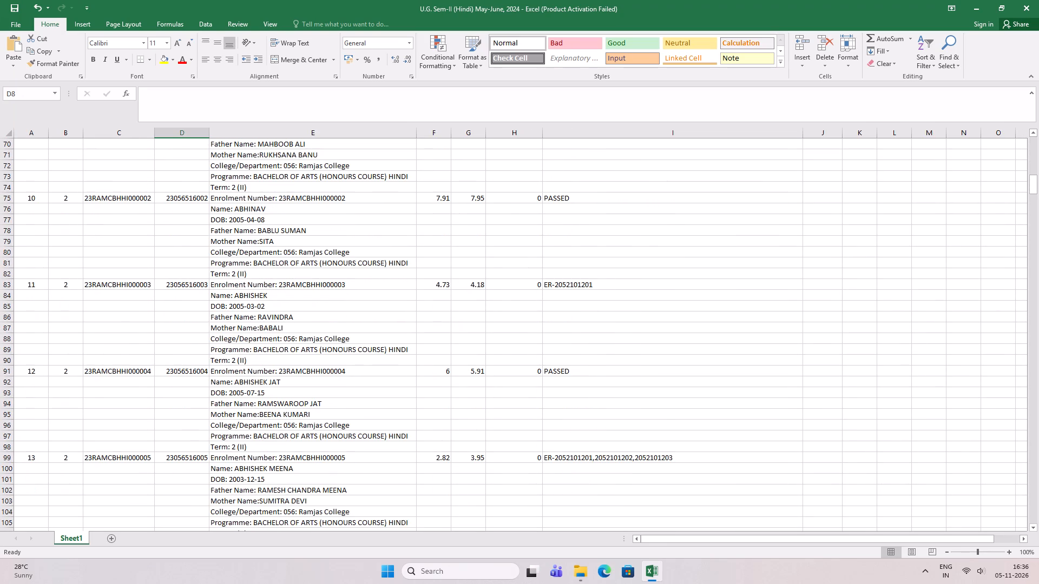
scroll(458, 429, "down", 16)
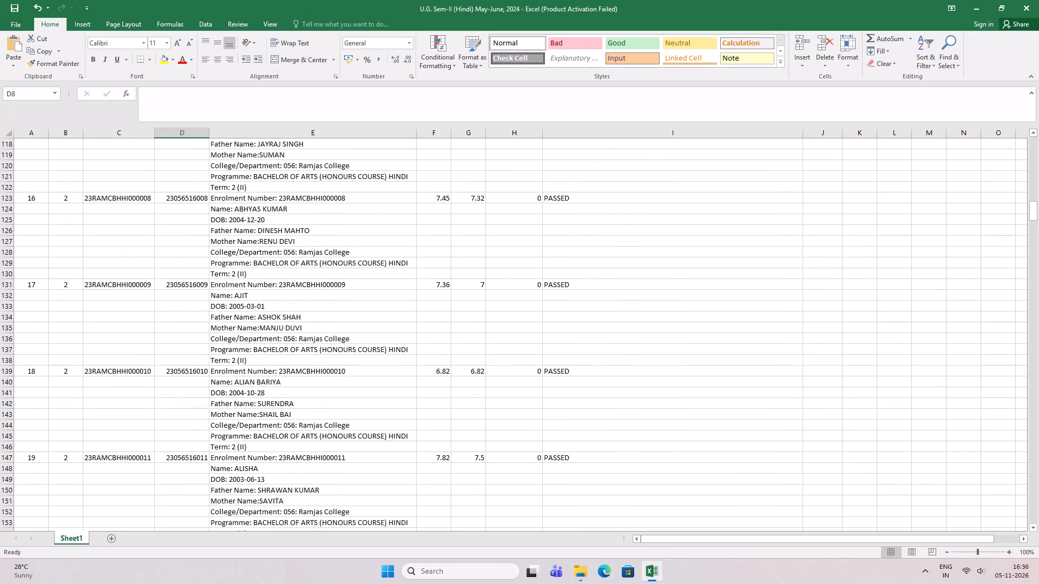
scroll(458, 429, "down", 9)
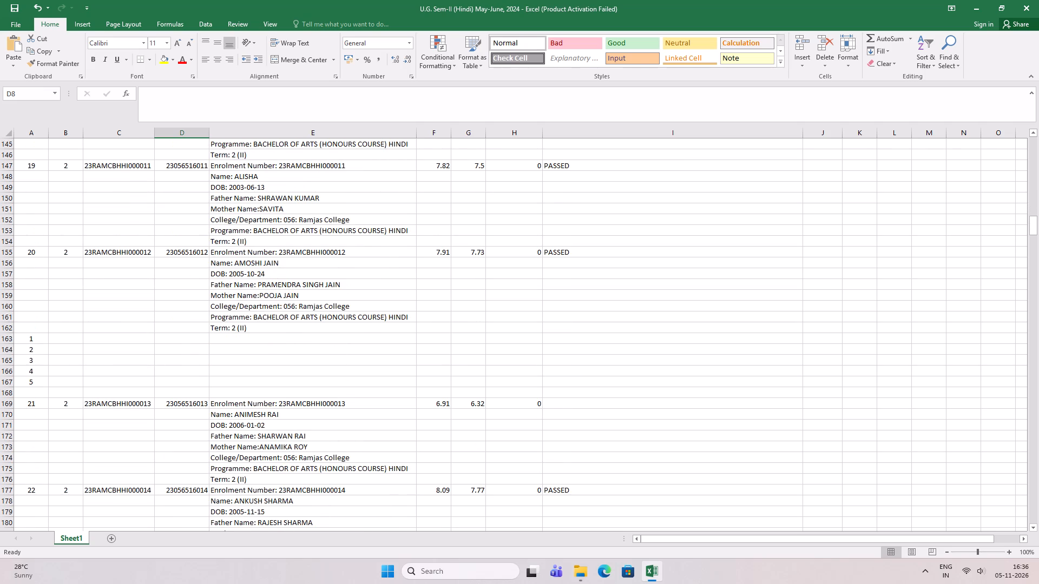
scroll(458, 429, "down", 18)
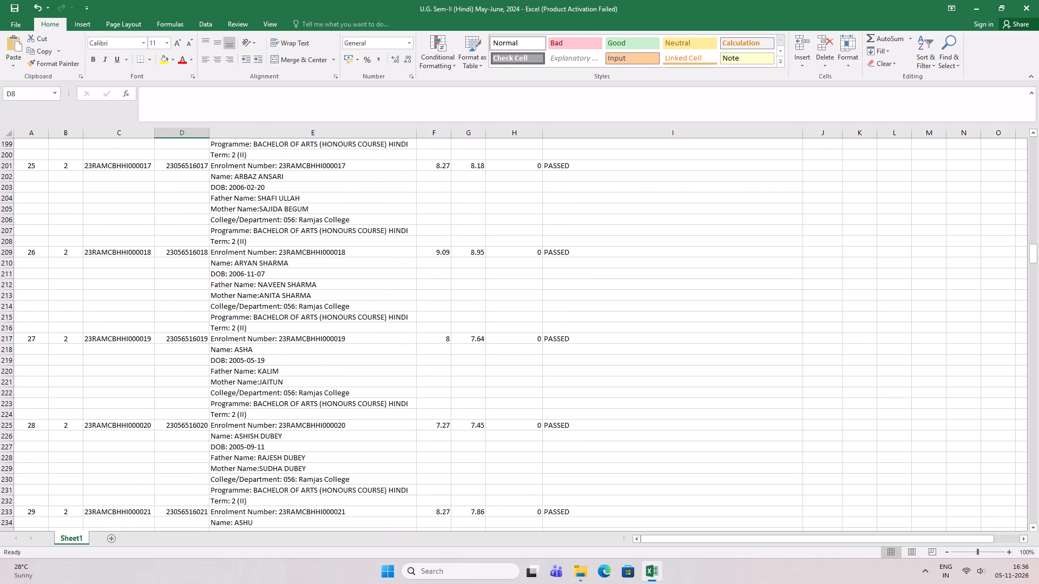
scroll(458, 429, "down", 14)
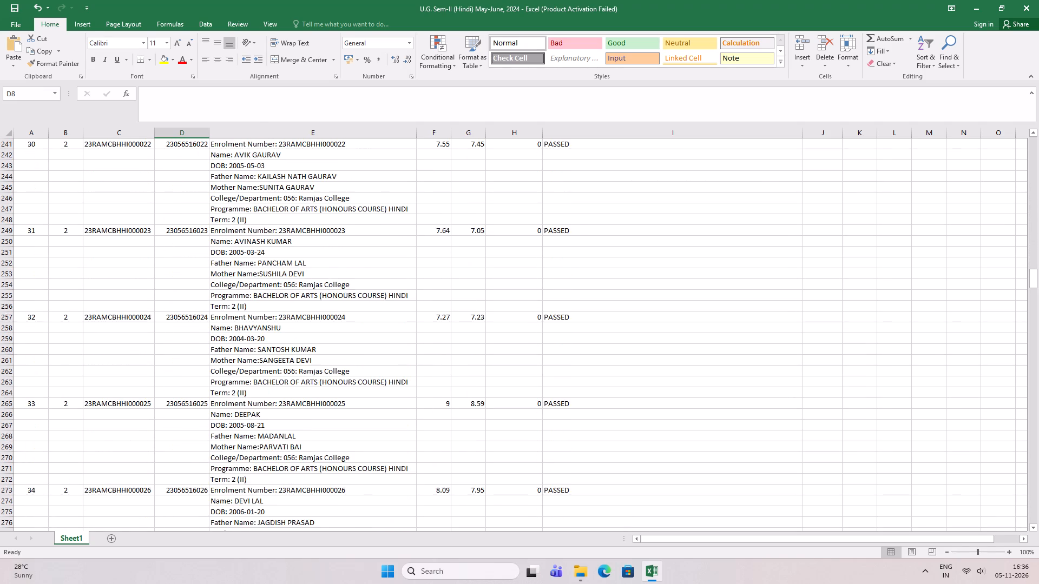
scroll(458, 429, "down", 6)
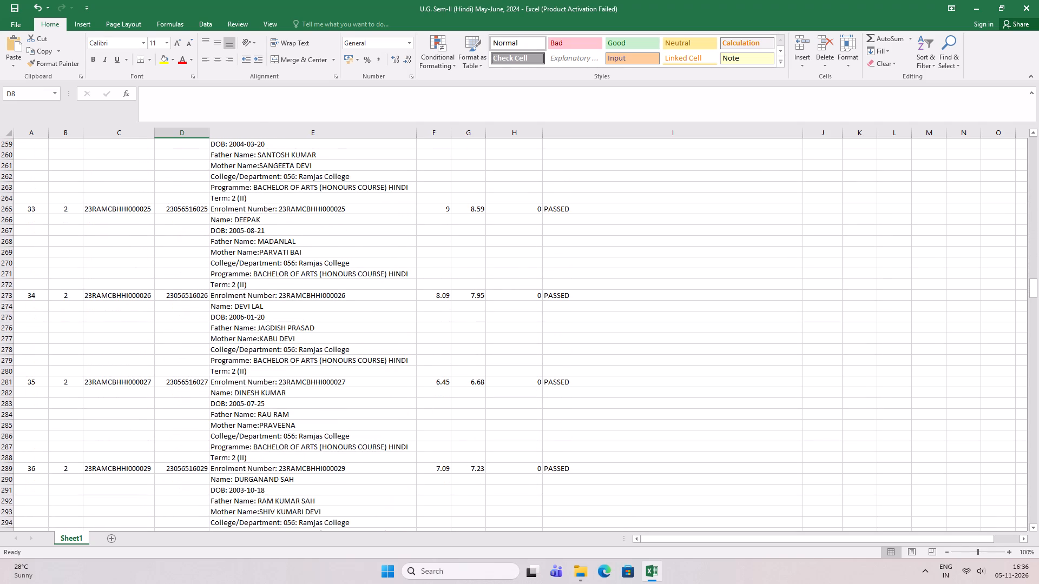
scroll(457, 433, "down", 14)
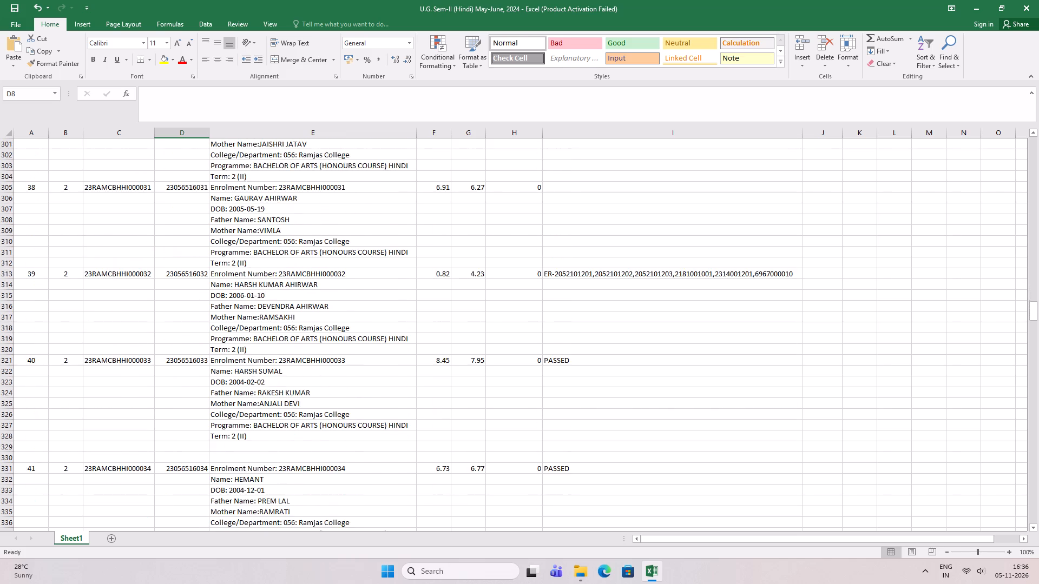
scroll(475, 429, "down", 16)
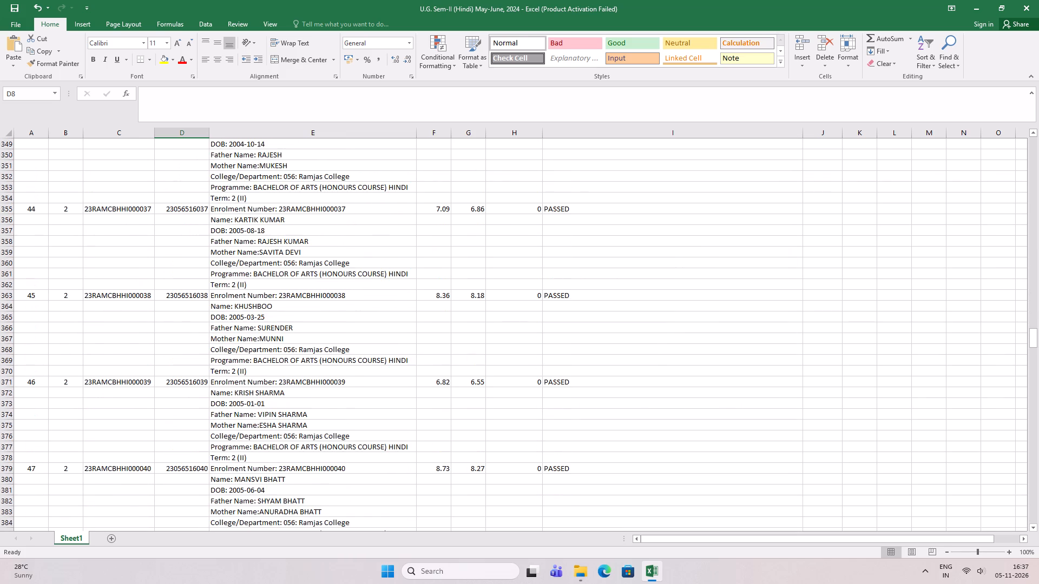
scroll(475, 431, "up", 2)
scroll(475, 431, "down", 20)
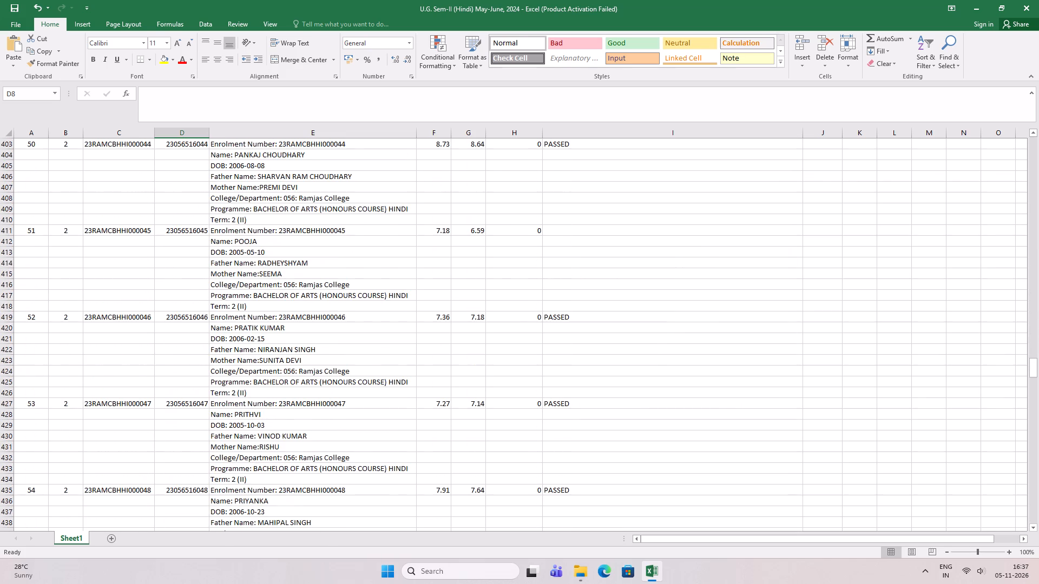
scroll(476, 440, "down", 19)
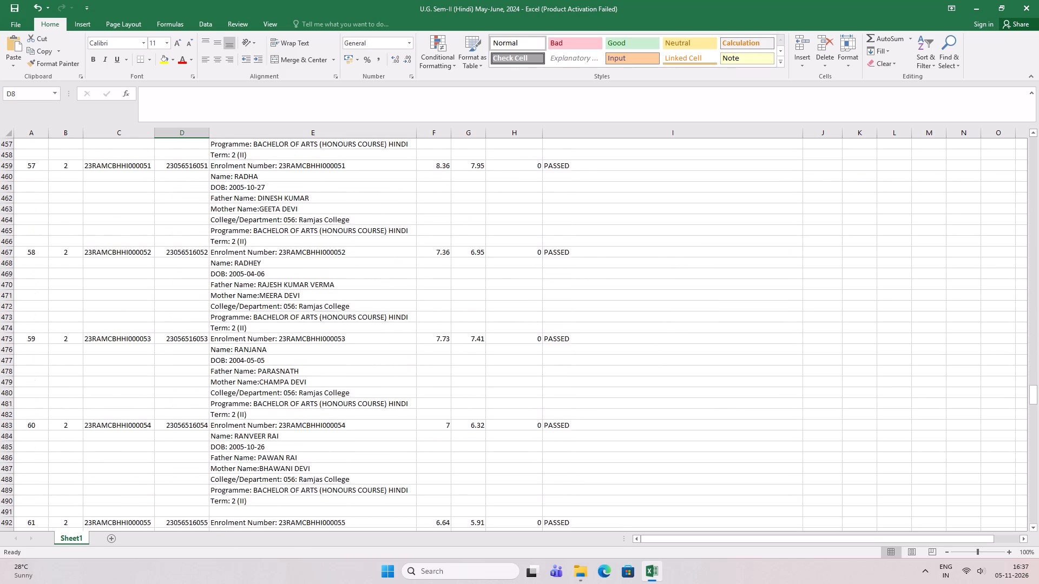
scroll(476, 440, "down", 15)
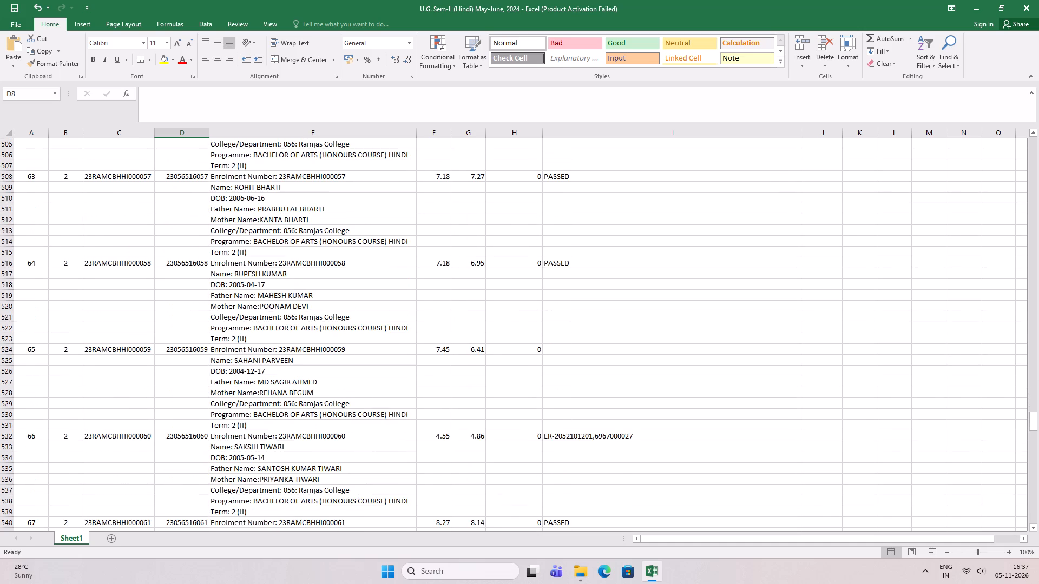
scroll(469, 415, "down", 19)
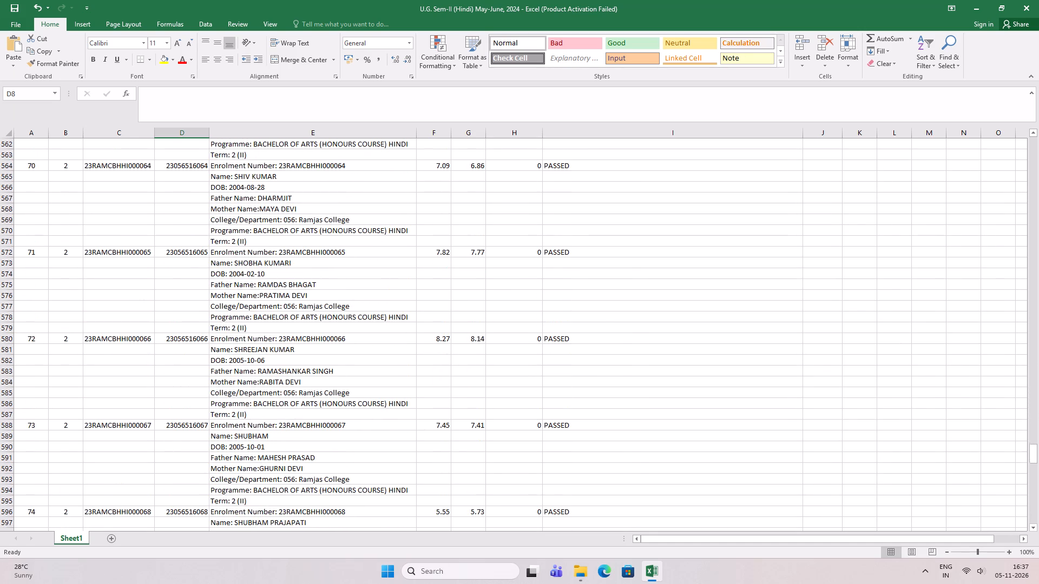
scroll(475, 417, "down", 17)
scroll(476, 415, "down", 16)
scroll(477, 412, "down", 6)
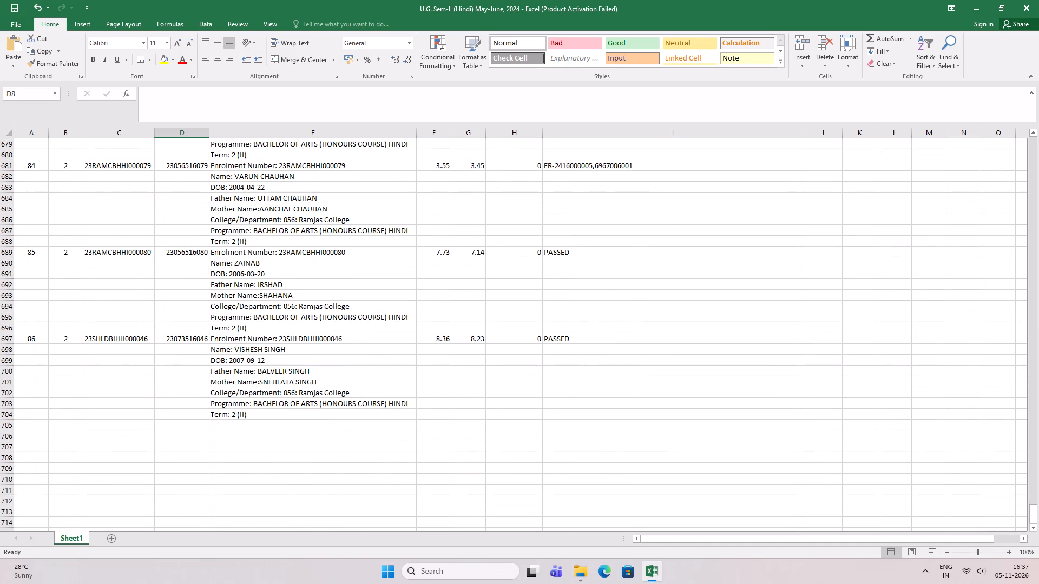
key("ctrl+Home")
scroll(244, 382, "up", 8)
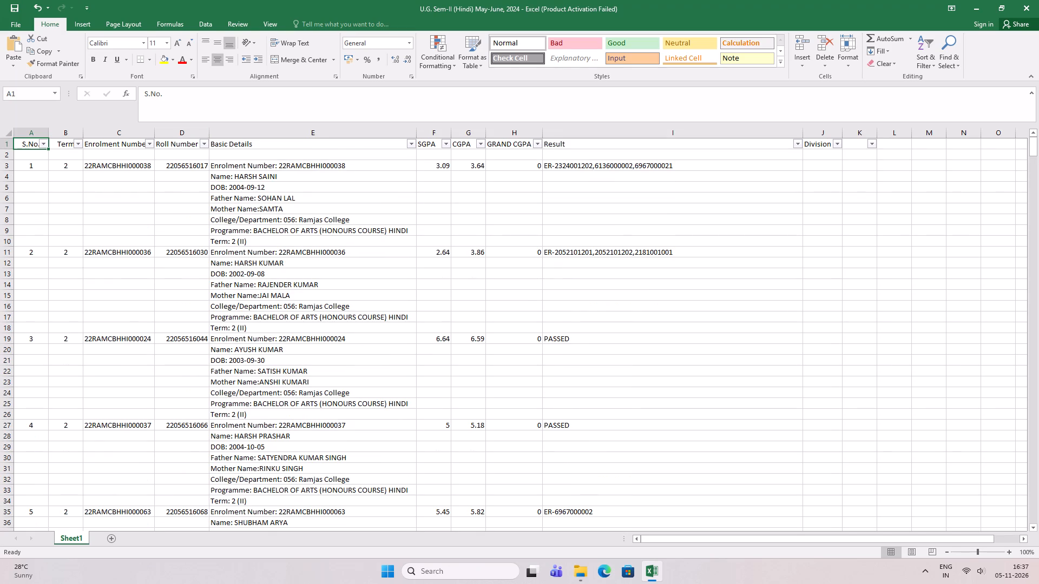
key("ctrl+s")
Delete the empty column K after Division from the Semester II sheet, then save and close the workbook.
left_click(430, 135)
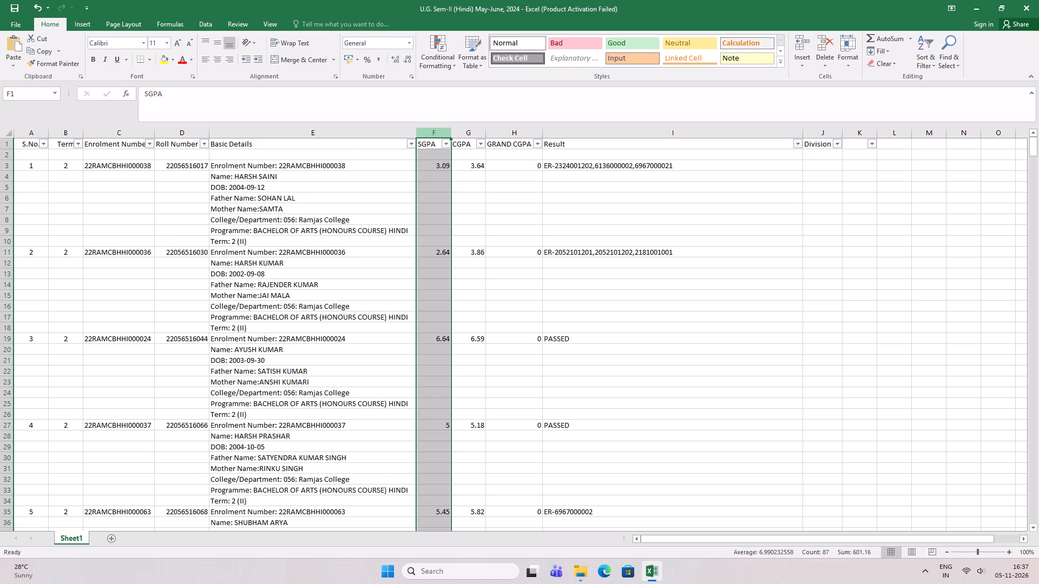
left_click(863, 140)
left_click(861, 135)
left_click(873, 143)
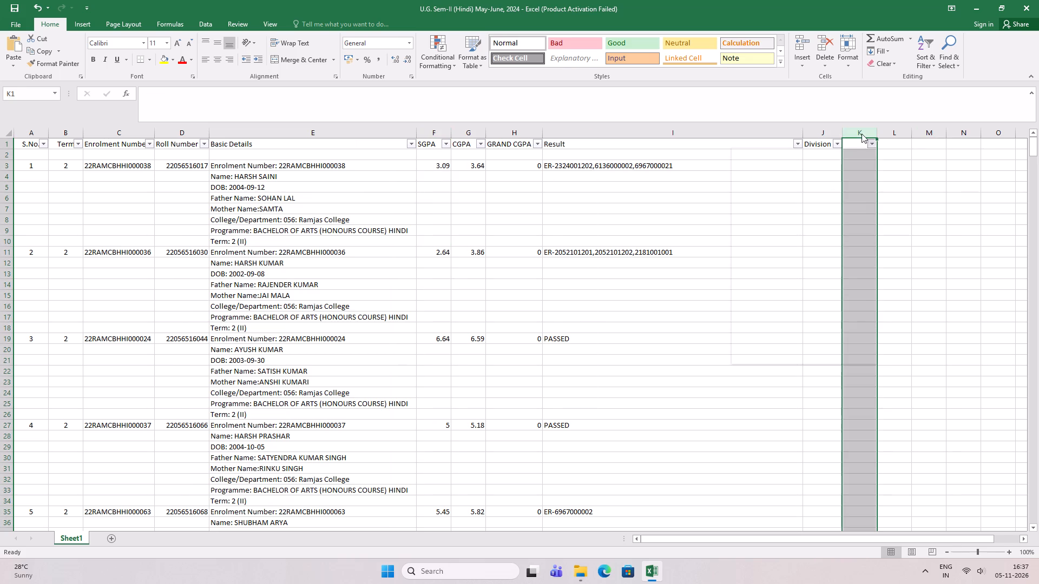
double_click(860, 132)
right_click(861, 132)
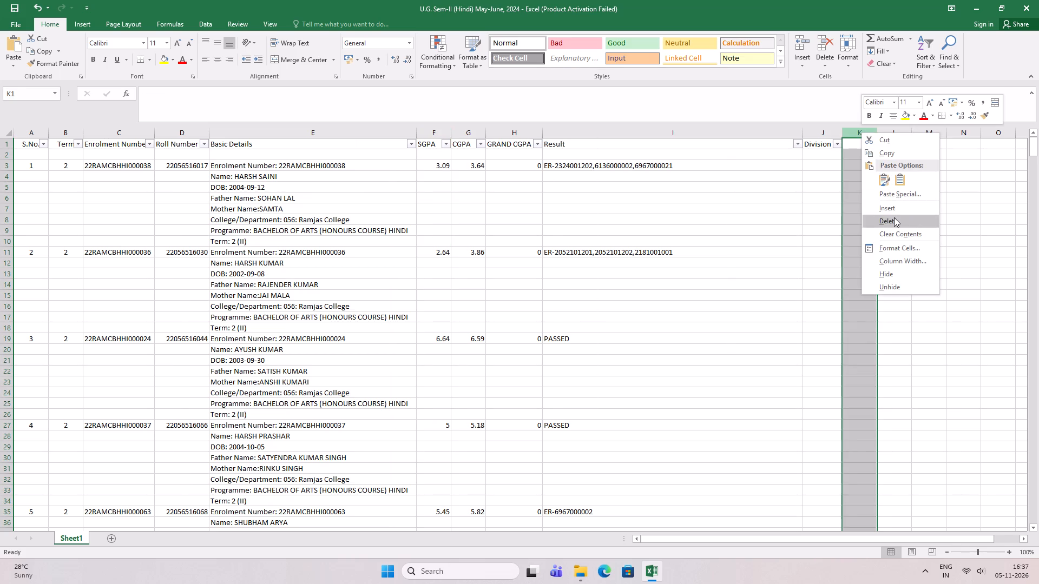
left_click(894, 217)
left_click(852, 217)
key("ctrl+s")
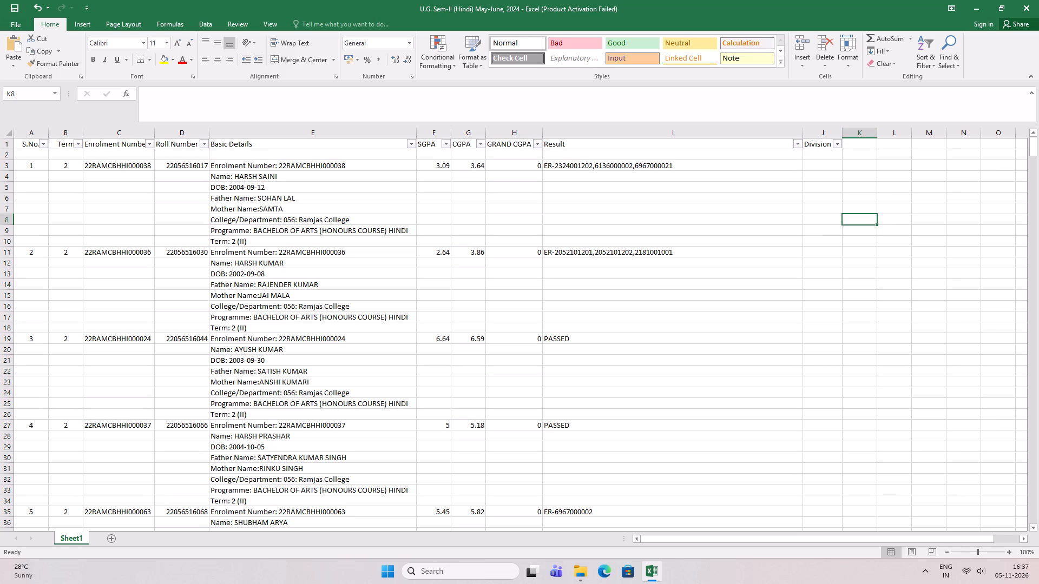
key("ctrl+s")
left_click(1026, 8)
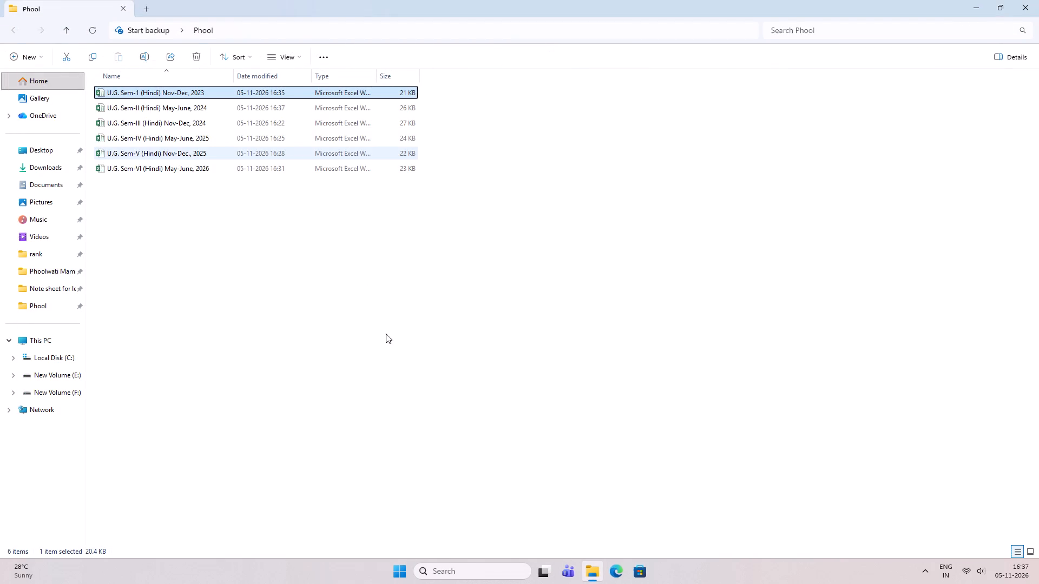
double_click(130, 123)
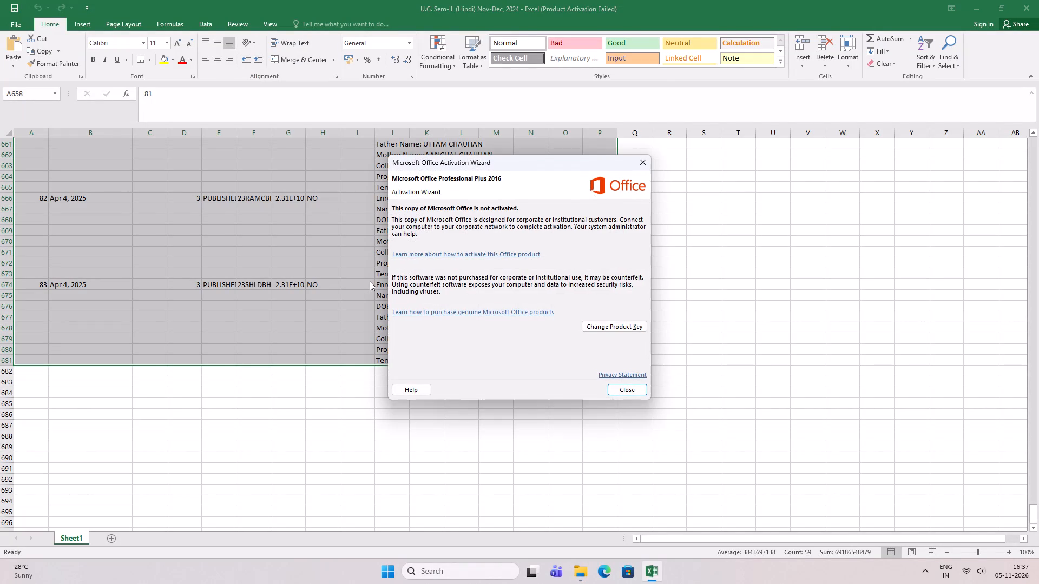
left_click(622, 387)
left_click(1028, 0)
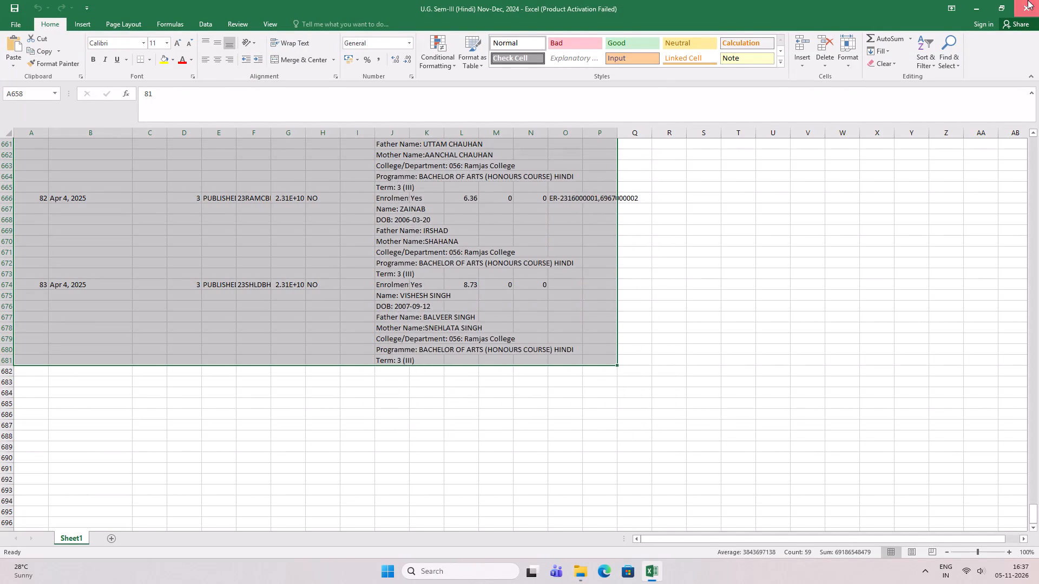
Reopen the Semester II workbook, U.G. Sem-II (Hindi) May-June, 2024, from the Phool folder.
double_click(127, 108)
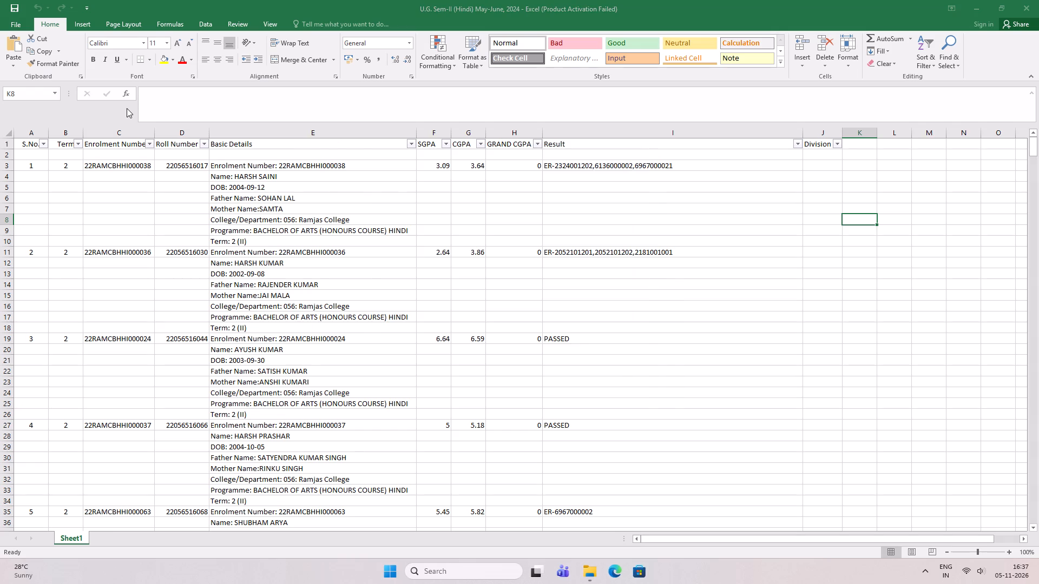
left_click(621, 387)
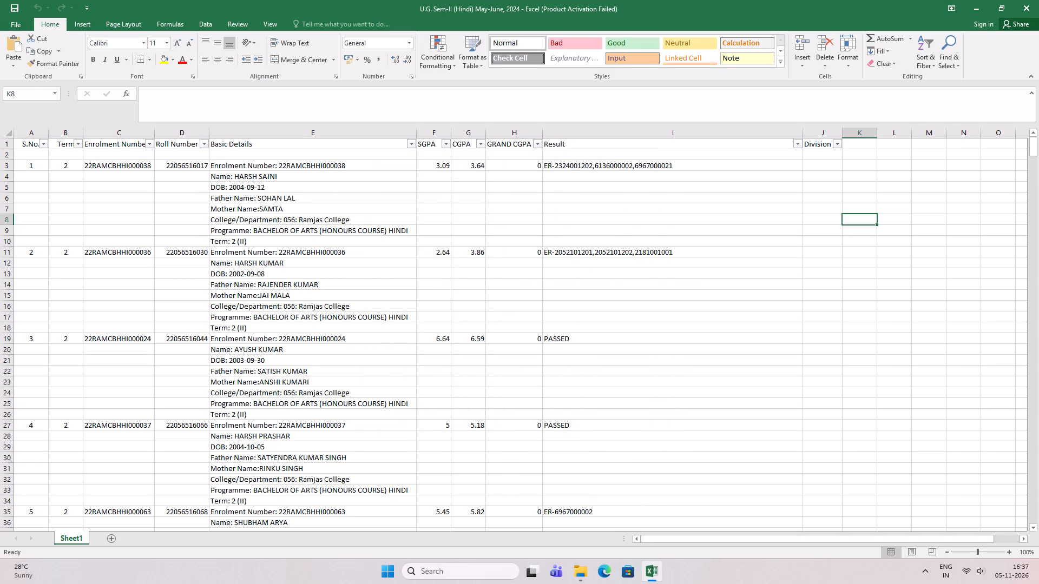
key("ctrl+s")
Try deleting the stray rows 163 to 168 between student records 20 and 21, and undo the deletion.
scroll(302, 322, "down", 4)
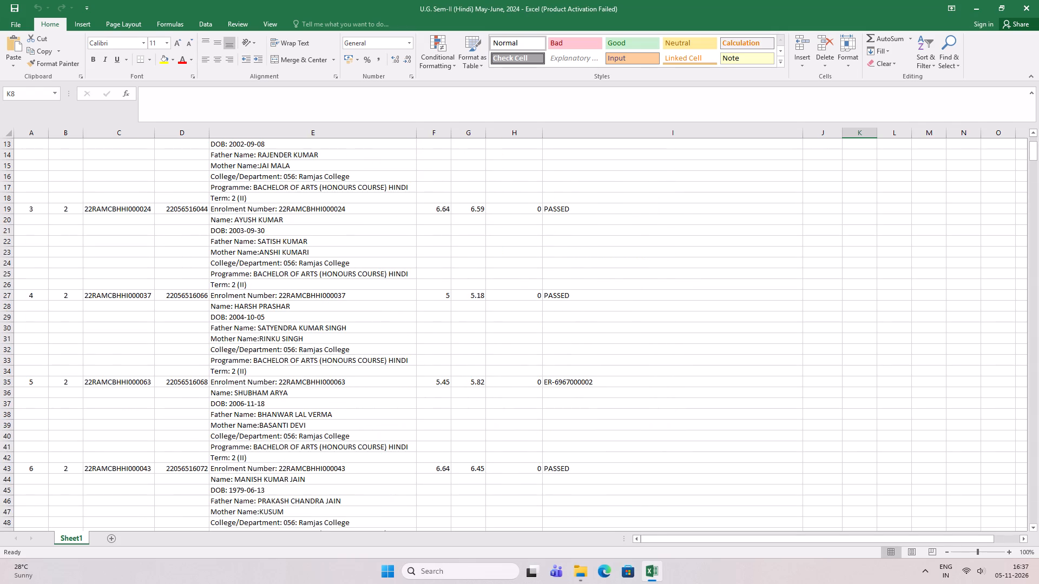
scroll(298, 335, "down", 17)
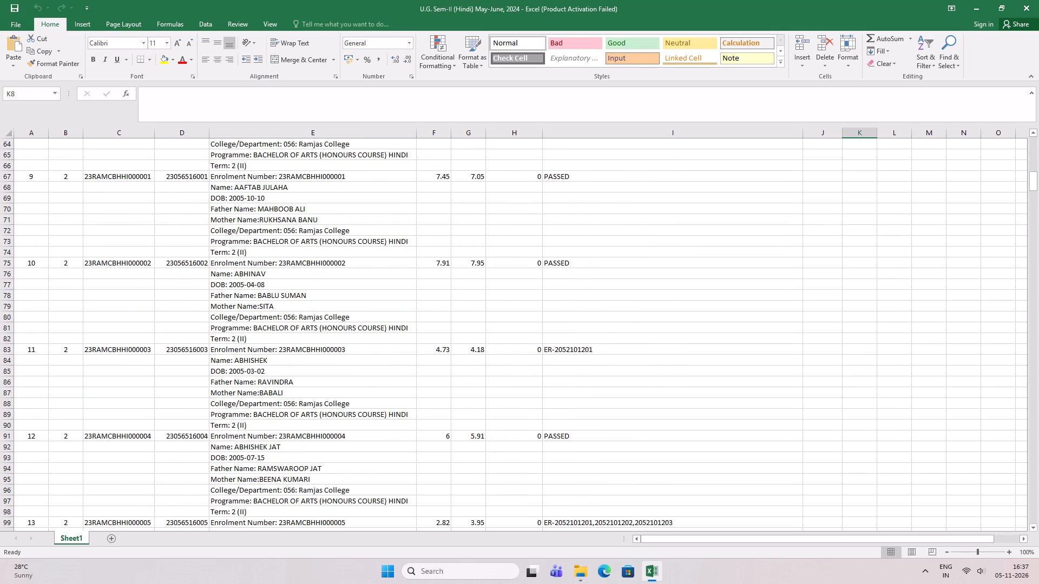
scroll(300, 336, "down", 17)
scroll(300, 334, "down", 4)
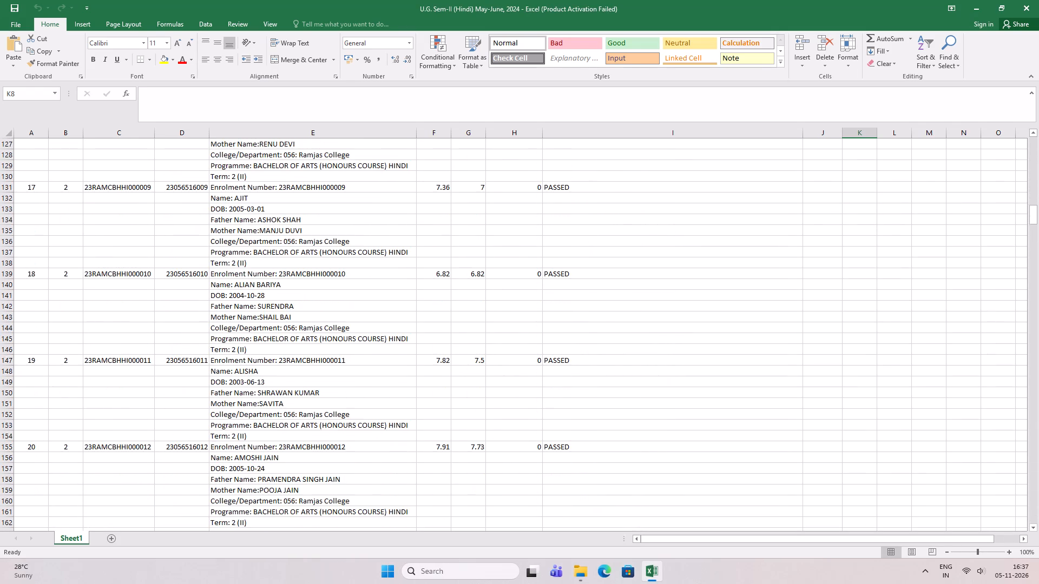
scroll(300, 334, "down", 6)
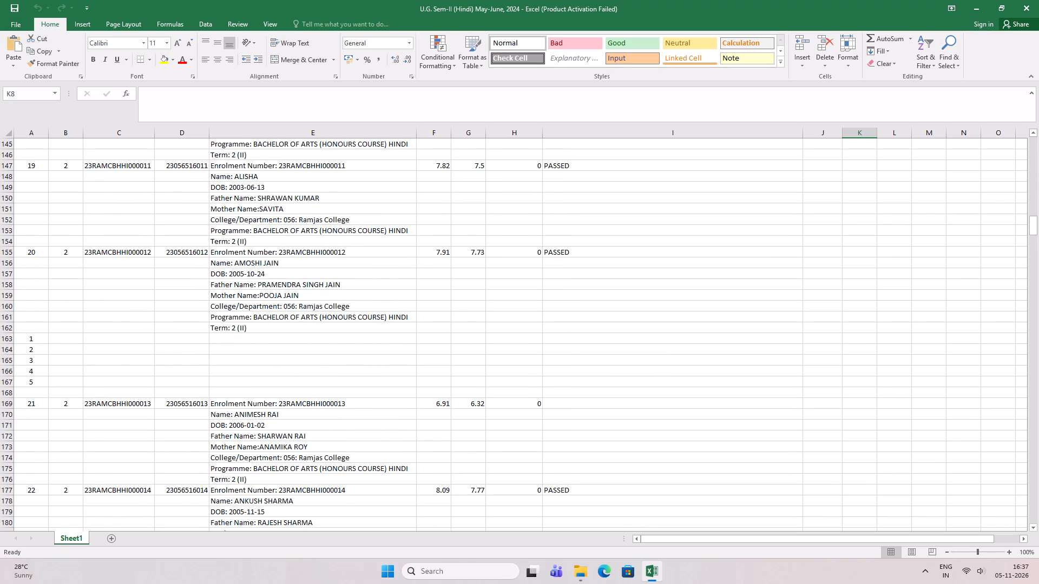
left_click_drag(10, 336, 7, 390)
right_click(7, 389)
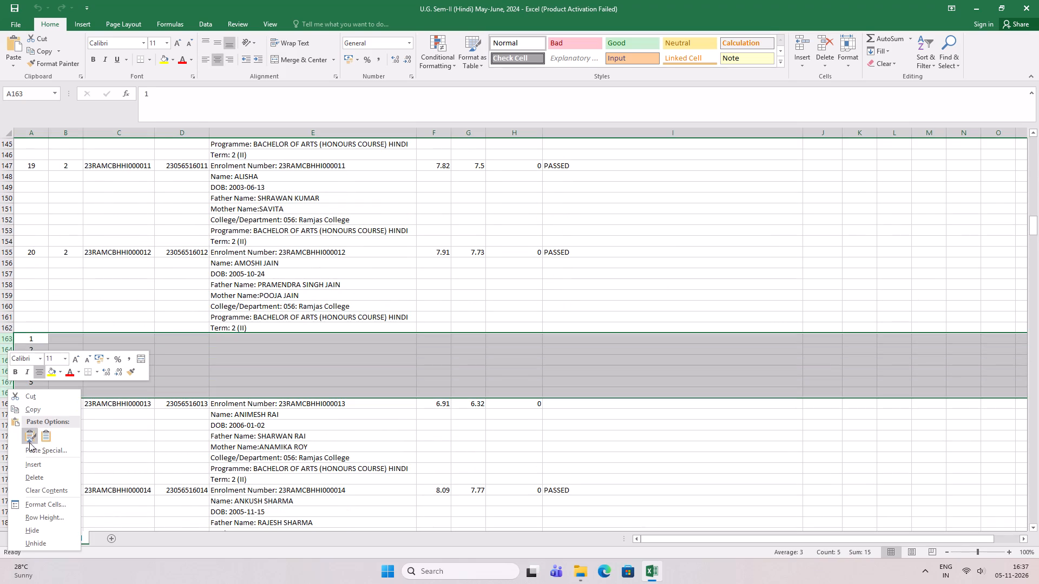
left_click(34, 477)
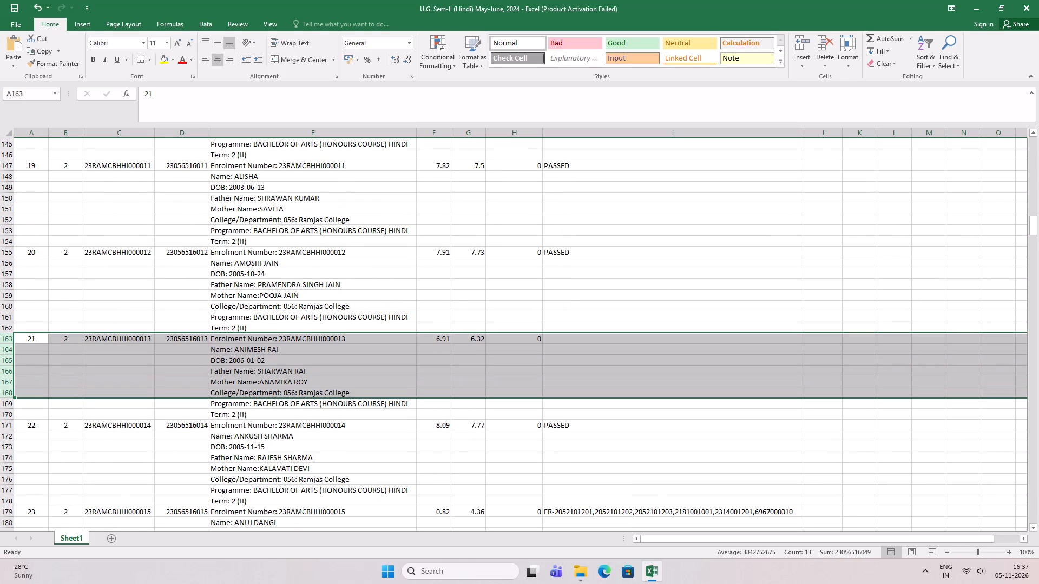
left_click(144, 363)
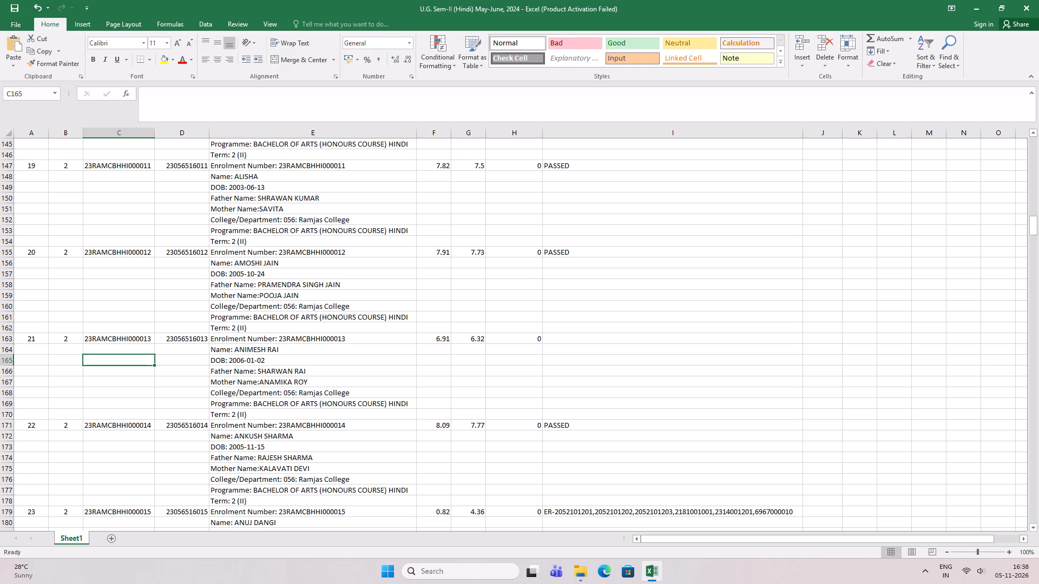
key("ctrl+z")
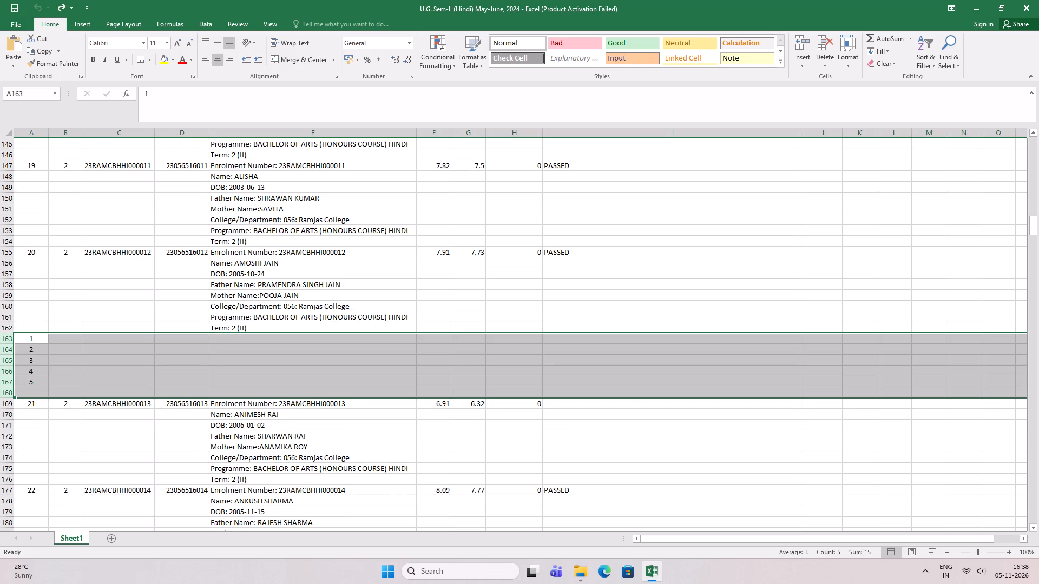
Delete the selected stray rows 163 to 168 between student records 20 and 21.
right_click(6, 373)
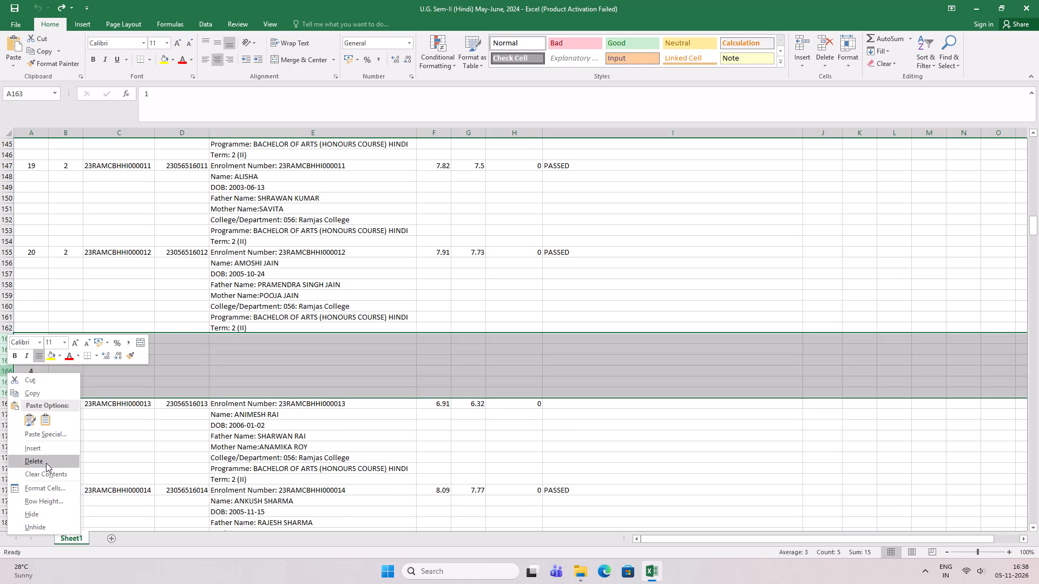
left_click(47, 459)
Delete the blank rows 323 and 324 between student records 40 and 41 on the Semester II sheet.
scroll(250, 423, "down", 9)
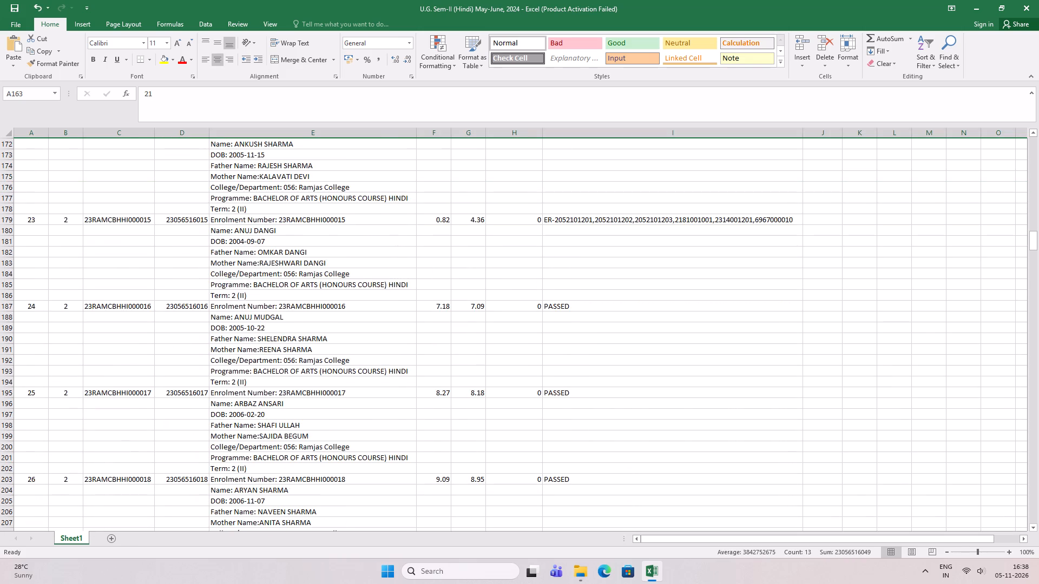
scroll(249, 424, "down", 20)
scroll(249, 424, "down", 7)
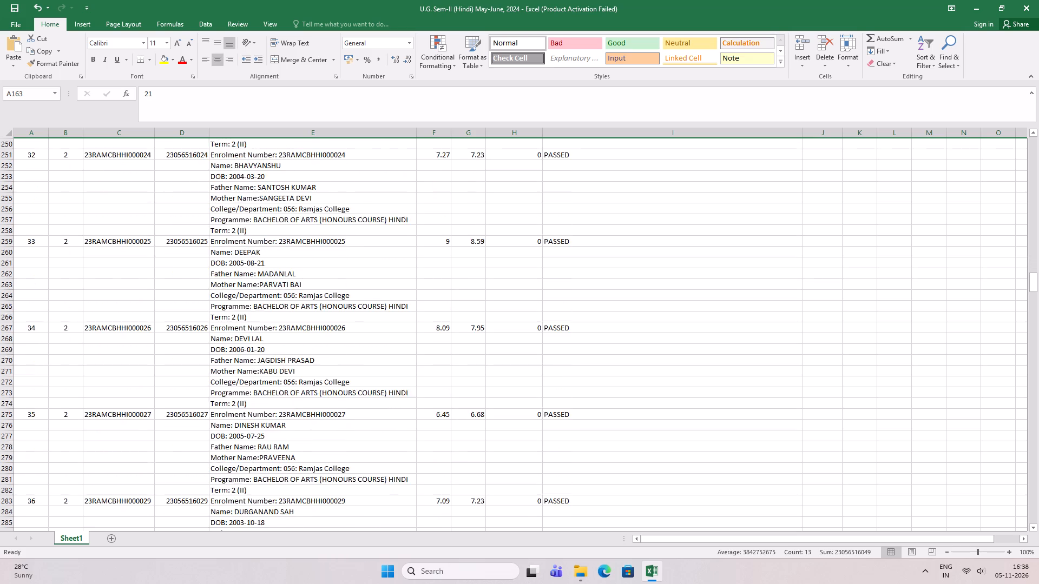
scroll(259, 417, "down", 15)
scroll(264, 415, "down", 6)
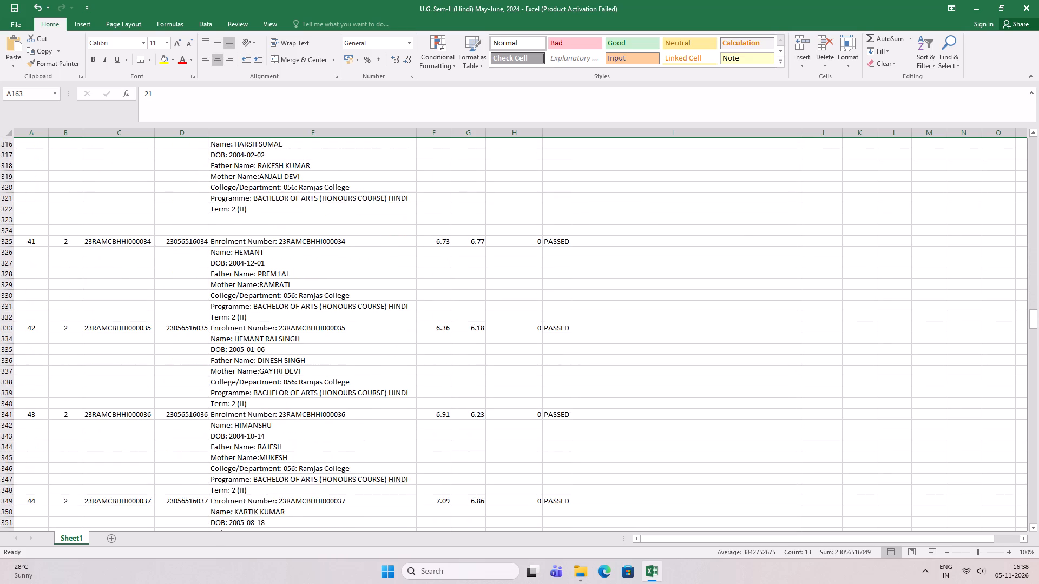
scroll(264, 415, "down", 5)
scroll(264, 414, "up", 20)
scroll(264, 414, "up", 20)
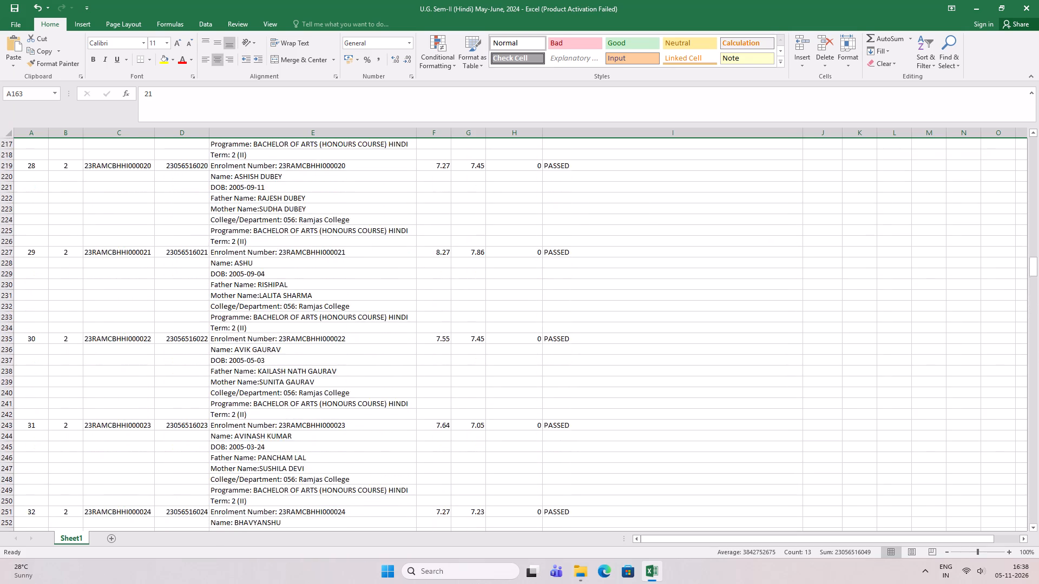
scroll(255, 389, "up", 19)
scroll(254, 381, "down", 5)
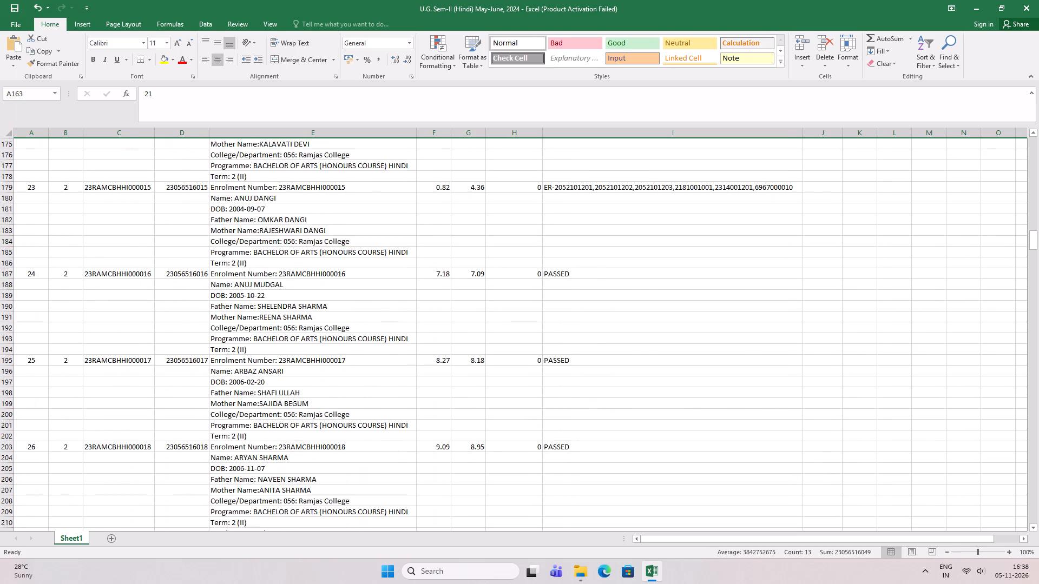
scroll(267, 390, "down", 20)
scroll(299, 399, "down", 6)
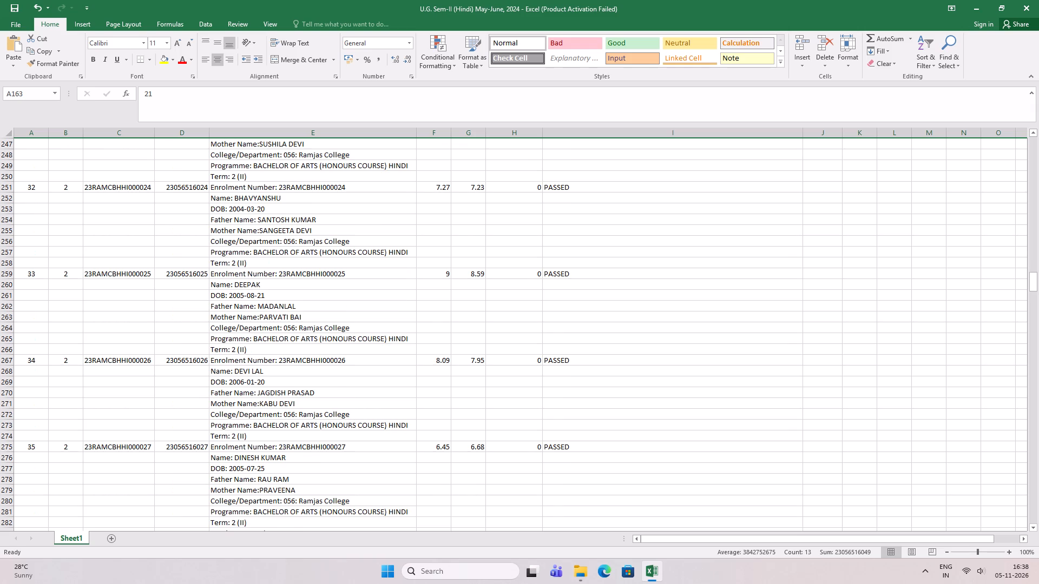
scroll(298, 402, "down", 17)
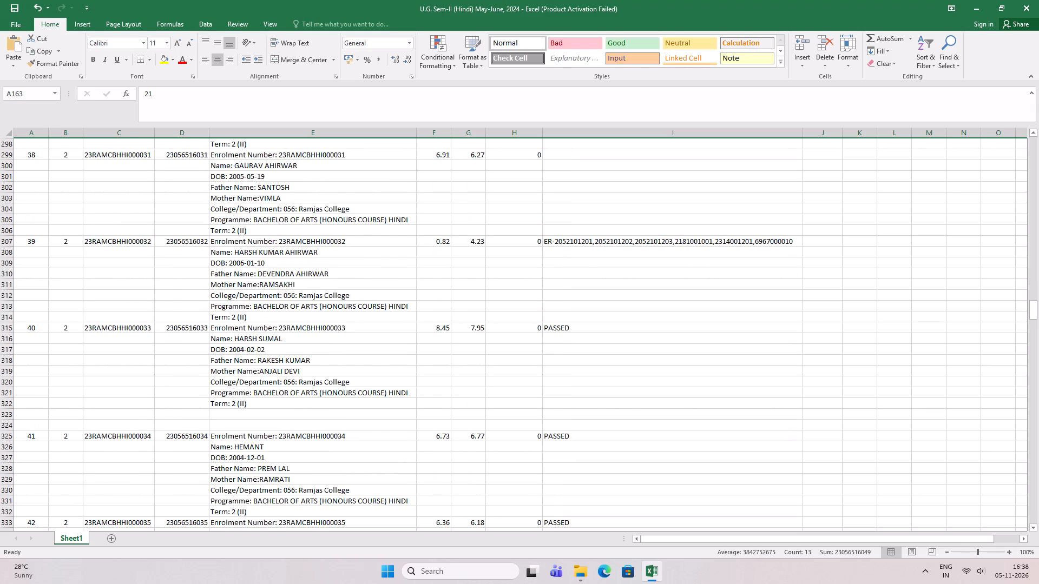
left_click(3, 425)
right_click(3, 425)
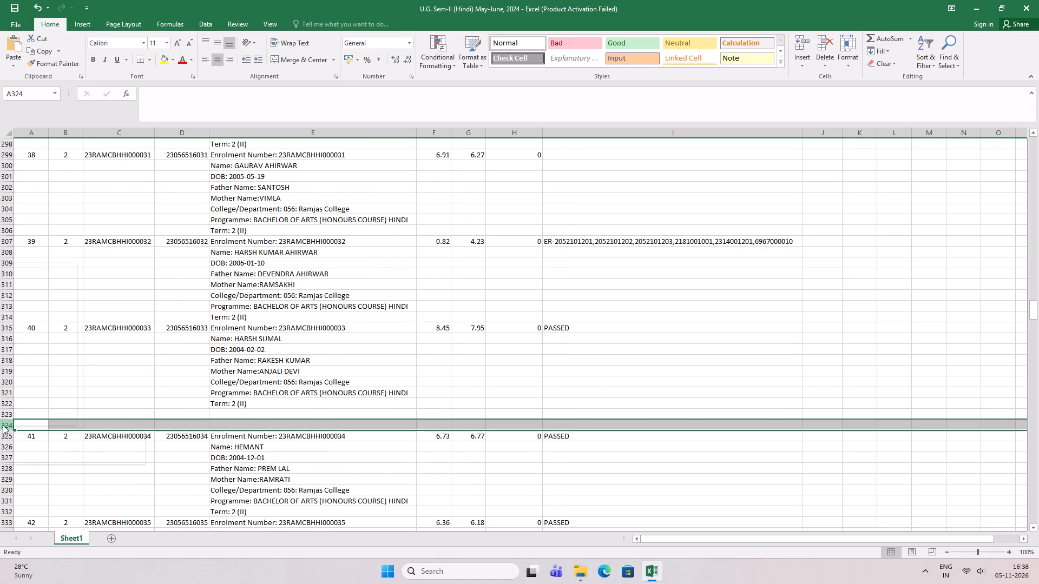
left_click(101, 413)
left_click_drag(9, 413, 9, 421)
right_click(9, 421)
left_click(52, 344)
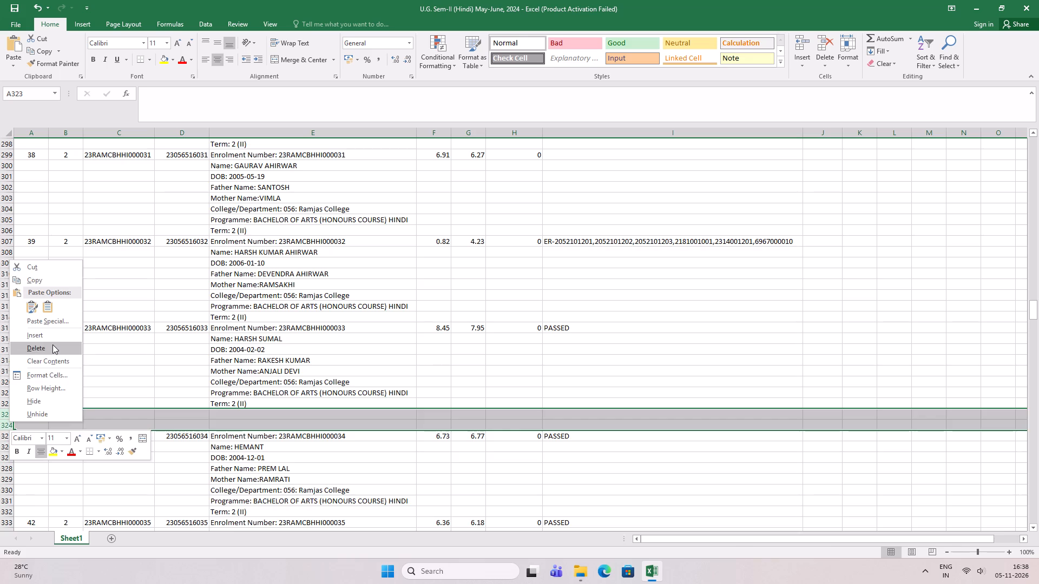
Delete the stray numbered rows 644 to 648 between student records 80 and 81.
scroll(86, 343, "down", 14)
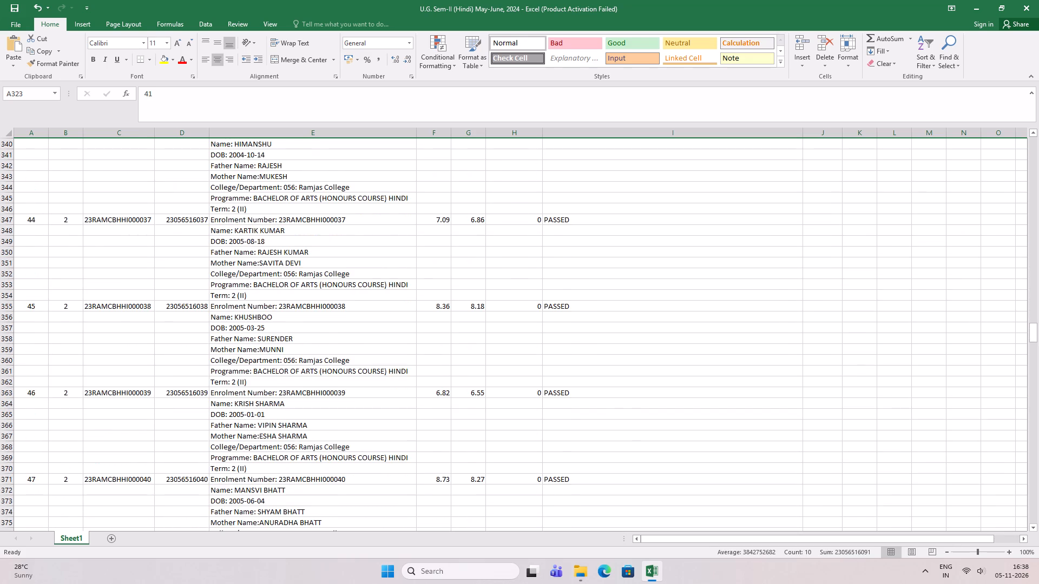
scroll(94, 340, "down", 5)
scroll(94, 339, "down", 16)
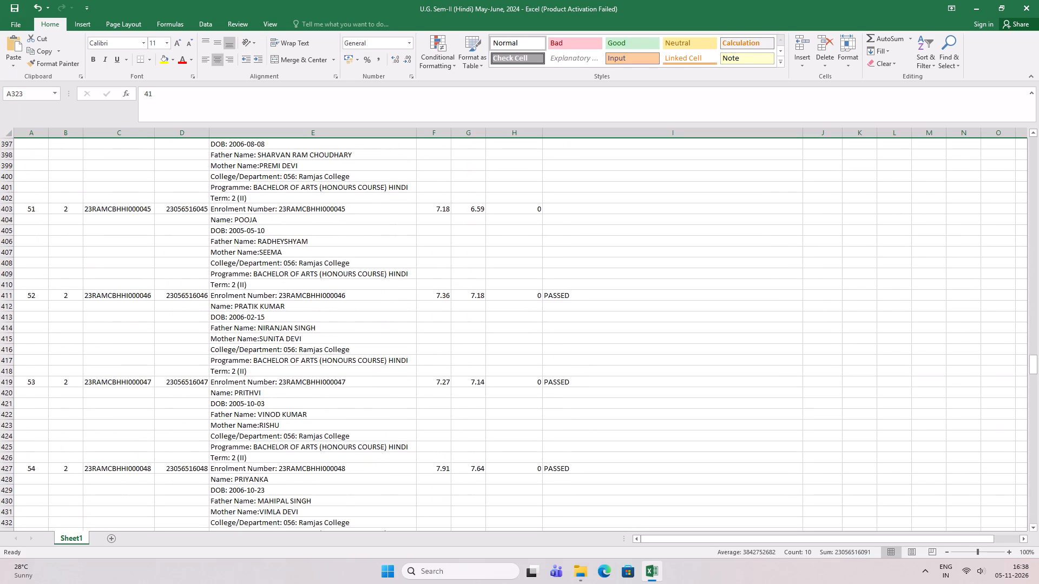
scroll(97, 339, "down", 20)
scroll(97, 339, "down", 3)
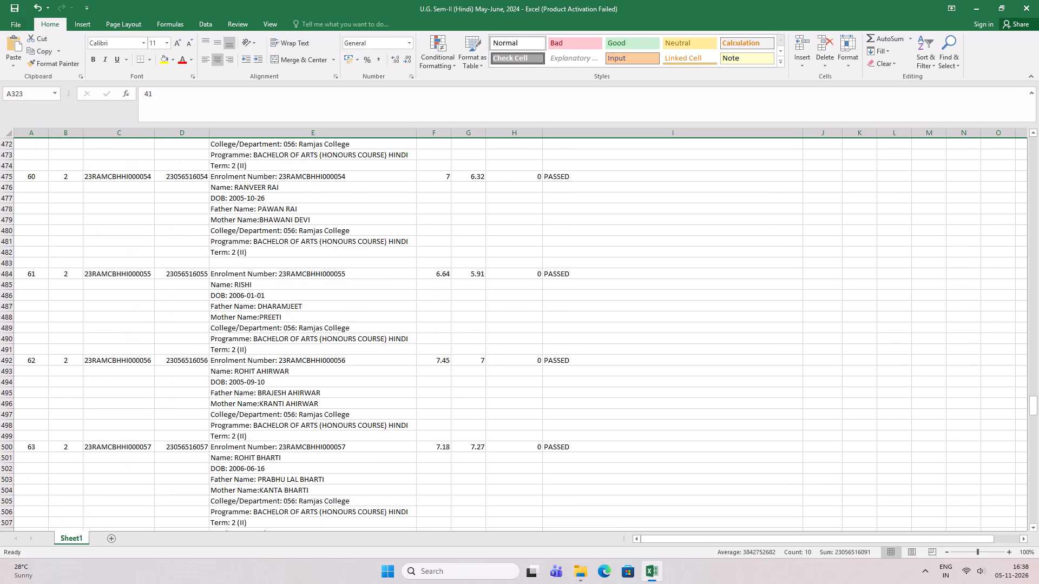
scroll(99, 338, "down", 7)
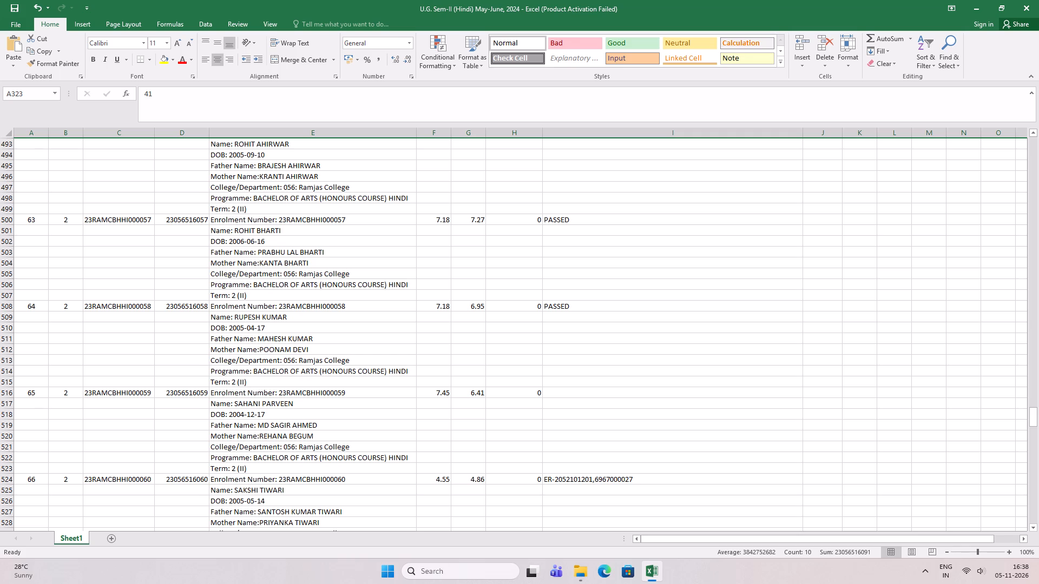
scroll(100, 338, "down", 9)
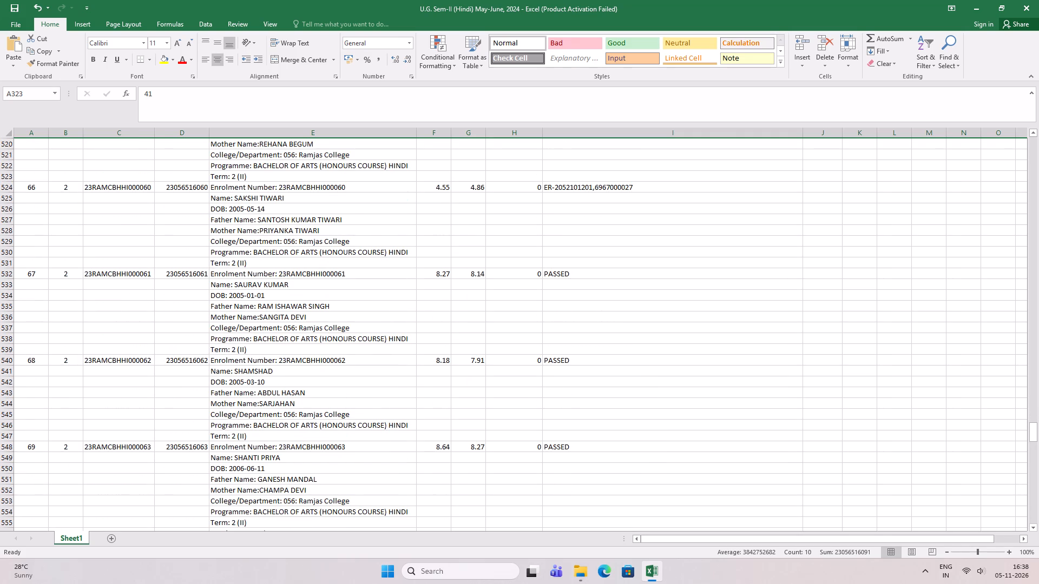
scroll(133, 320, "down", 10)
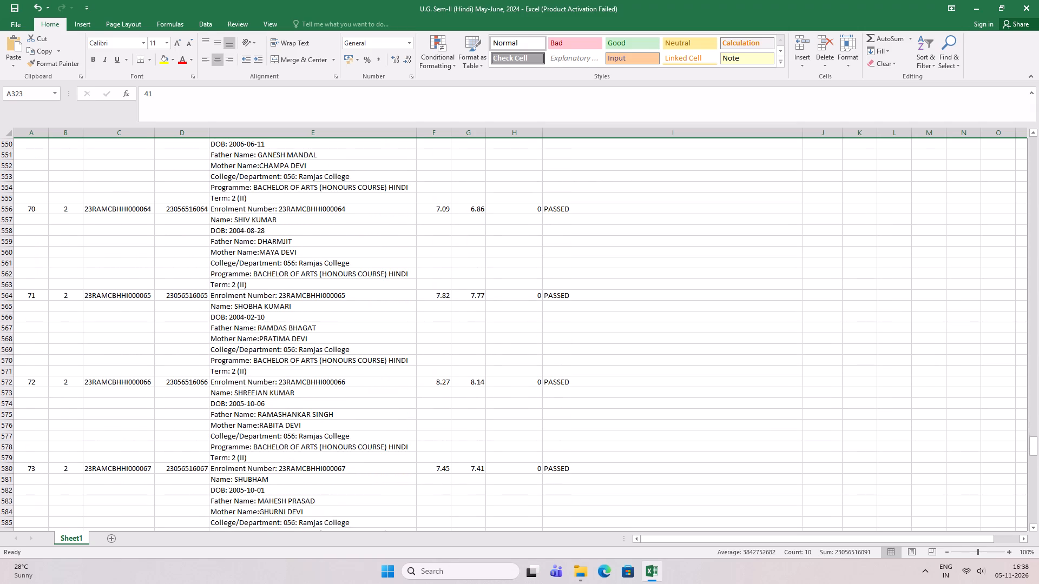
scroll(136, 317, "down", 14)
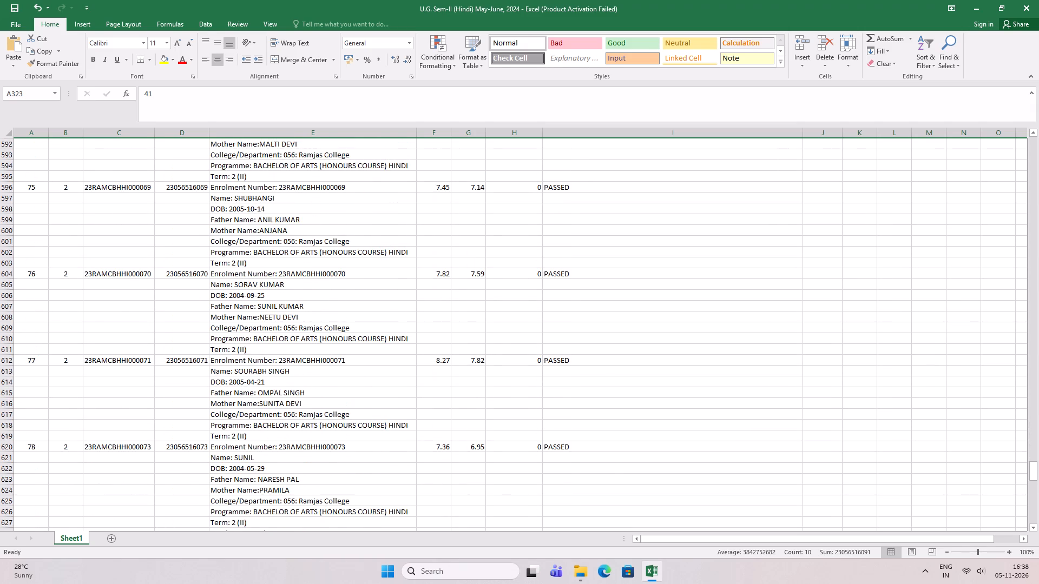
scroll(136, 317, "down", 13)
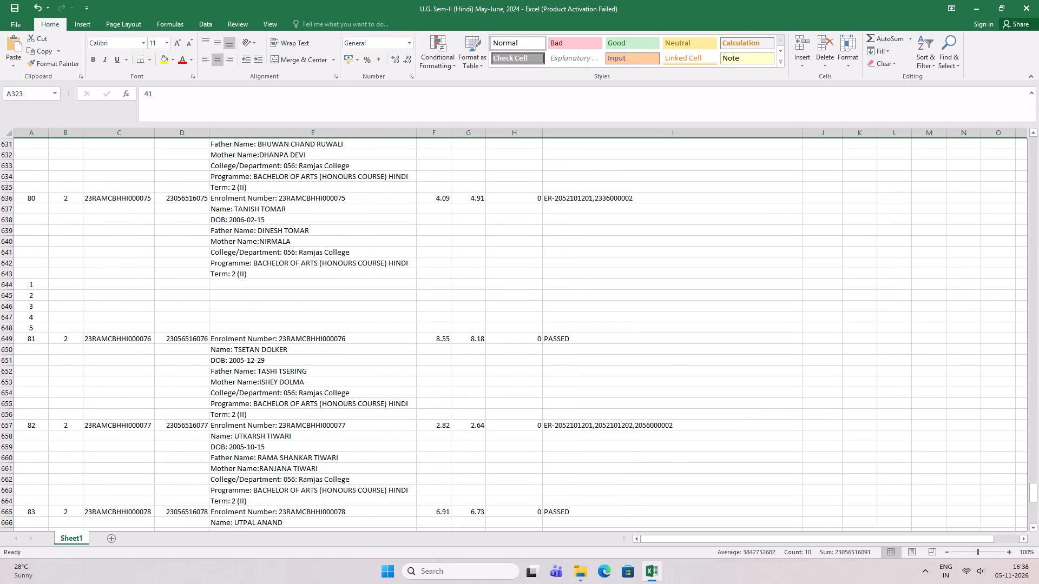
left_click_drag(9, 284, 6, 327)
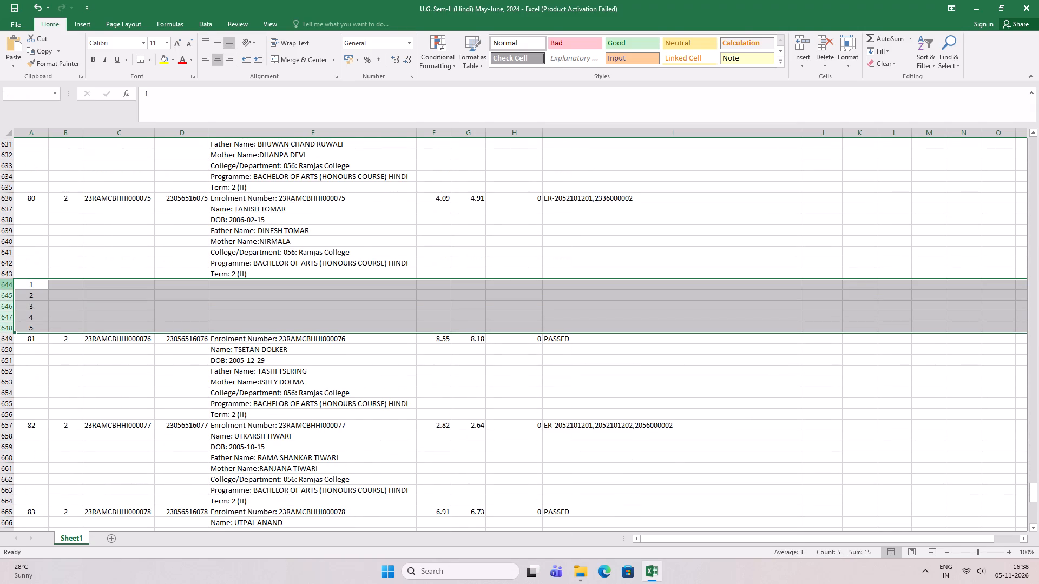
right_click(5, 324)
left_click(31, 410)
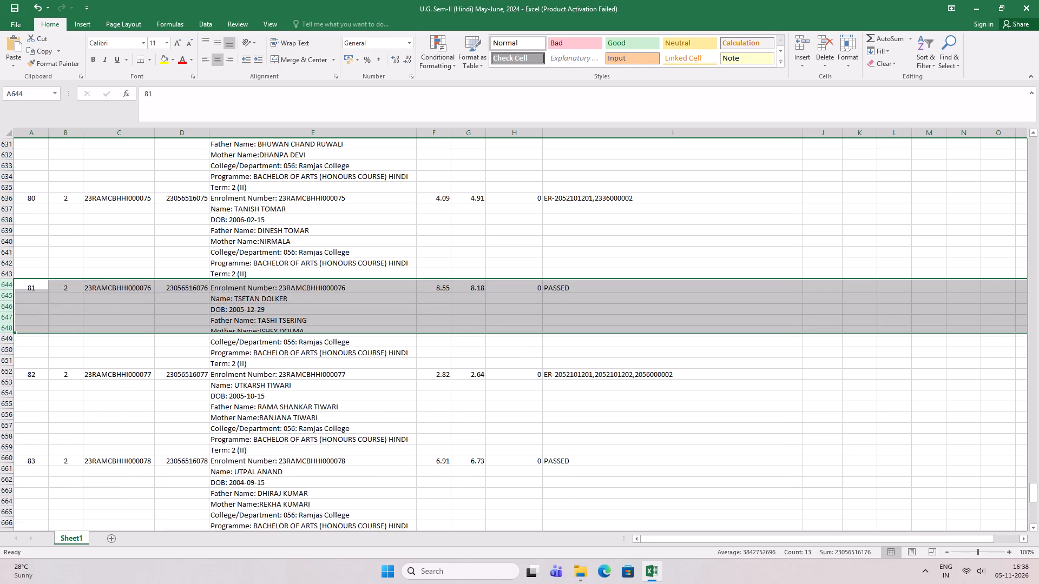
Save the Semester II workbook.
scroll(168, 363, "down", 14)
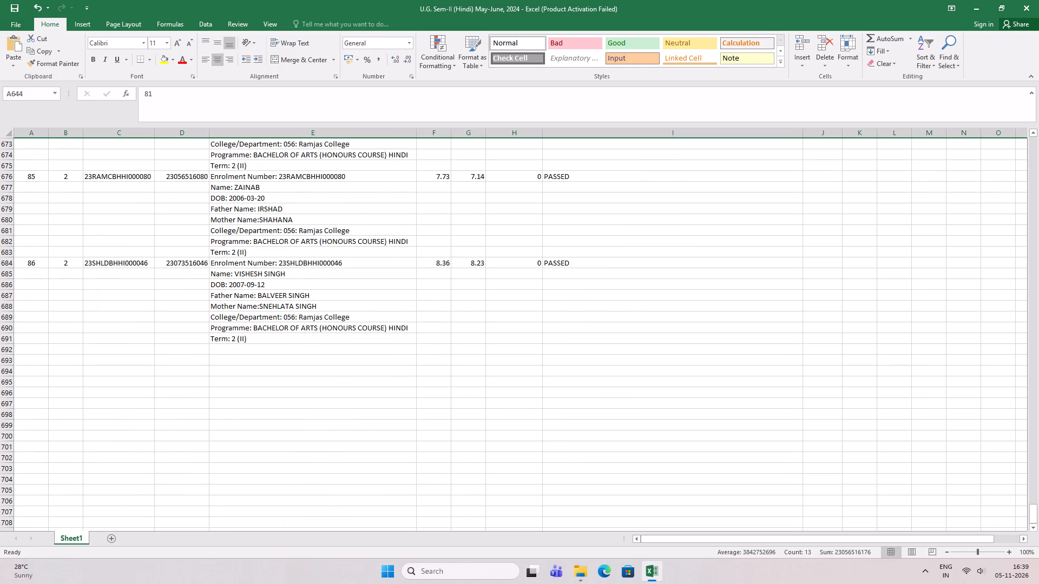
key("ctrl+s")
key("ctrl+s")
Check the Semester II records from the top of the sheet through record 23 for leftover stray rows, and close the workbook.
key("ctrl+Home")
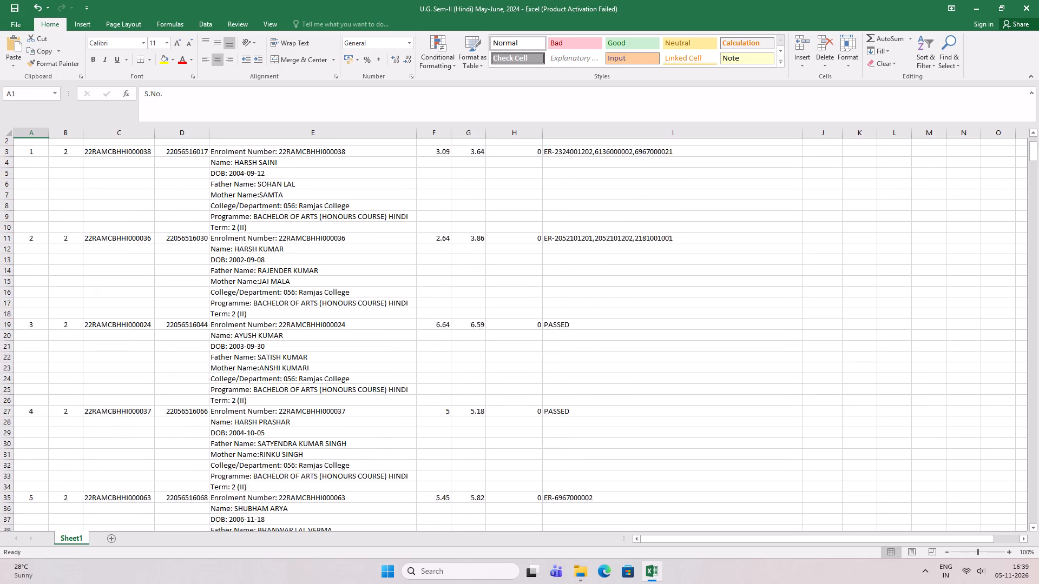
scroll(681, 324, "down", 9)
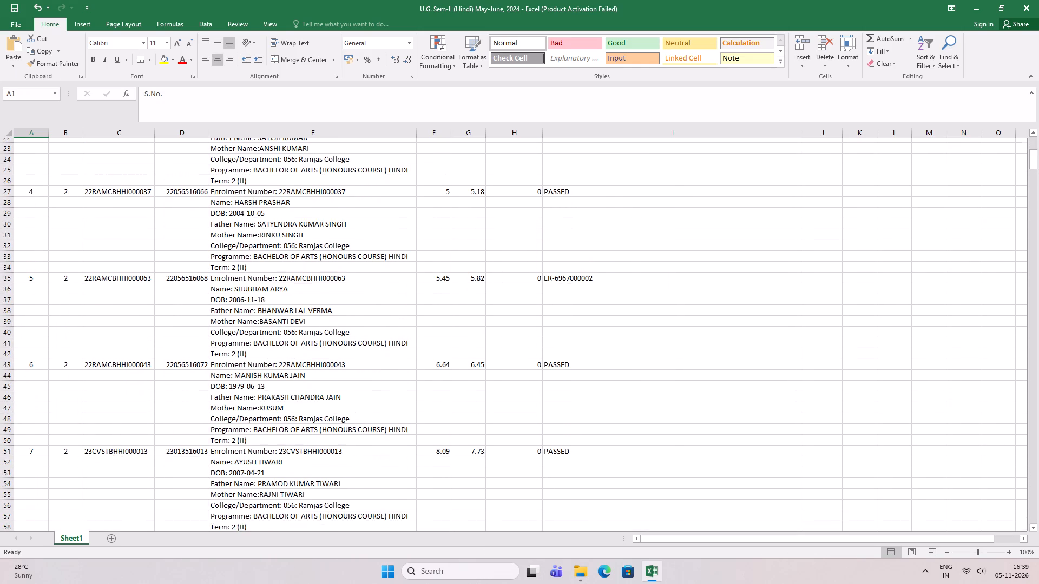
scroll(705, 318, "down", 16)
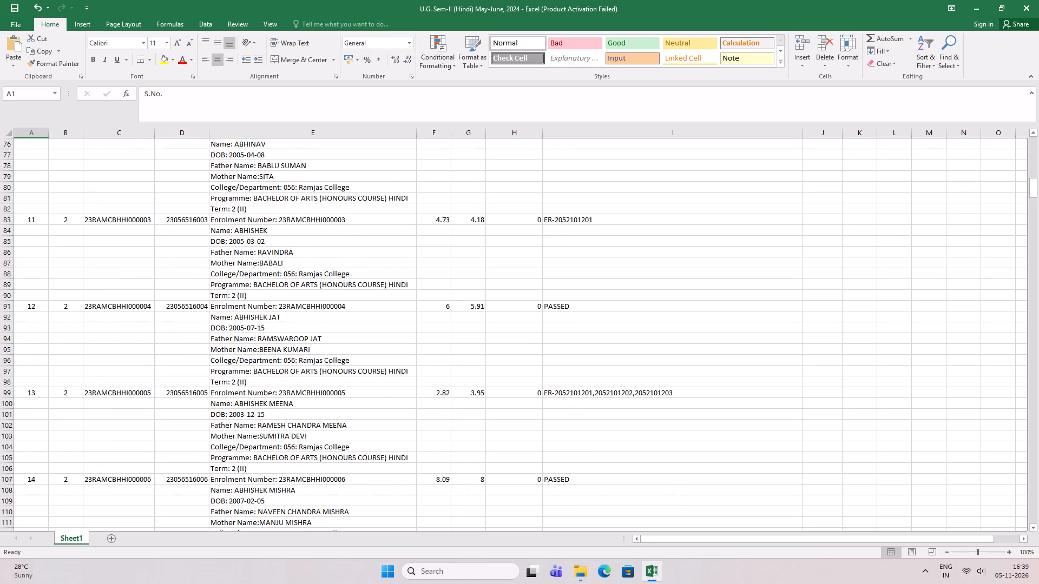
scroll(719, 320, "down", 13)
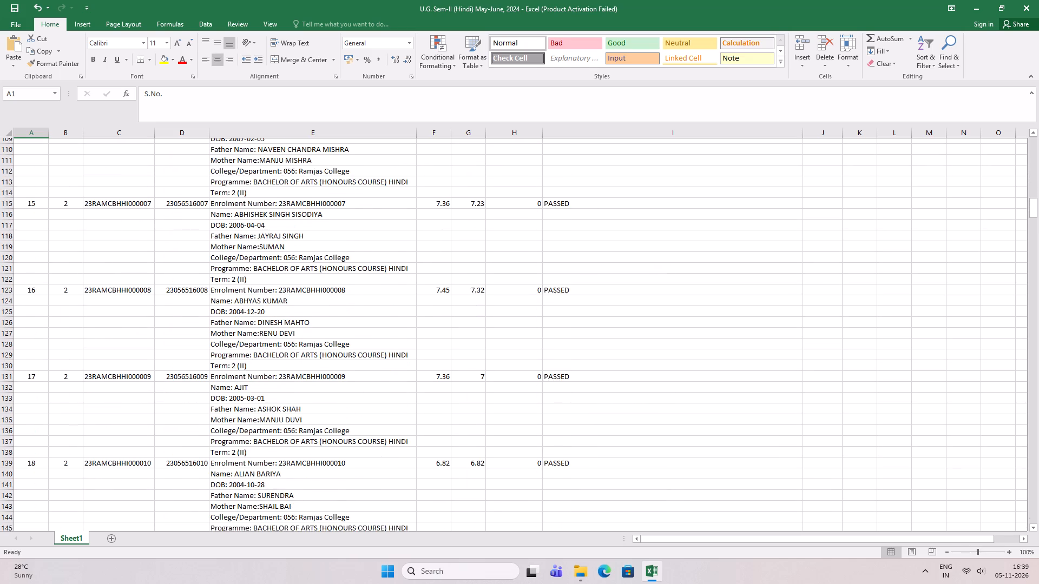
scroll(720, 320, "down", 10)
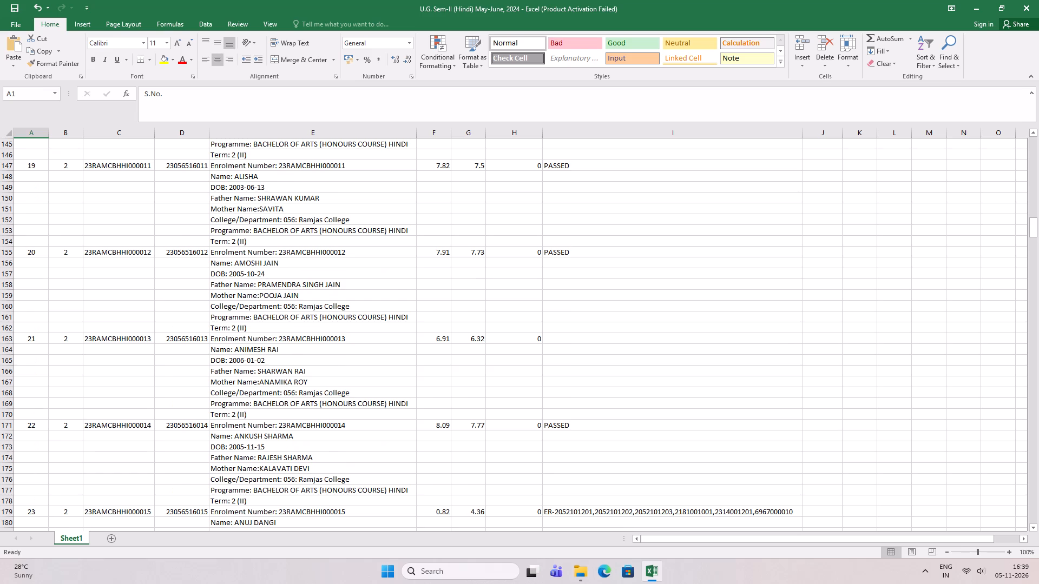
left_click(1031, 13)
Open the workbook U.G. Sem-1 (Hindi) Nov-Dec, 2023, examine its column layout and student rows to the end, and close it.
left_click(239, 85)
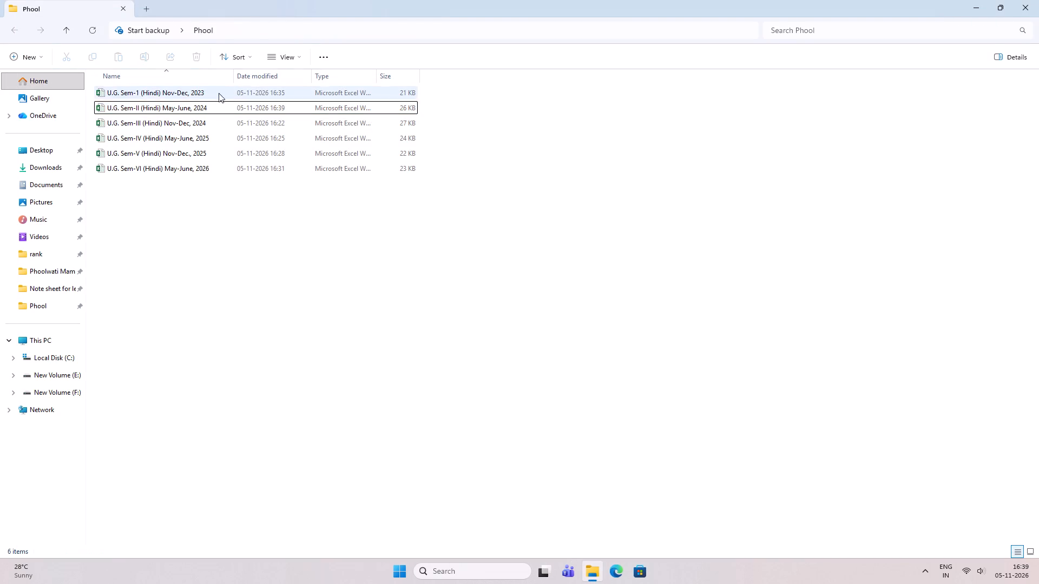
double_click(216, 93)
scroll(499, 318, "up", 3)
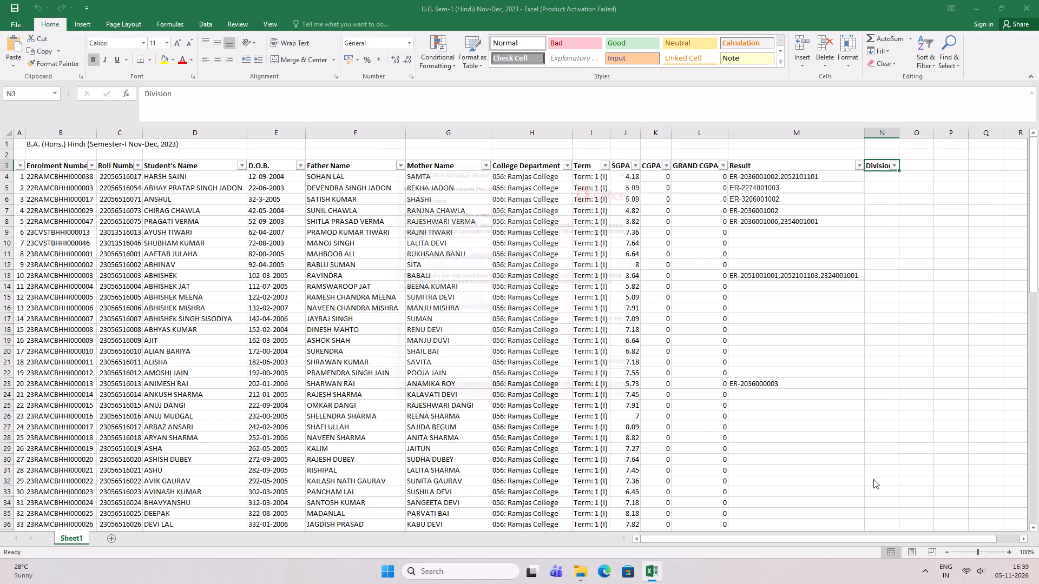
left_click(616, 389)
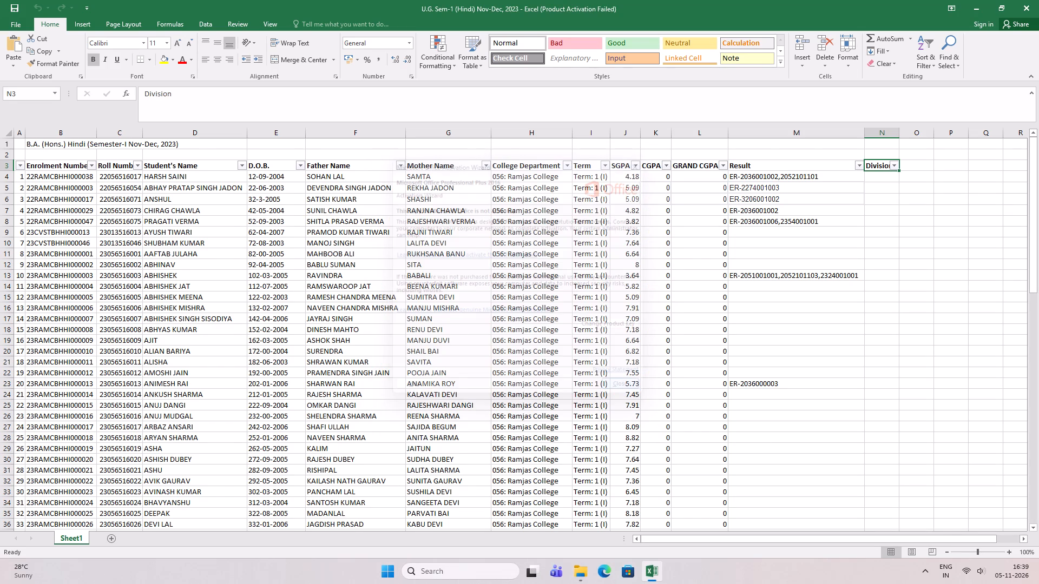
scroll(737, 374, "down", 8)
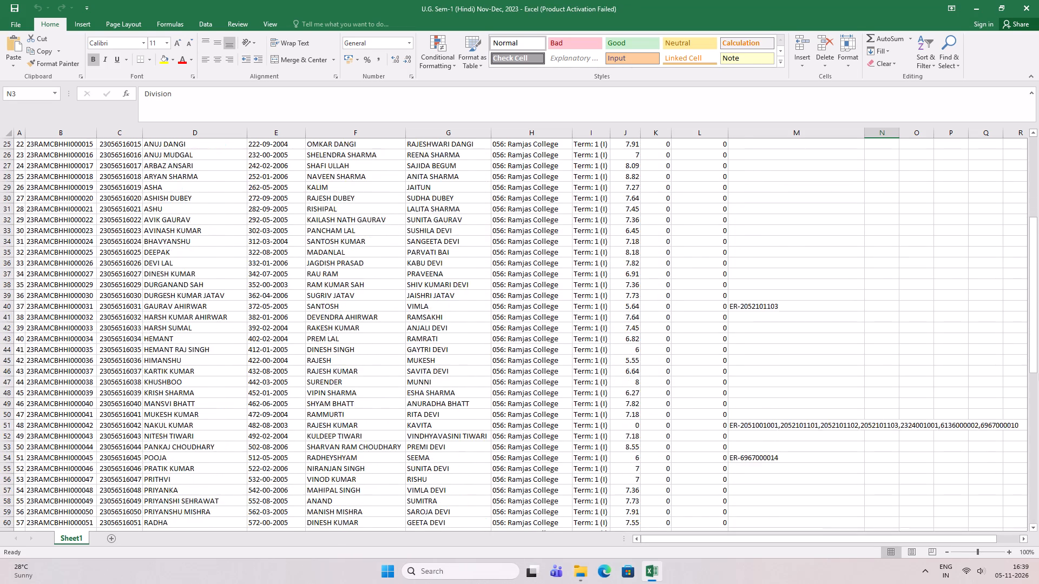
scroll(737, 373, "down", 10)
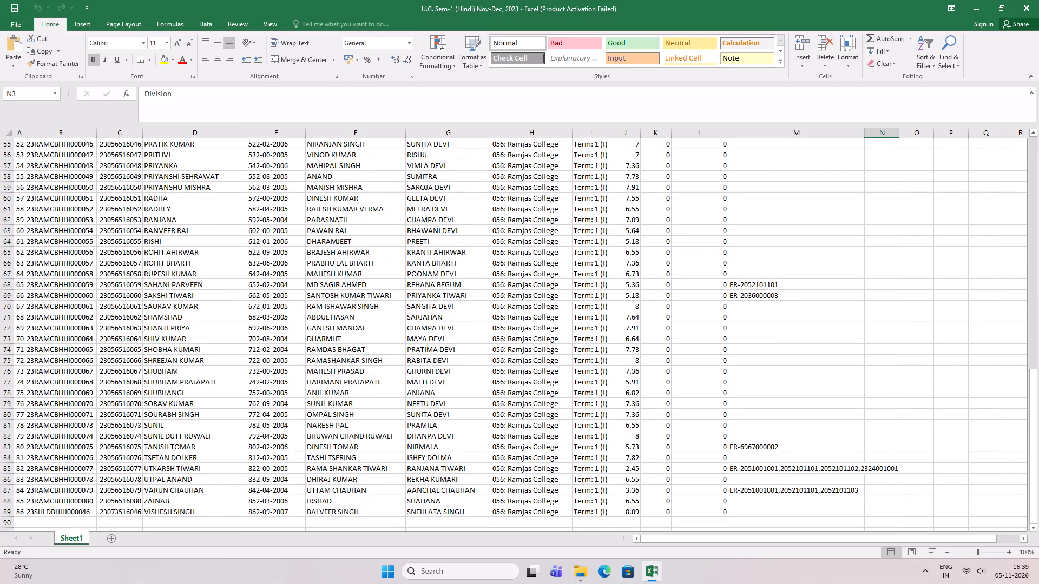
scroll(739, 395, "up", 2)
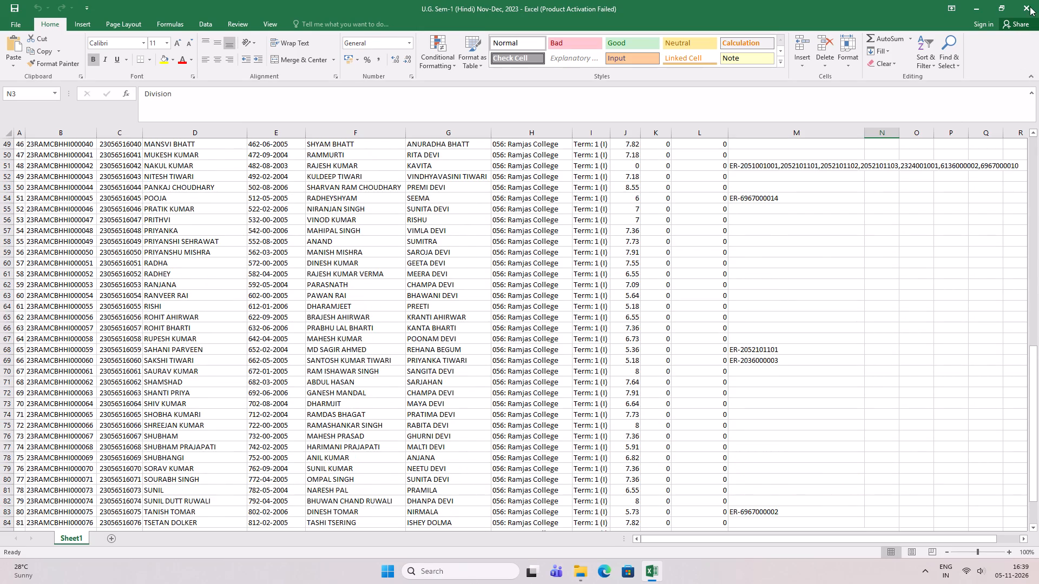
left_click(1030, 6)
Reopen the workbook U.G. Sem-II (Hindi) May-June, 2024 from the Phool folder and save it.
double_click(212, 105)
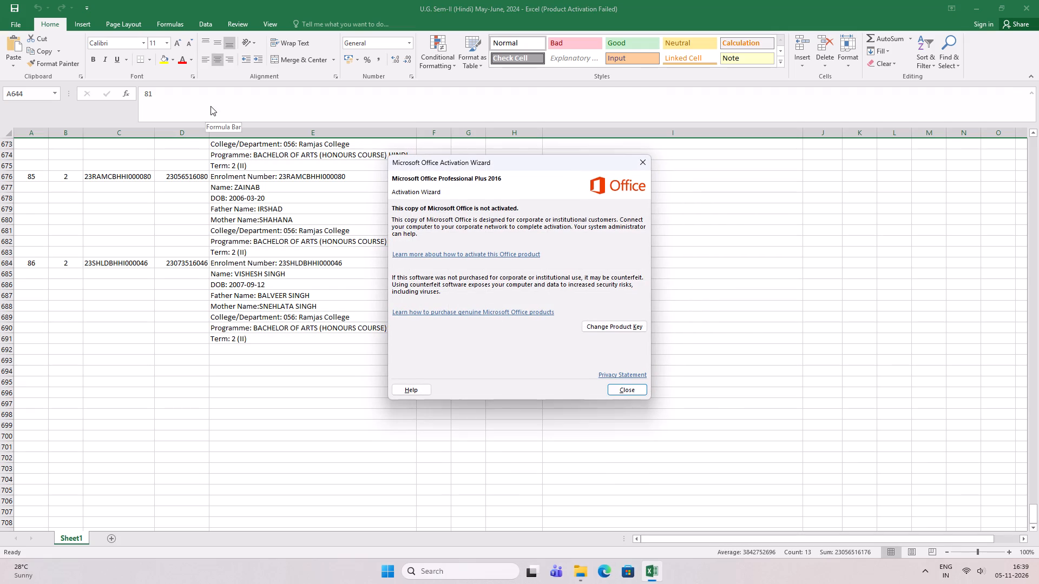
left_click(621, 391)
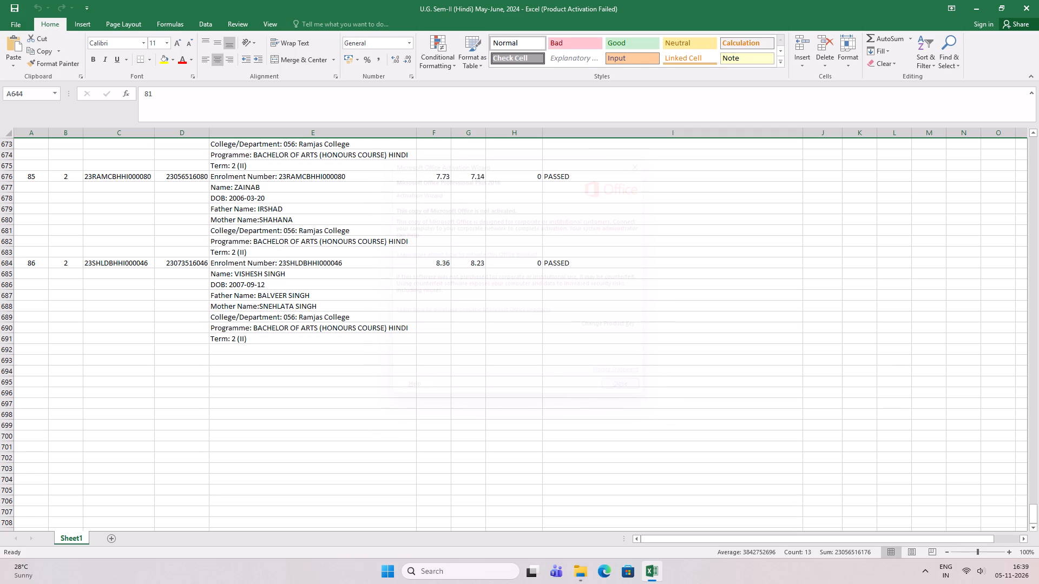
key("ctrl+s")
Look back through the Semester II student records from the end of the sheet to the header row, and close the workbook.
scroll(401, 541, "up", 7)
scroll(401, 540, "down", 1)
scroll(401, 540, "up", 5)
scroll(400, 538, "down", 1)
scroll(400, 537, "up", 19)
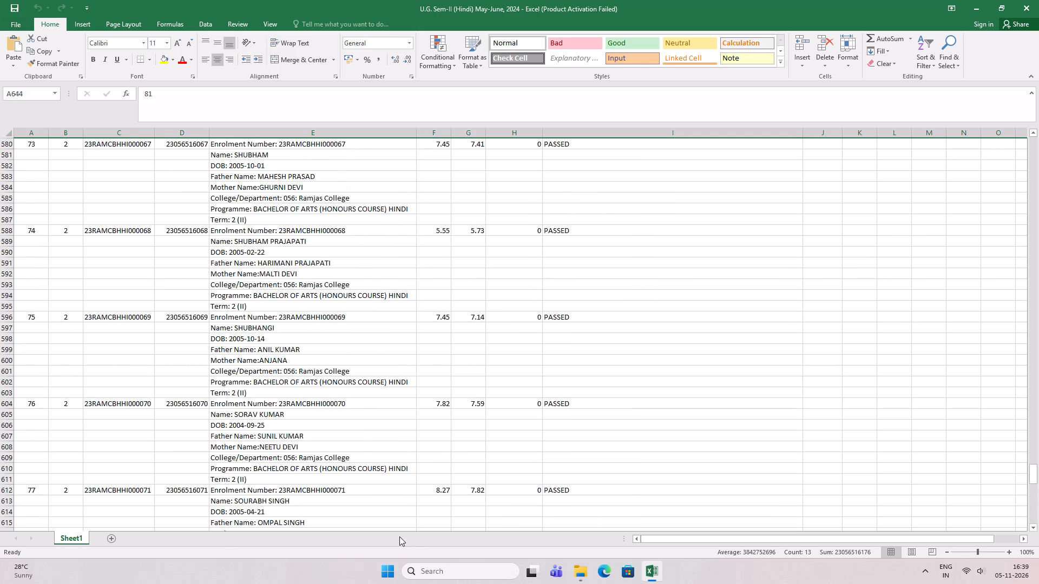
scroll(399, 536, "up", 18)
scroll(399, 536, "down", 1)
scroll(399, 536, "up", 18)
scroll(398, 534, "down", 1)
scroll(398, 534, "up", 14)
scroll(398, 534, "down", 1)
scroll(398, 534, "up", 6)
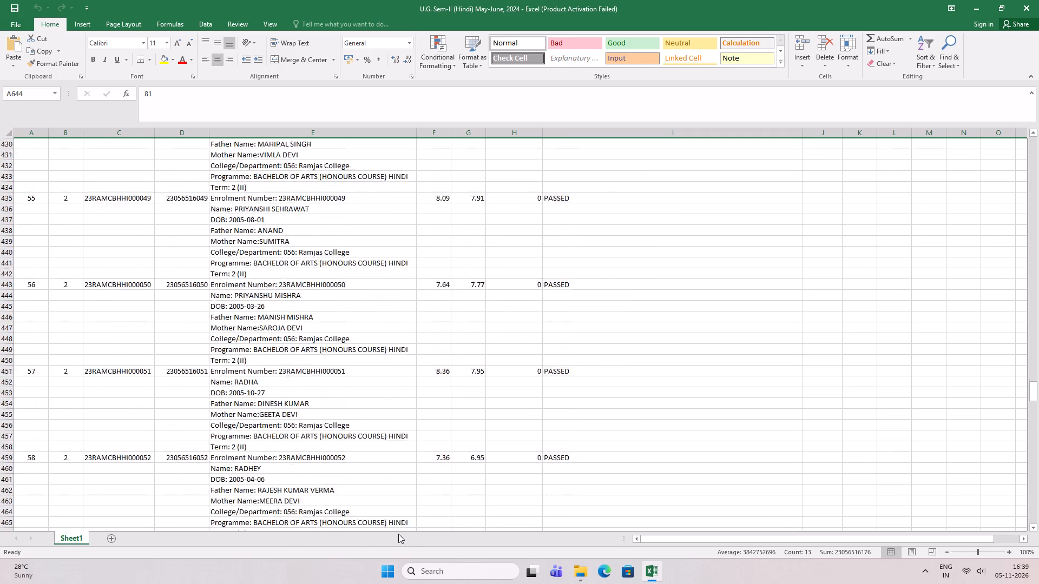
key("ctrl+Home")
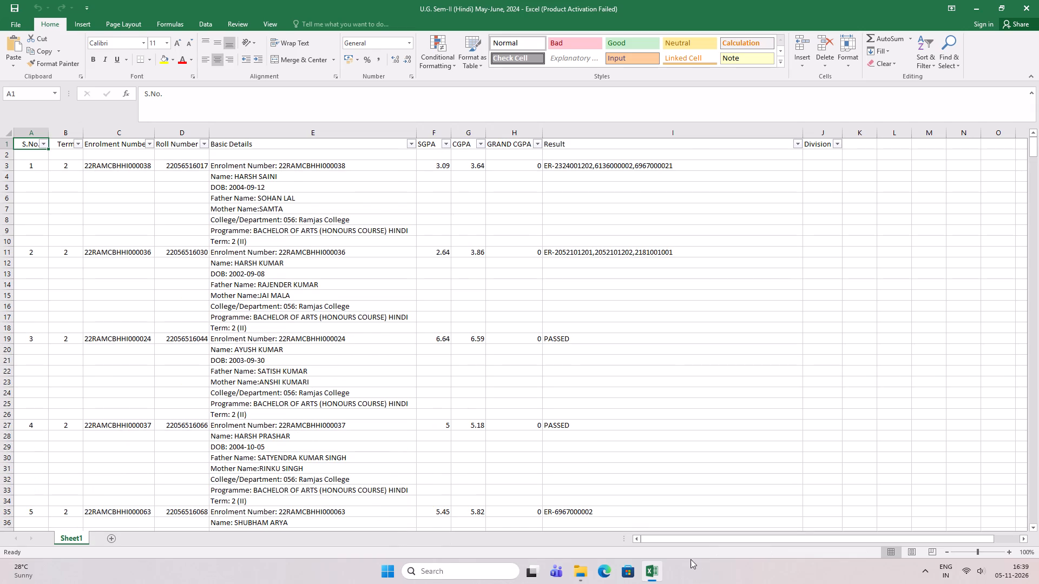
left_click(1030, 4)
Open the workbook U.G. Sem-III (Hindi) Nov-Dec, 2024 and go to the start of its sheet.
double_click(162, 121)
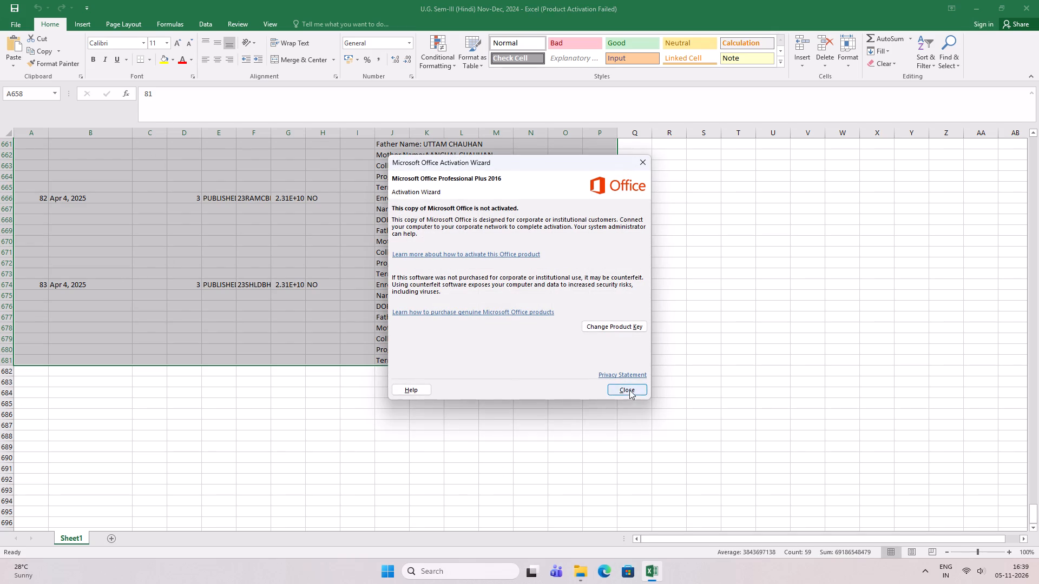
left_click(629, 390)
key("ctrl+Home")
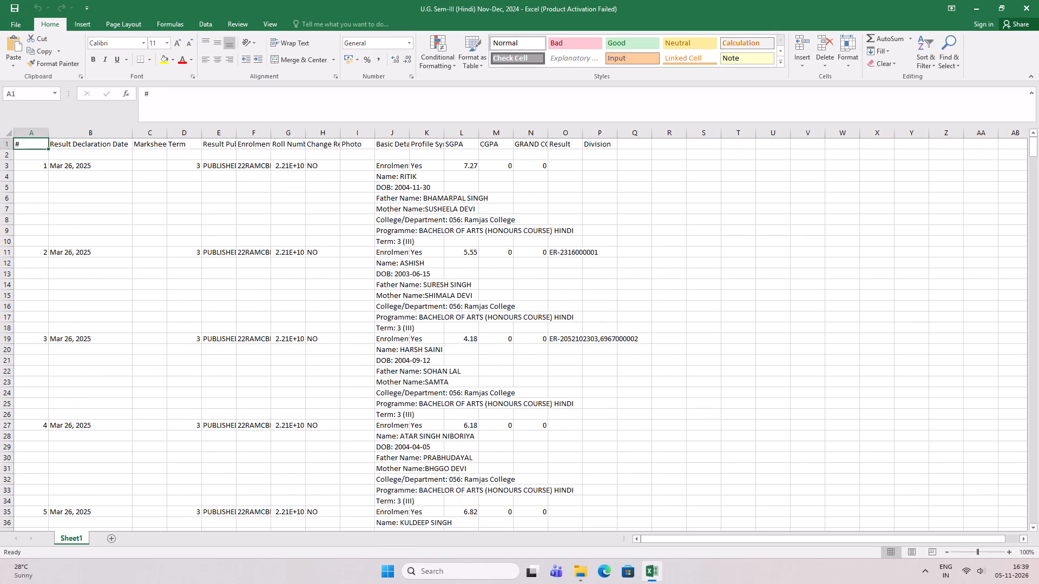
Rename the # column header in cell A1 as S.No. and save the workbook.
left_click(43, 147)
type("S;.")
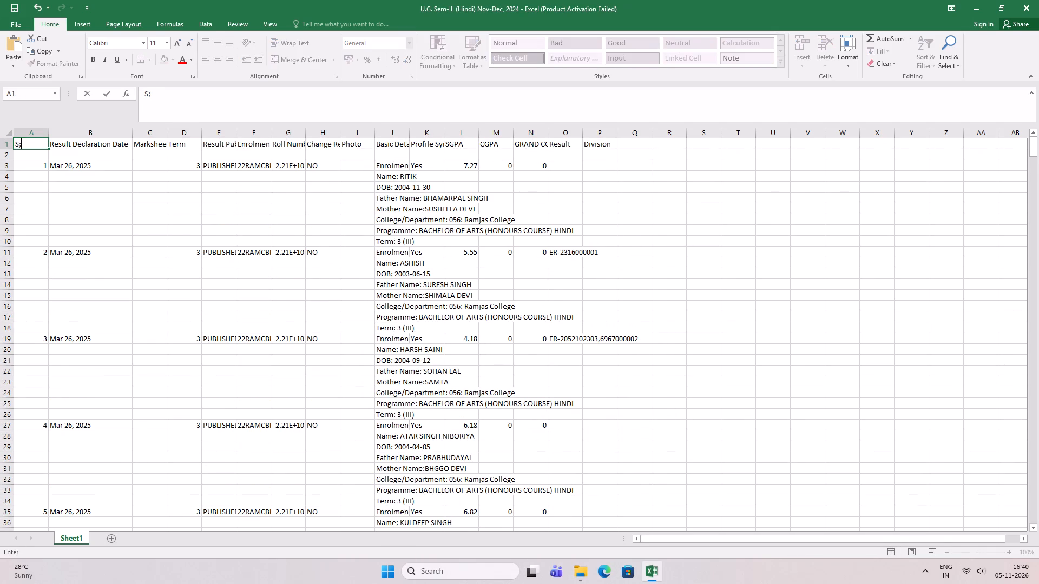
key("BackSpace")
key("BackSpace")
type(".NO.")
key("BackSpace")
key("BackSpace")
type("o.")
key("Return")
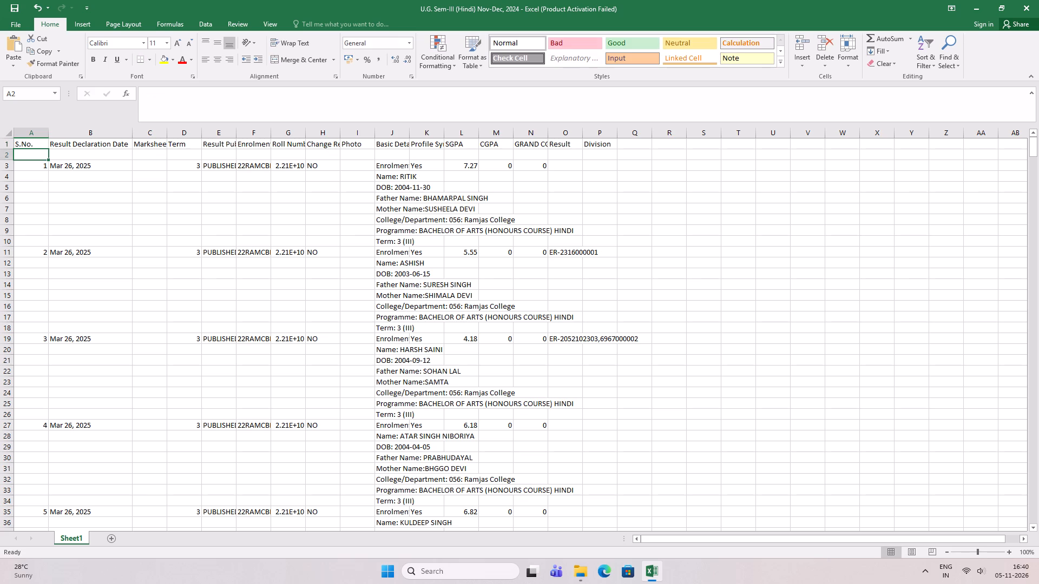
key("ctrl+s")
Delete the Result Declaration Date and Marksheet URL columns.
left_click(109, 133)
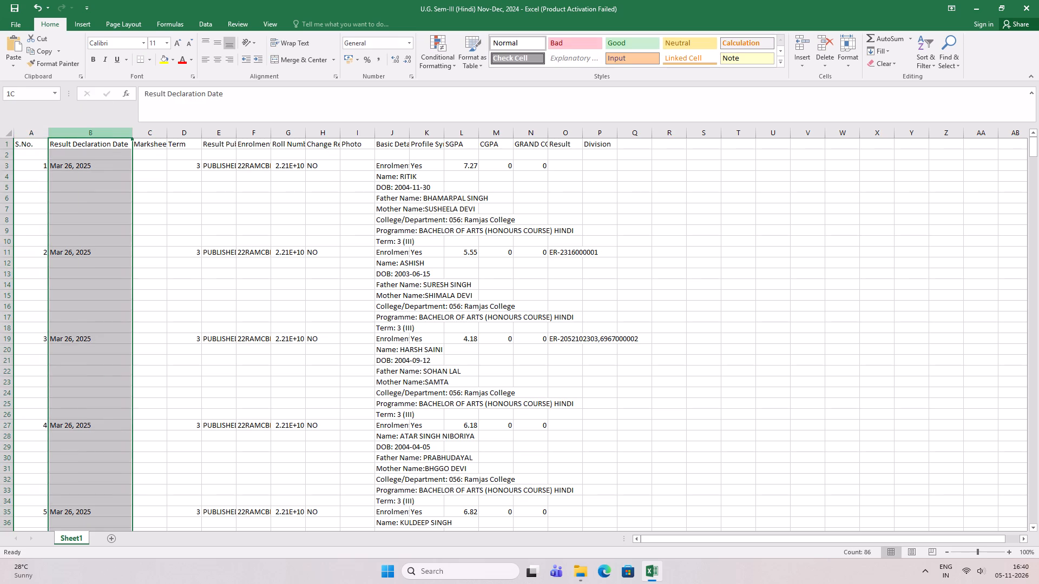
right_click(110, 132)
left_click(149, 218)
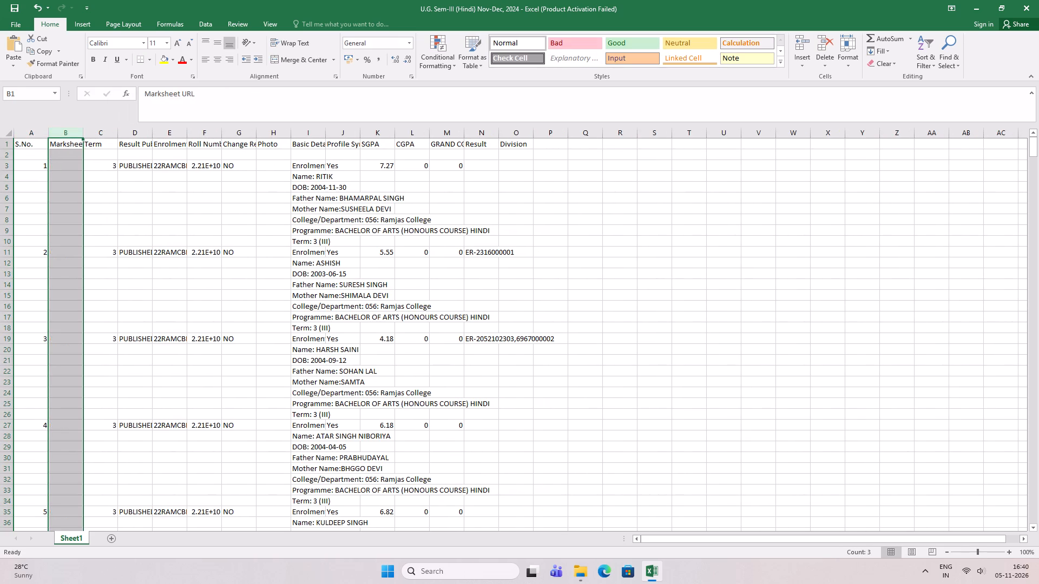
left_click(81, 146)
left_click(73, 134)
right_click(73, 135)
left_click(106, 222)
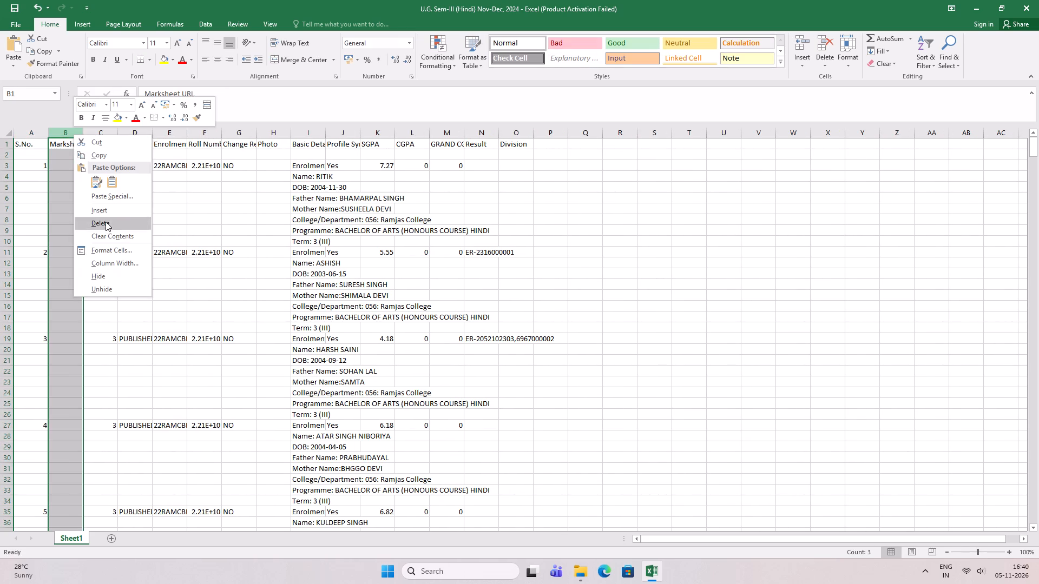
left_click(67, 136)
left_click(118, 169)
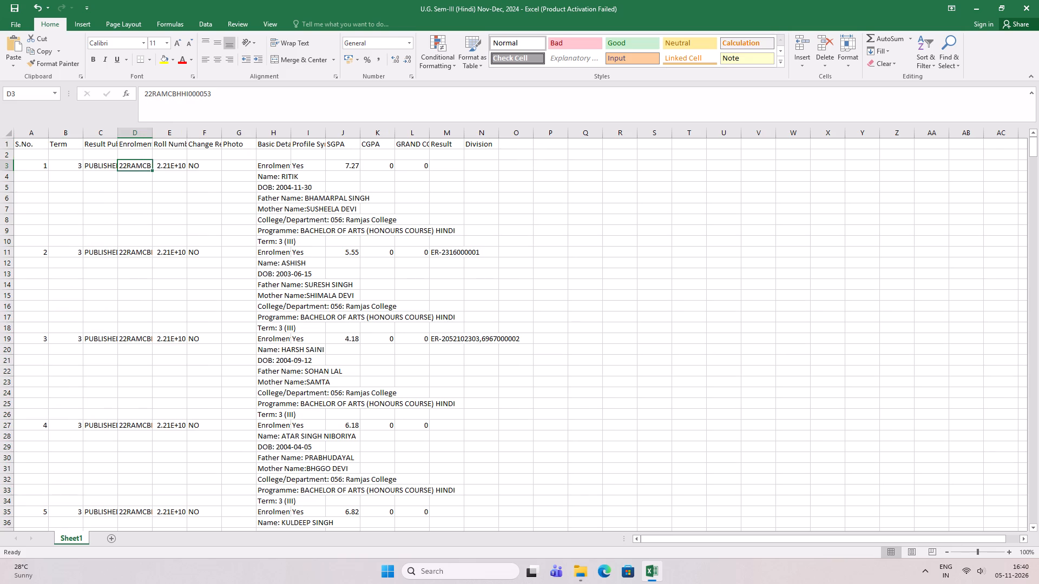
Center the contents of the S.No. and Term columns.
left_click(41, 132)
left_click(219, 56)
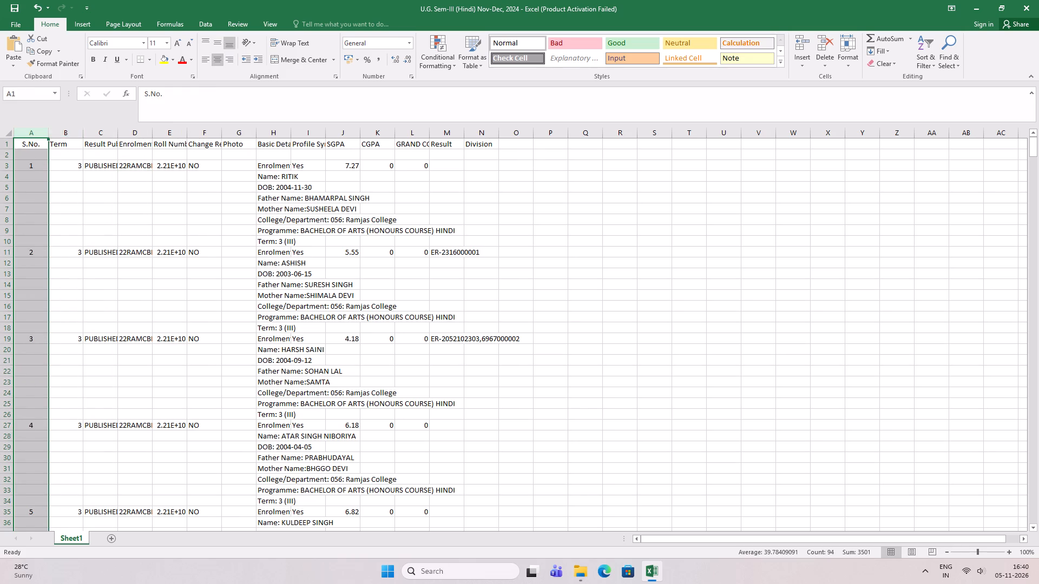
left_click(64, 131)
left_click(218, 59)
left_click(263, 142)
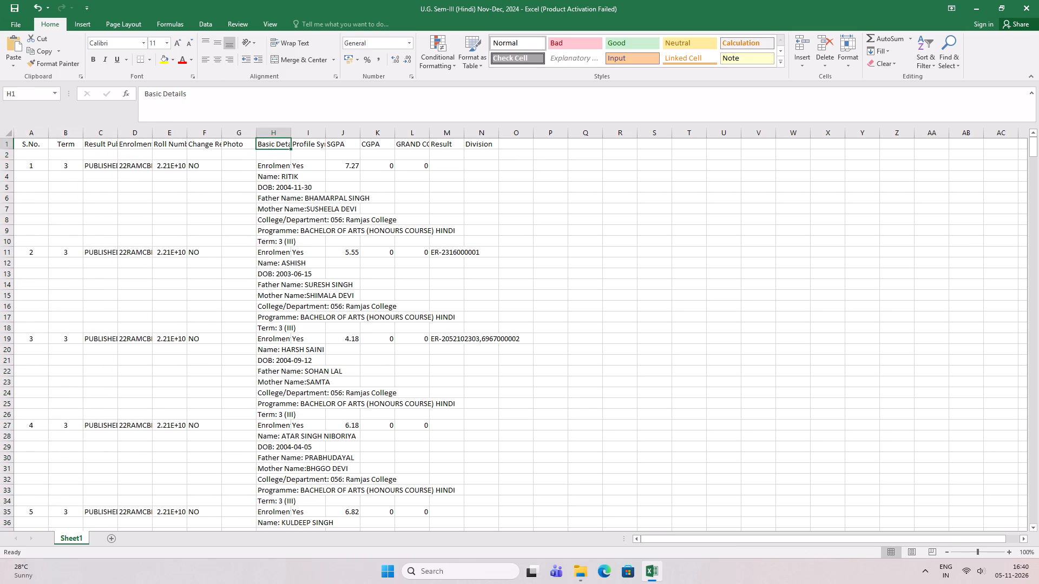
Delete the Result Publish Status column, widening it first to reveal its full header.
double_click(117, 132)
double_click(116, 137)
right_click(116, 136)
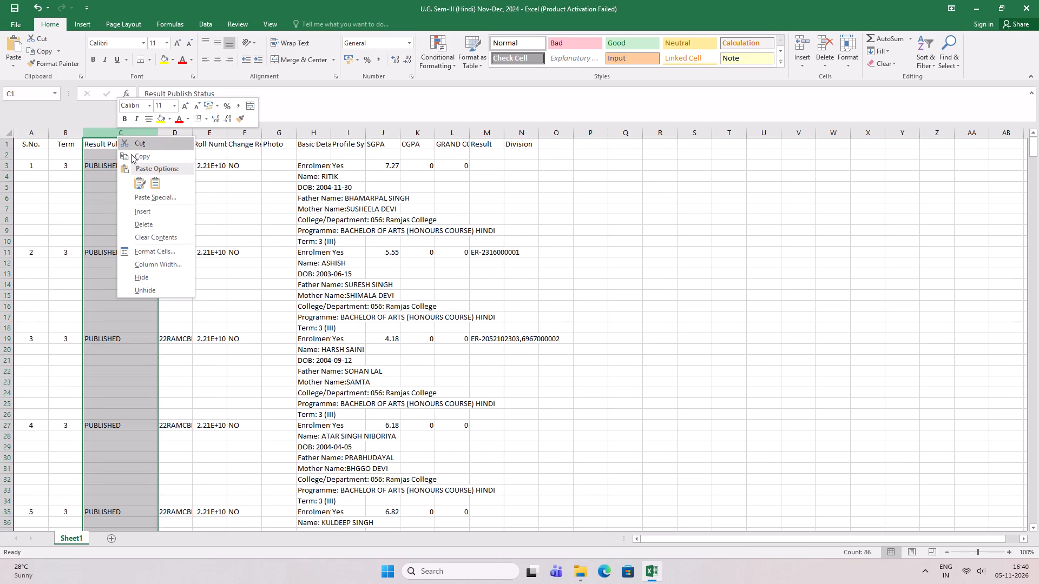
left_click(139, 223)
left_click(122, 182)
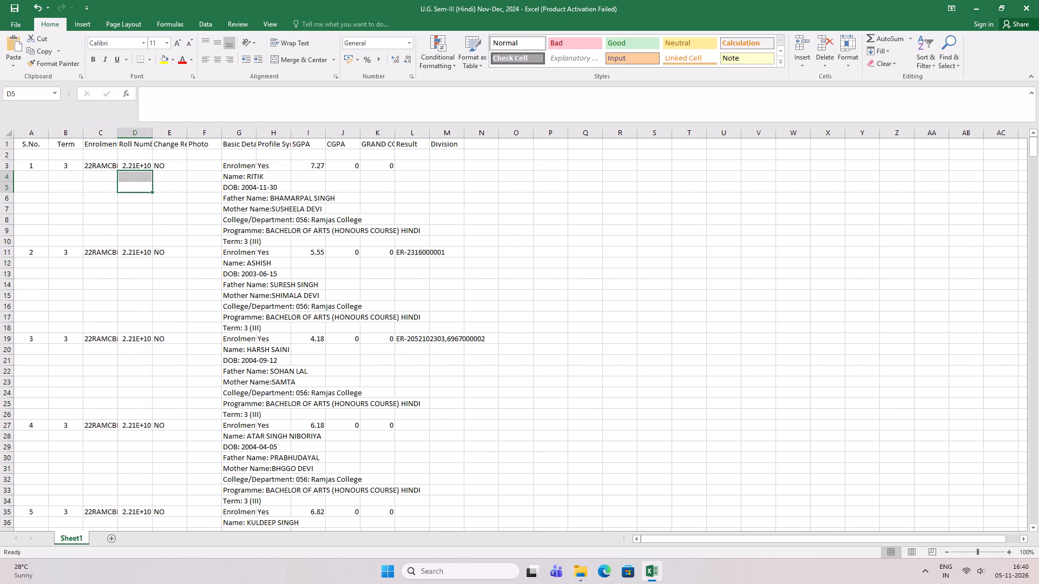
Widen the Enrolment Number and Roll Number columns so their full contents show.
double_click(117, 130)
double_click(189, 132)
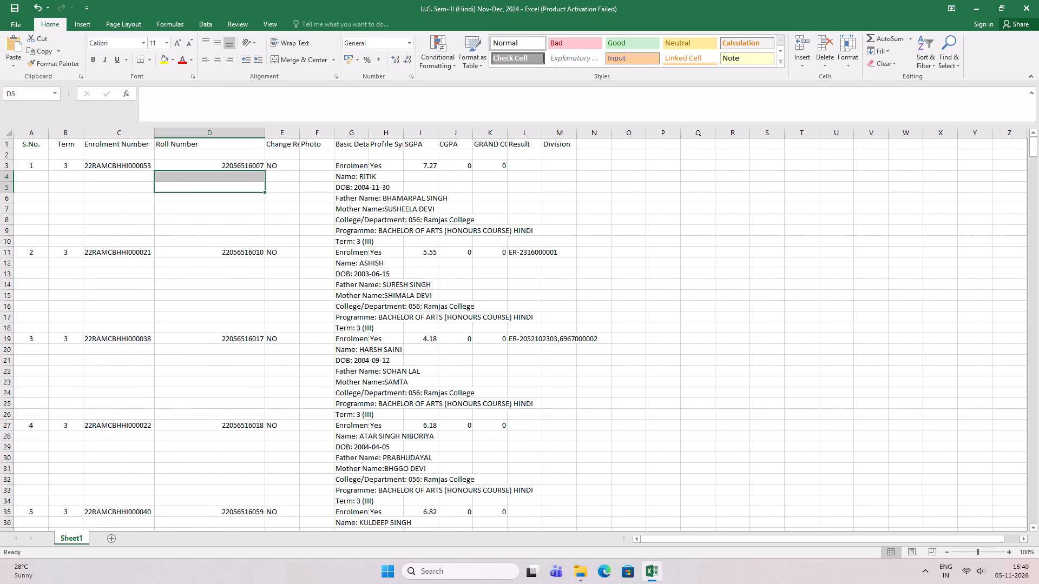
Delete the Change Received From Student and Photo columns.
left_click(277, 144)
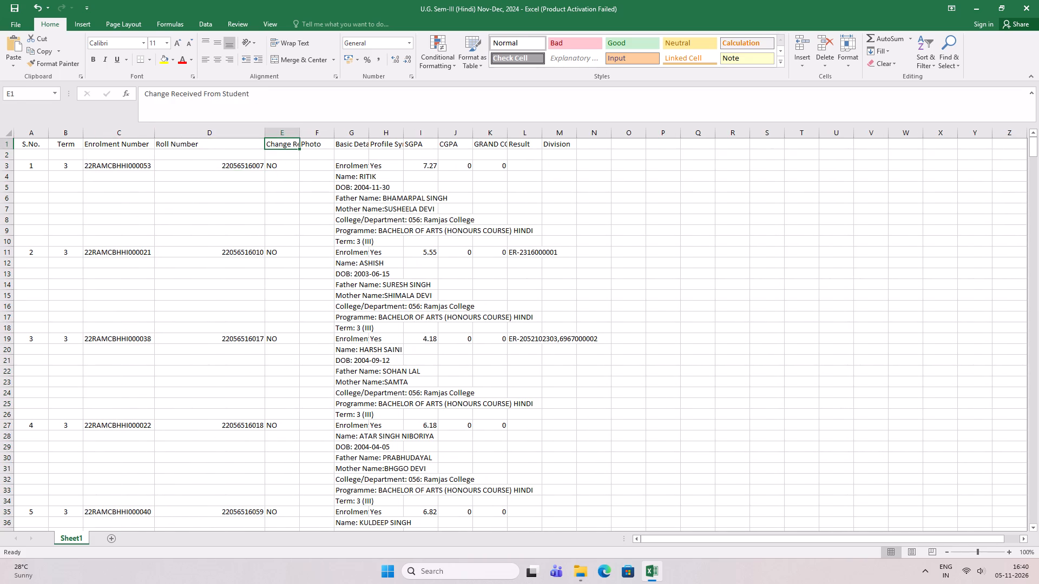
left_click(291, 135)
right_click(291, 135)
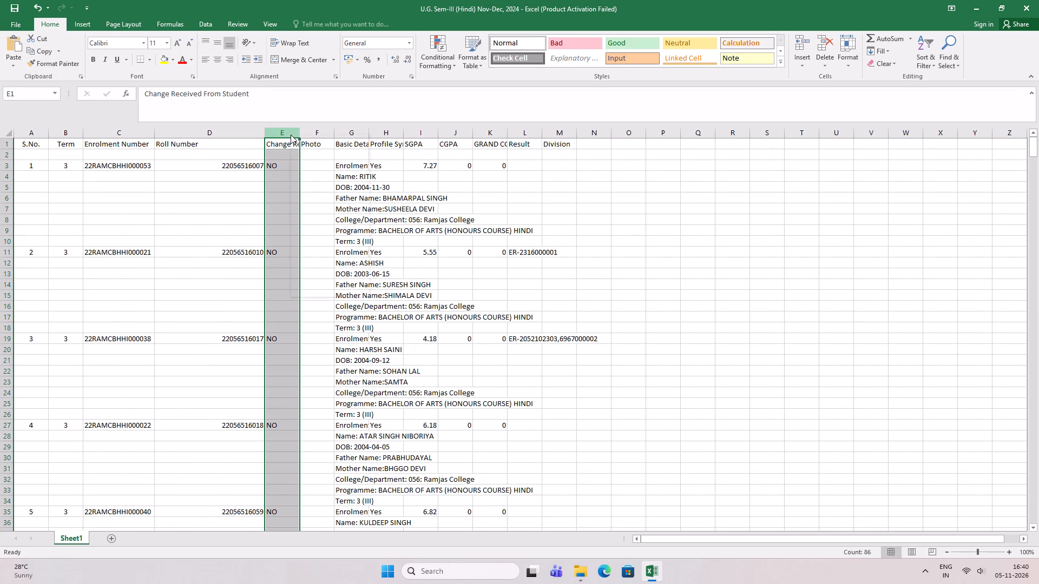
left_click(318, 222)
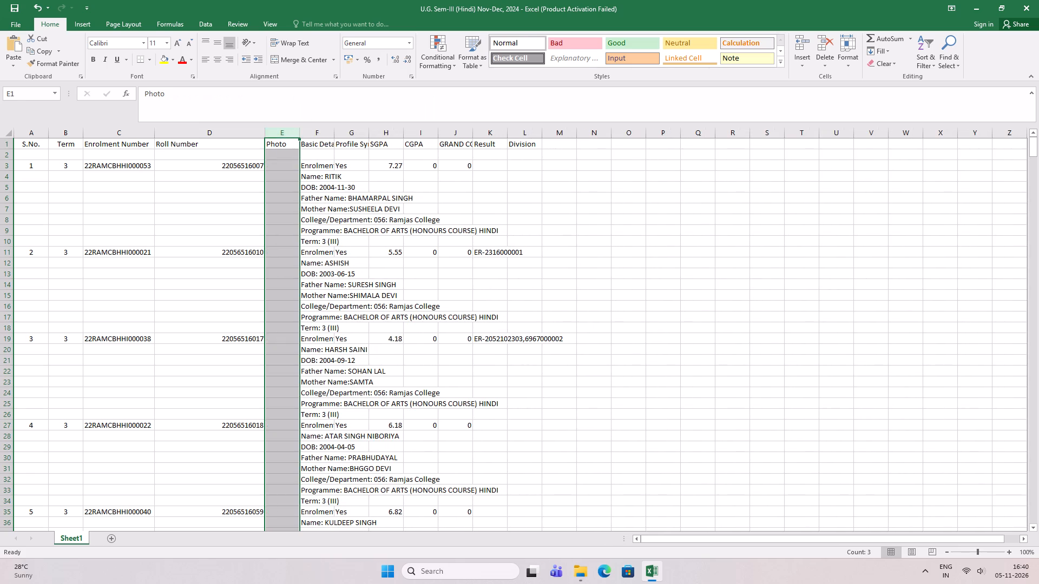
left_click(291, 182)
left_click(289, 130)
right_click(291, 136)
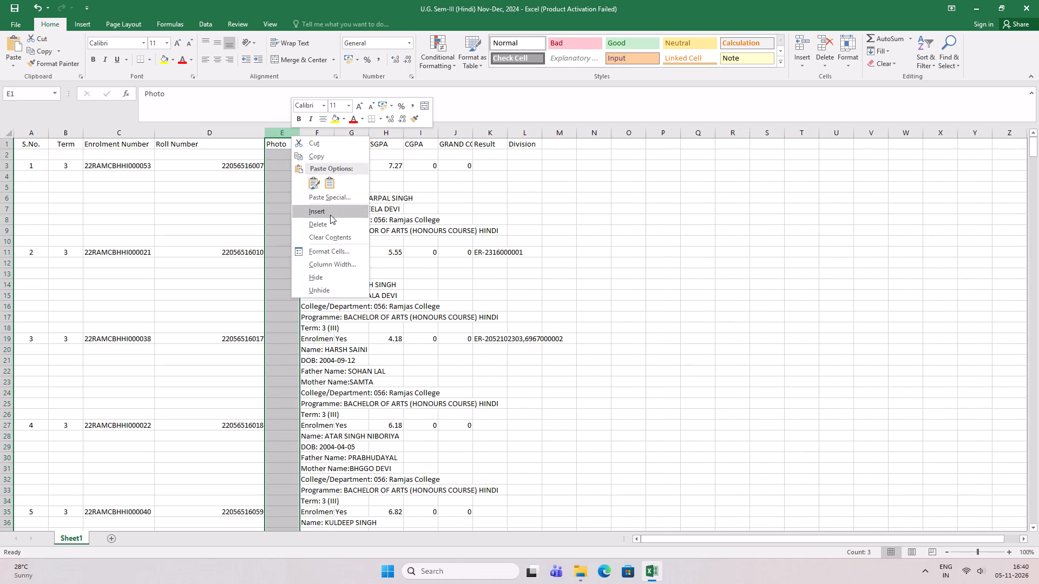
left_click(330, 218)
left_click_drag(330, 218, 330, 213)
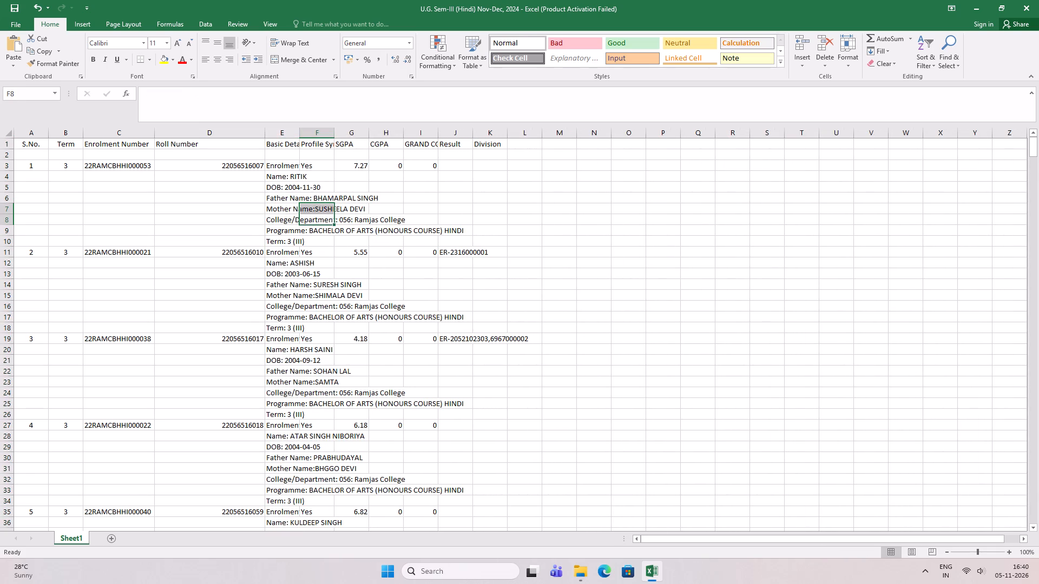
Fit the Basic Details column to its contents and delete the Profile Synched Across Samarth column.
double_click(297, 132)
double_click(507, 131)
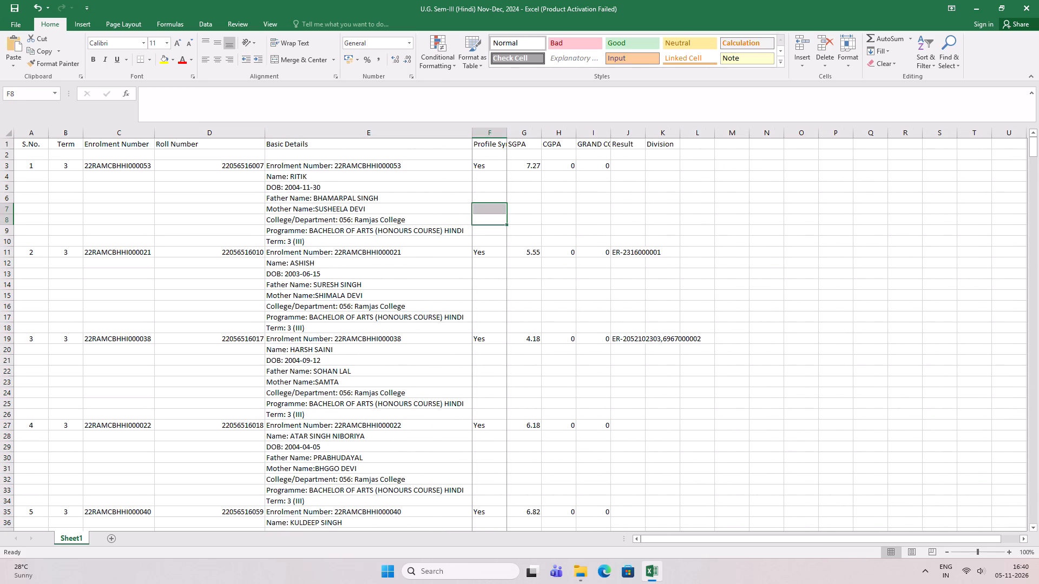
left_click(519, 136)
right_click(519, 136)
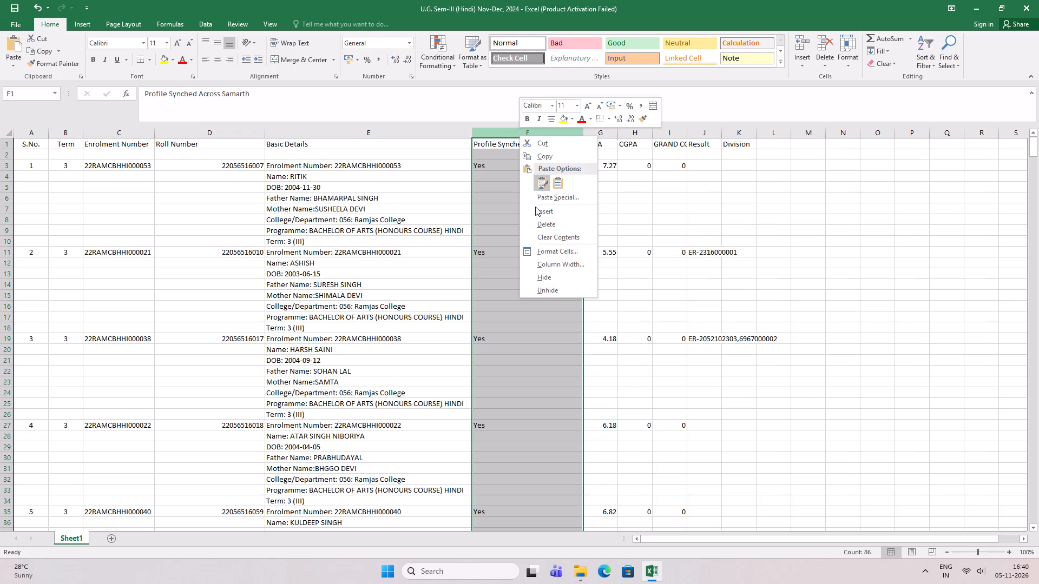
left_click(535, 219)
Adjust the SGPA, CGPA and GRAND CGPA column widths so their headers show in full, and save the workbook.
double_click(507, 135)
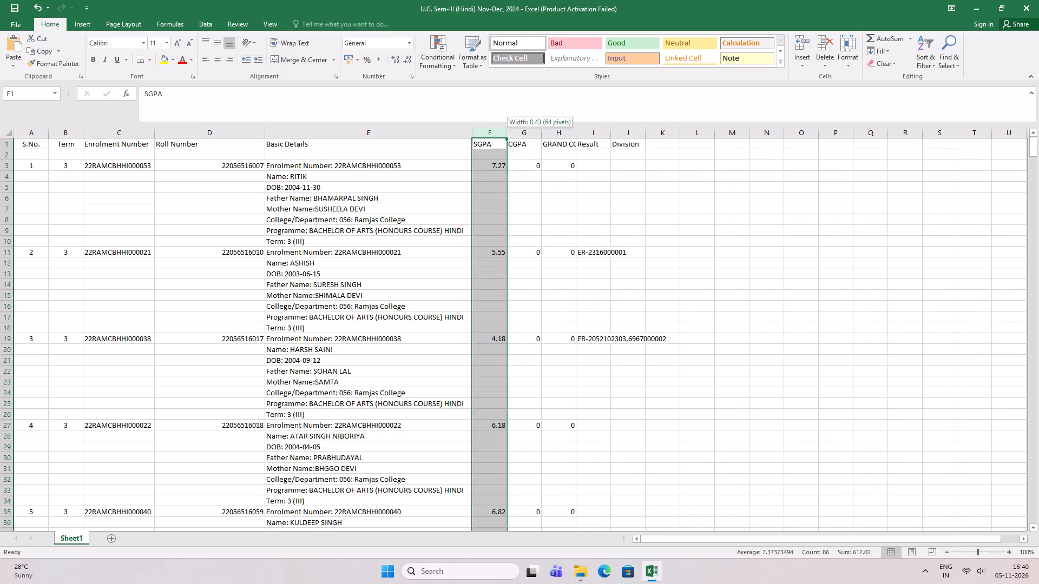
double_click(530, 132)
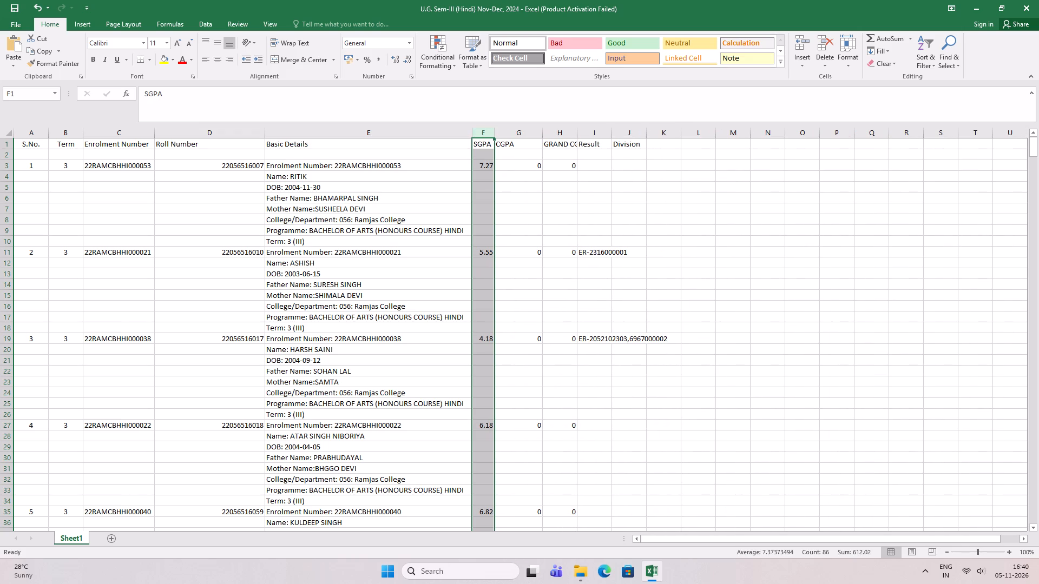
double_click(574, 136)
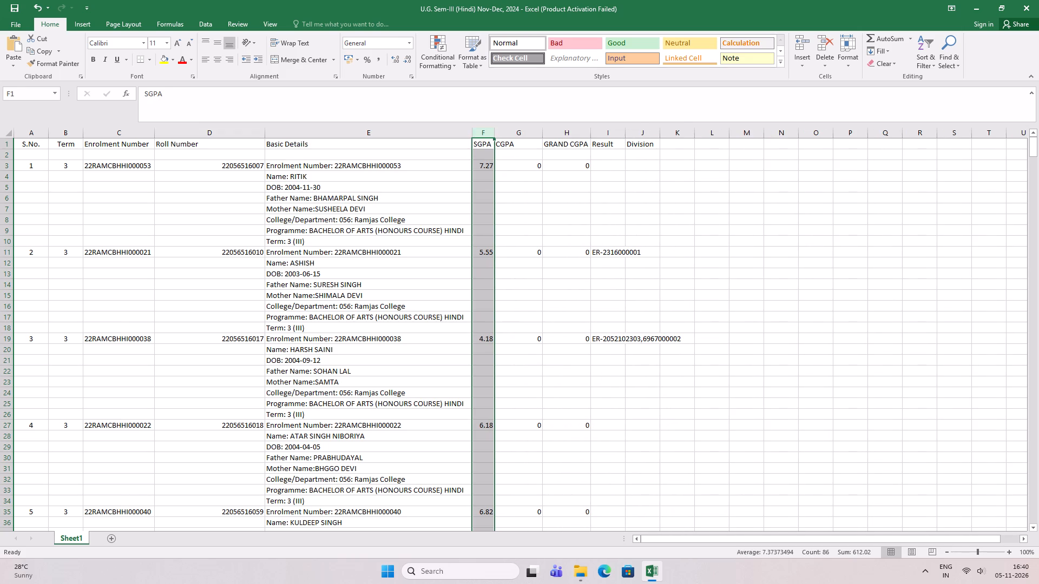
left_click(619, 138)
key("ctrl+s")
left_click(656, 141)
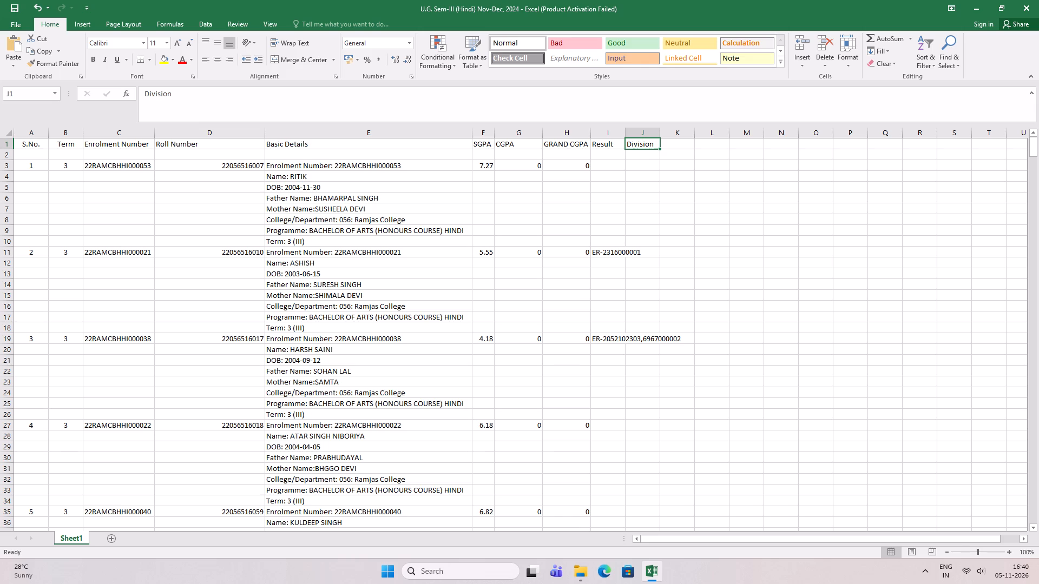
key("ctrl+s")
key("ctrl+s")
scroll(586, 328, "down", 3)
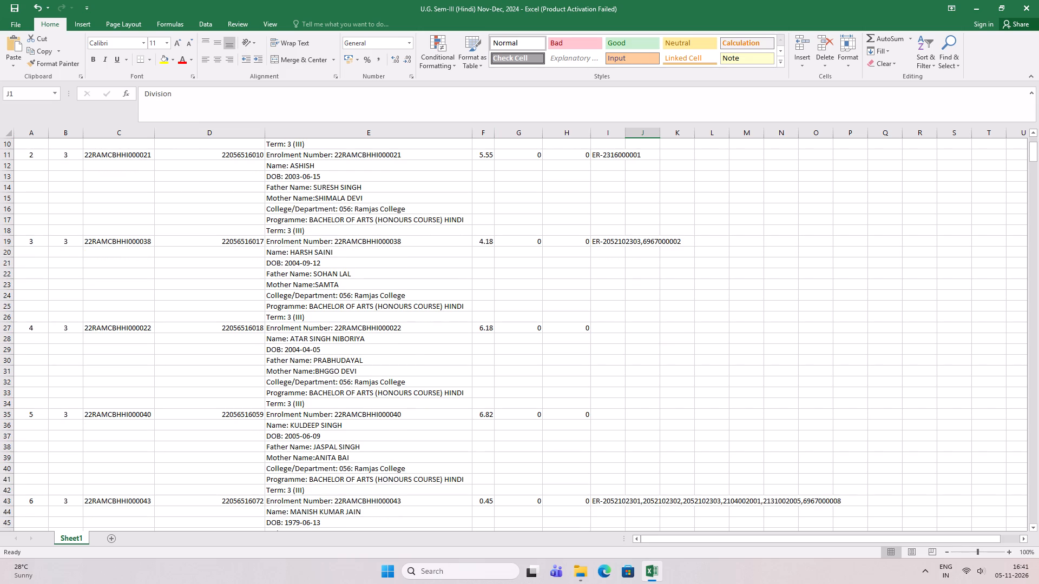
key("ctrl+s")
key("ctrl+s")
key("ctrl+s")
Delete rows 324 to 334 between records 40 and 41, holding page numbers 1–5, the footer text, the repeated header and blanks.
scroll(569, 398, "up", 9)
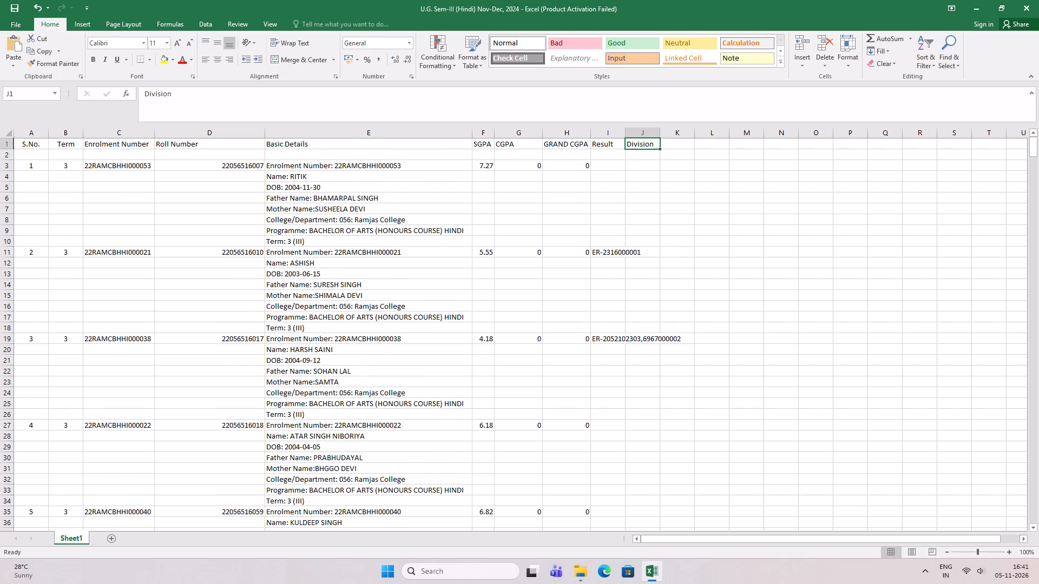
scroll(554, 437, "down", 6)
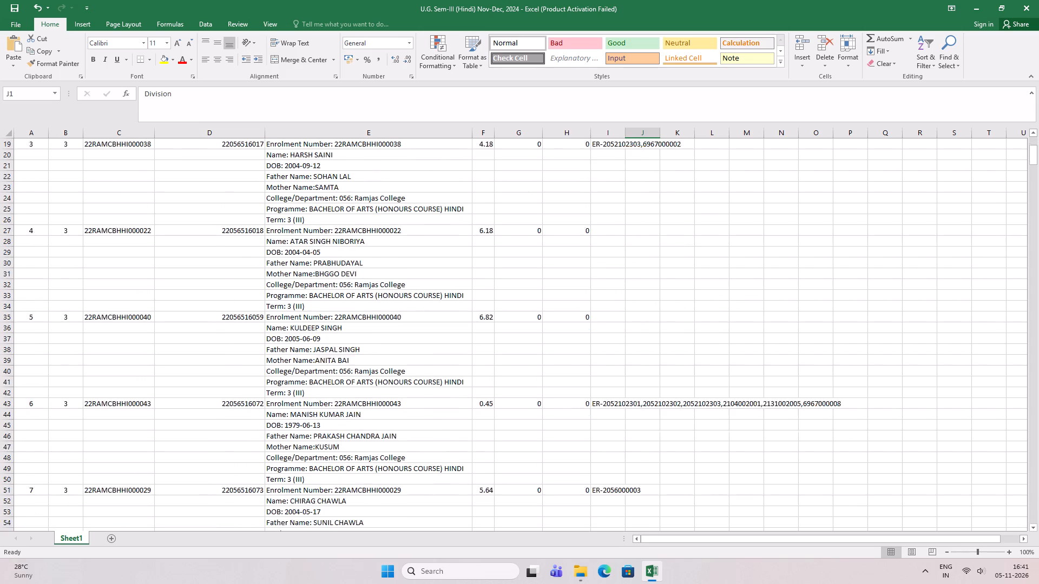
scroll(554, 437, "down", 7)
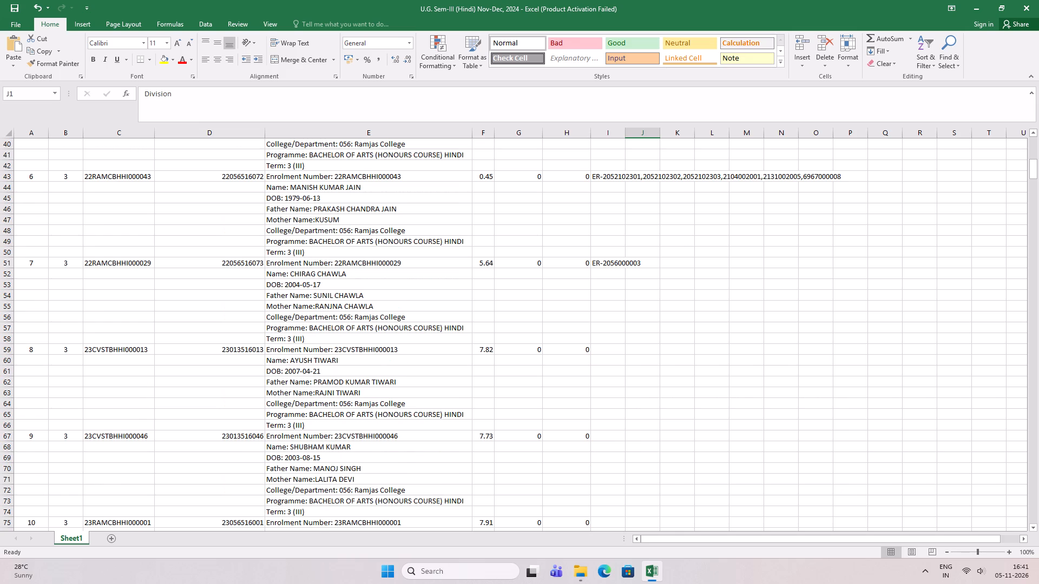
scroll(555, 435, "down", 9)
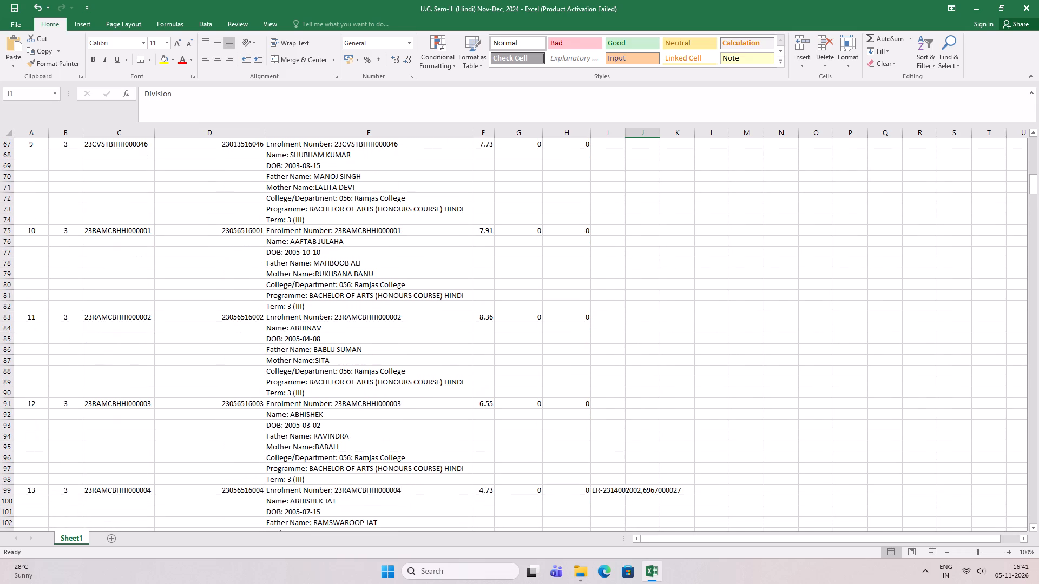
scroll(555, 434, "down", 8)
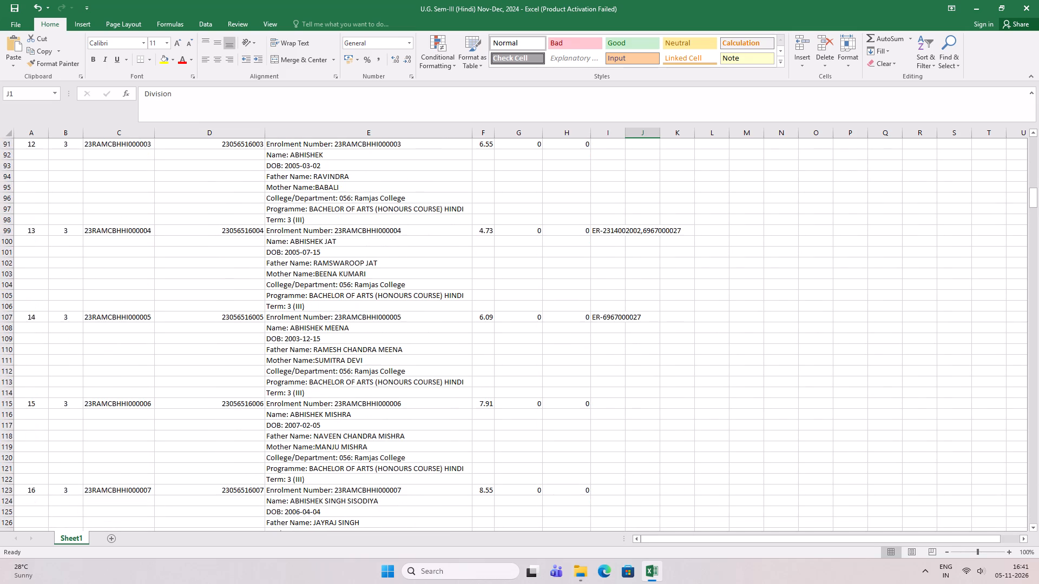
scroll(555, 434, "down", 15)
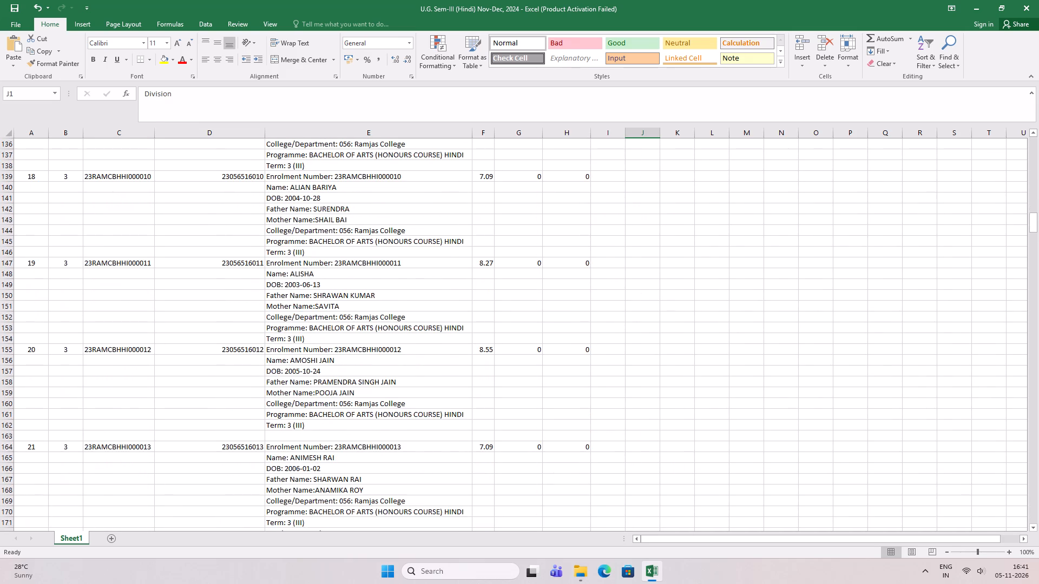
scroll(555, 434, "down", 15)
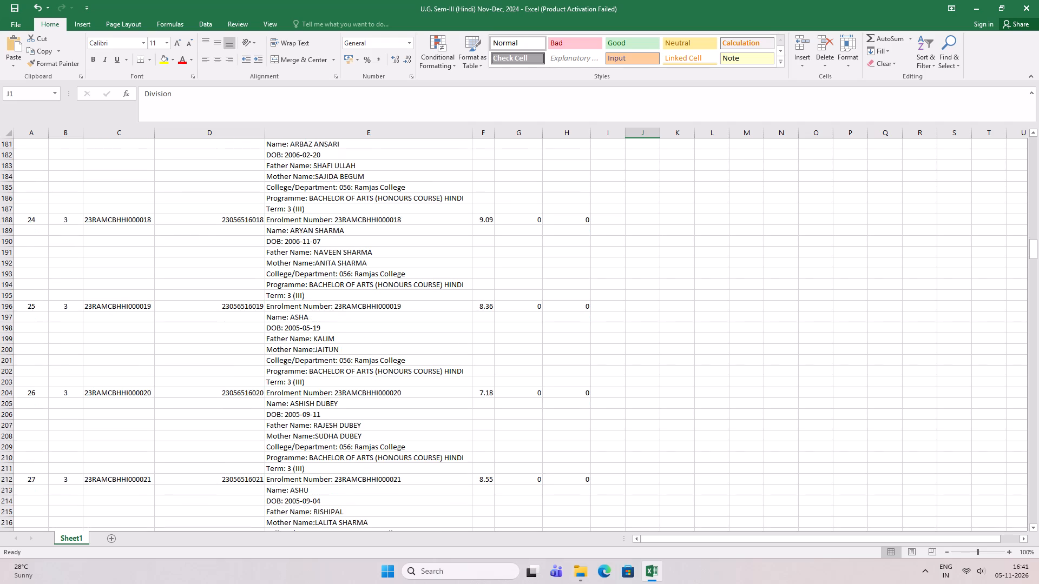
scroll(555, 435, "down", 20)
scroll(555, 435, "down", 8)
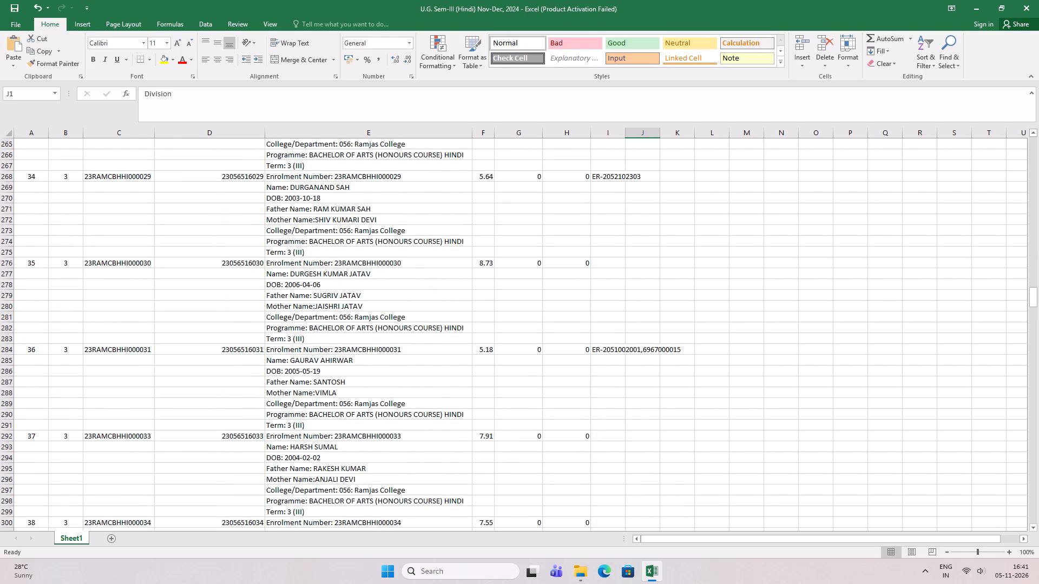
scroll(551, 444, "down", 13)
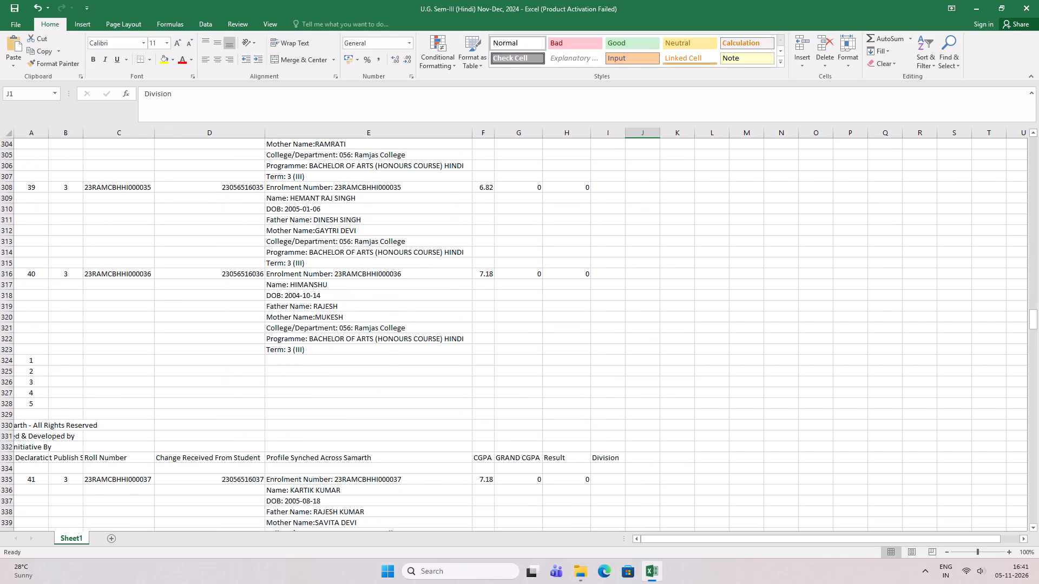
scroll(243, 373, "up", 5)
scroll(243, 374, "down", 4)
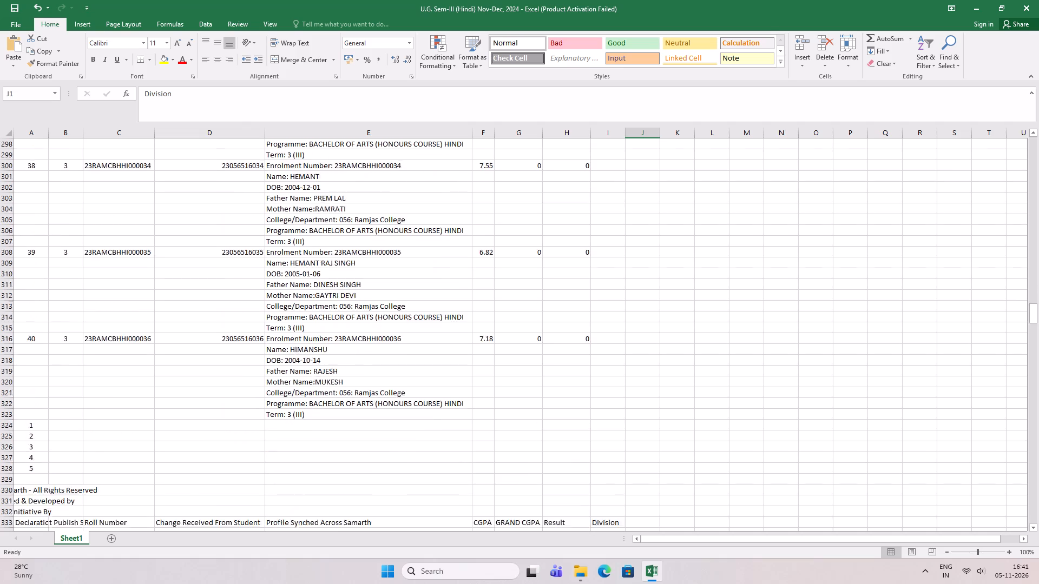
scroll(181, 366, "down", 1)
left_click_drag(7, 360, 10, 397)
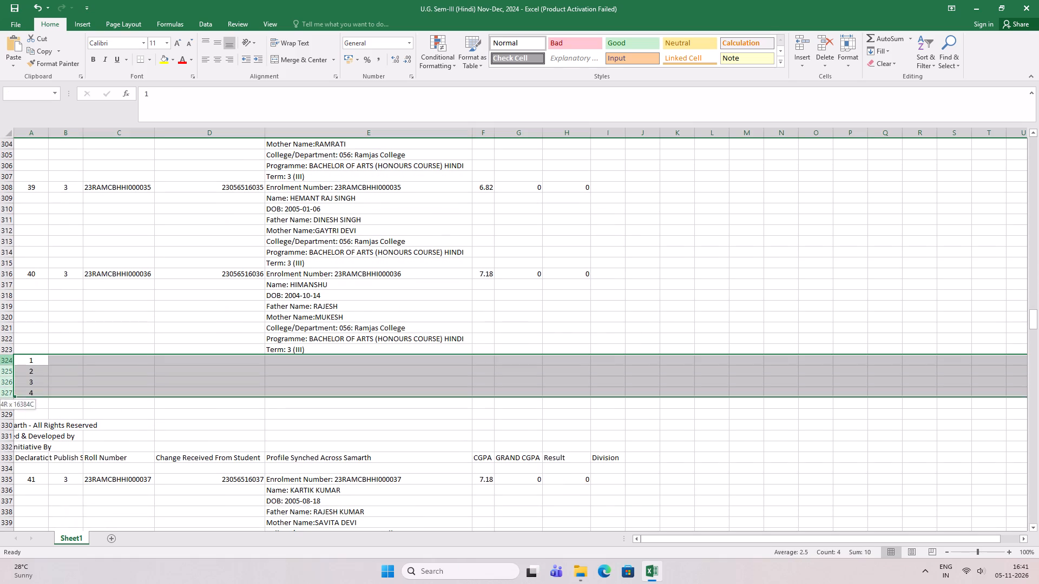
left_click_drag(10, 397, 9, 437)
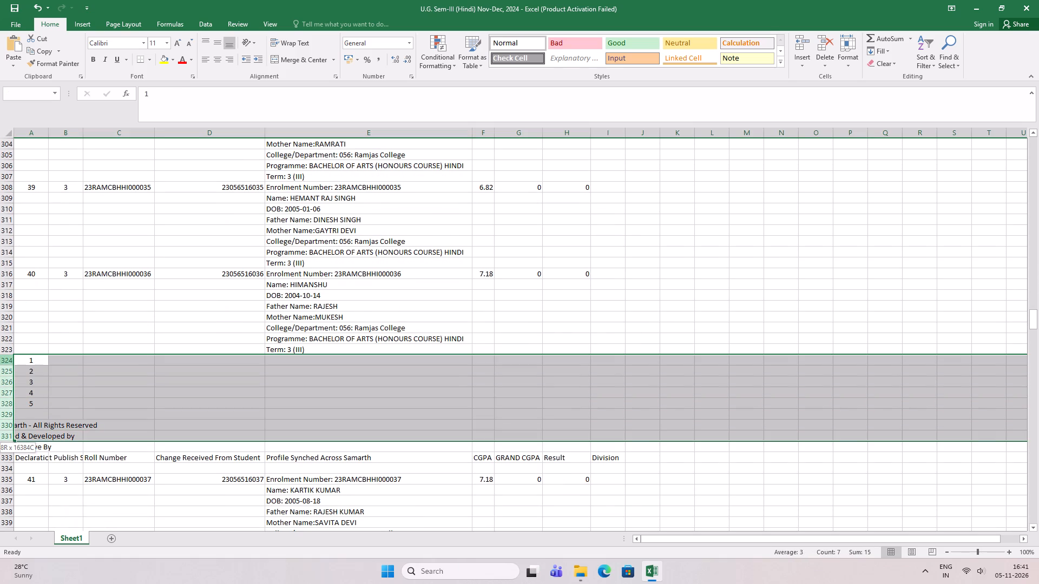
left_click_drag(9, 437, 9, 441)
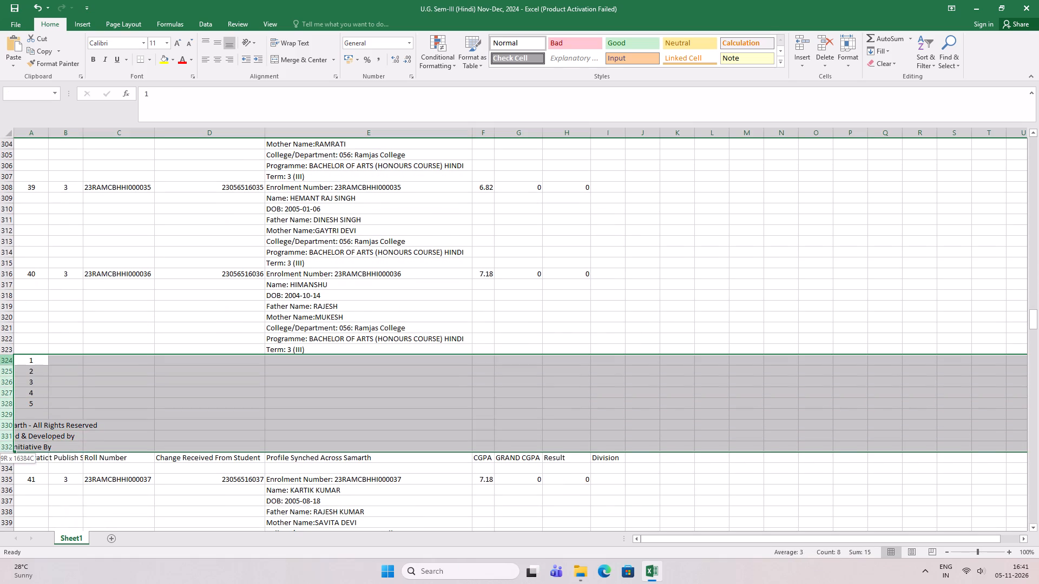
left_click_drag(9, 441, 6, 462)
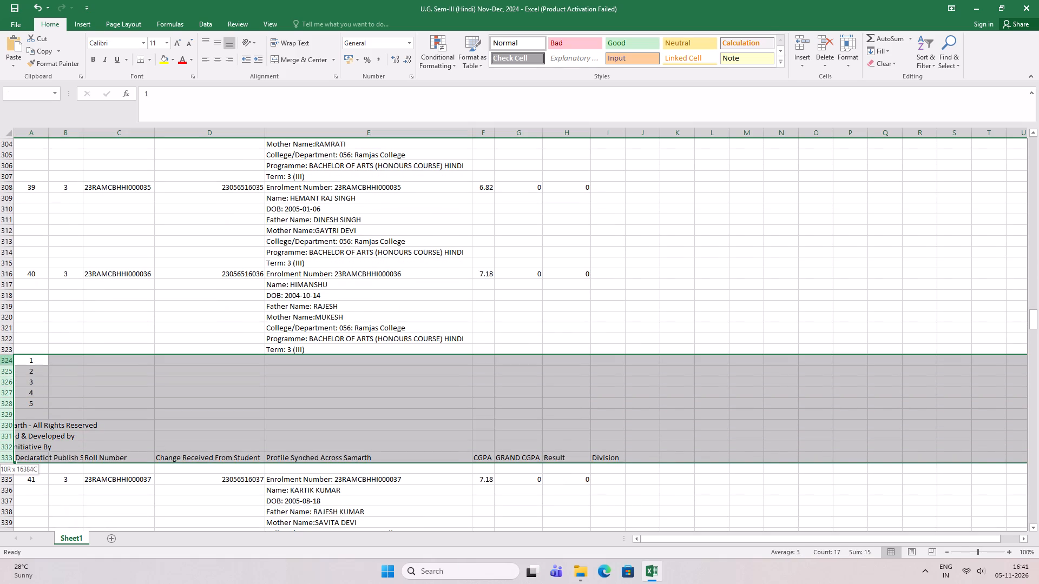
left_click_drag(6, 462, 5, 464)
right_click(2, 460)
left_click(44, 388)
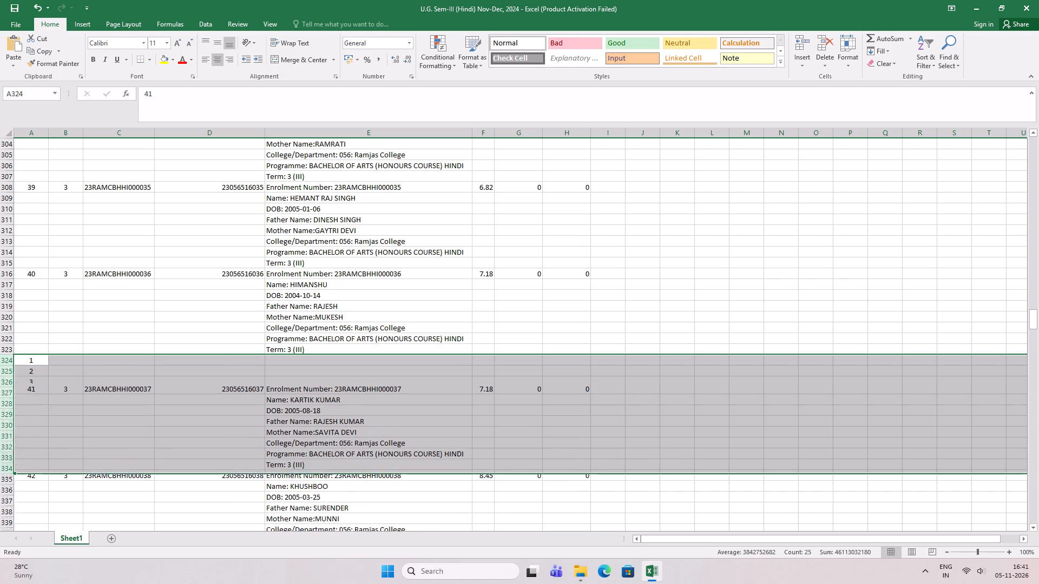
left_click(155, 377)
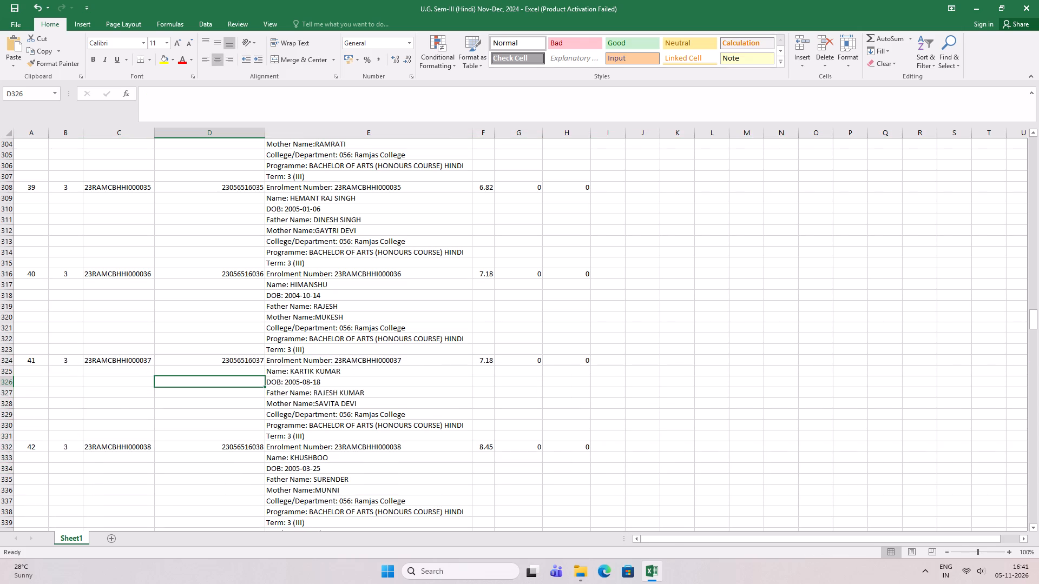
Delete the blank rows and the repeated header row between records 60 and 61.
scroll(154, 369, "down", 5)
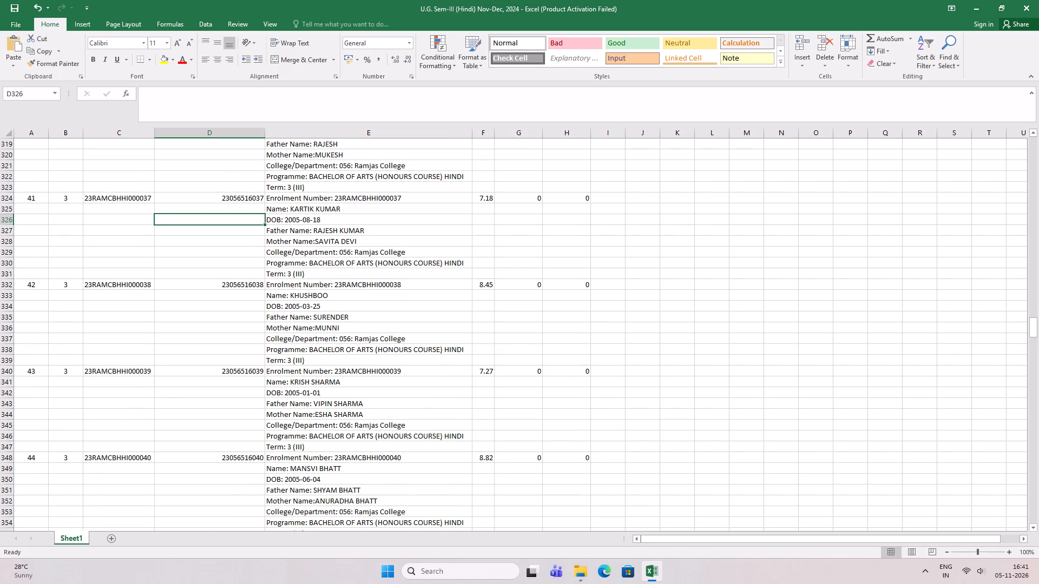
scroll(154, 369, "down", 12)
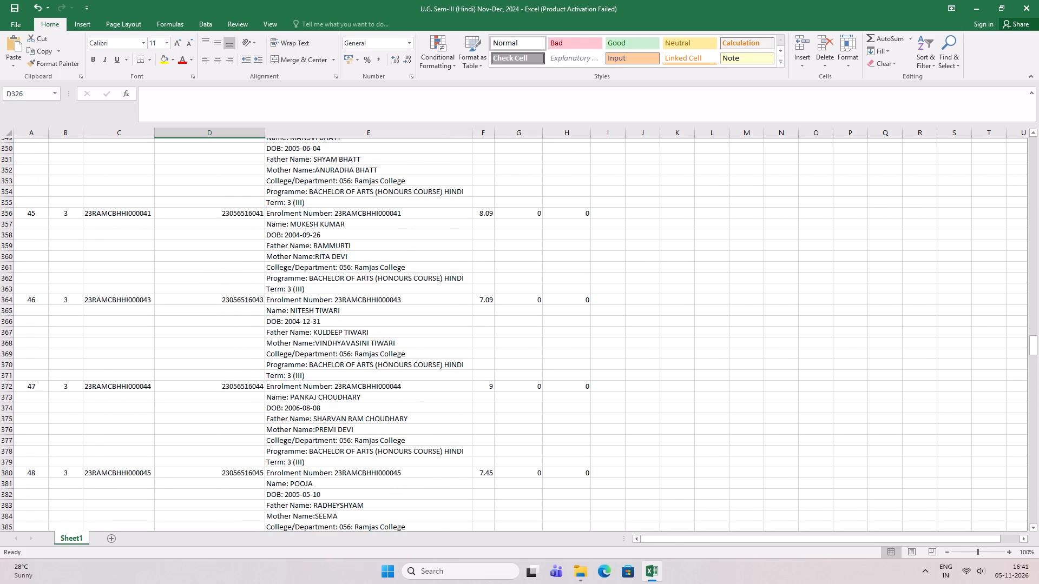
scroll(154, 369, "down", 9)
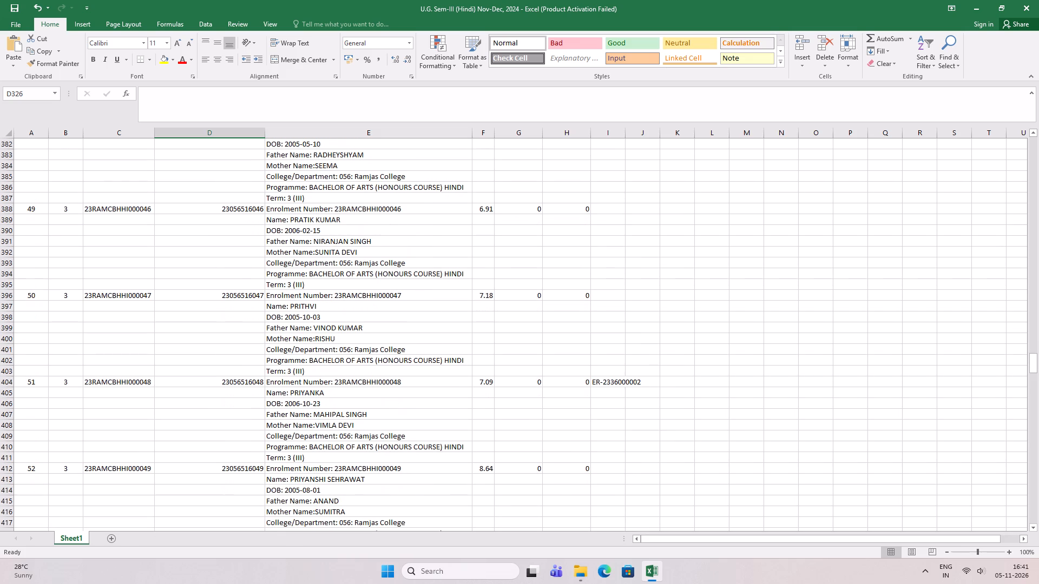
scroll(154, 369, "down", 3)
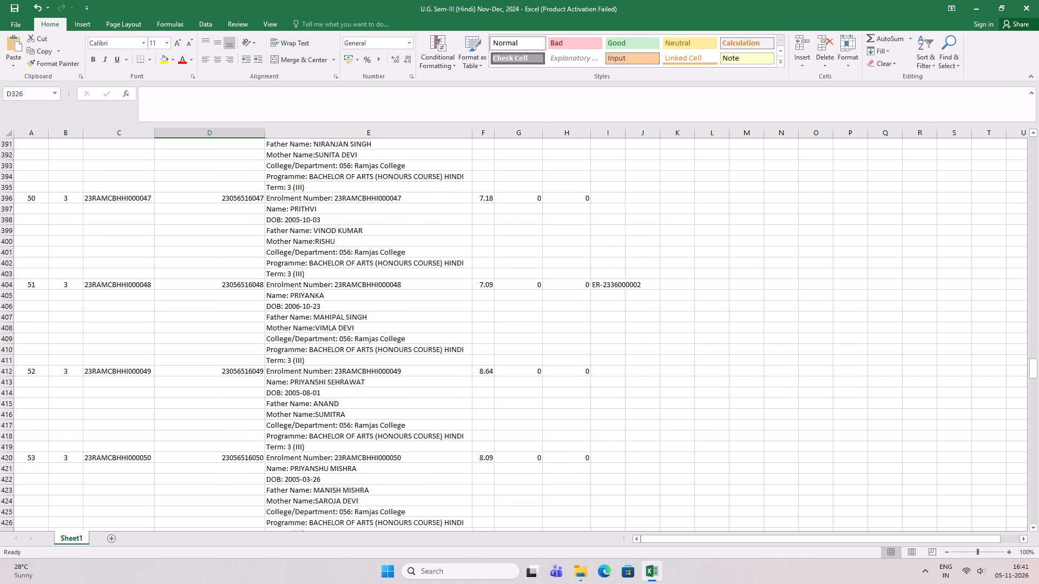
scroll(154, 369, "down", 9)
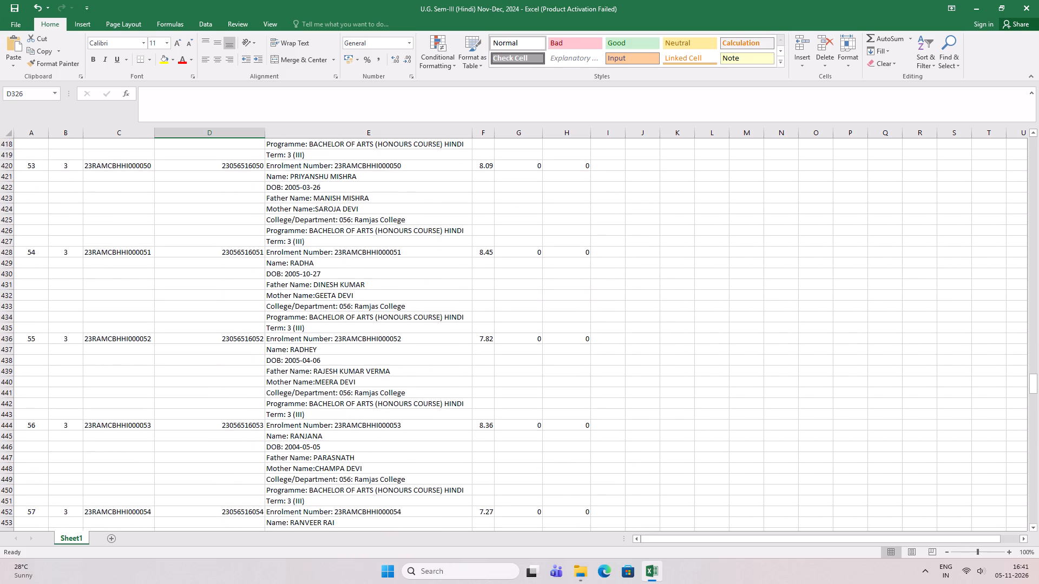
scroll(154, 371, "down", 9)
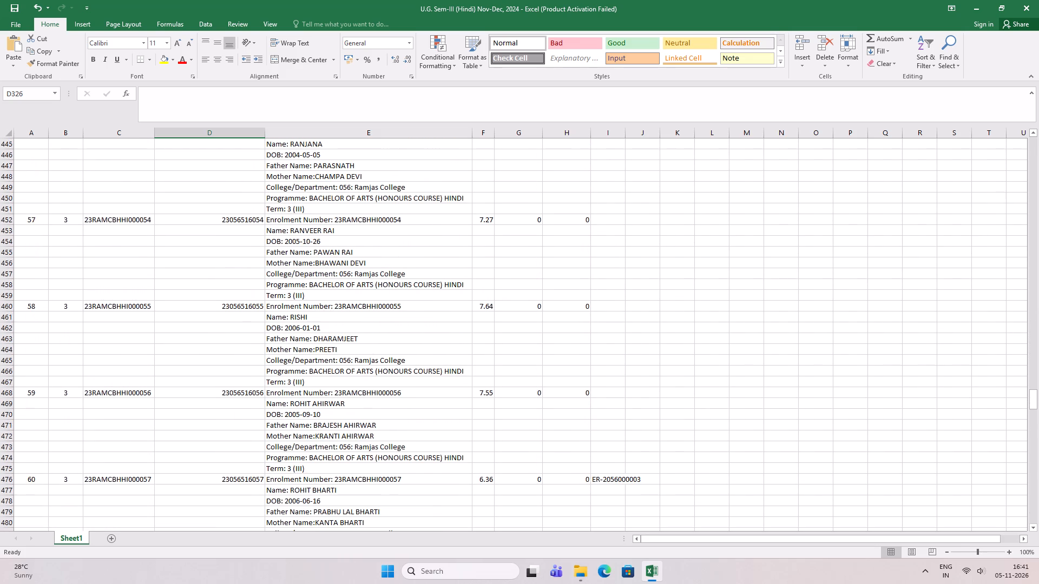
scroll(154, 371, "down", 5)
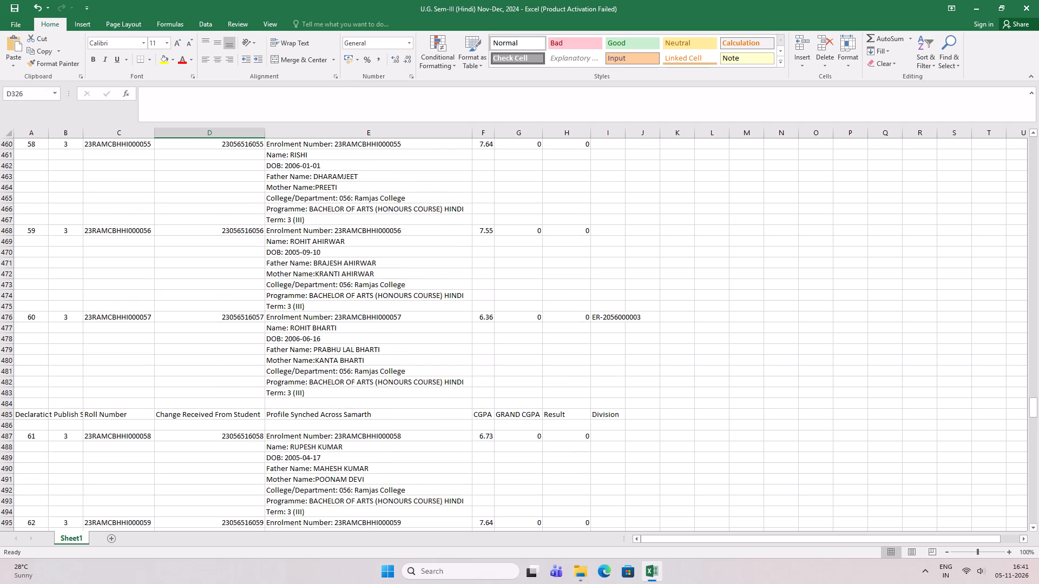
left_click(10, 404)
right_click(10, 403)
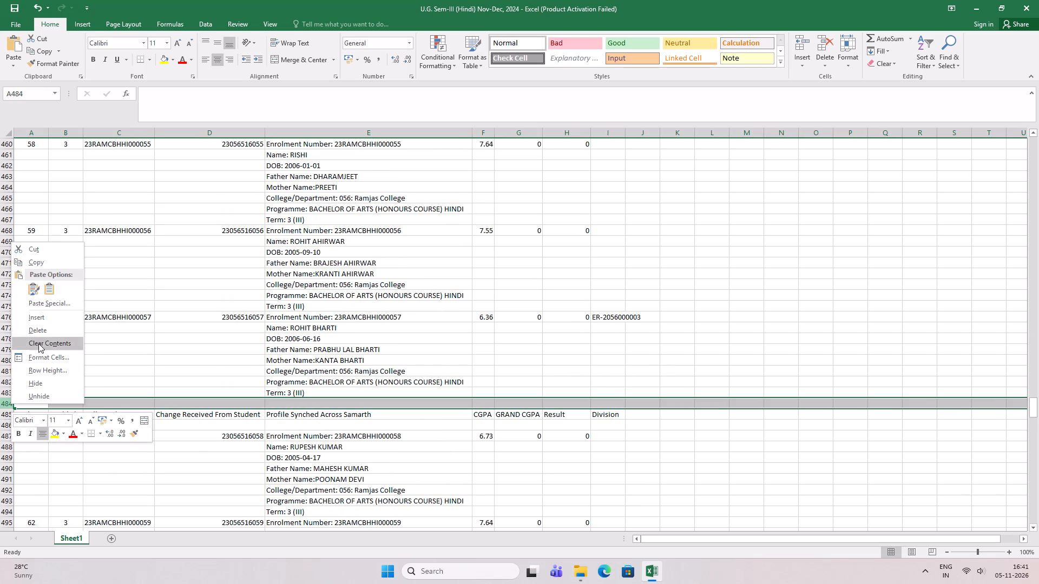
left_click(39, 330)
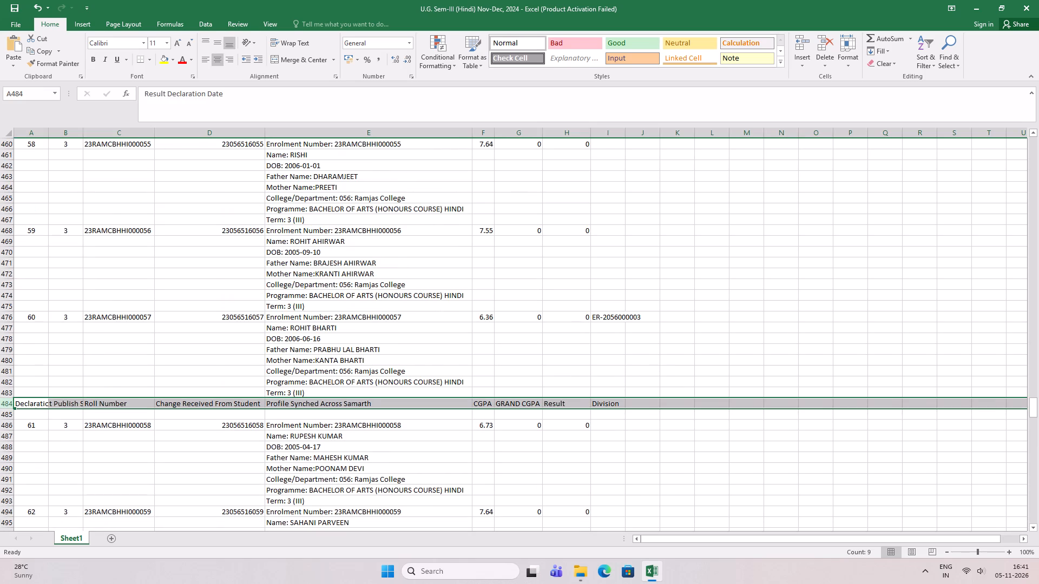
left_click_drag(11, 403, 10, 410)
right_click(10, 409)
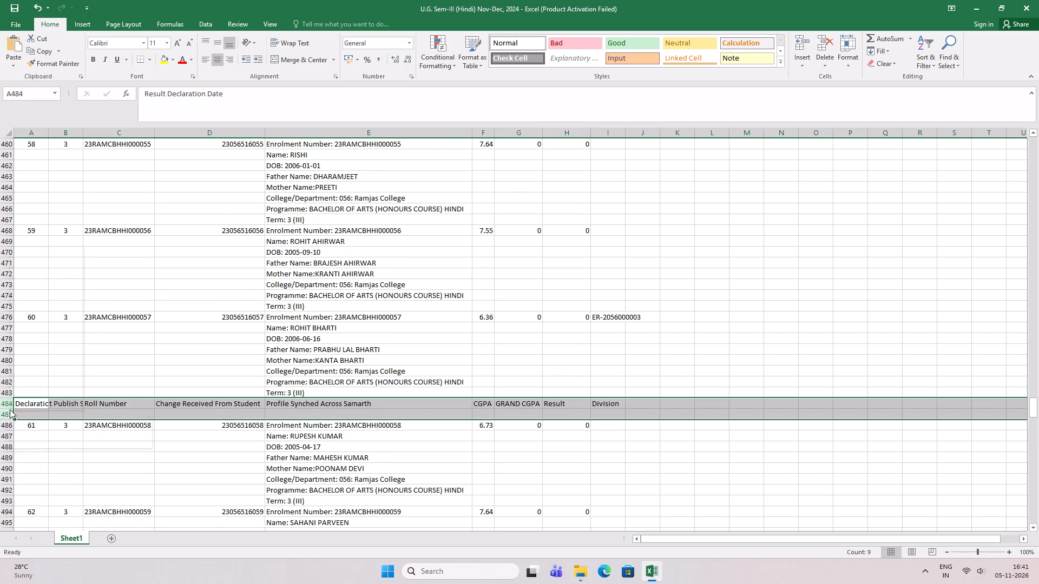
left_click(32, 337)
Check the records from 61 to the end of the sheet for leftover header, footer or blank rows.
scroll(141, 373, "down", 2)
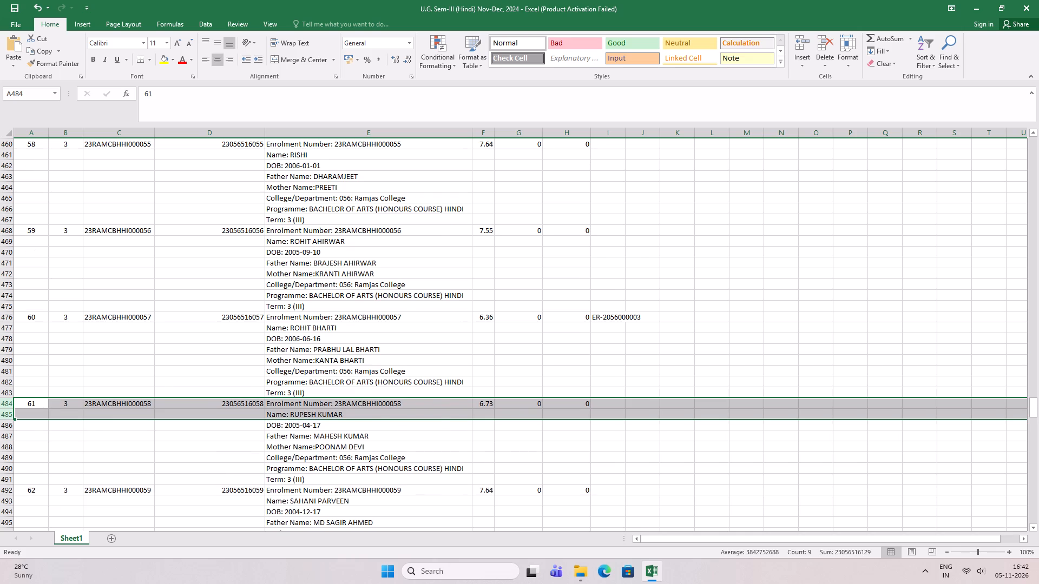
scroll(141, 373, "down", 8)
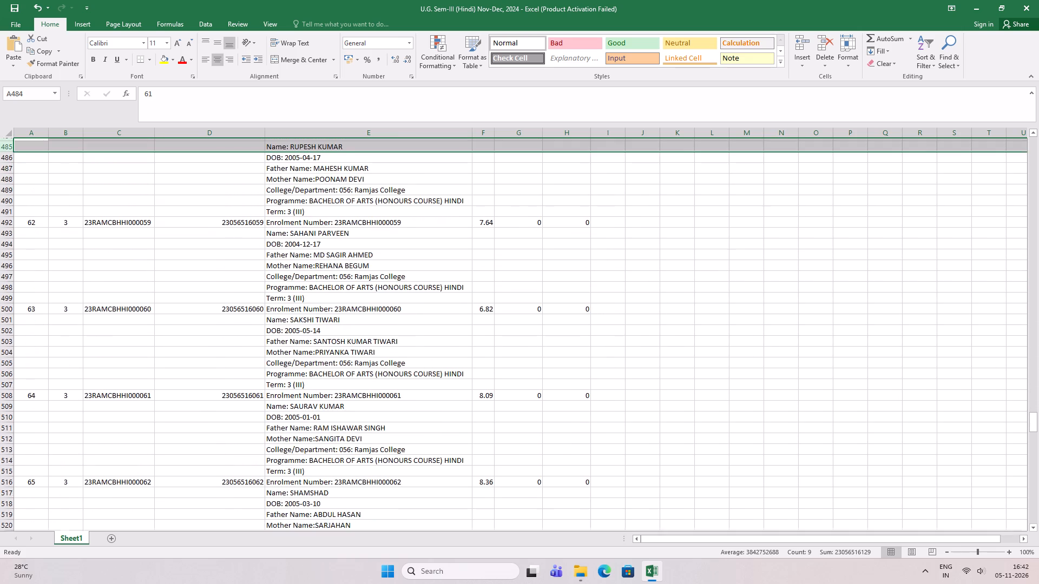
scroll(143, 368, "down", 15)
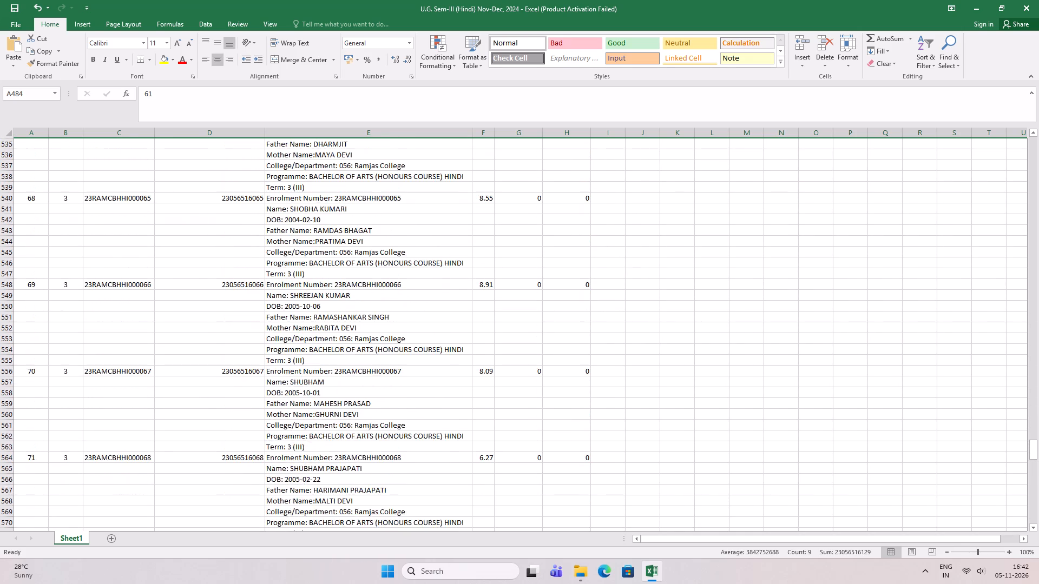
scroll(144, 363, "down", 20)
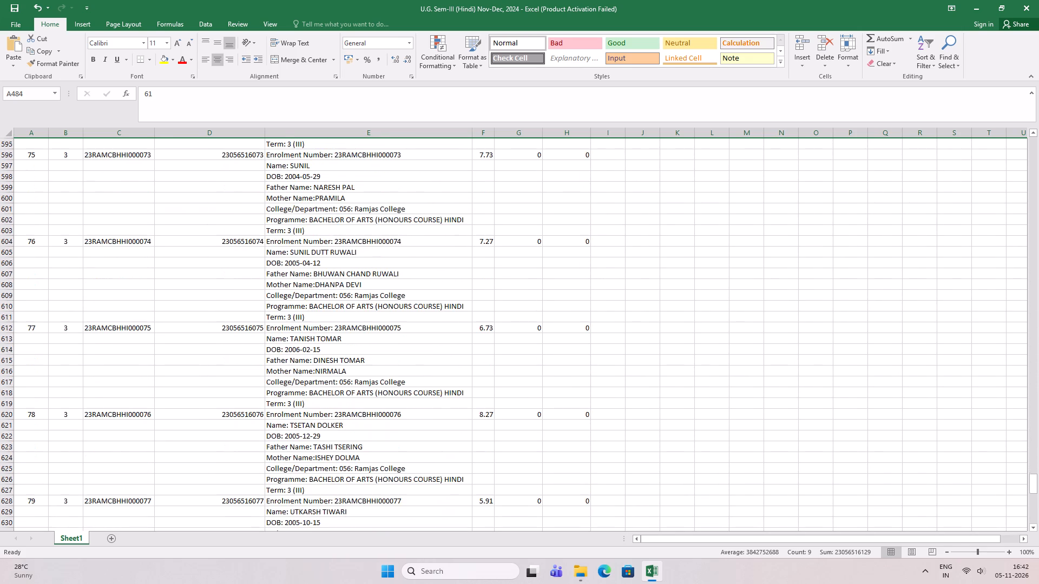
scroll(144, 363, "down", 6)
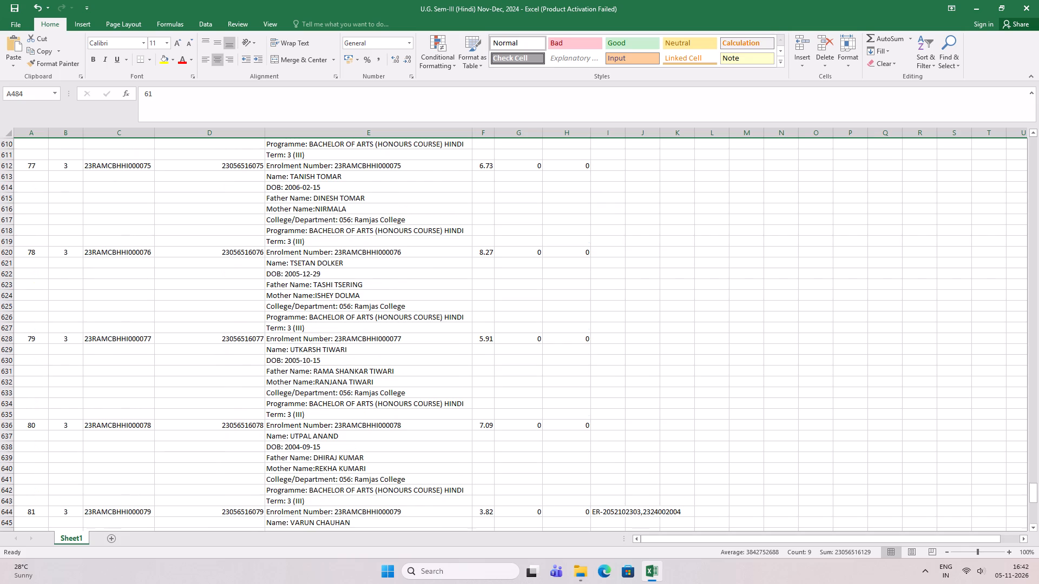
scroll(146, 367, "down", 1)
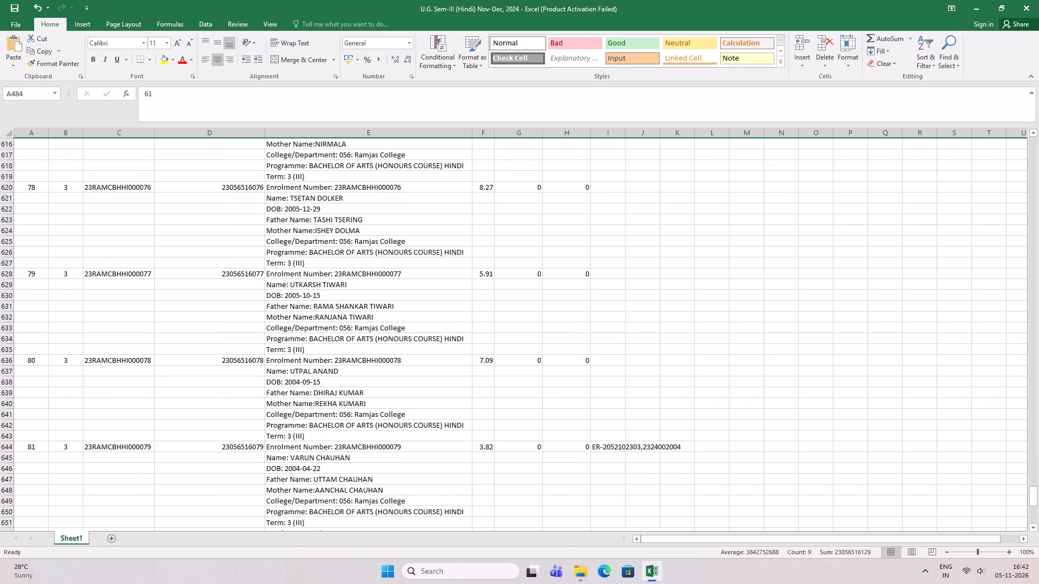
scroll(150, 363, "down", 2)
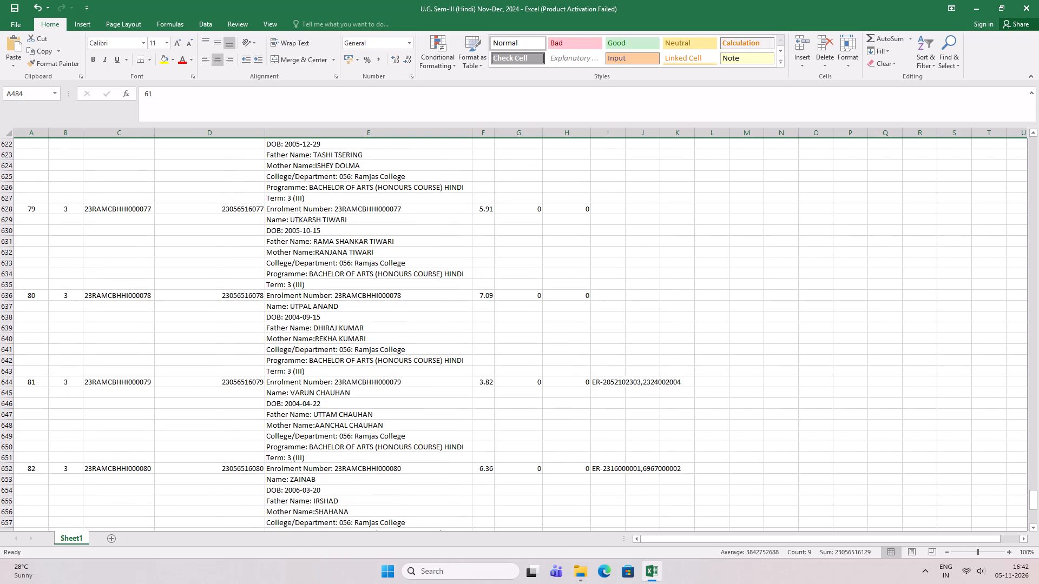
scroll(150, 363, "down", 4)
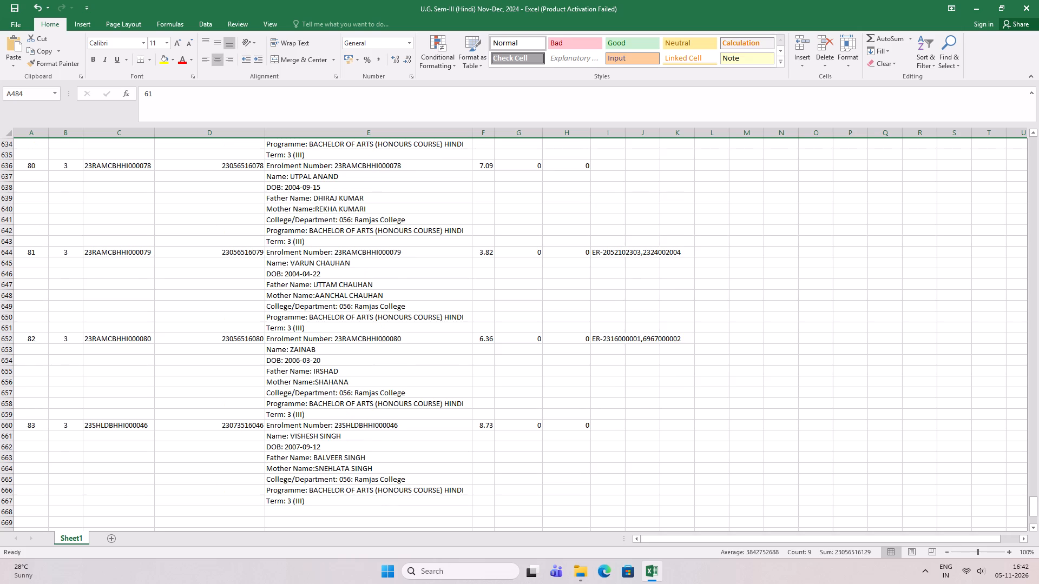
scroll(150, 363, "down", 4)
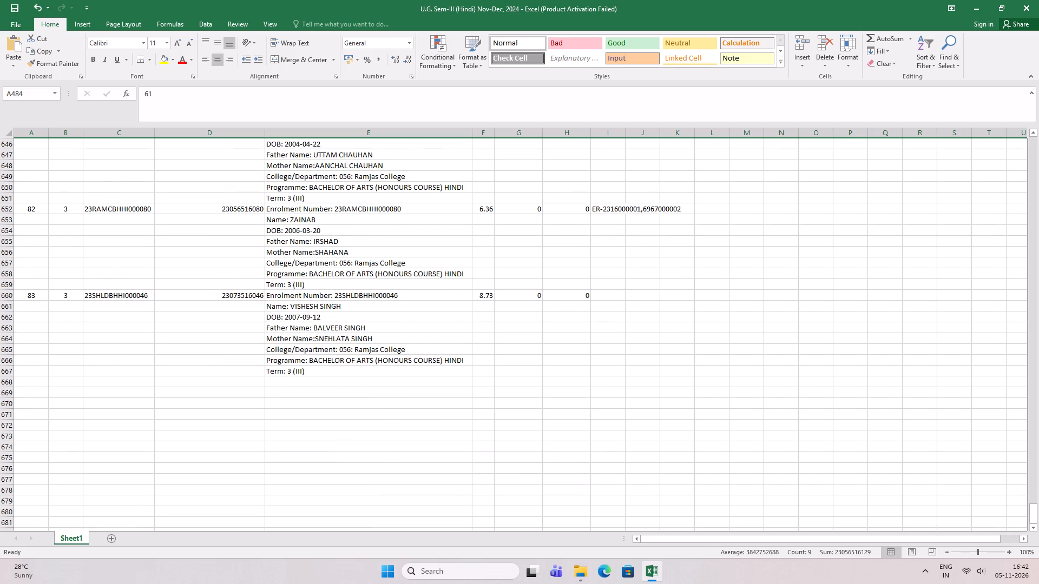
Save the Semester III workbook with the stray rows removed.
key("ctrl+s")
key("ctrl+s")
key("ctrl+s")
scroll(139, 251, "up", 5)
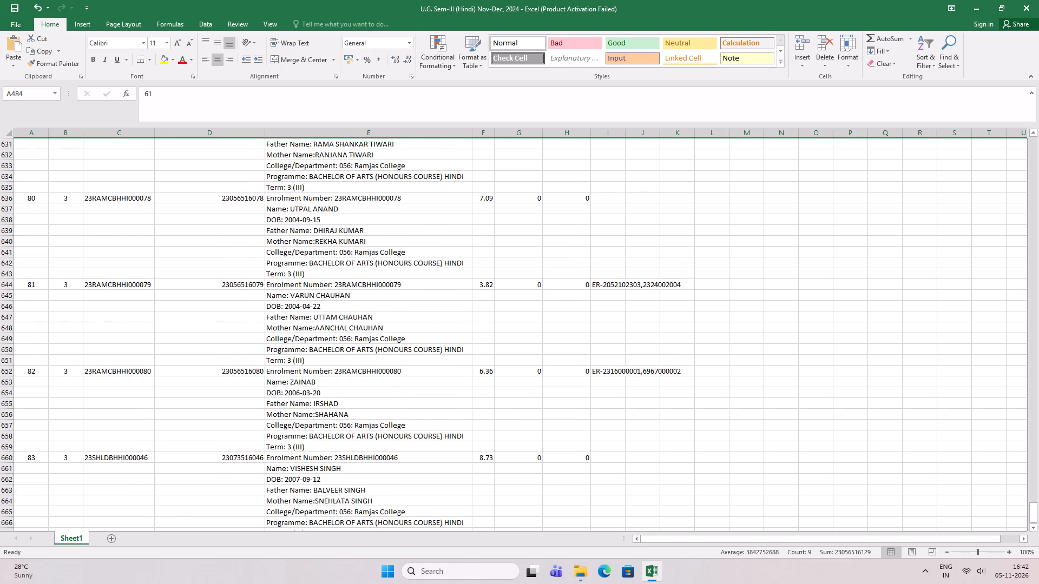
key("ctrl+s")
key("ctrl+s")
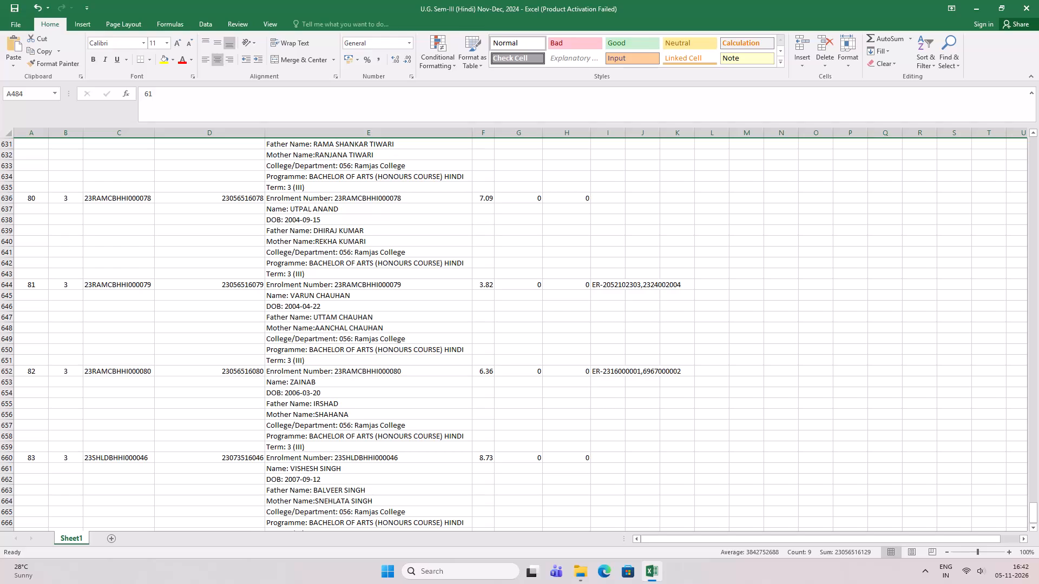
key("ctrl+s")
key("ctrl+s")
Save the Semester III workbook again and add filters to its header row, from S.No. to Division.
scroll(229, 321, "up", 14)
scroll(233, 271, "down", 1)
scroll(233, 271, "up", 11)
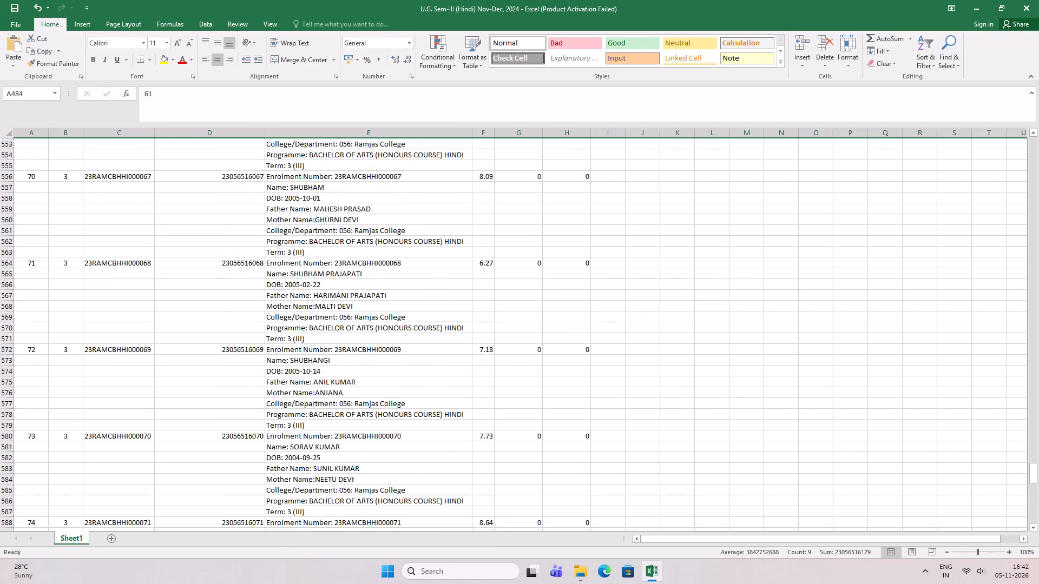
scroll(242, 231, "up", 20)
scroll(242, 231, "up", 20)
scroll(242, 231, "up", 11)
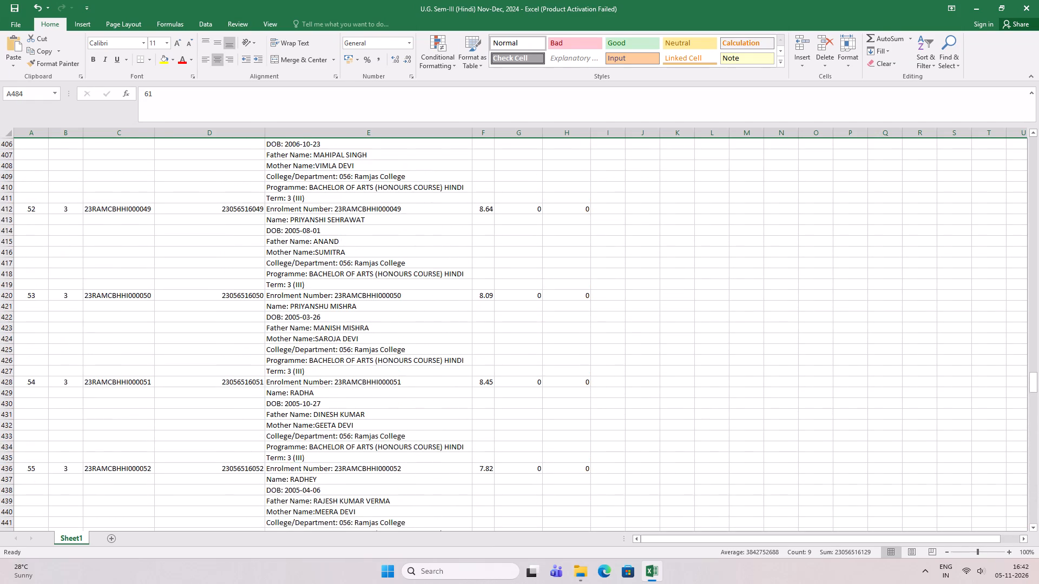
scroll(231, 200, "down", 20)
scroll(231, 200, "down", 2)
left_click(517, 318)
scroll(521, 329, "up", 5)
scroll(521, 329, "down", 1)
scroll(521, 329, "up", 6)
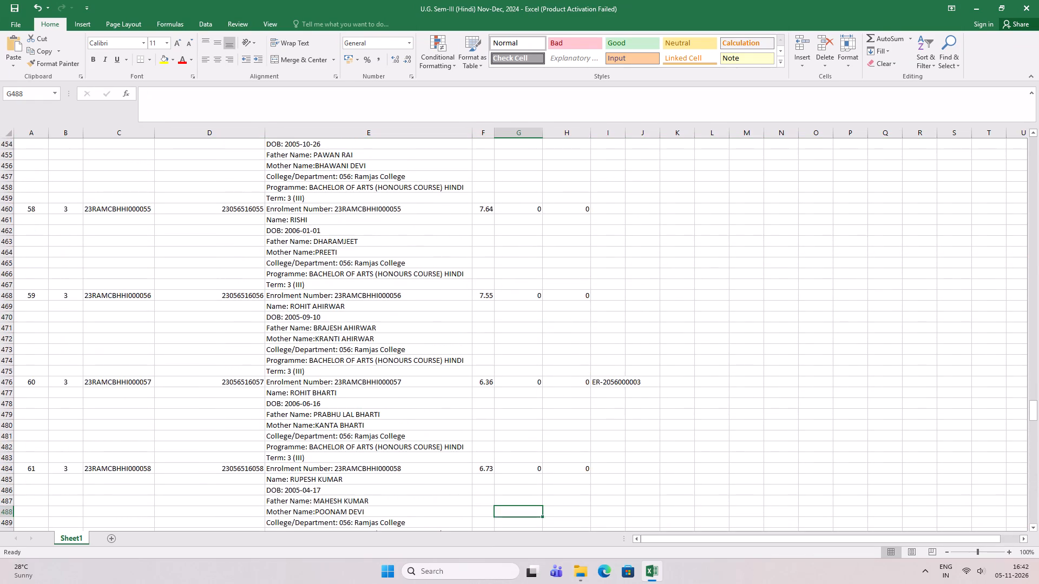
scroll(522, 329, "up", 20)
scroll(522, 329, "up", 3)
key("ctrl+Home")
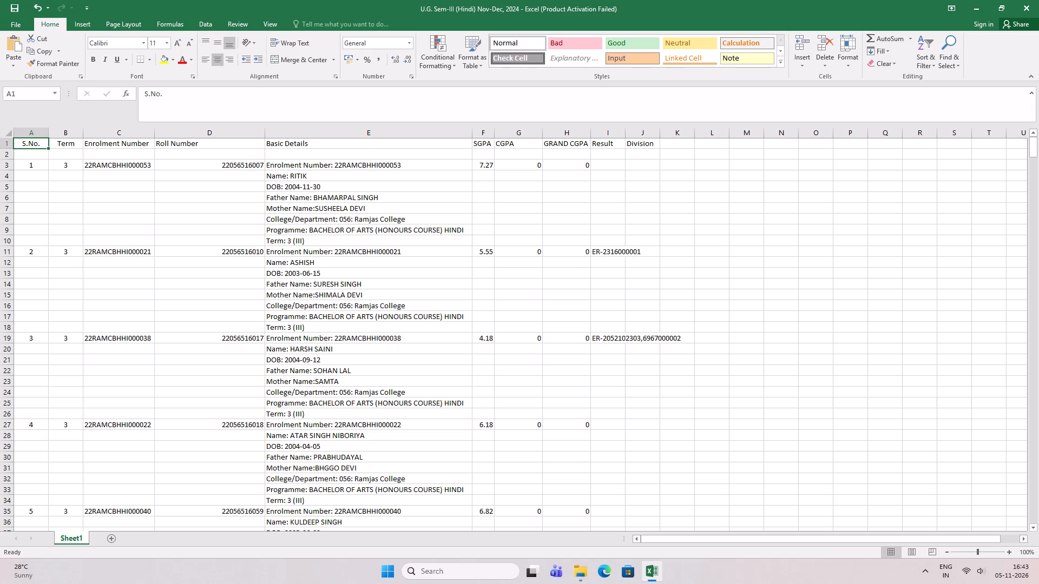
key("ctrl+s")
key("ctrl+s")
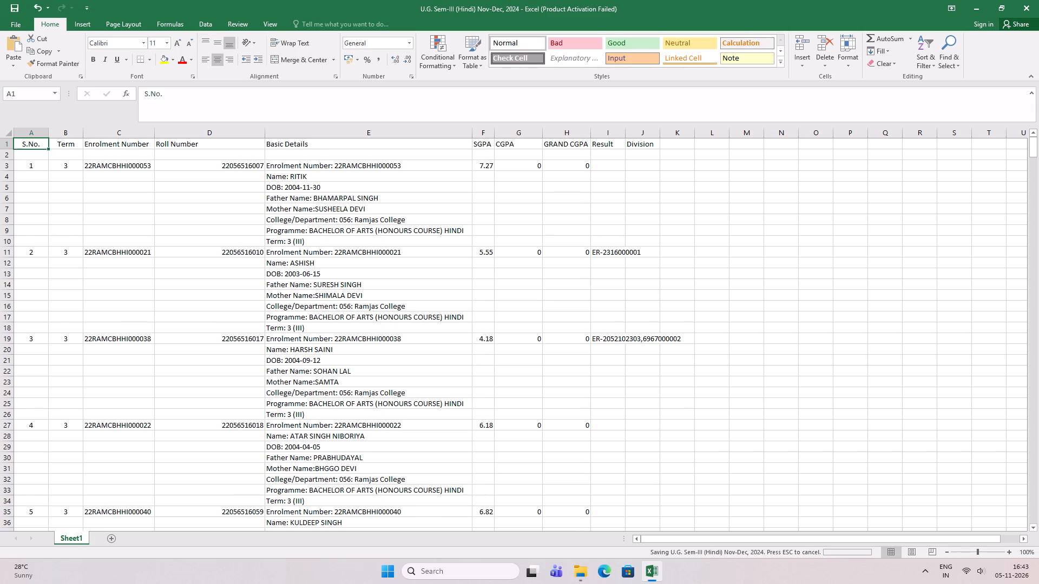
left_click(11, 142)
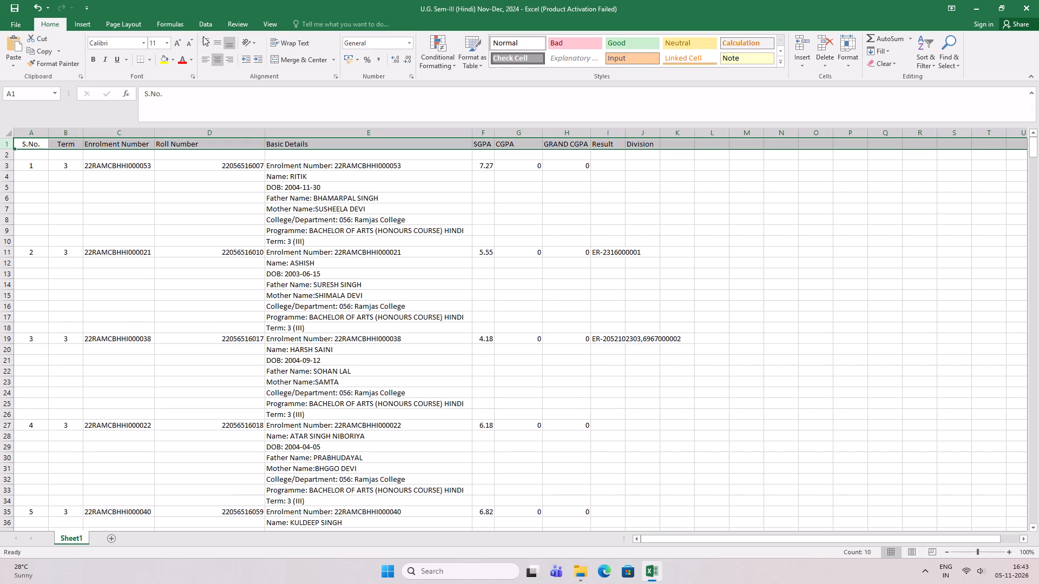
left_click(203, 24)
left_click(372, 55)
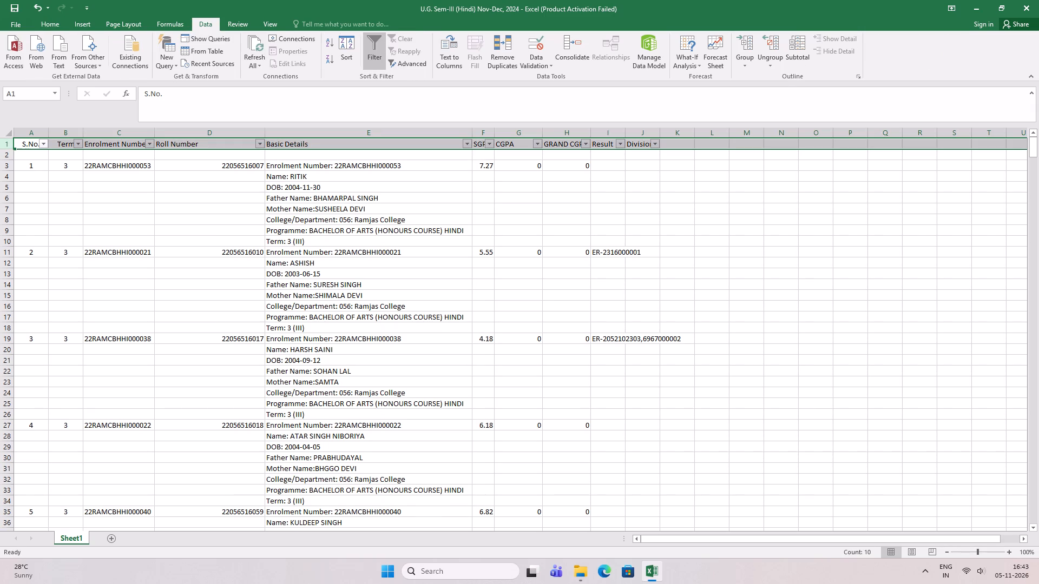
Save the filtered Semester III workbook and close it.
key("ctrl+s")
key("ctrl+s")
left_click(1022, 6)
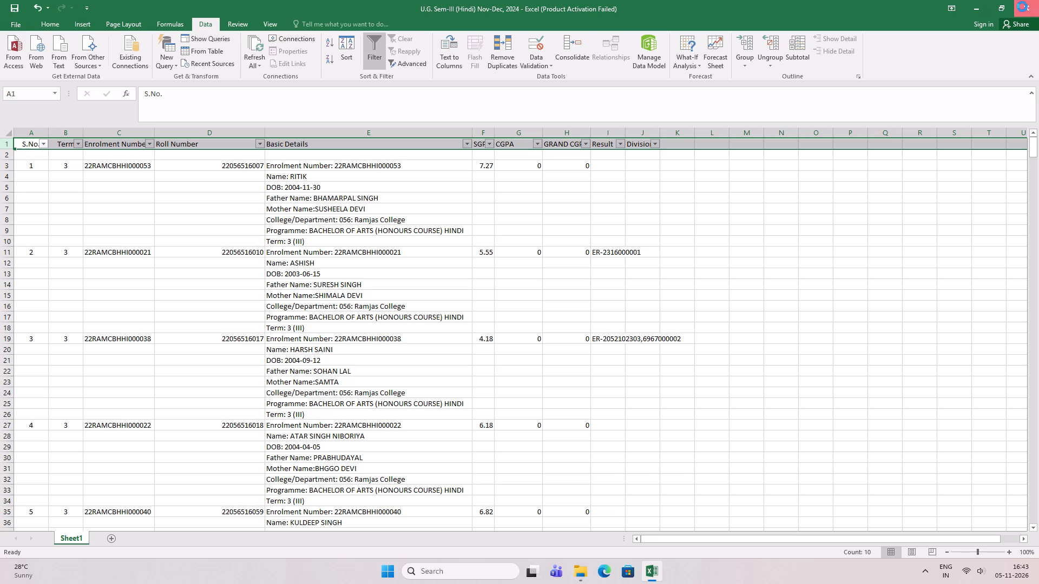
Open the U.G. Sem-II (Hindi) May-June, 2024 workbook and dismiss the activation notice.
double_click(213, 108)
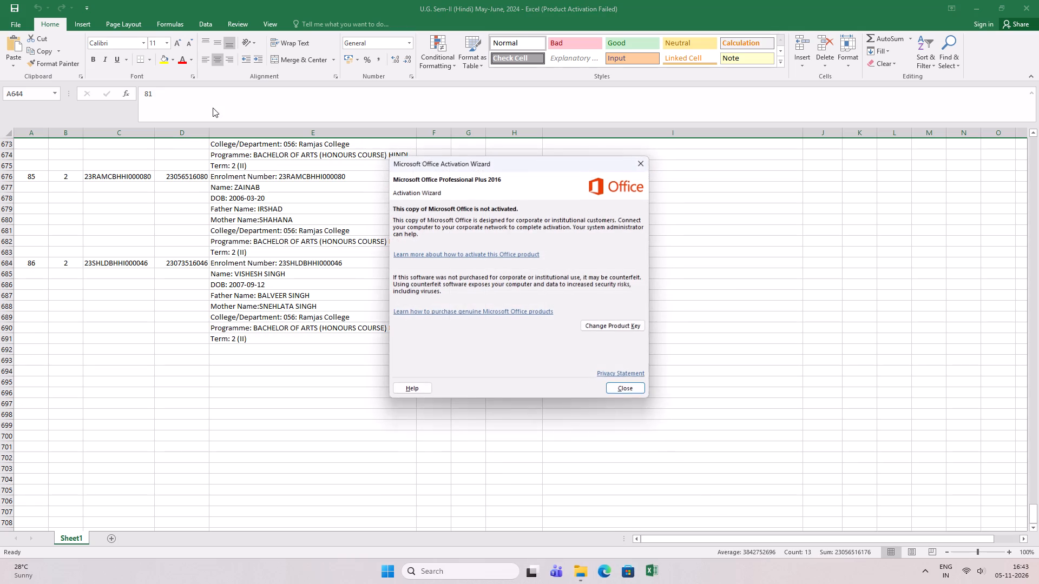
left_click(607, 391)
Delete the blank row 2 between the header row and record 1 in the Semester II sheet.
scroll(437, 379, "up", 4)
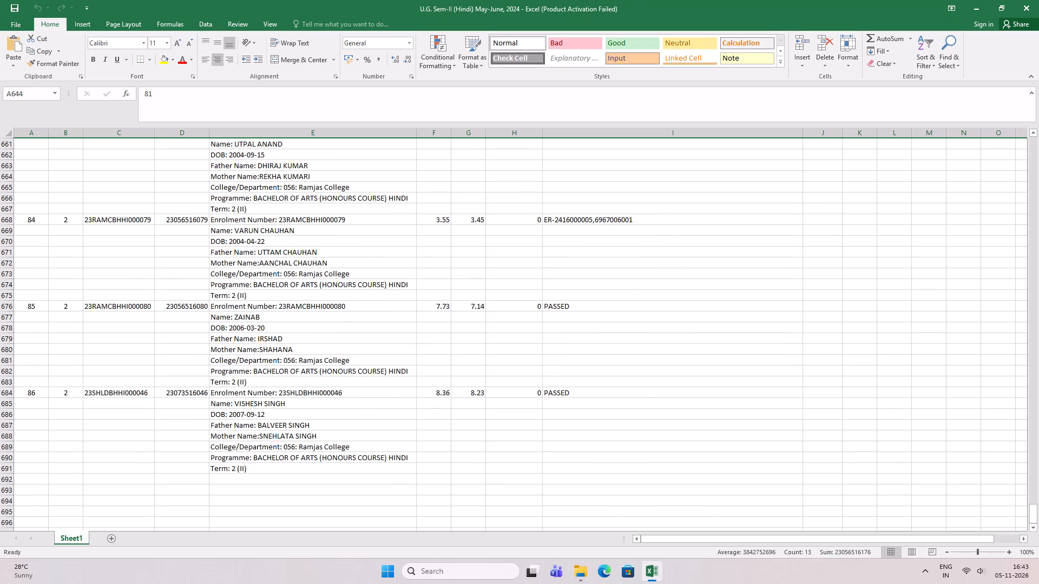
scroll(442, 361, "up", 19)
scroll(445, 347, "up", 14)
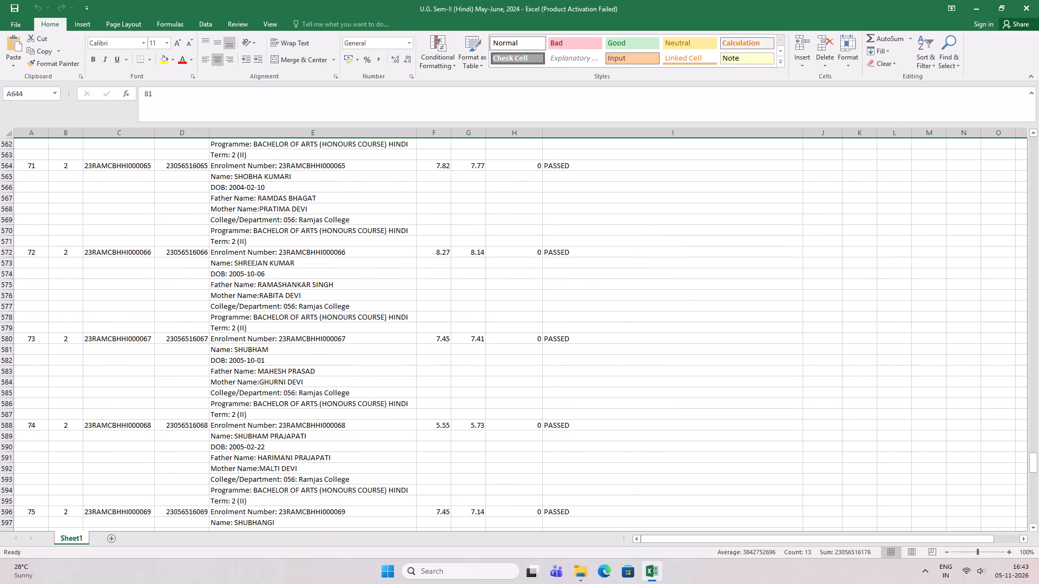
scroll(445, 343, "up", 20)
scroll(445, 343, "up", 20)
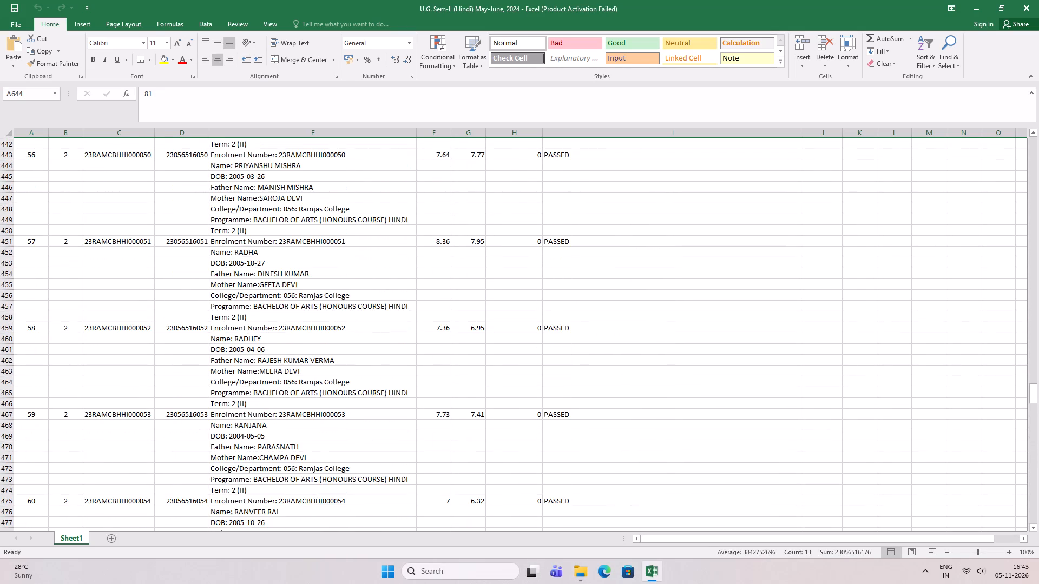
scroll(439, 327, "down", 13)
scroll(316, 340, "up", 1)
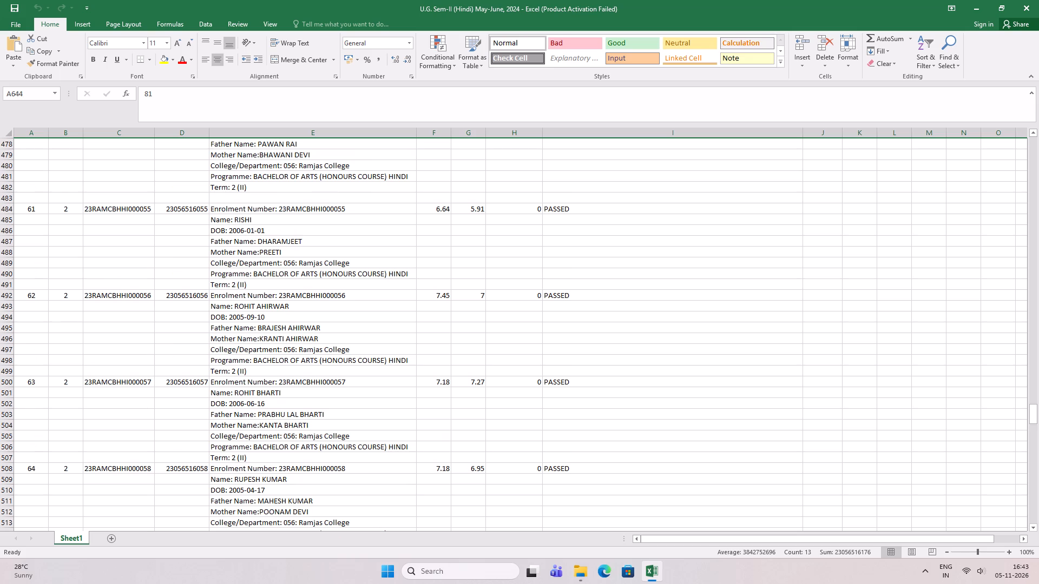
key("ctrl+Home")
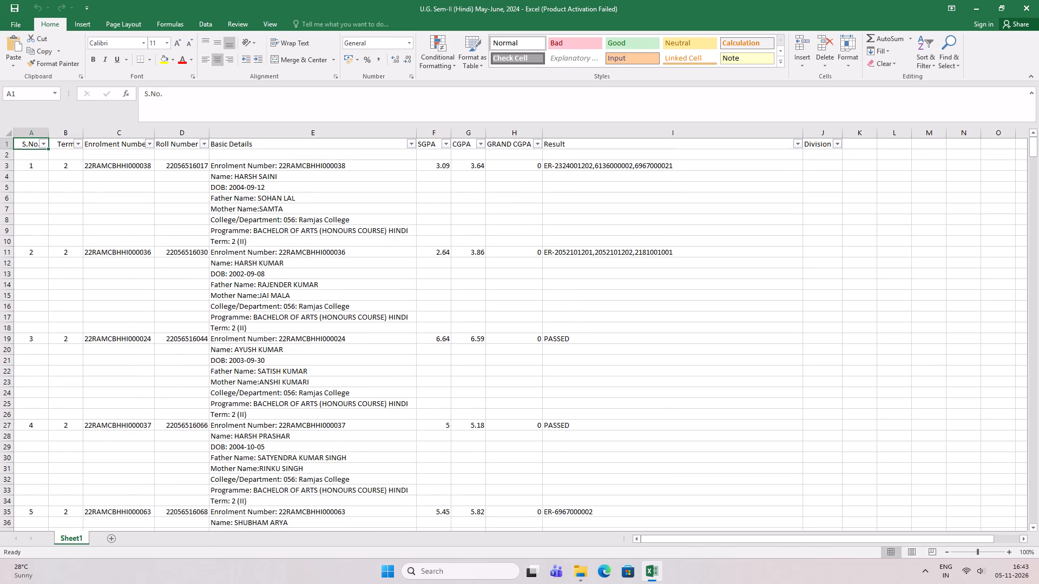
left_click(8, 155)
right_click(8, 155)
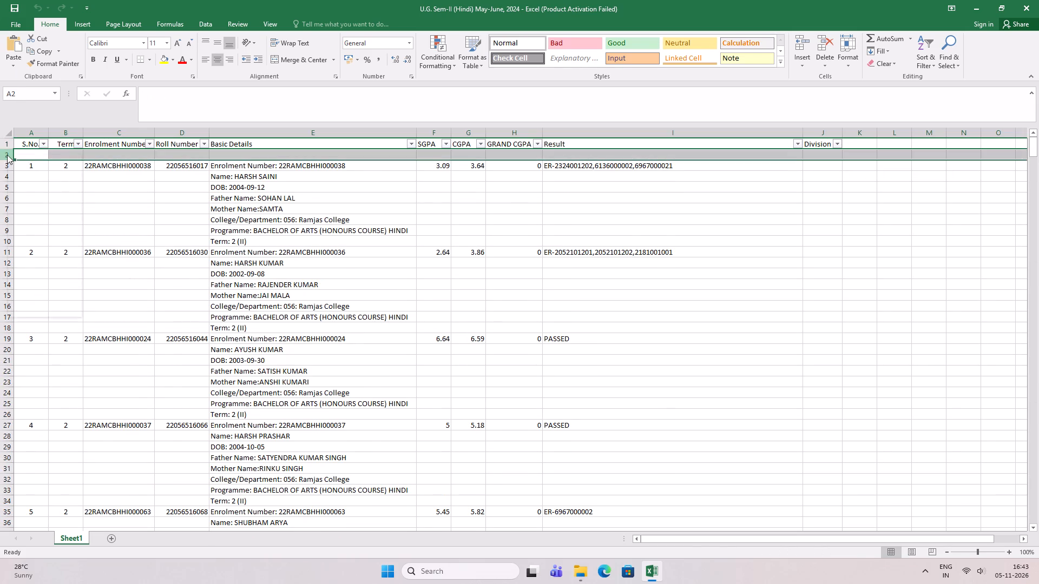
left_click(37, 241)
left_click(170, 237)
Look through the Semester II records for stray rows and delete the blank row 482 between records 60 and 61.
scroll(183, 251, "down", 2)
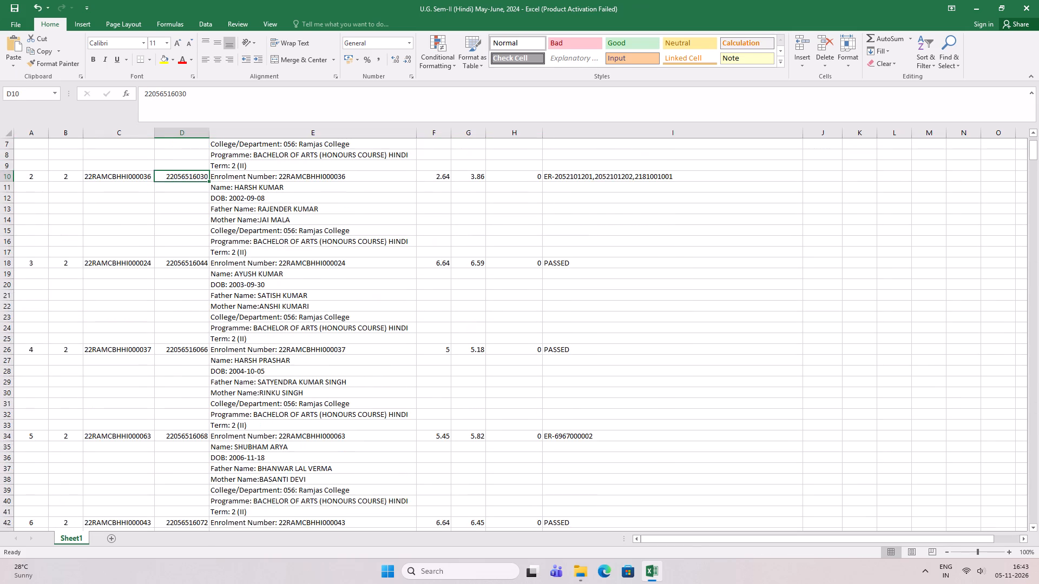
scroll(182, 252, "down", 6)
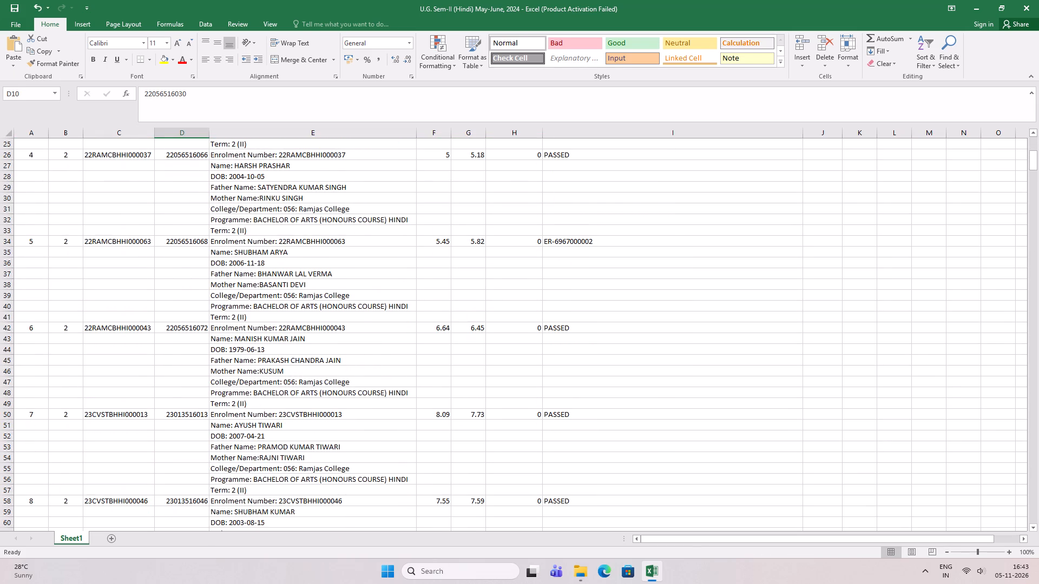
scroll(221, 213, "down", 2)
scroll(240, 304, "down", 2)
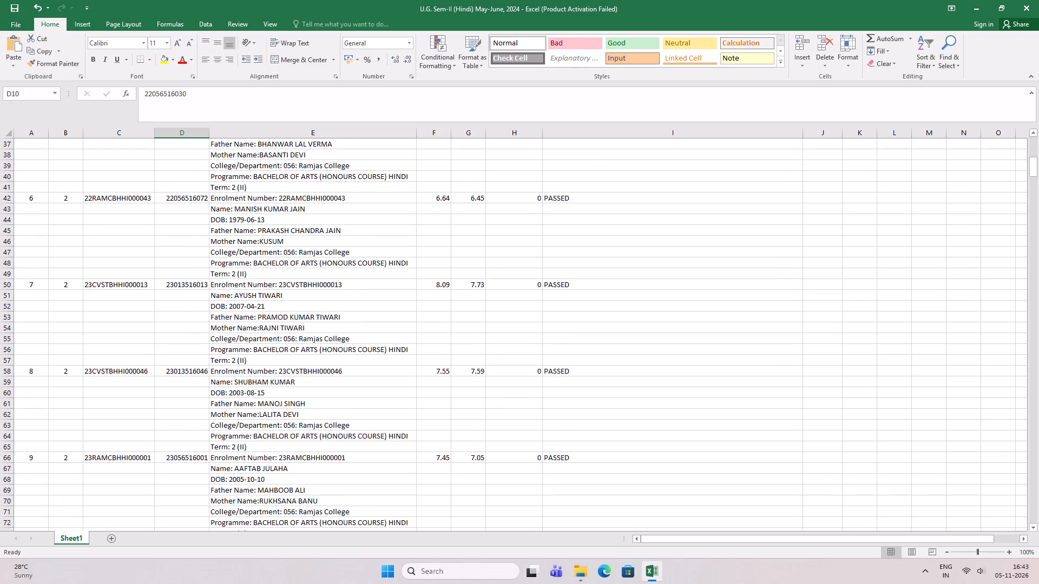
scroll(238, 307, "down", 9)
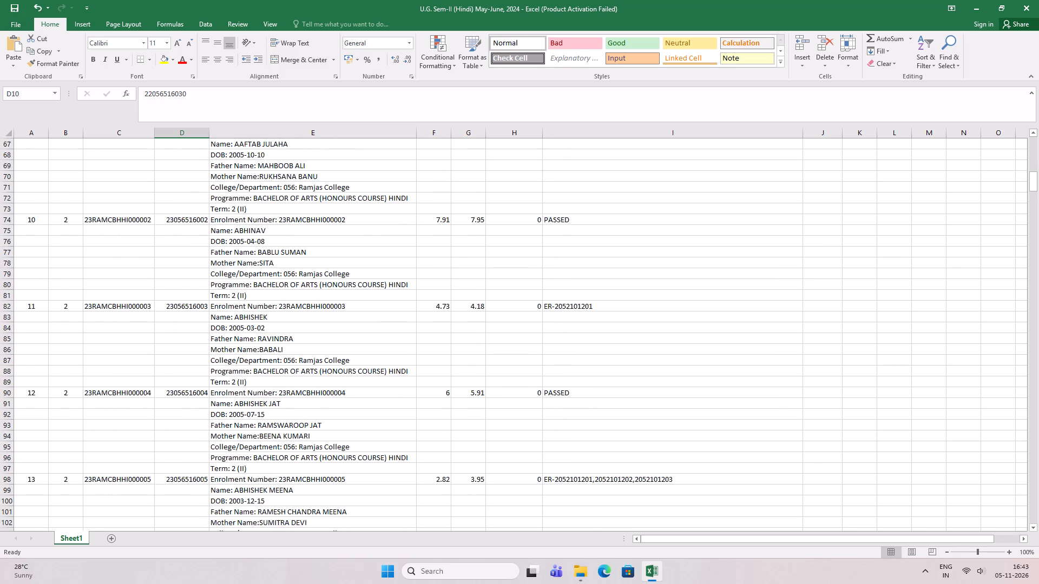
scroll(236, 307, "down", 14)
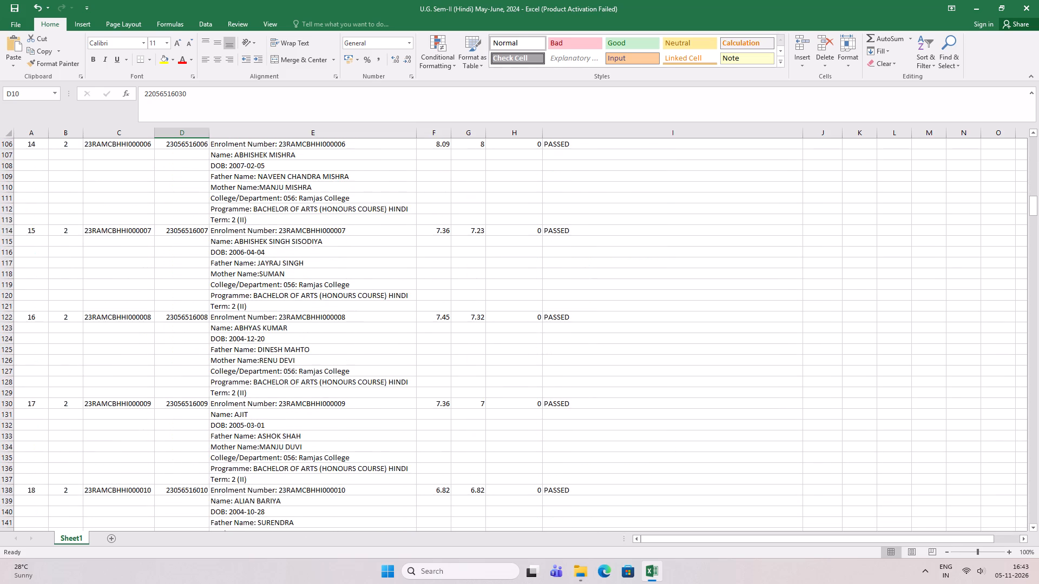
scroll(231, 306, "down", 16)
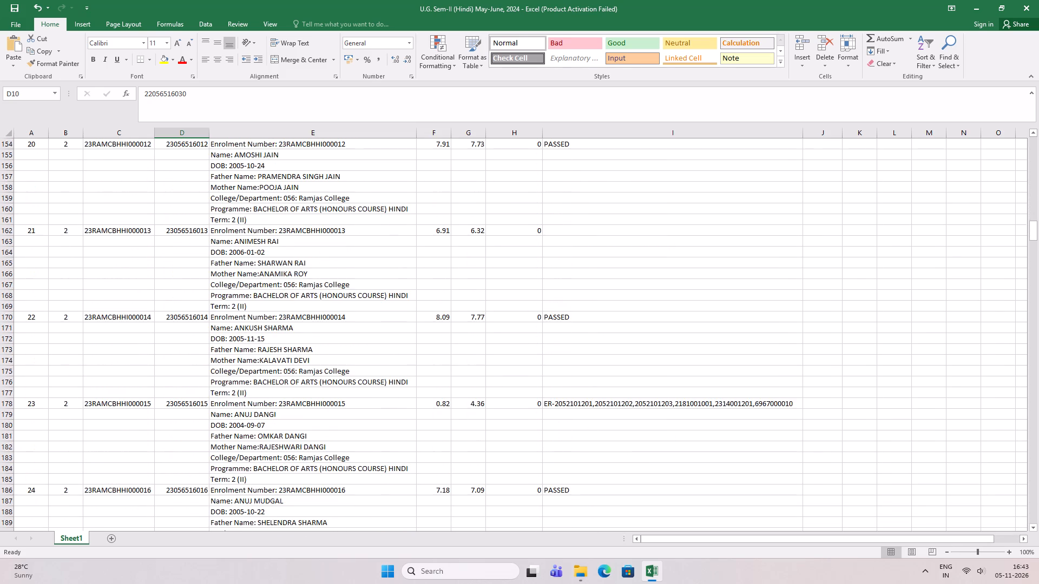
scroll(231, 306, "down", 16)
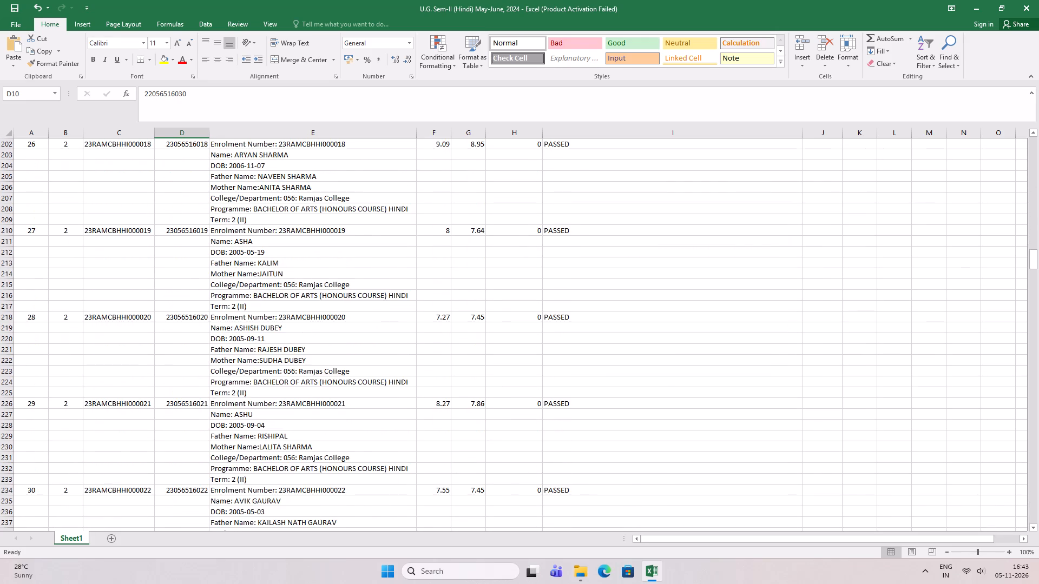
scroll(231, 306, "down", 18)
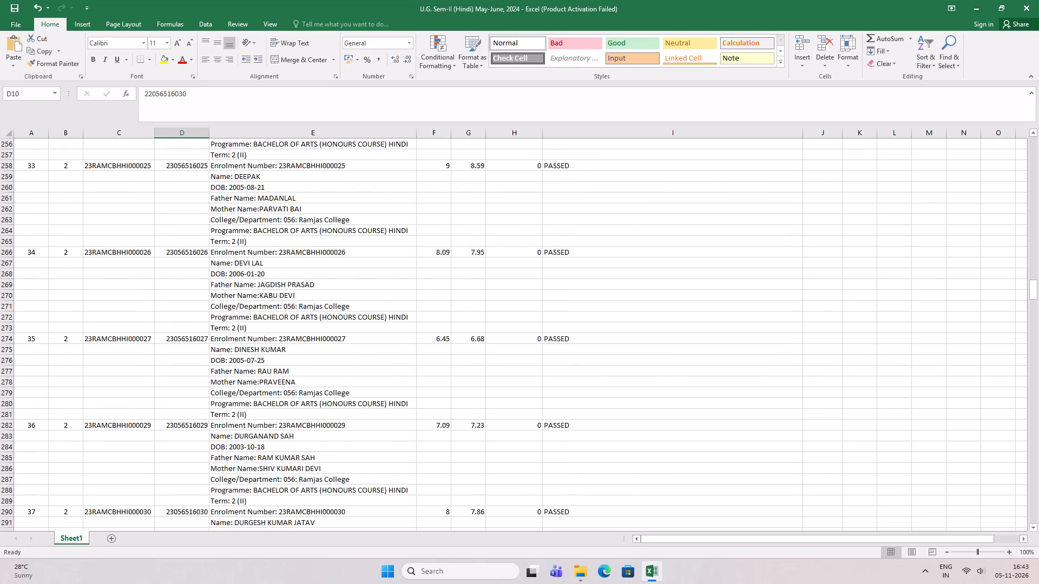
scroll(231, 306, "down", 17)
scroll(228, 309, "down", 5)
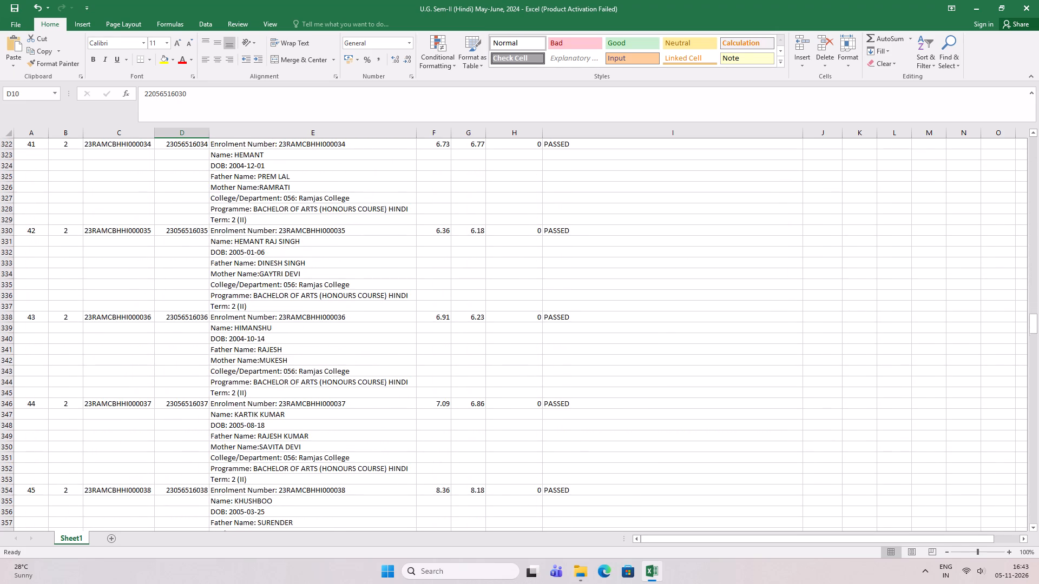
scroll(228, 310, "down", 18)
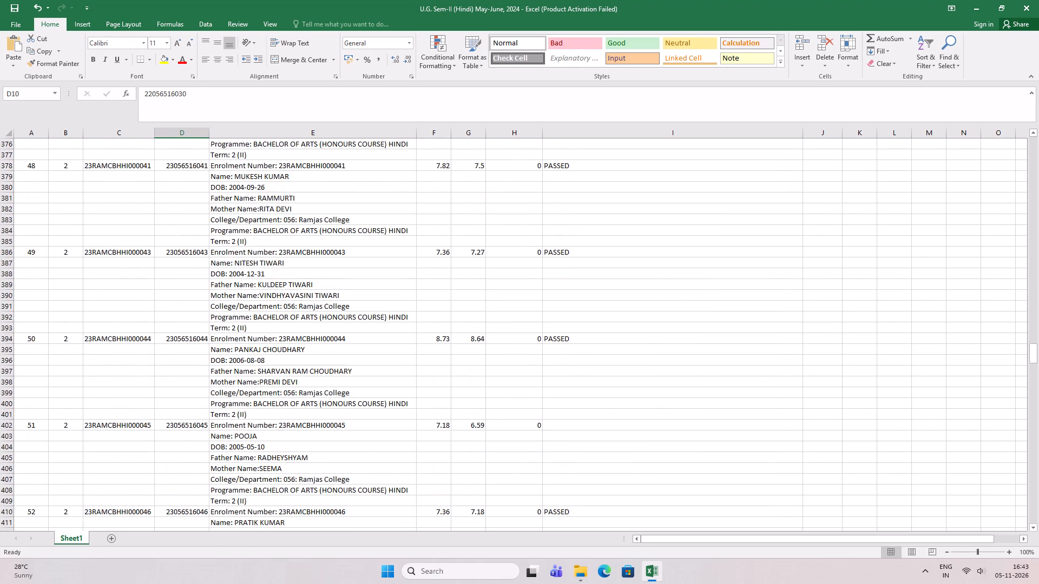
scroll(226, 311, "down", 20)
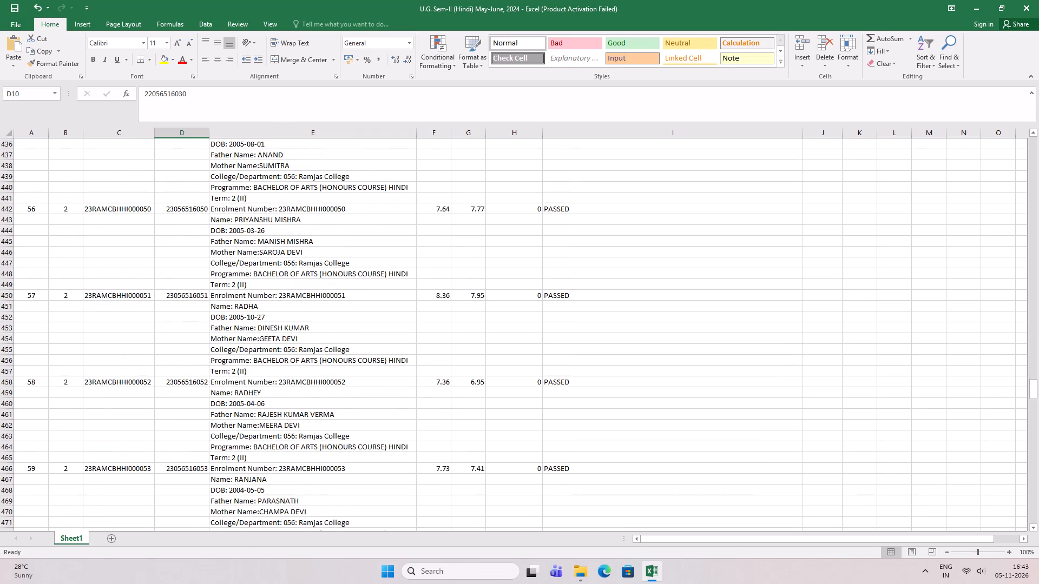
scroll(226, 311, "down", 9)
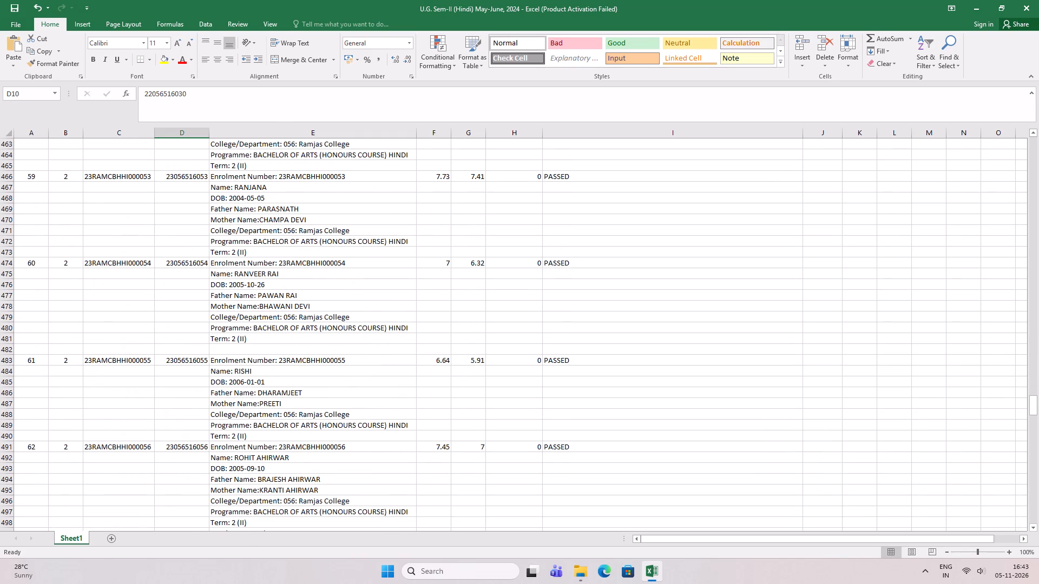
left_click(8, 349)
right_click(8, 349)
left_click(32, 437)
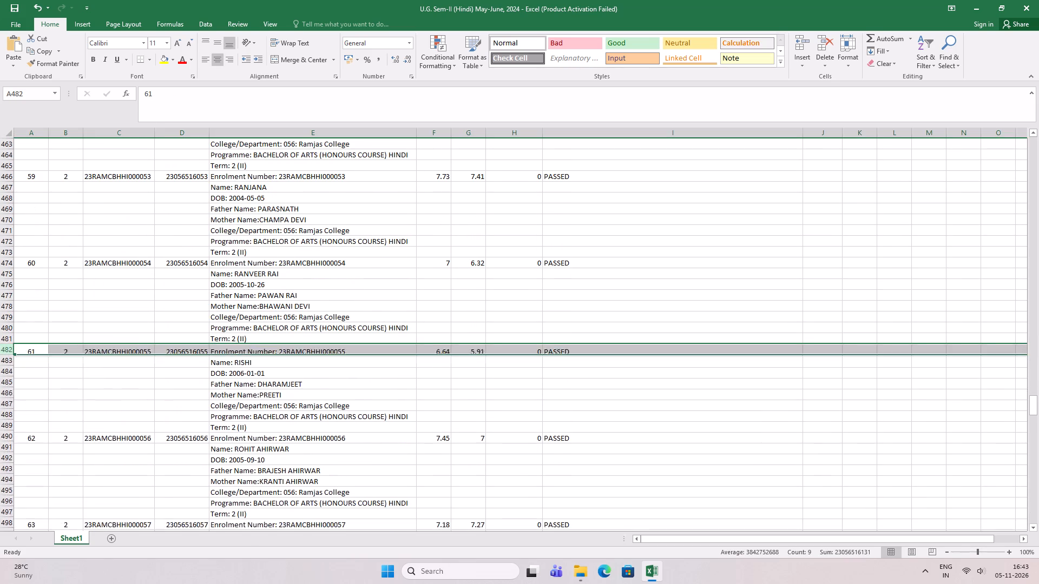
Check the Semester II records from 61 to the end of the sheet for leftover blank or header rows.
scroll(186, 375, "down", 18)
scroll(203, 367, "down", 5)
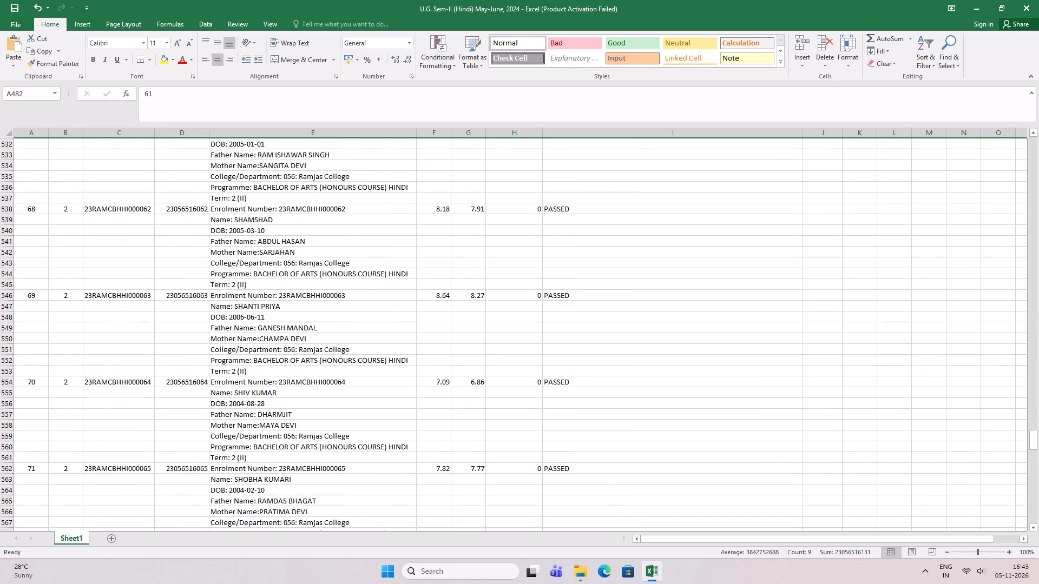
scroll(204, 364, "down", 15)
scroll(206, 364, "down", 7)
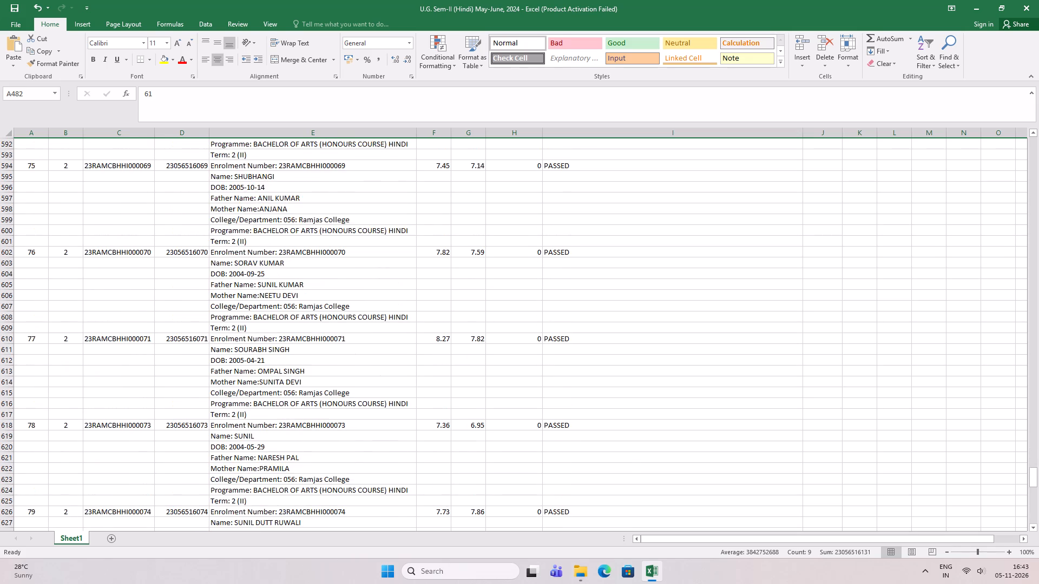
scroll(208, 363, "down", 20)
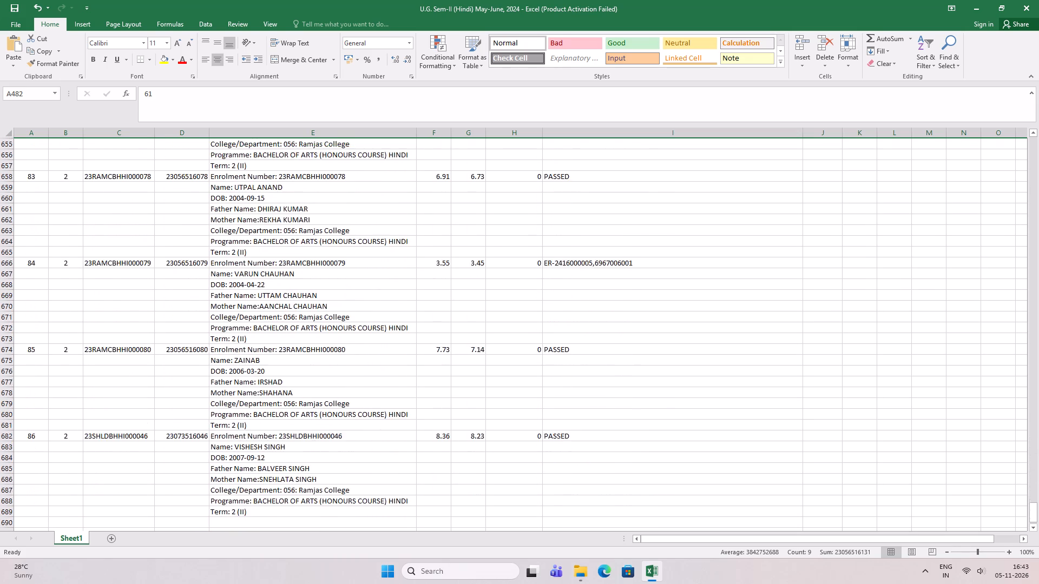
Save the Semester II workbook and close it.
scroll(227, 356, "down", 4)
key("ctrl+s")
key("ctrl+s")
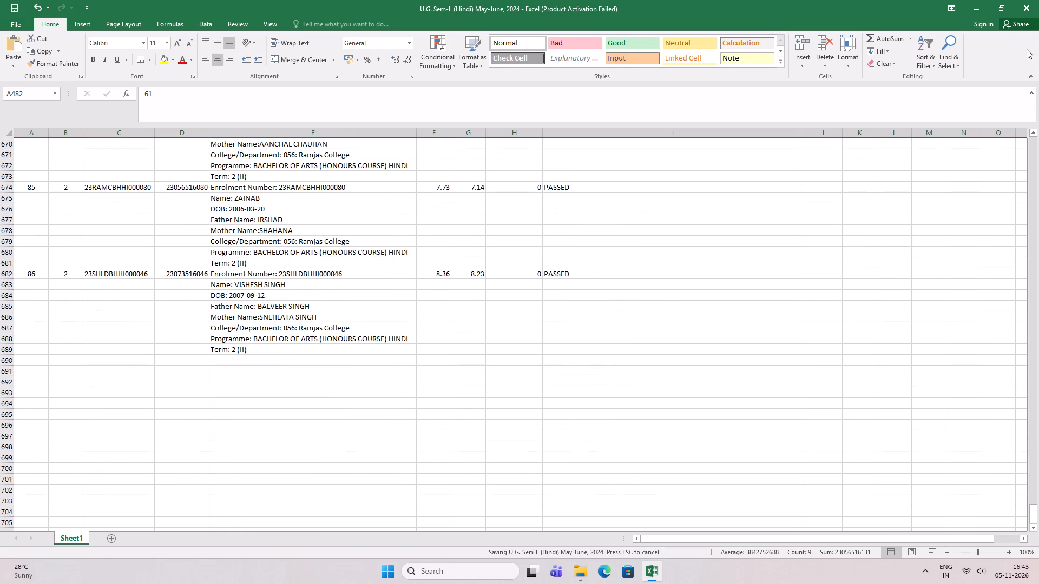
left_click(1029, 10)
Open the U.G. Sem-IV (Hindi) May-June, 2025 workbook and go to the start of its sheet.
double_click(137, 140)
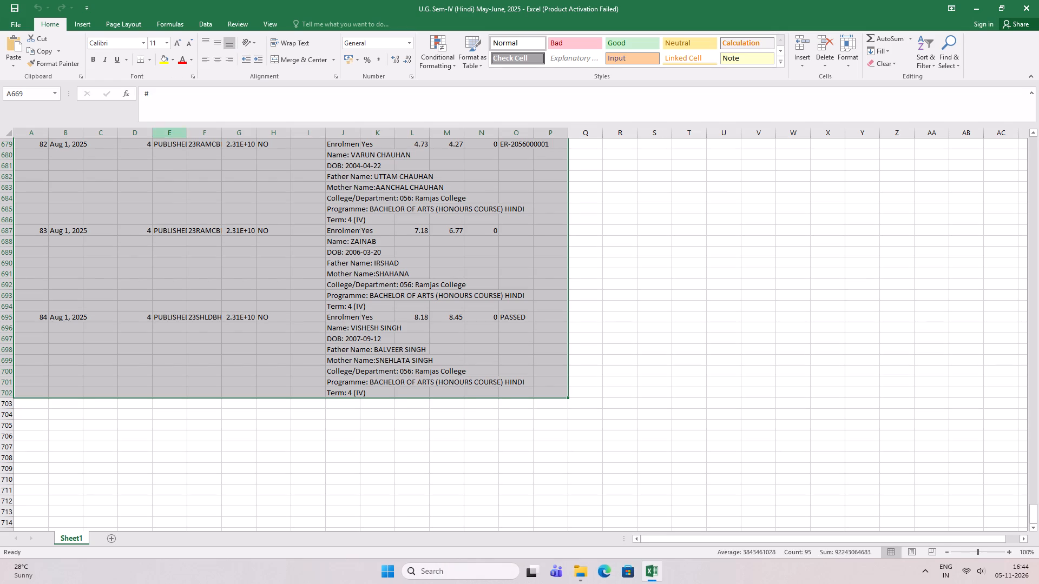
left_click(249, 203)
key("ctrl+Home")
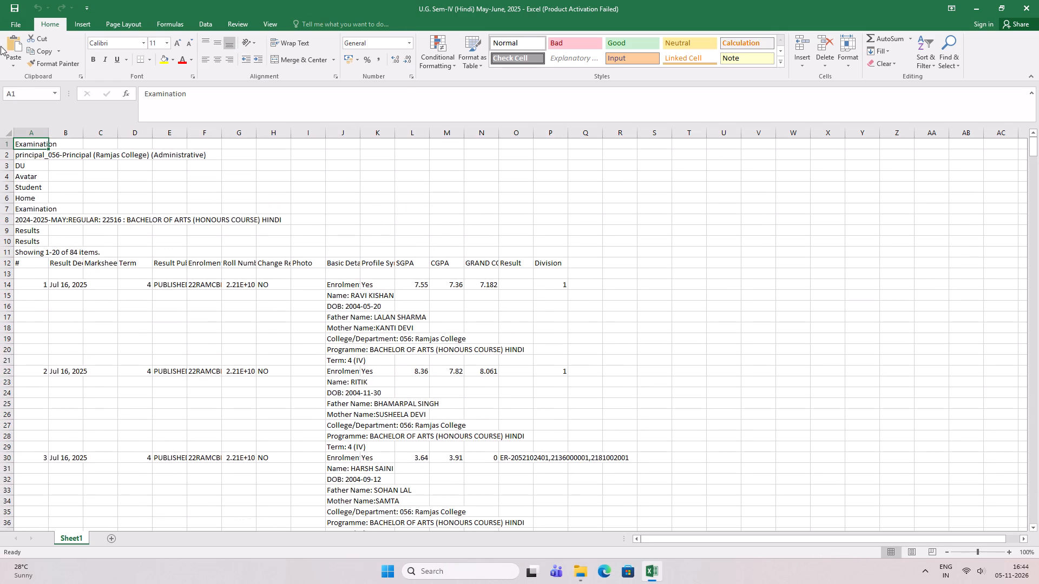
Delete rows 1 to 11 of page text above the header row in the Semester IV sheet, dismissing the activation notice.
left_click_drag(7, 143, 0, 250)
right_click(0, 245)
left_click(6, 329)
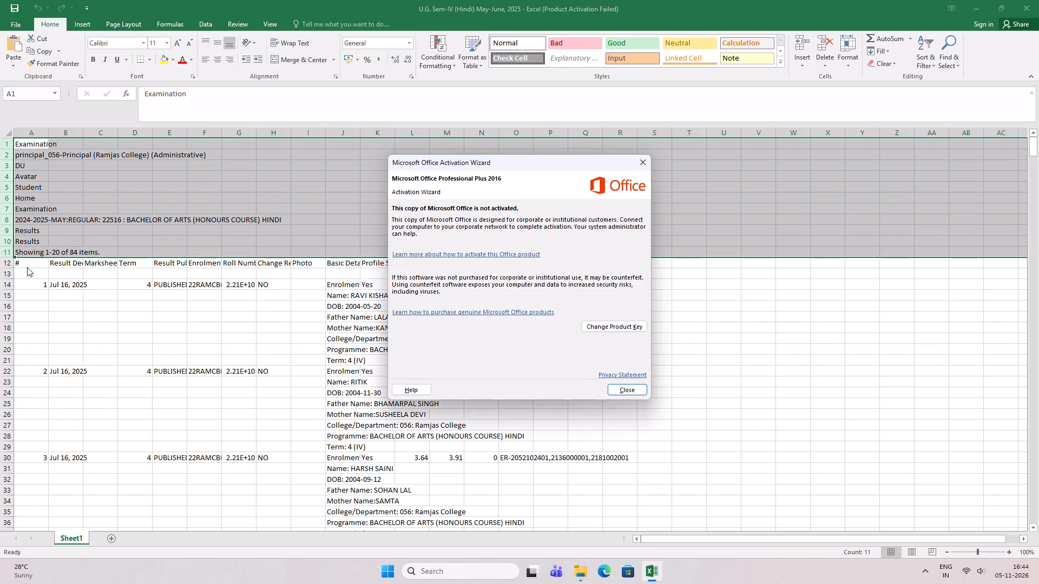
left_click(617, 389)
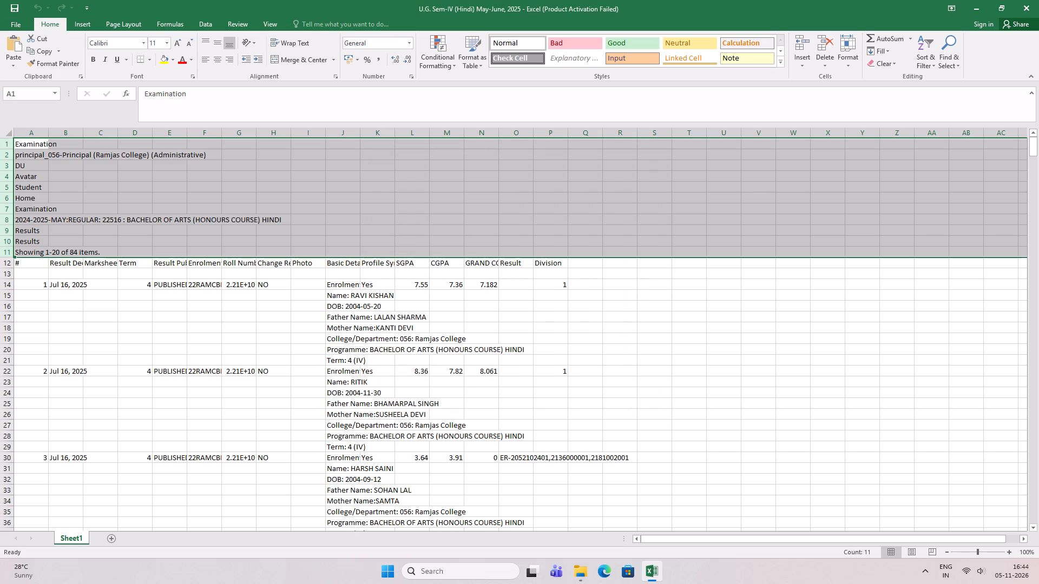
right_click(3, 174)
left_click(42, 264)
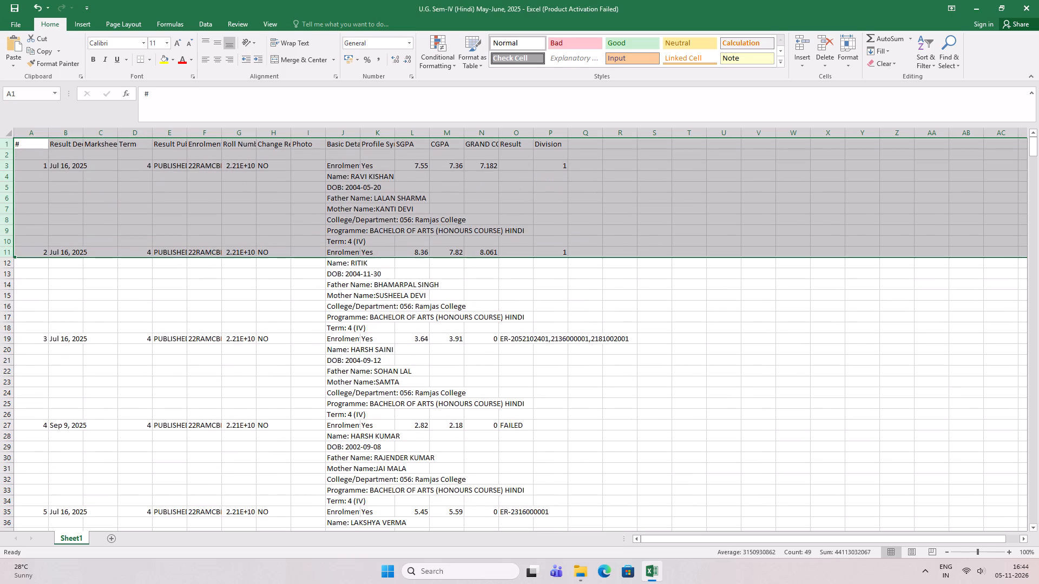
Rename the # header in cell A1 as S.No.
left_click(26, 146)
key("shift+s")
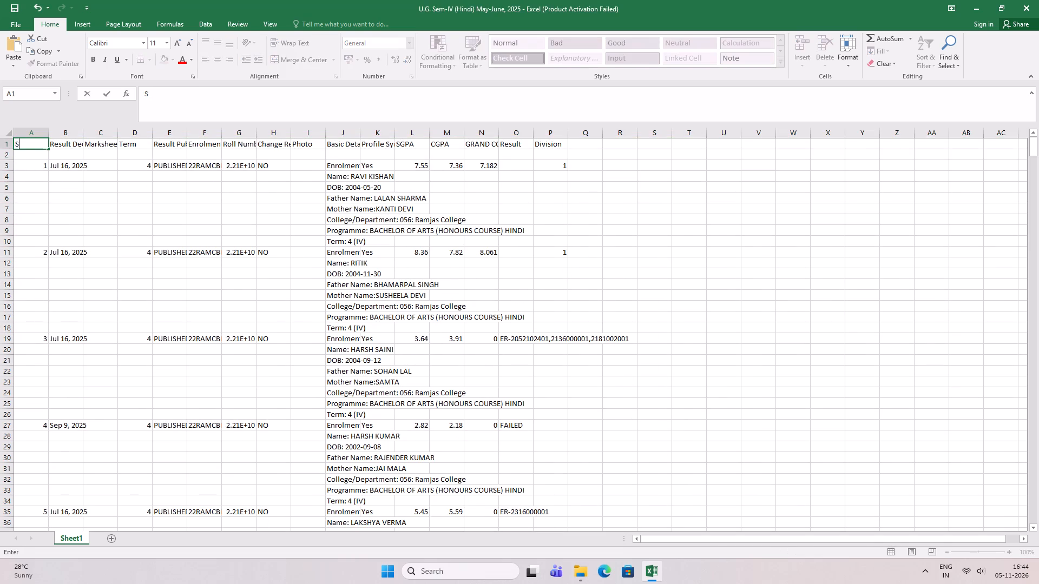
key("BackSpace")
type("S.NO.")
key("BackSpace")
key("BackSpace")
type("o.")
key("Return")
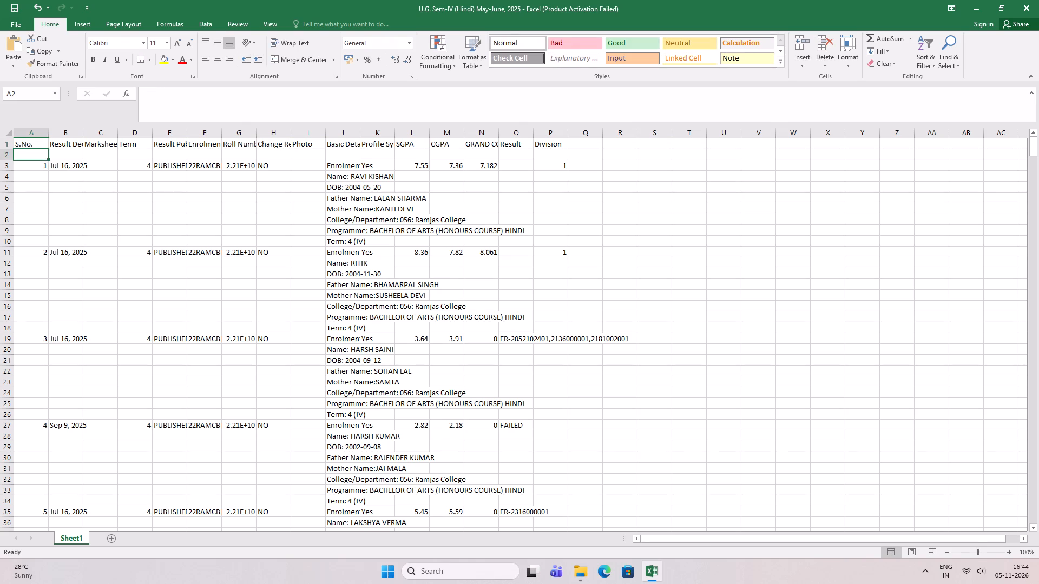
Centre-align the S.No. column and save the Semester IV workbook.
left_click(40, 136)
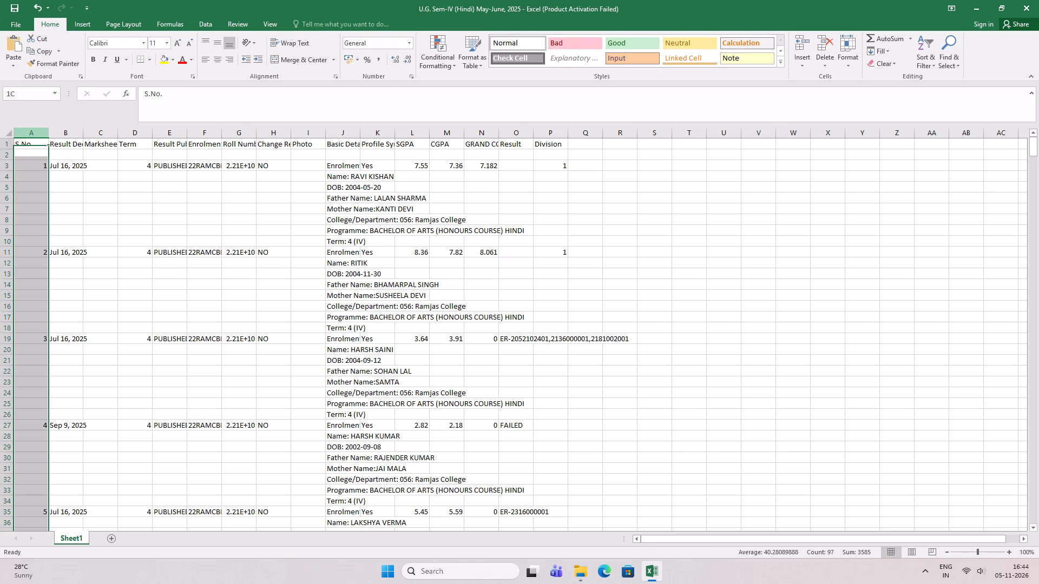
left_click(215, 61)
left_click(194, 136)
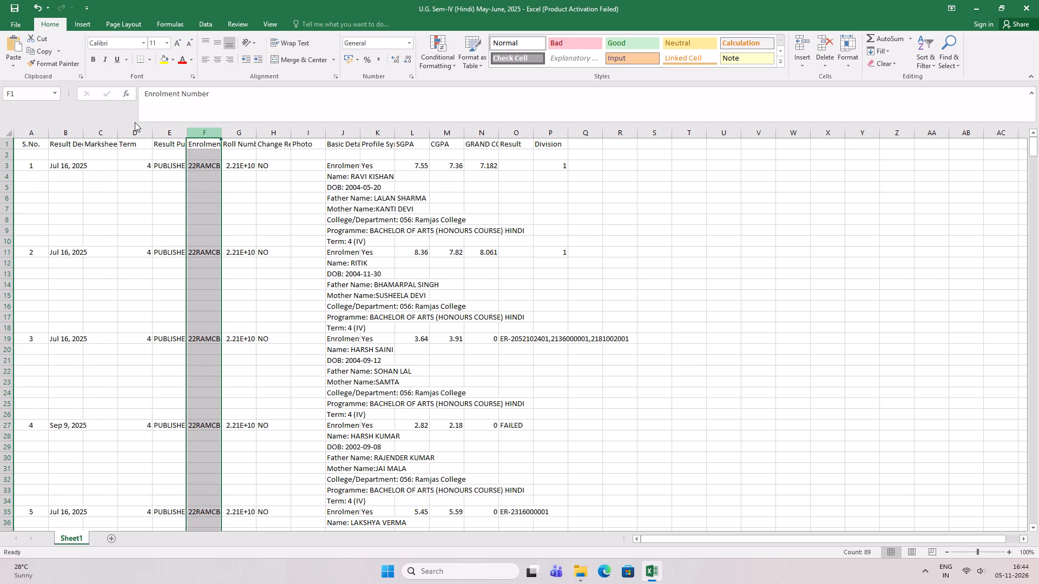
key("ctrl+s")
key("ctrl+s")
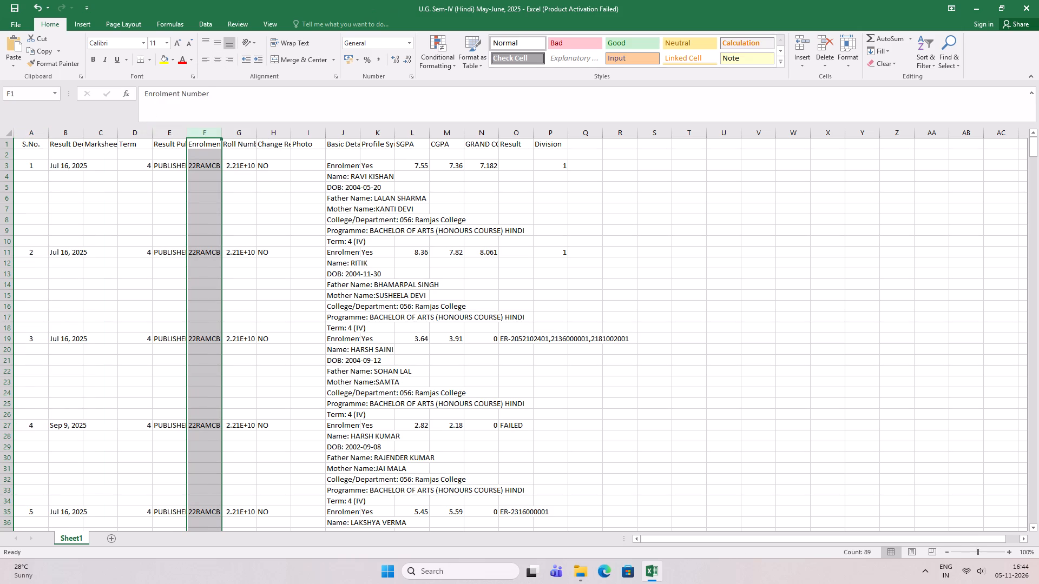
Autofit the Basic Details and Profile Synched column widths to their contents.
double_click(359, 135)
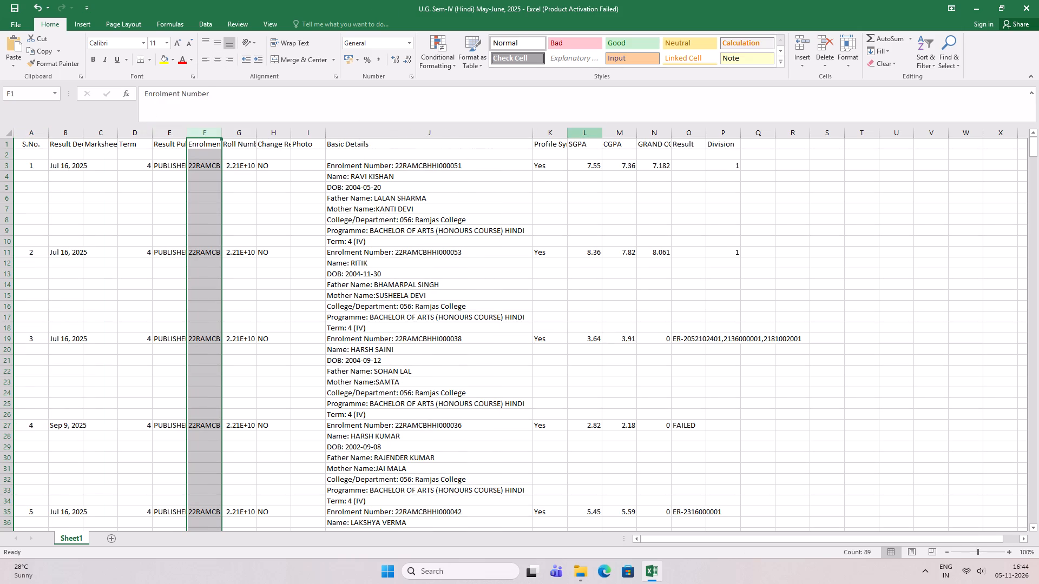
double_click(568, 133)
left_click(482, 167)
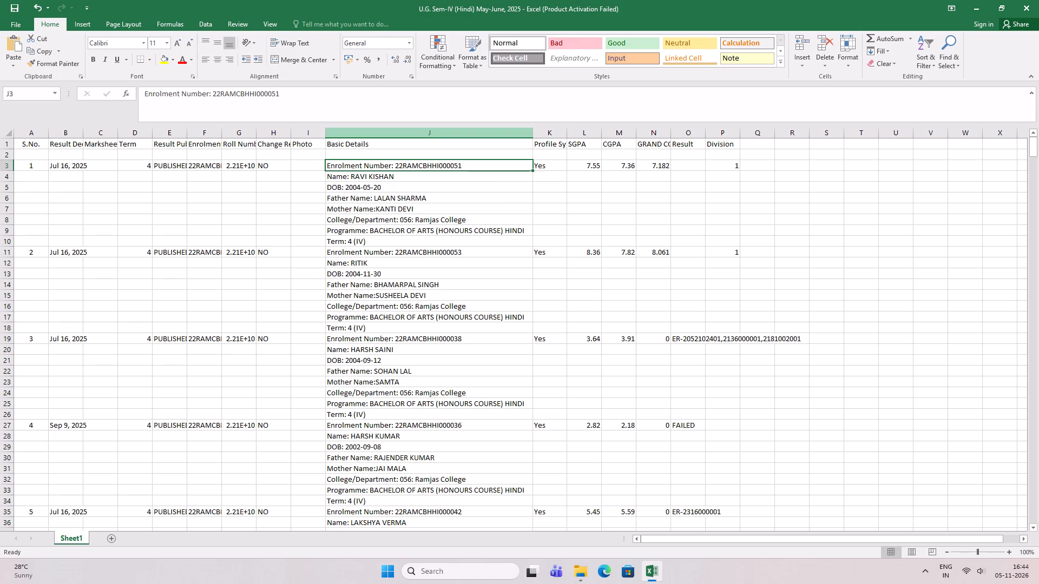
Add filters to the header row of the Semester IV sheet.
left_click(5, 145)
left_click(201, 26)
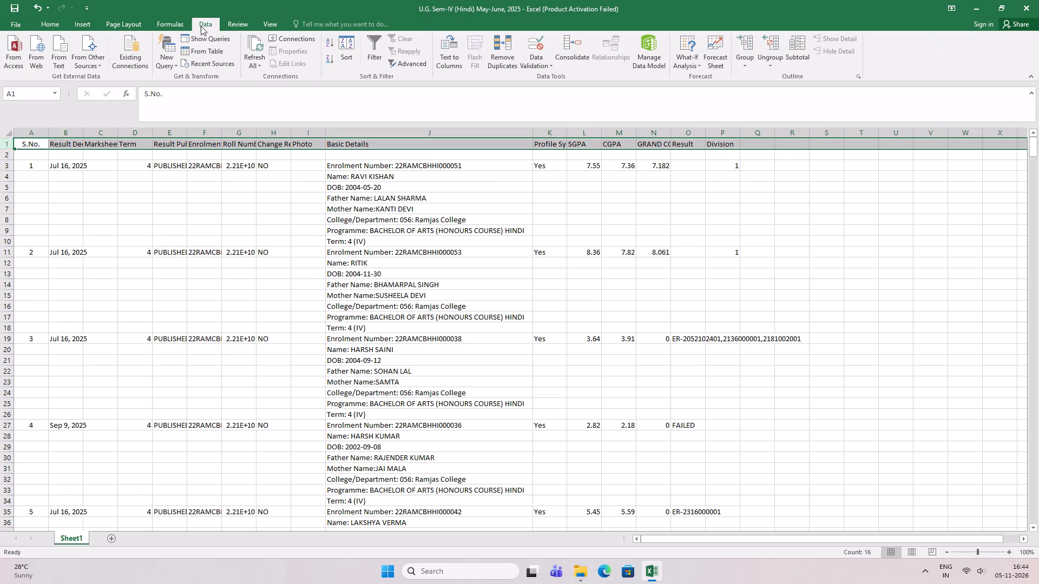
left_click(376, 50)
left_click(417, 164)
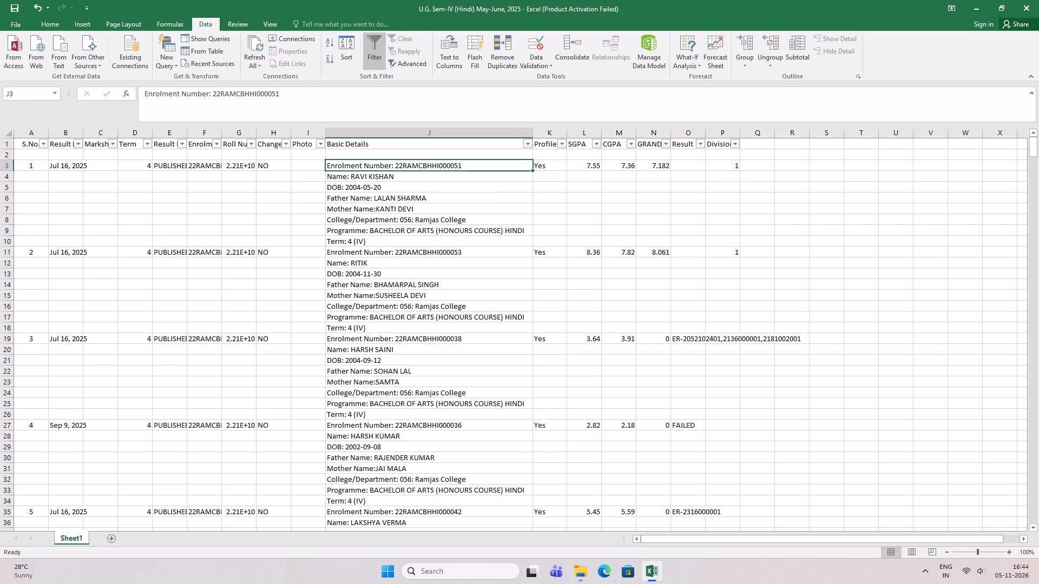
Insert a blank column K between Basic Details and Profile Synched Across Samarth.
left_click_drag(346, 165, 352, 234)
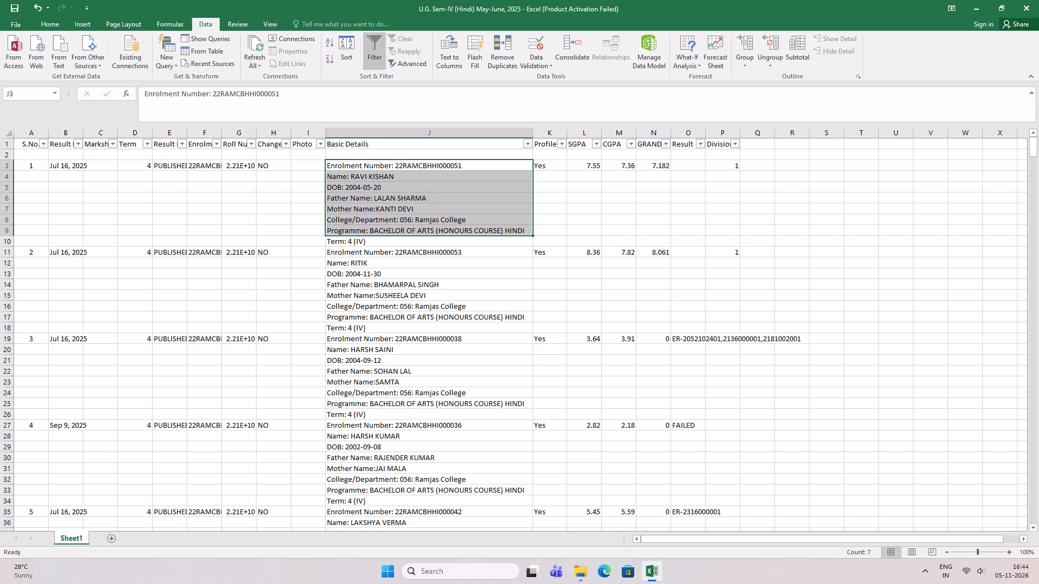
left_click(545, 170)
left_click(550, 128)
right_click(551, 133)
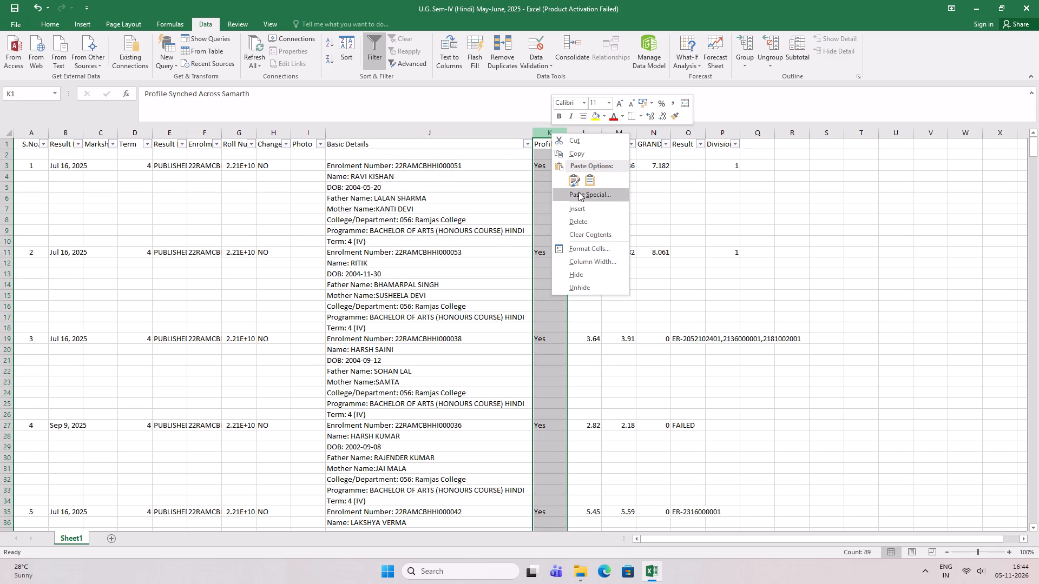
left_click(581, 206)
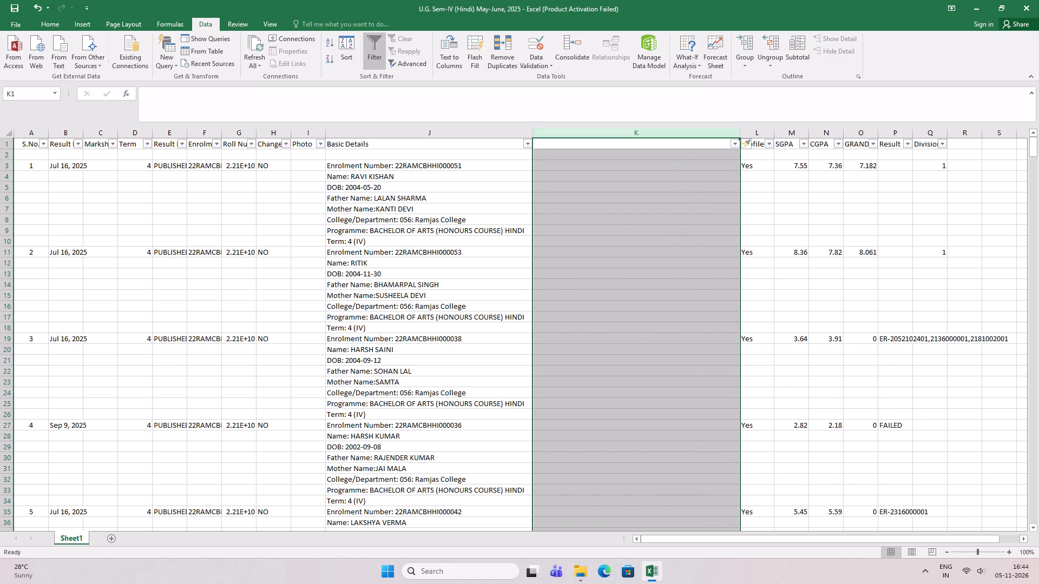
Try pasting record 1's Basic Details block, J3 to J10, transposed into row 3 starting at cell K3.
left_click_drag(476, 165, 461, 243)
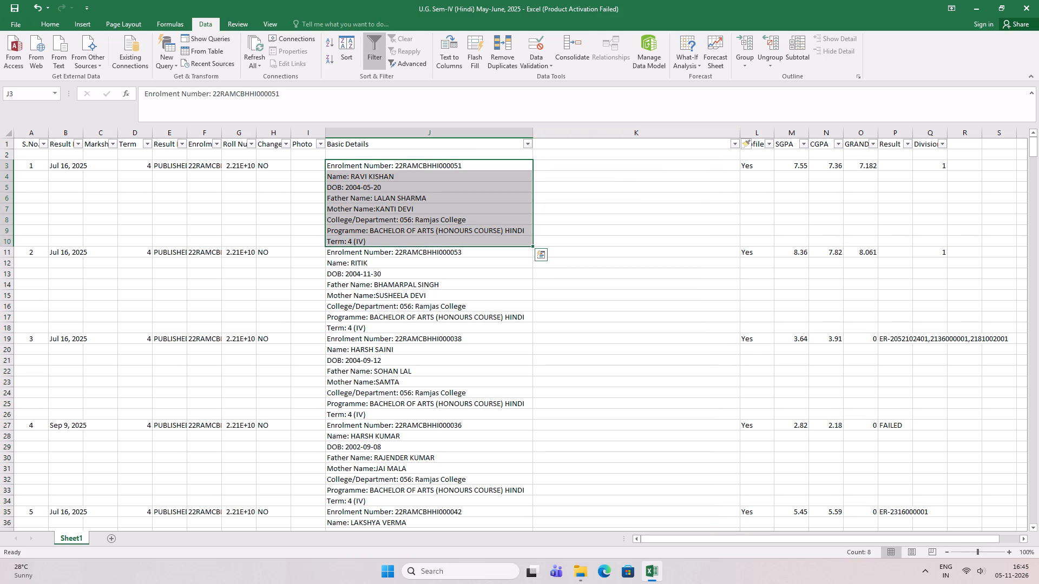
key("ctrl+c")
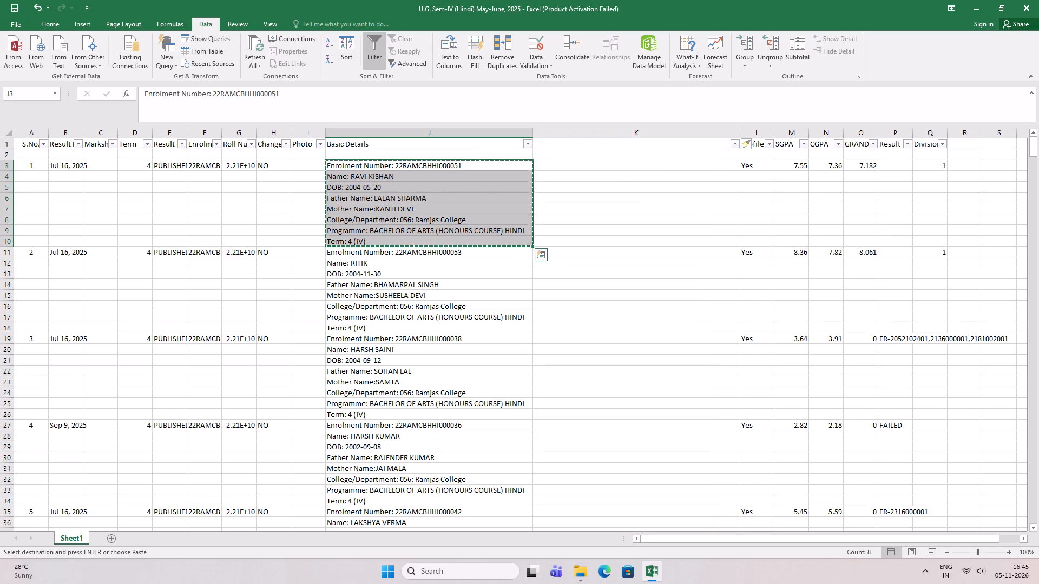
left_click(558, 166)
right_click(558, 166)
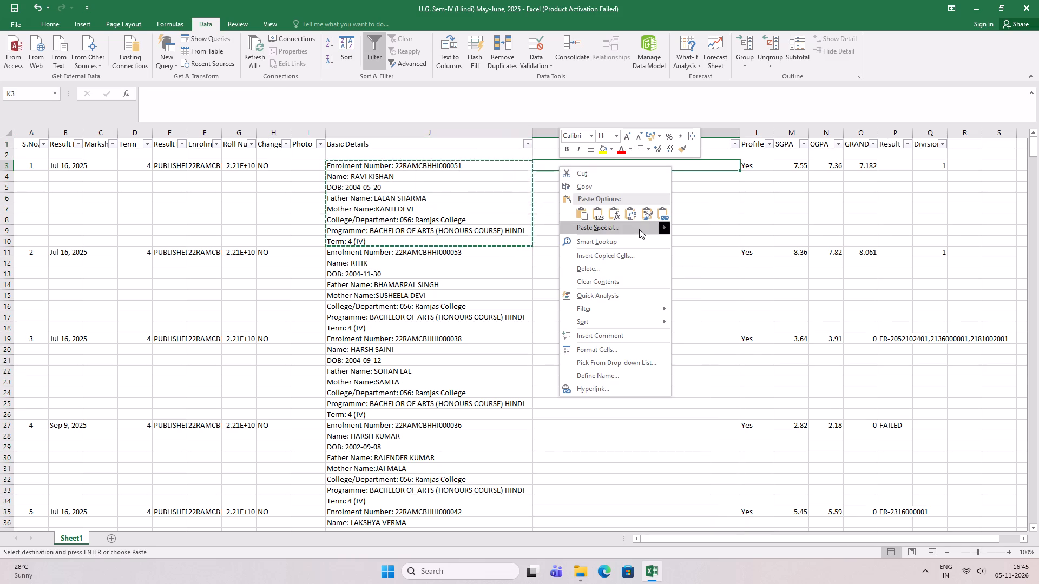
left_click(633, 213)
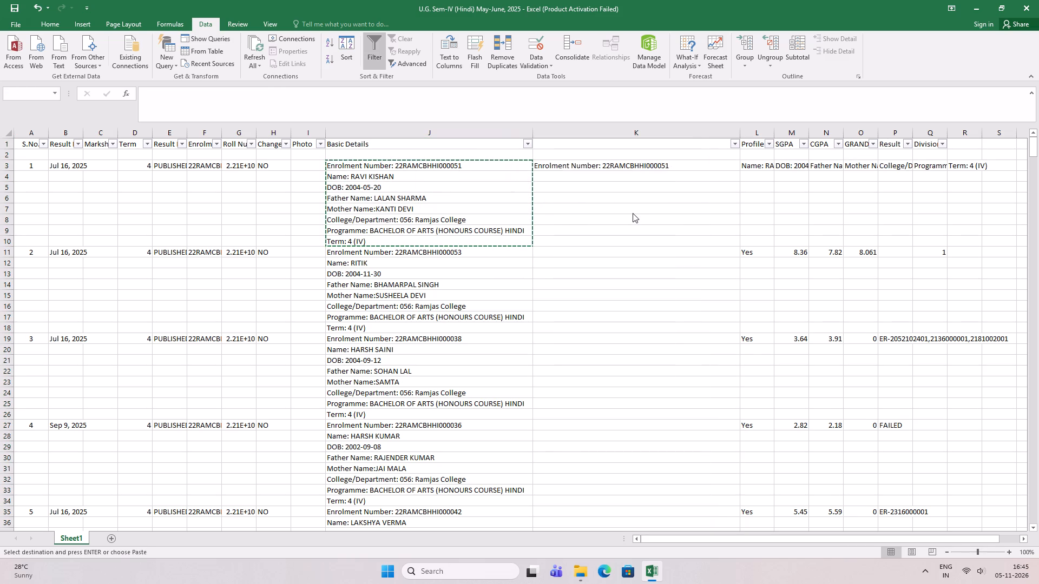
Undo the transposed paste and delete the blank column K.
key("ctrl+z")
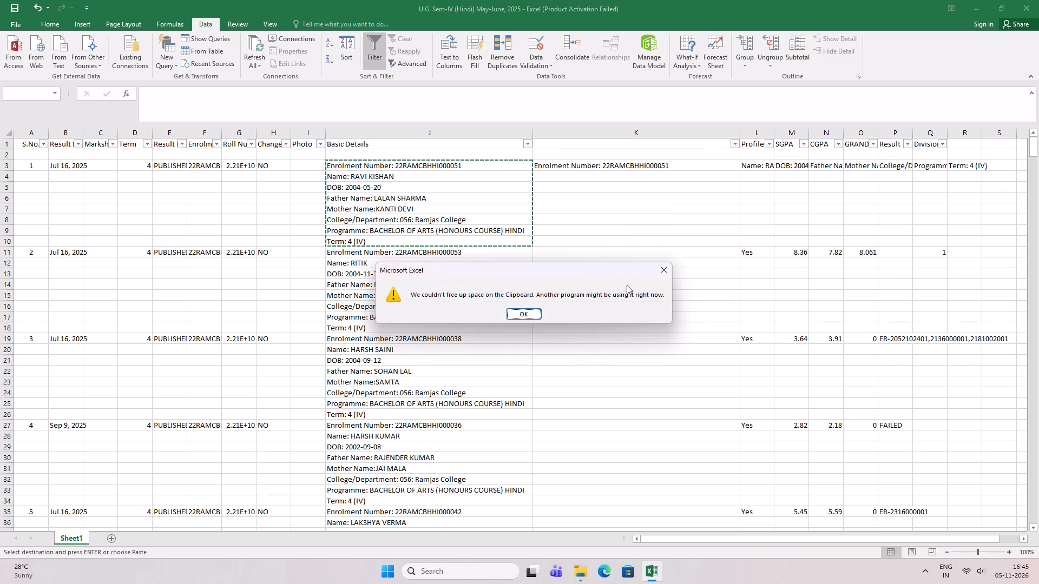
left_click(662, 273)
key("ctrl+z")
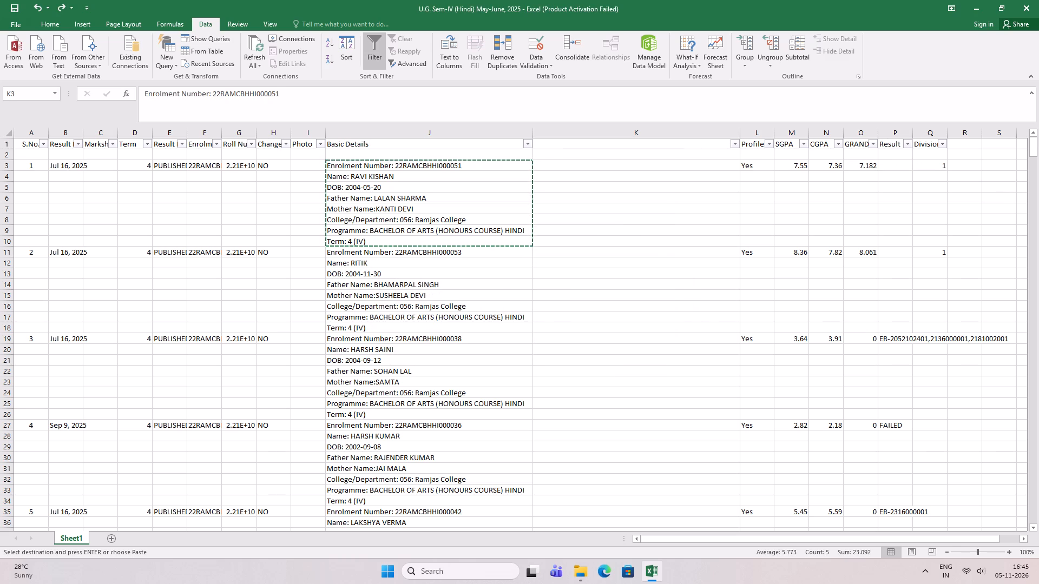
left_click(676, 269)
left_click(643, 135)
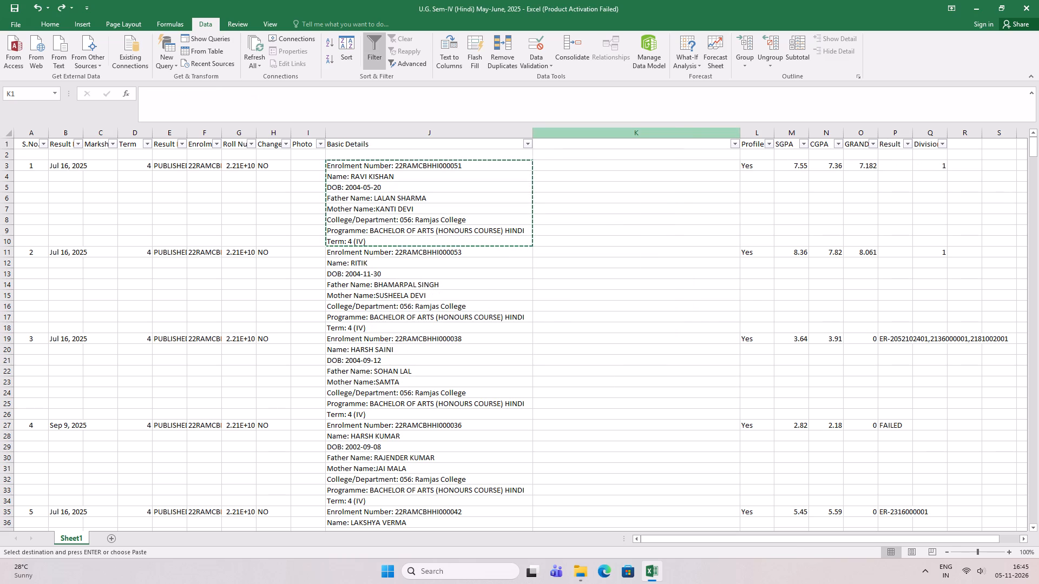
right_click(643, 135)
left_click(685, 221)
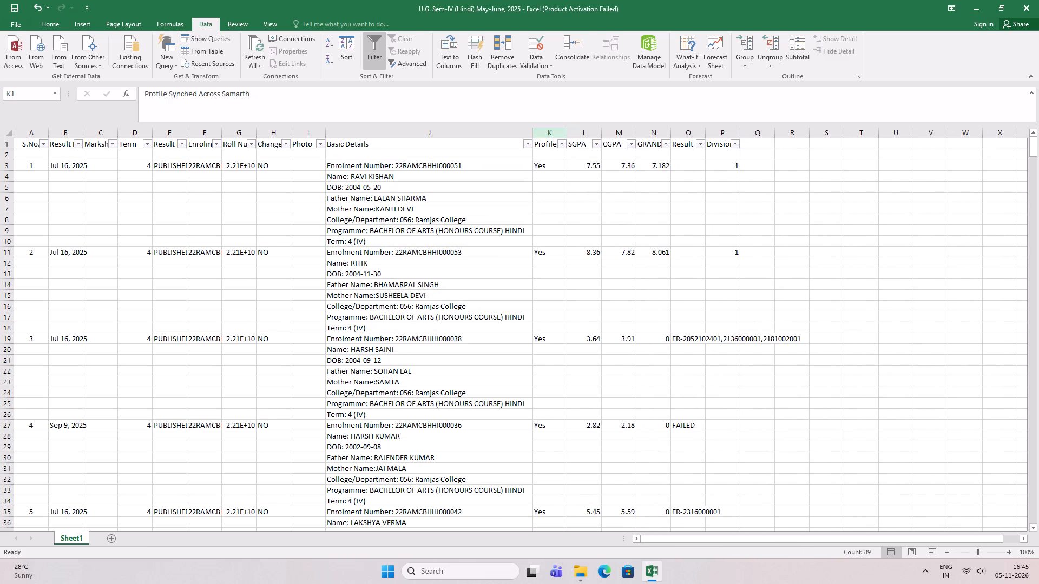
Save the Semester IV workbook and close it.
key("ctrl+s")
key("ctrl+s")
key("ctrl+s")
left_click(1025, 0)
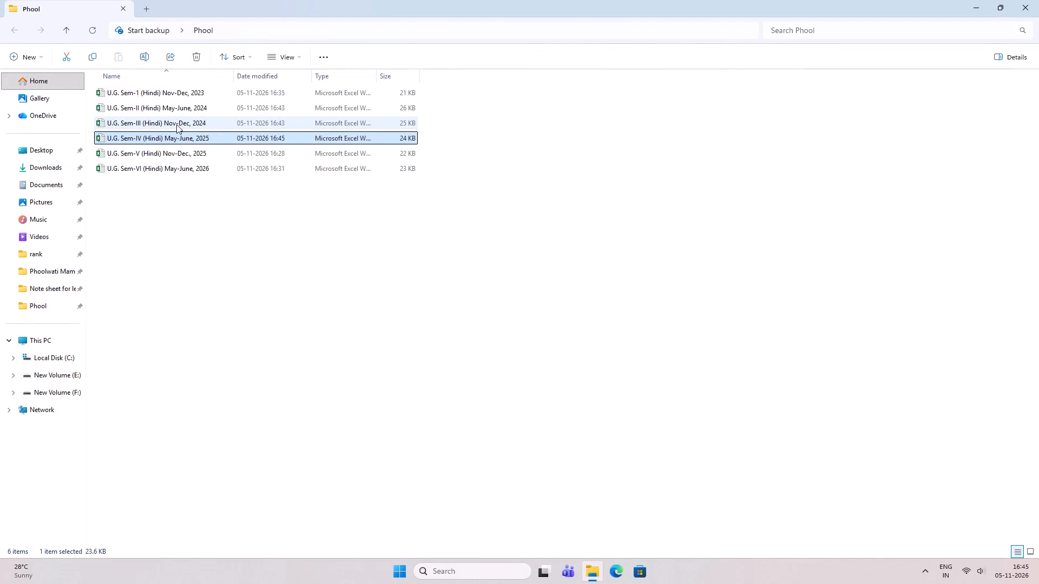
Reopen the U.G. Sem-II (Hindi) May-June, 2024 workbook, dismiss the activation notice, return to the header row and save.
double_click(164, 108)
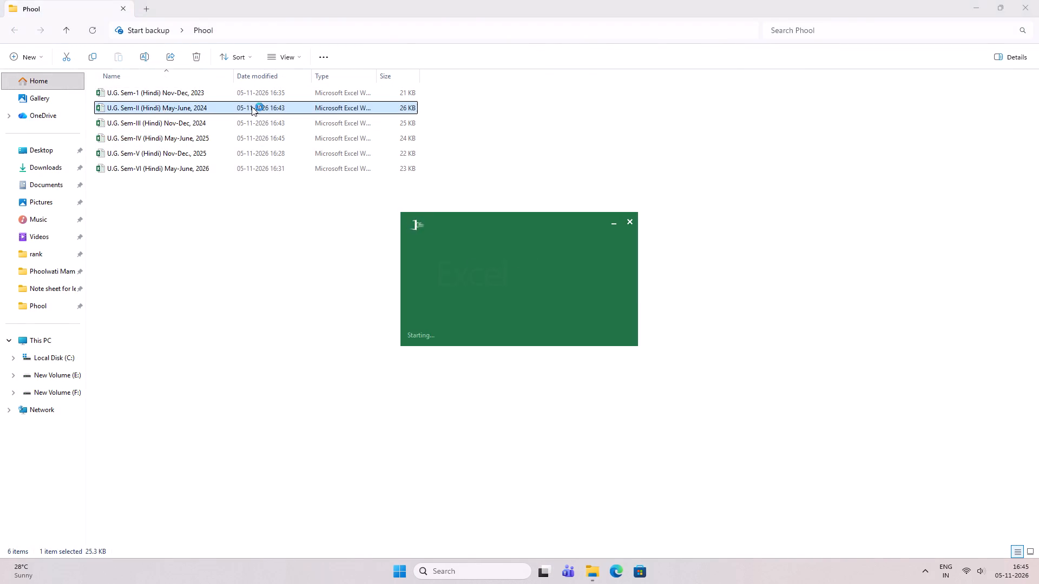
left_click(628, 389)
scroll(557, 318, "up", 7)
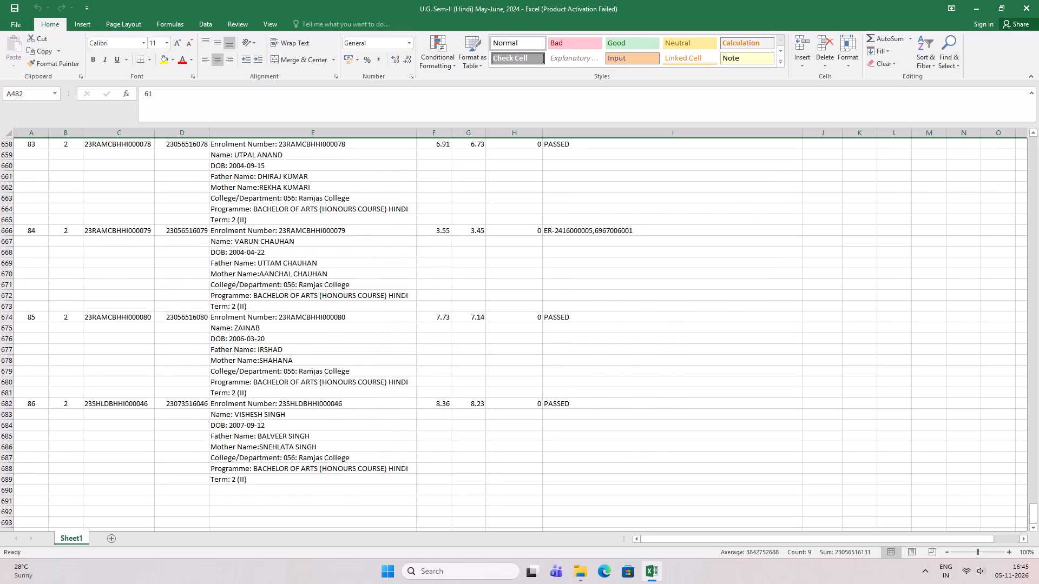
scroll(624, 397, "up", 17)
key("ctrl+Home")
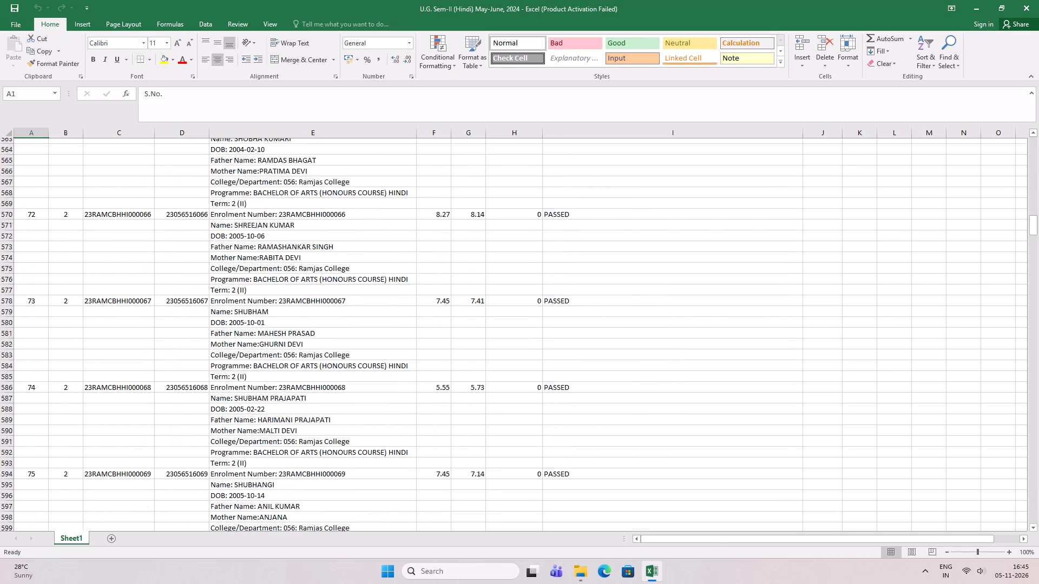
key("ctrl+s")
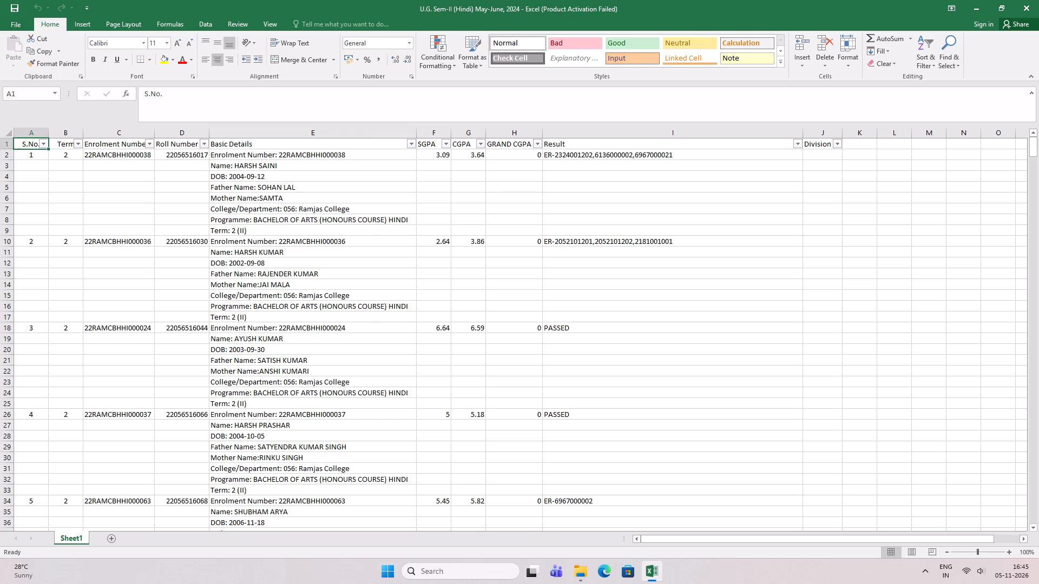
Remove the filter from the header row of the results table on Sheet1.
left_click(305, 160)
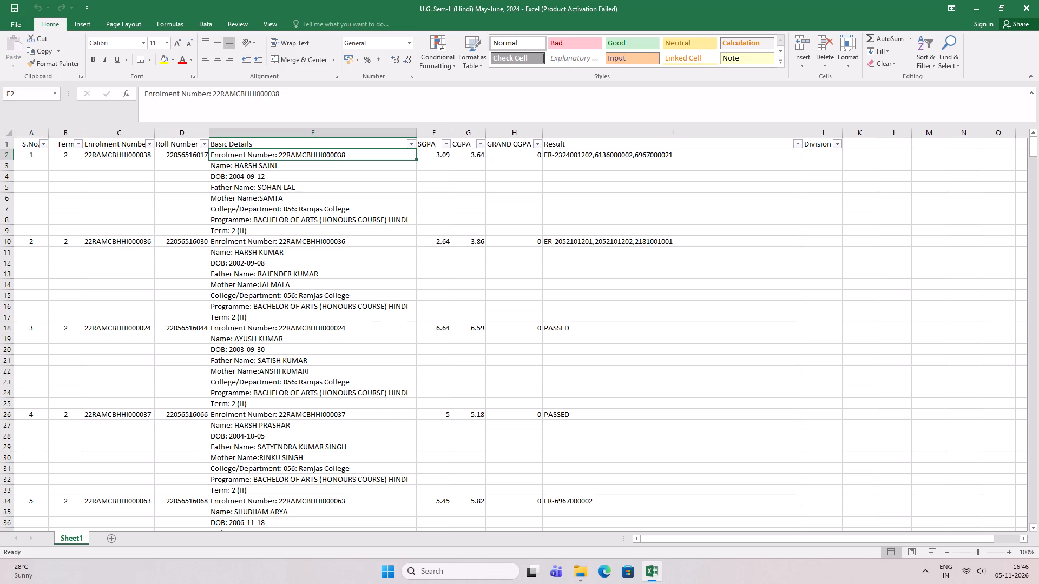
left_click(76, 541)
key("ctrl+a")
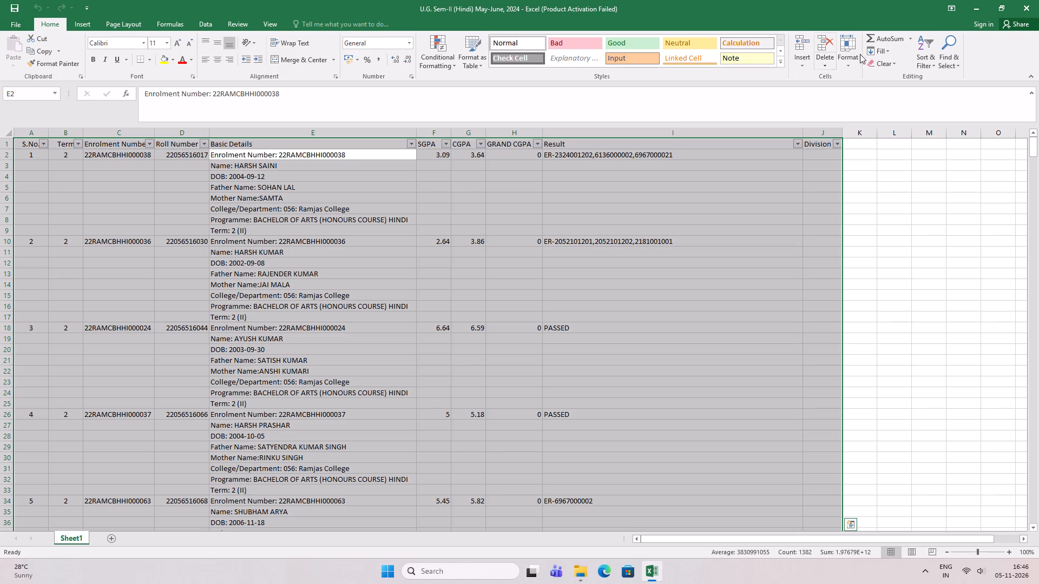
left_click(924, 64)
left_click(938, 117)
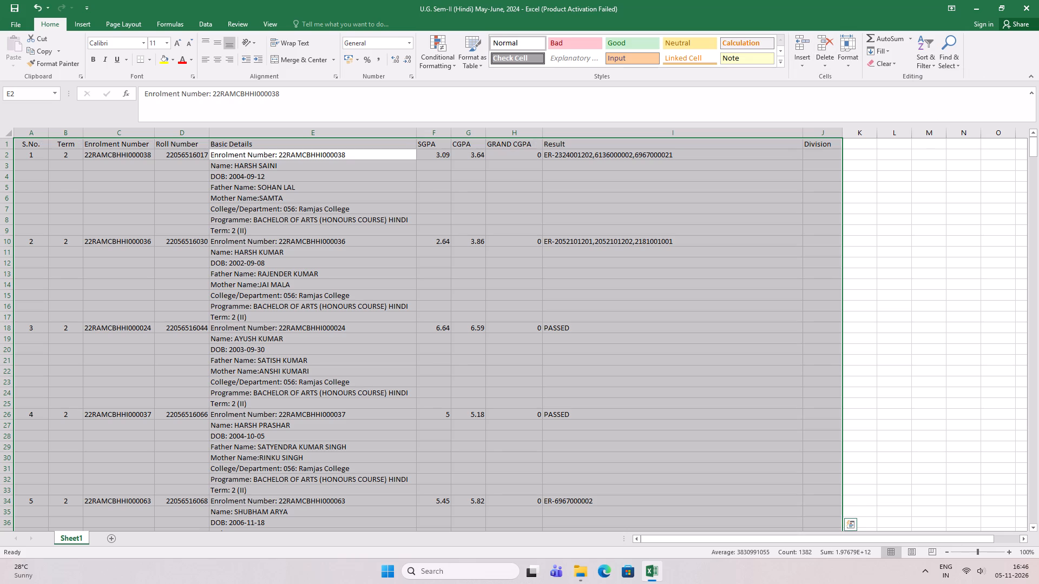
Copy the whole results table from Sheet1 and paste it at cell A1 of a new sheet named test.
left_click(700, 235)
key("ctrl+a")
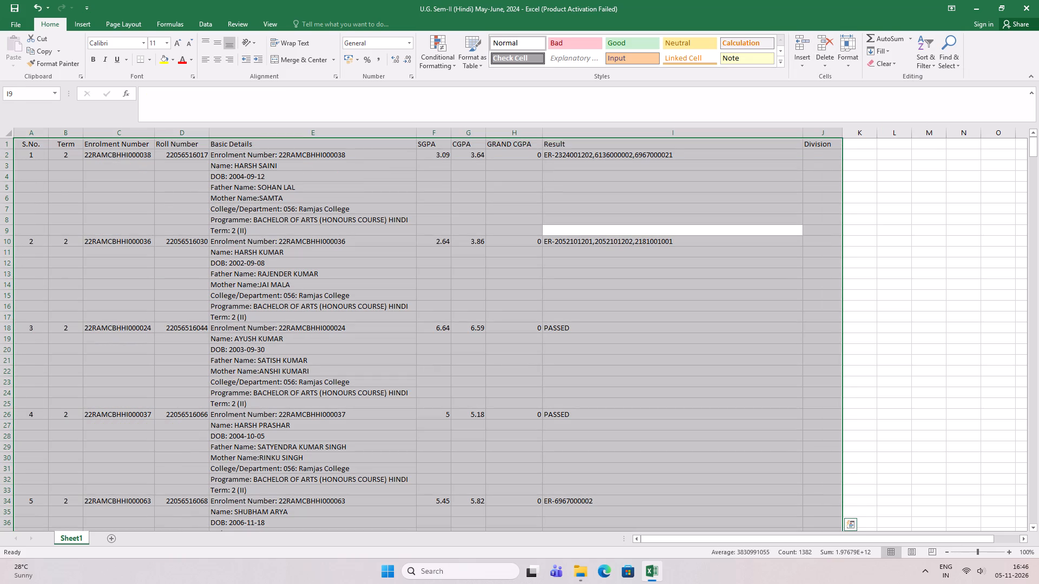
key("ctrl+c")
key("ctrl+c")
key("ctrl+c")
key("ctrl+c")
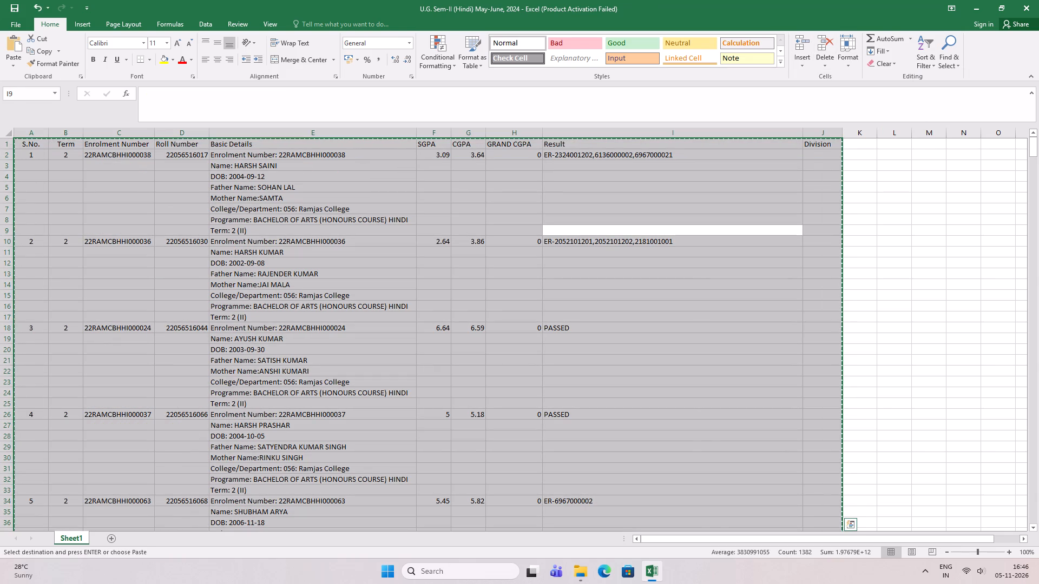
left_click(110, 542)
right_click(109, 537)
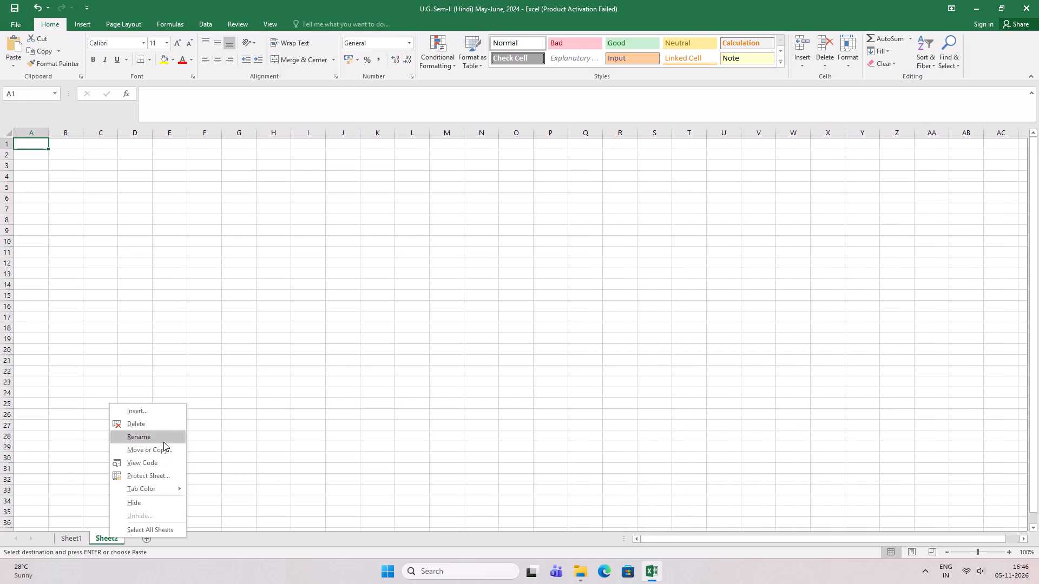
left_click(164, 437)
key("BackSpace")
type("test")
left_click_drag(137, 402, 127, 401)
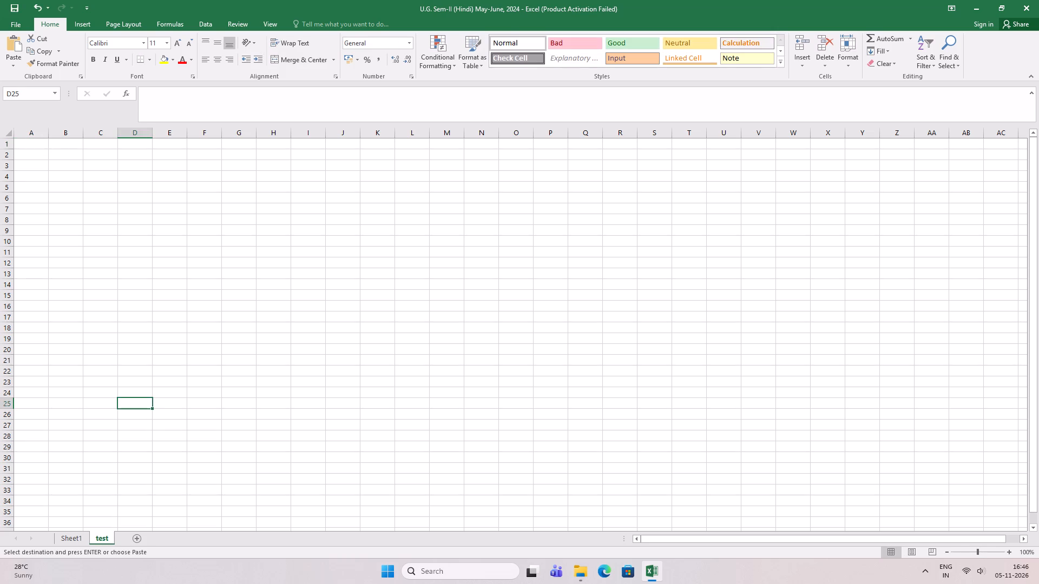
left_click(28, 141)
key("ctrl+v")
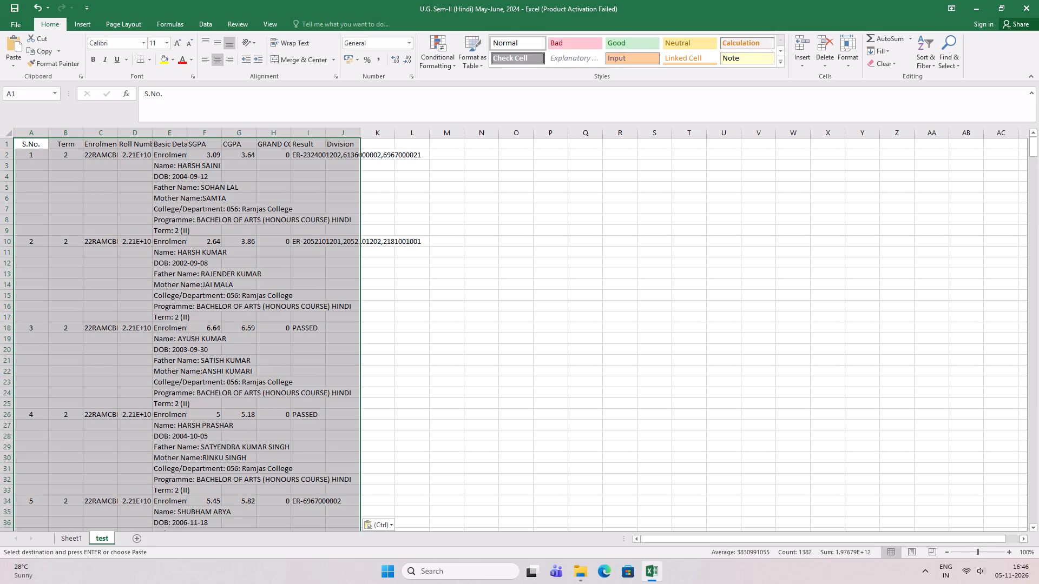
Autofit the widths of all columns on the test sheet to their contents.
left_click(364, 283)
key("ctrl+a")
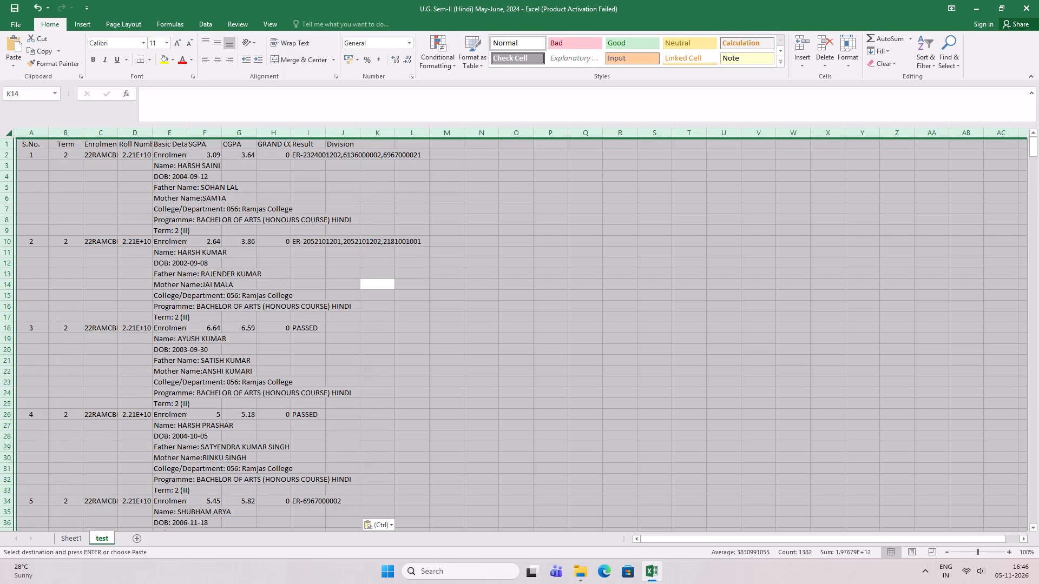
double_click(221, 132)
left_click(583, 255)
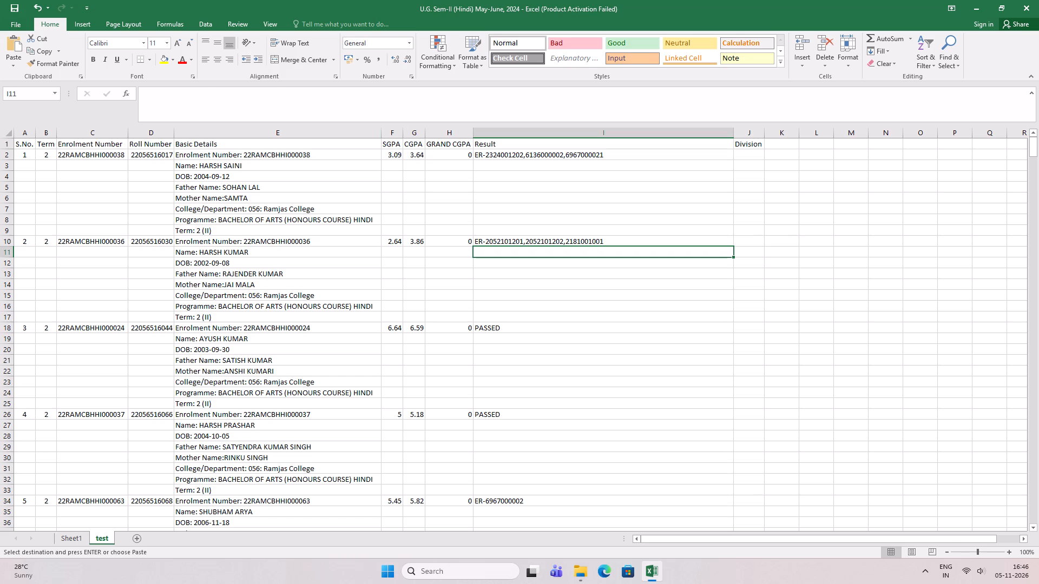
Insert three blank columns between Basic Details and SGPA on the test sheet, starting at column F.
left_click(201, 156)
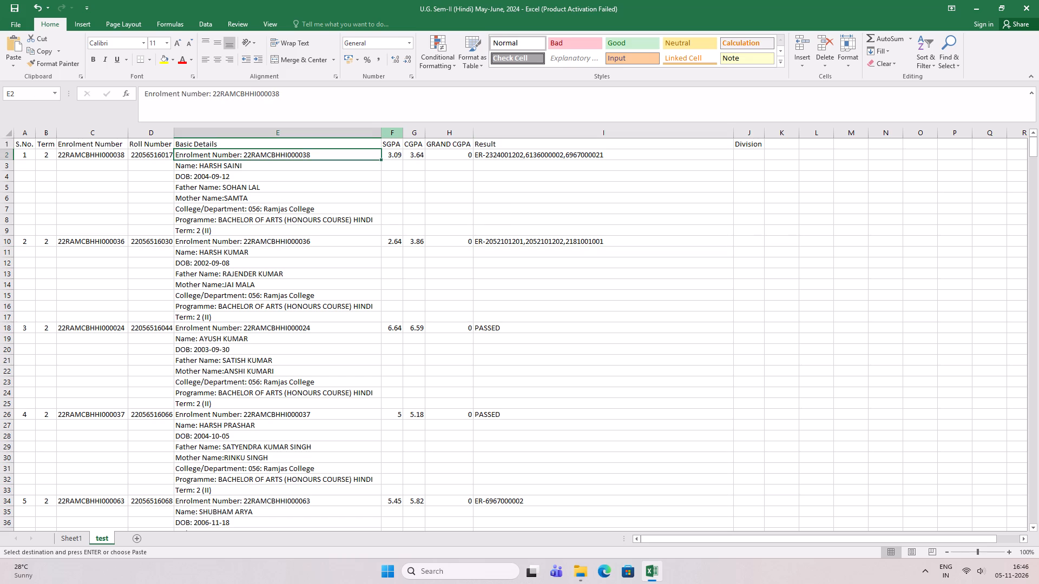
left_click(394, 143)
key("shift+Right")
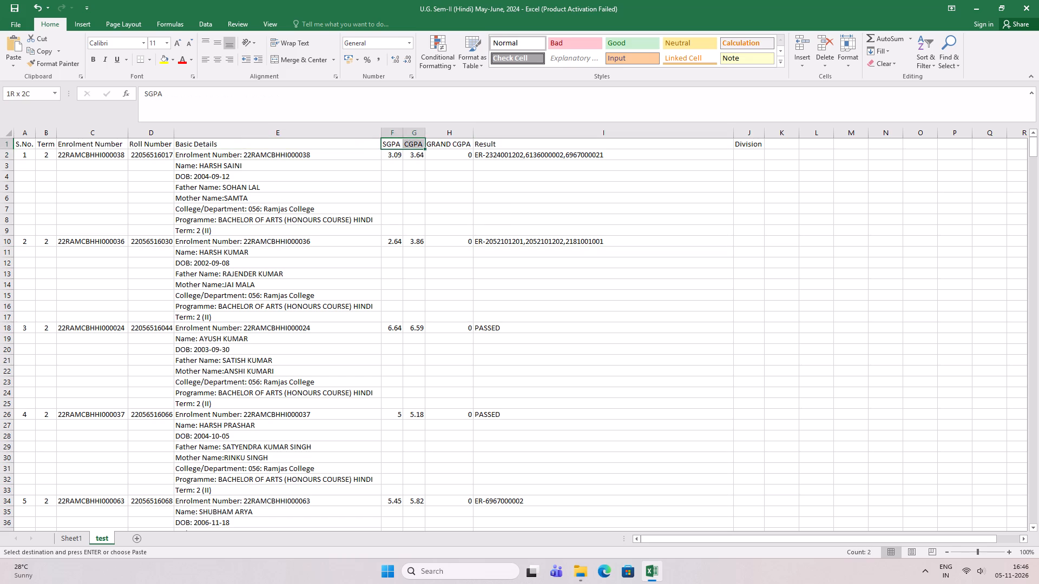
key("shift+Right")
key("shift+Right")
key("shift+Right")
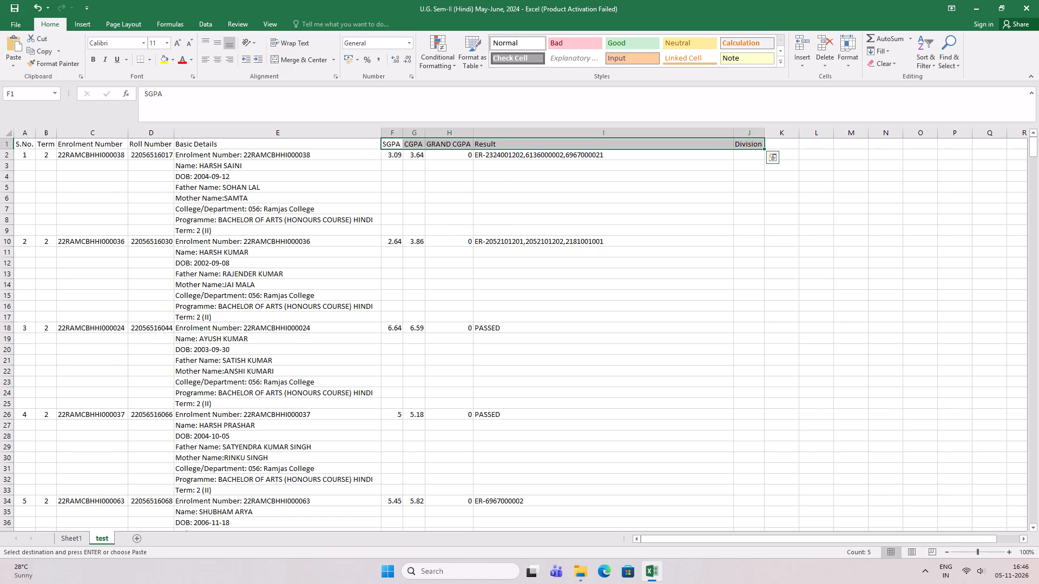
left_click(391, 171)
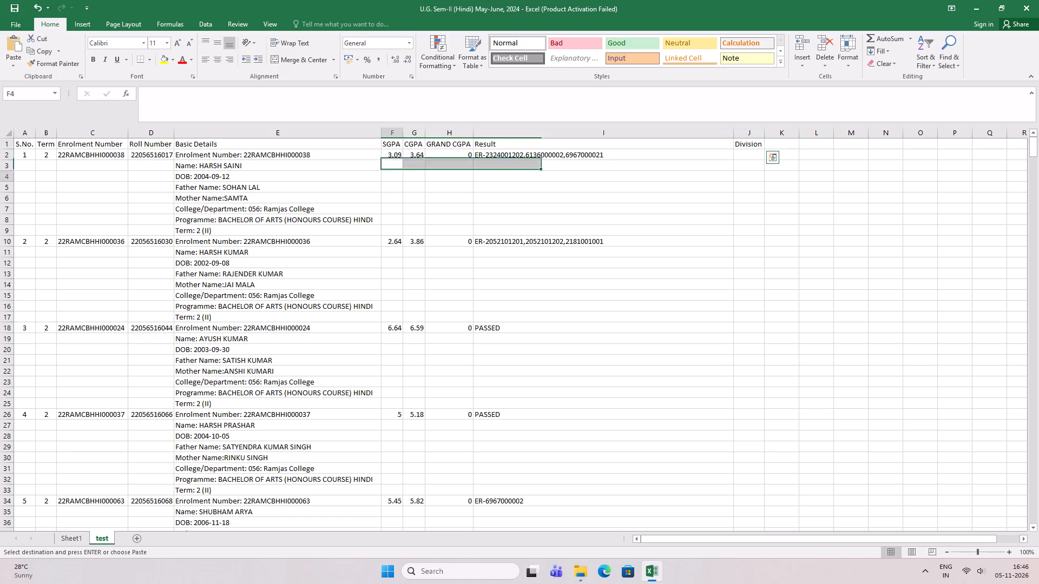
left_click(392, 136)
right_click(392, 136)
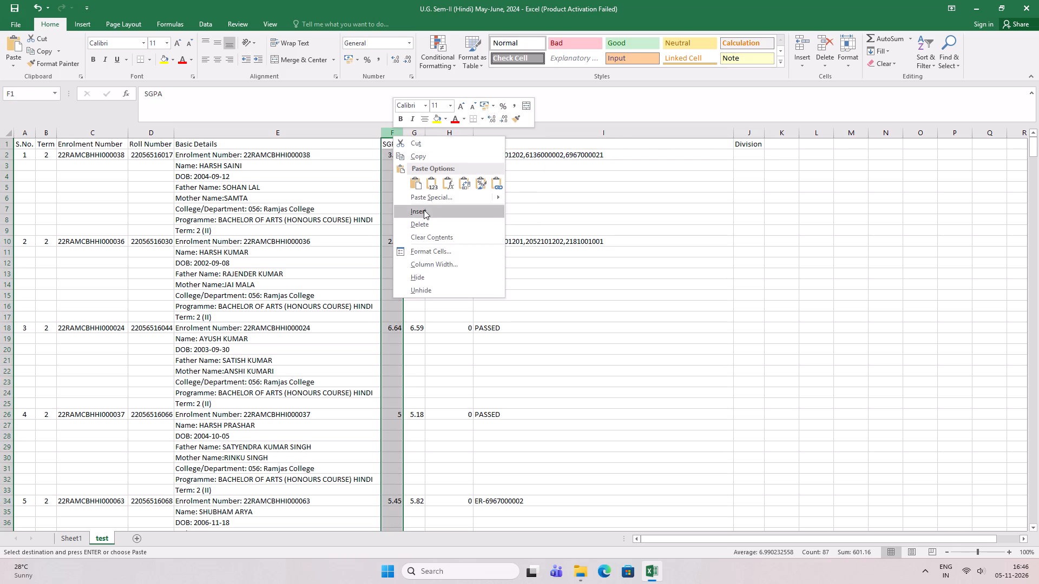
left_click(423, 210)
right_click(465, 138)
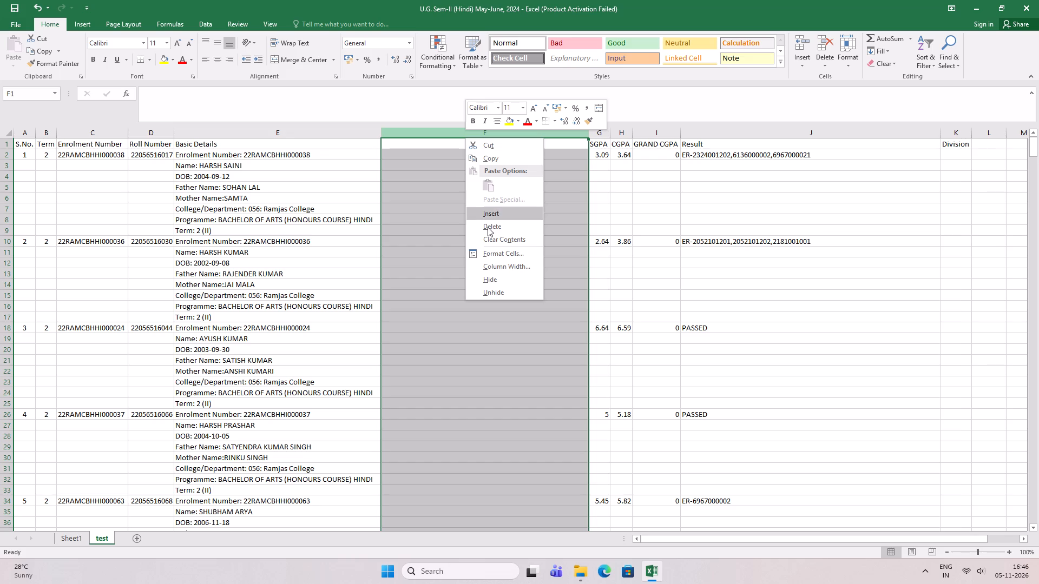
left_click(494, 214)
right_click(504, 135)
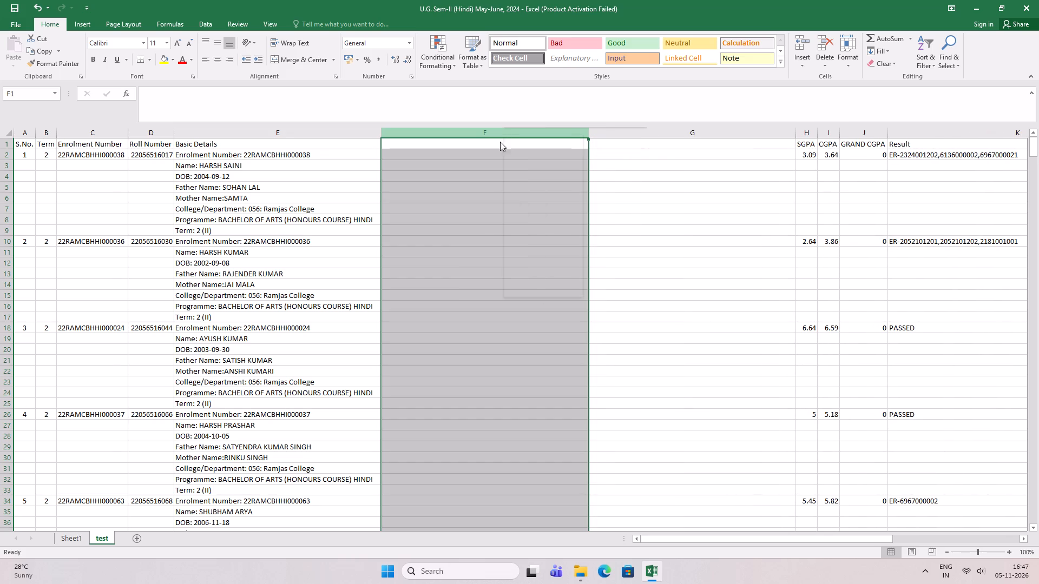
left_click(528, 209)
Narrow the blank columns F, G and H so the result columns move closer to Basic Details.
left_click_drag(587, 137, 459, 135)
left_click_drag(667, 137, 622, 139)
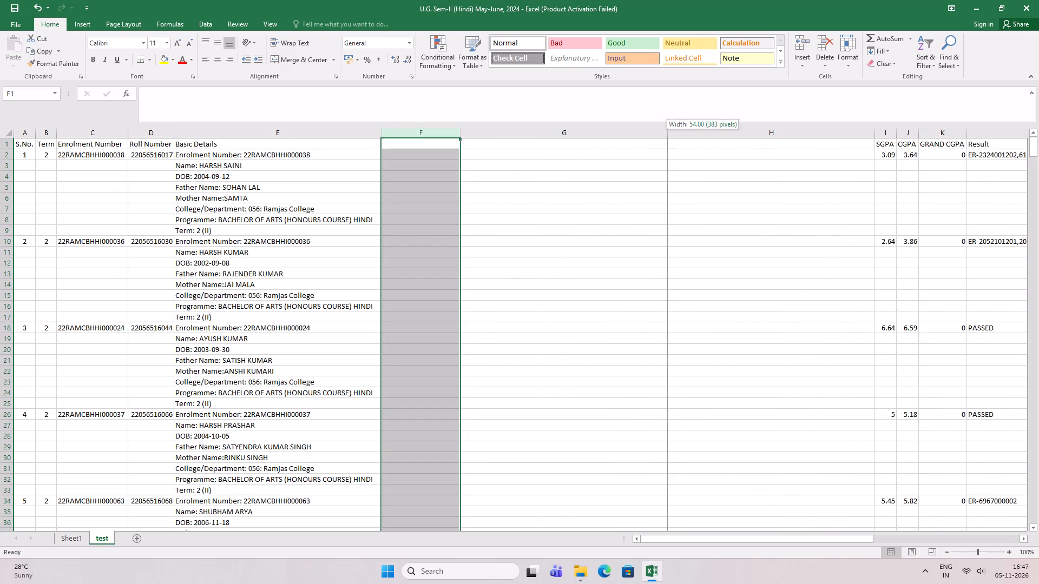
left_click_drag(622, 139, 501, 138)
left_click_drag(708, 135, 602, 144)
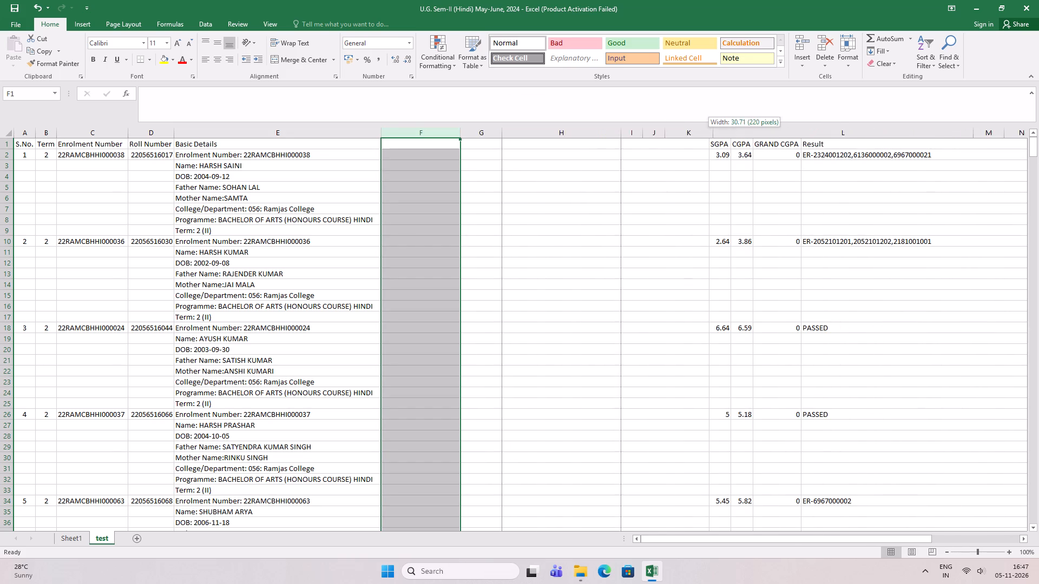
left_click_drag(602, 144, 564, 143)
Insert three more blank columns at column F, directly after Basic Details.
left_click(444, 135)
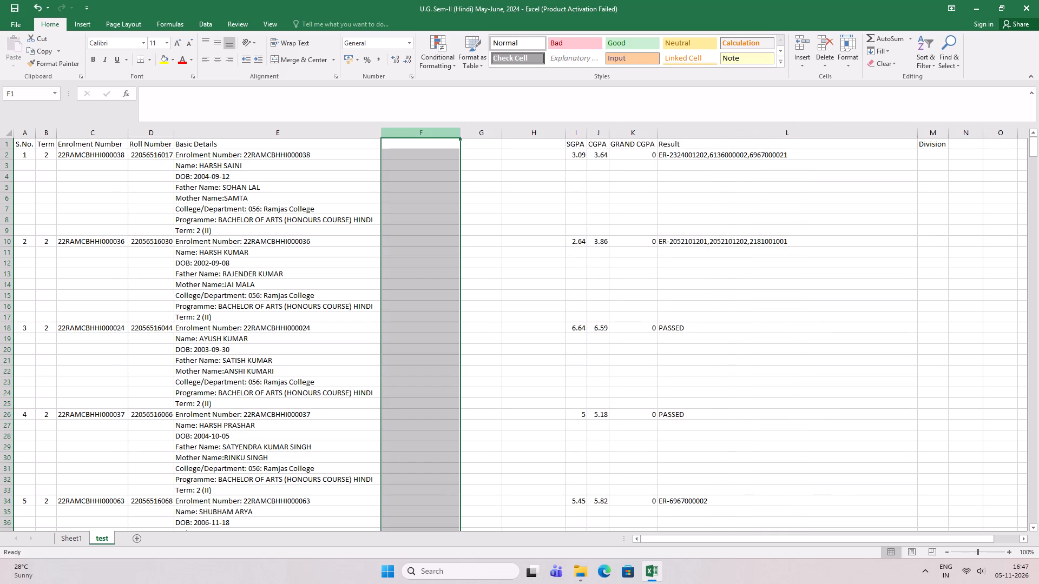
right_click(443, 135)
left_click(474, 212)
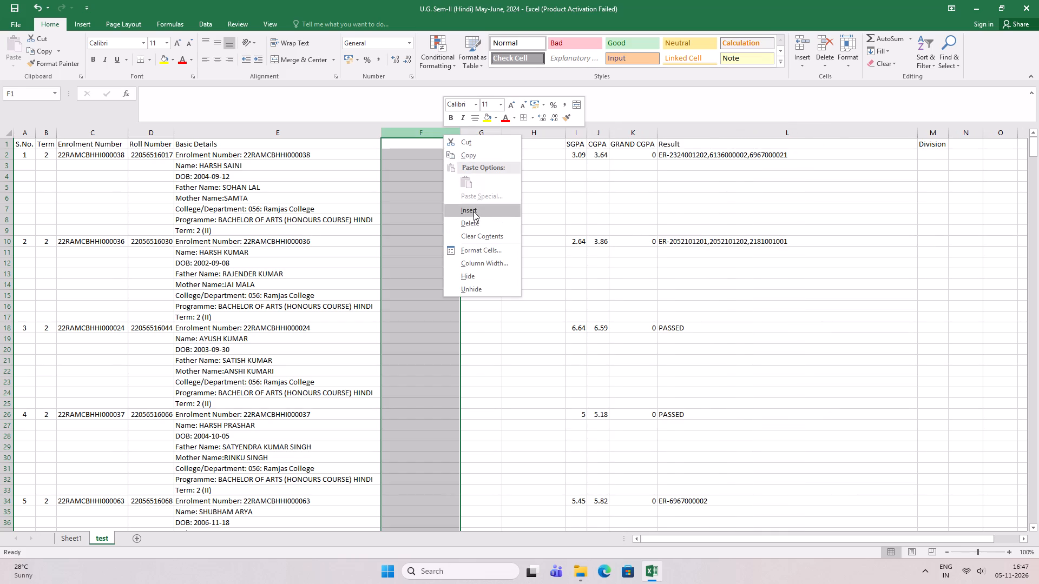
left_click(515, 134)
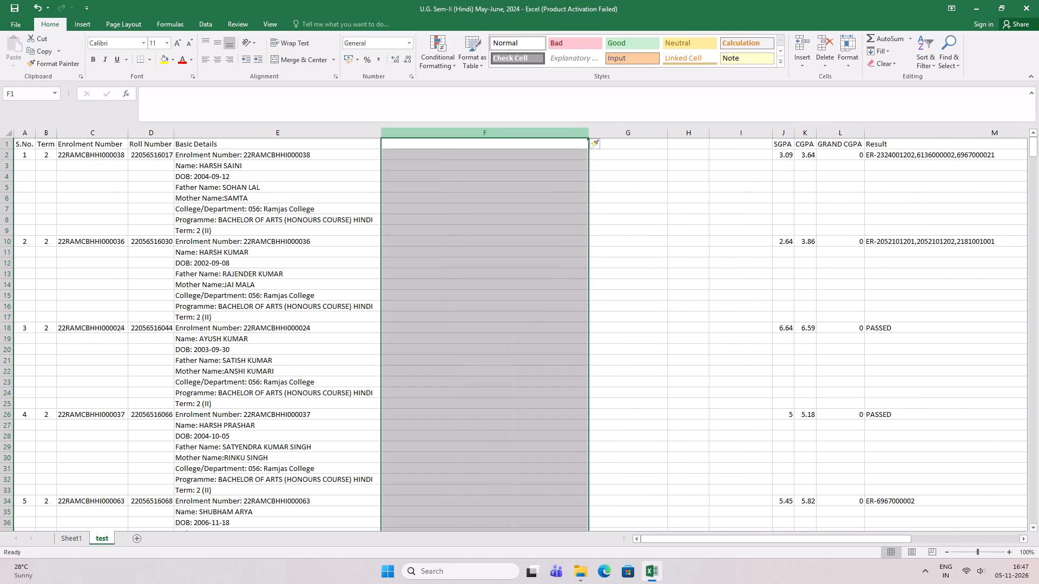
right_click(494, 136)
left_click(523, 208)
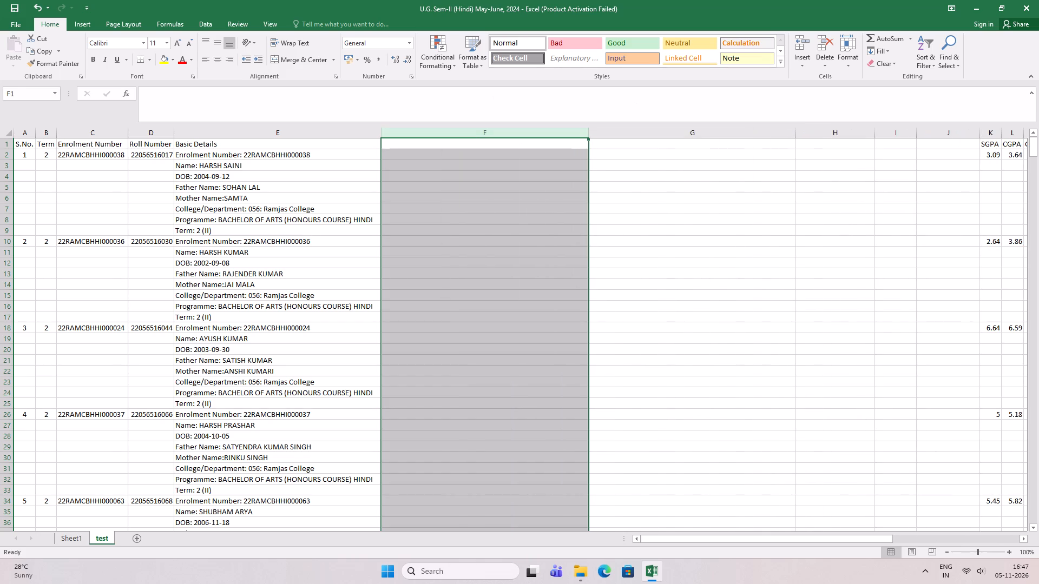
right_click(503, 137)
left_click(532, 211)
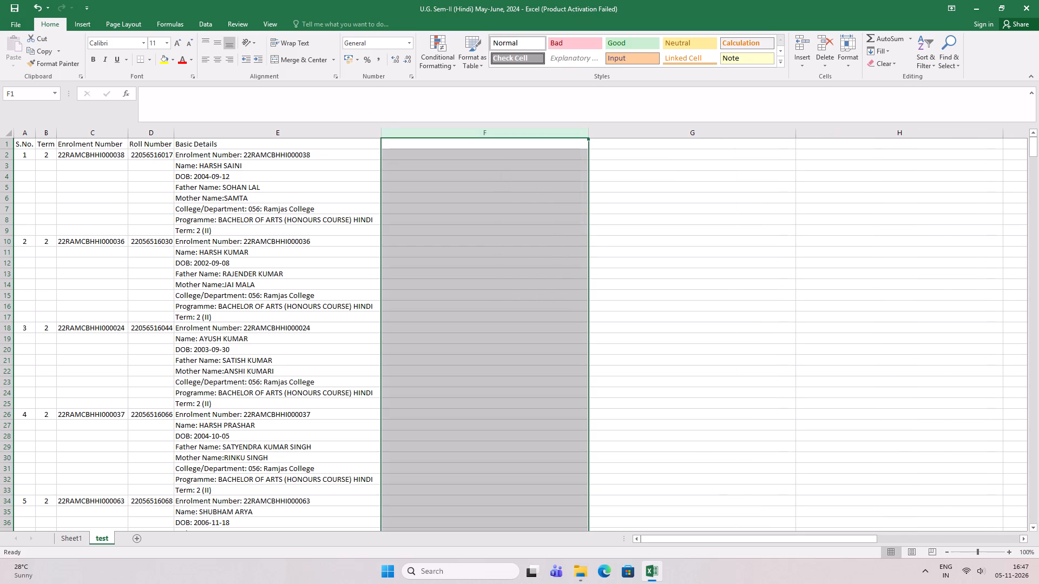
Narrow the wide blank columns F, G and H after Basic Details.
left_click_drag(588, 135, 502, 143)
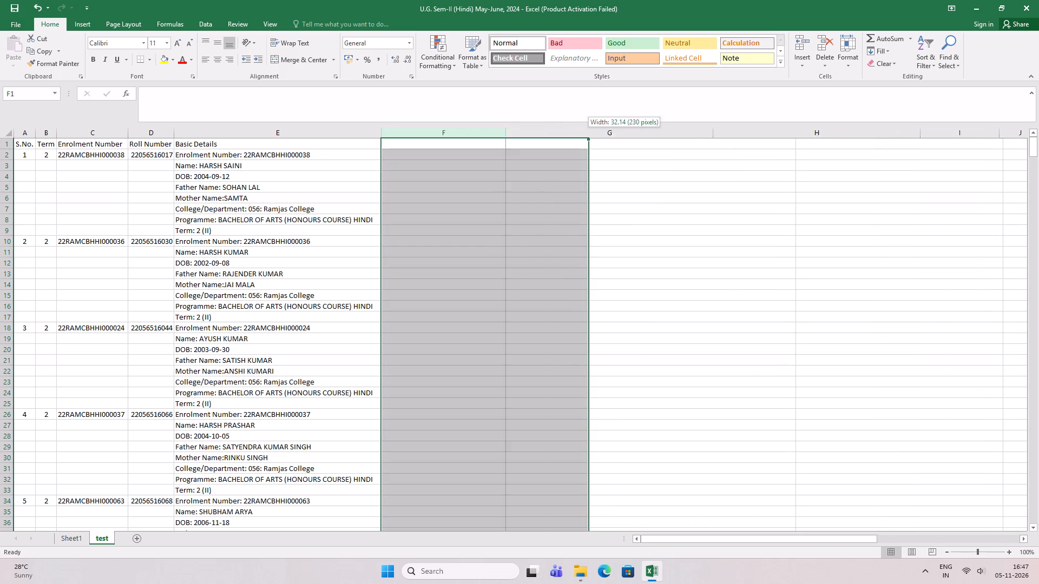
left_click_drag(502, 143, 494, 143)
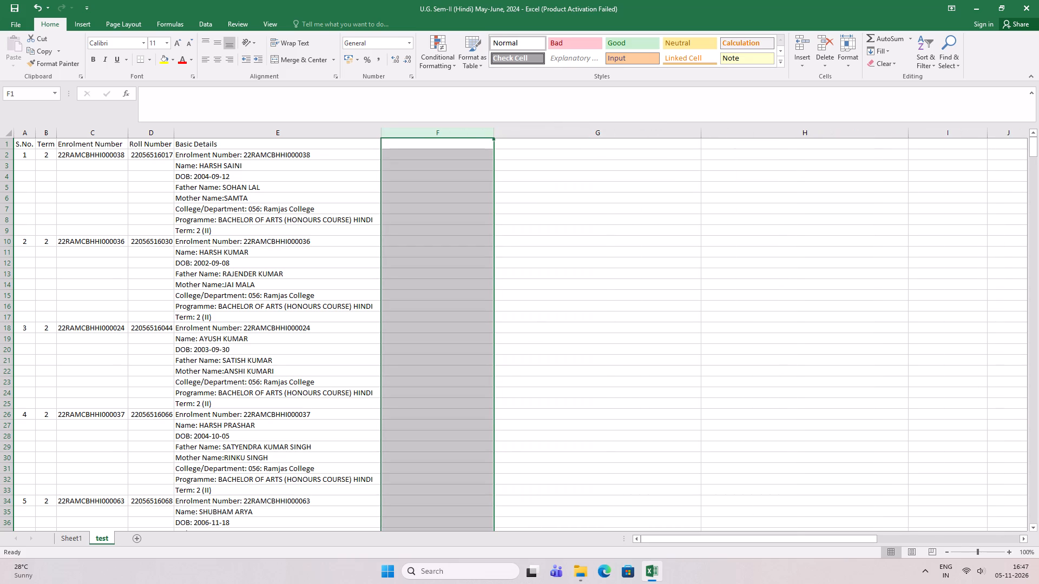
left_click_drag(494, 134, 443, 125)
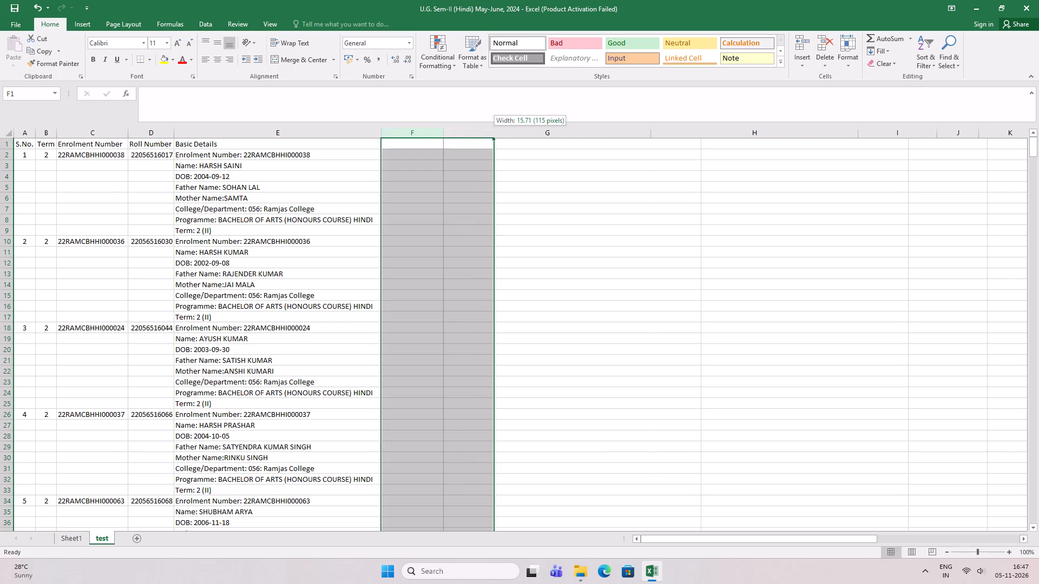
left_click_drag(443, 125, 444, 124)
left_click(524, 134)
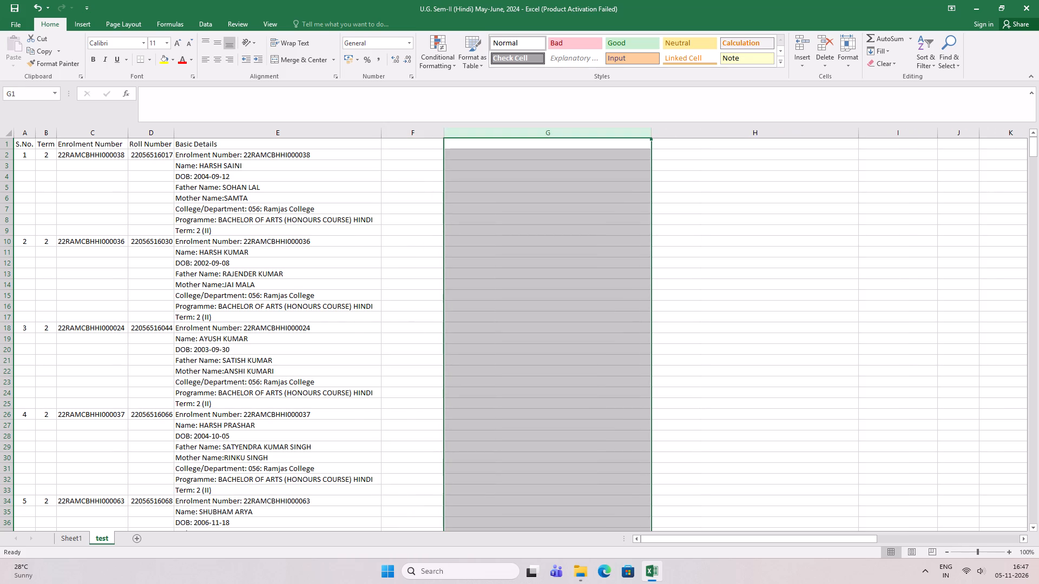
left_click_drag(652, 136, 498, 105)
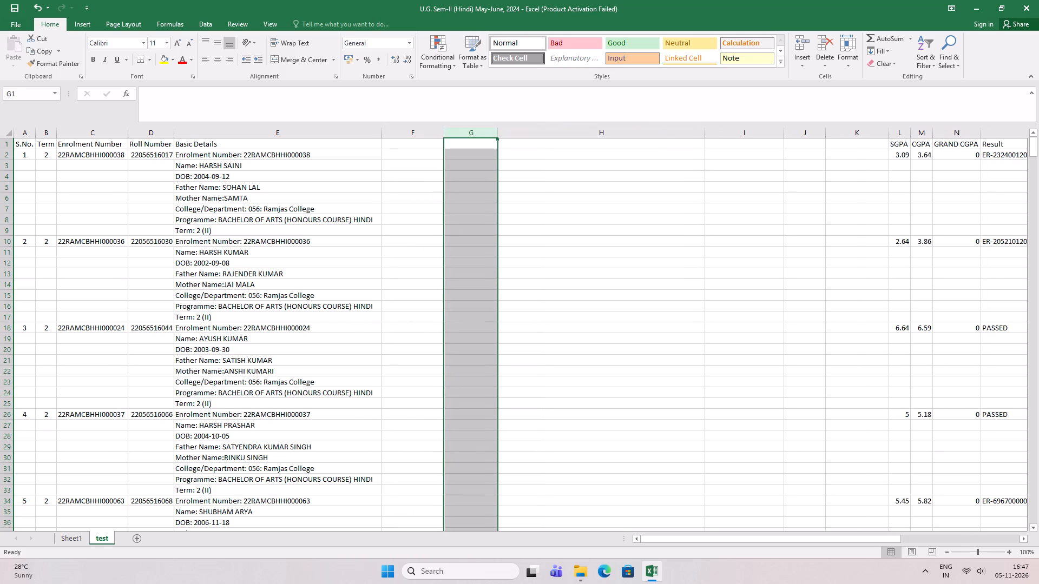
left_click_drag(703, 137, 555, 120)
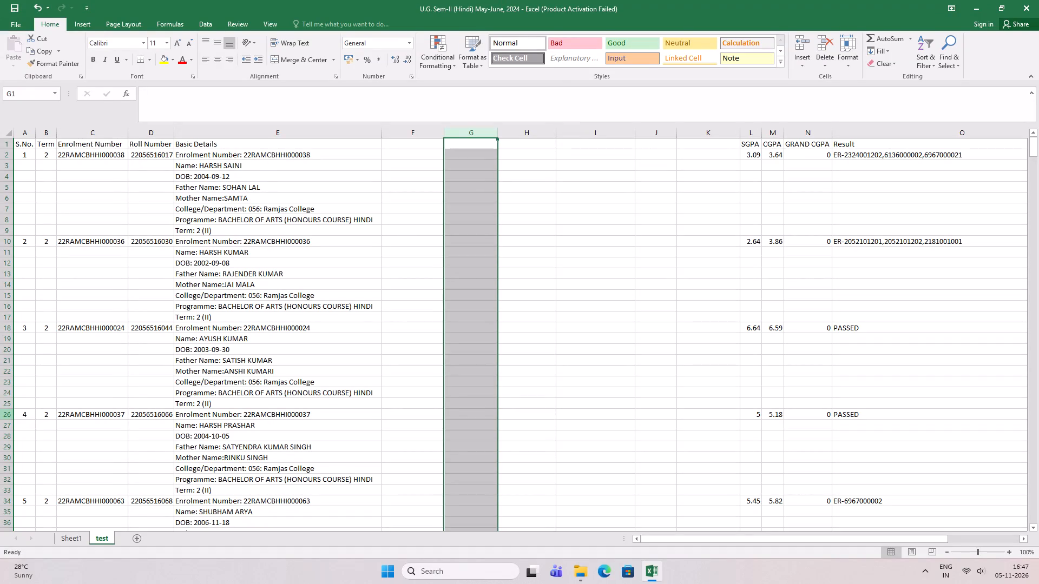
Count the blank columns against the Basic Details lines and insert two more blank columns at column F.
scroll(706, 266, "up", 9)
left_click(415, 208)
left_click(463, 188)
left_click(504, 175)
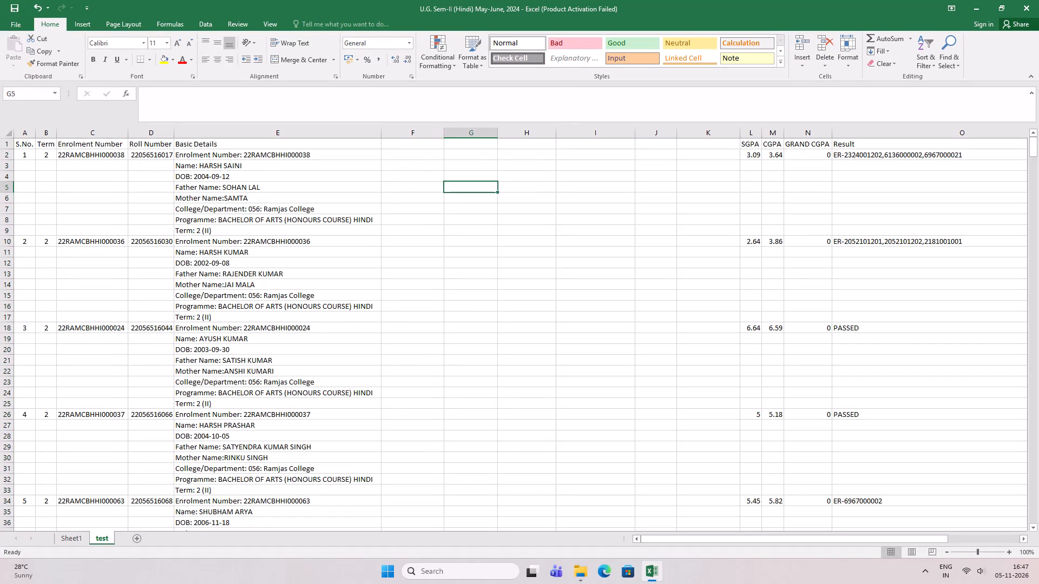
left_click(581, 155)
left_click(655, 146)
left_click(703, 146)
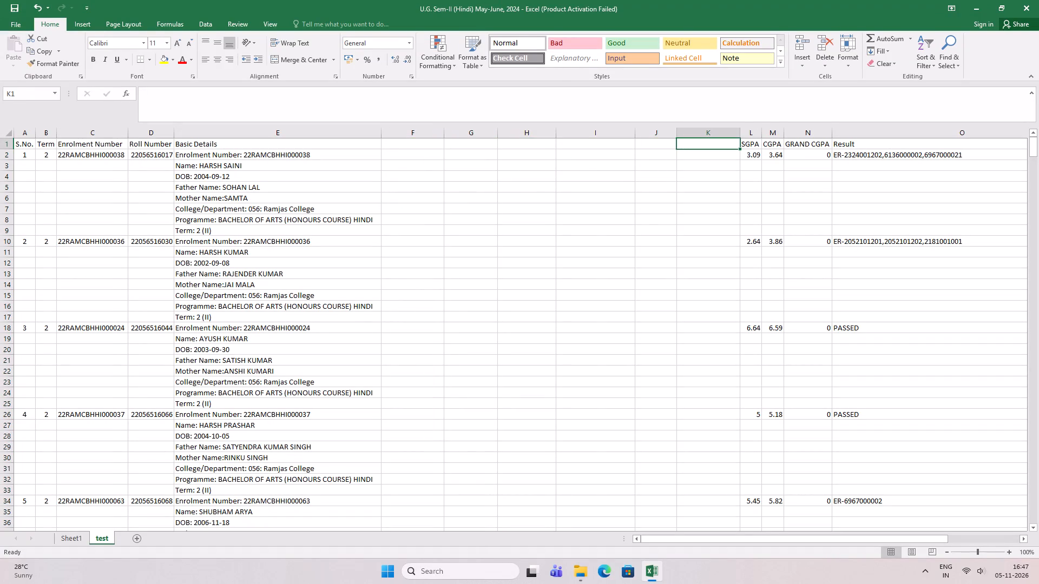
right_click(411, 136)
left_click(446, 210)
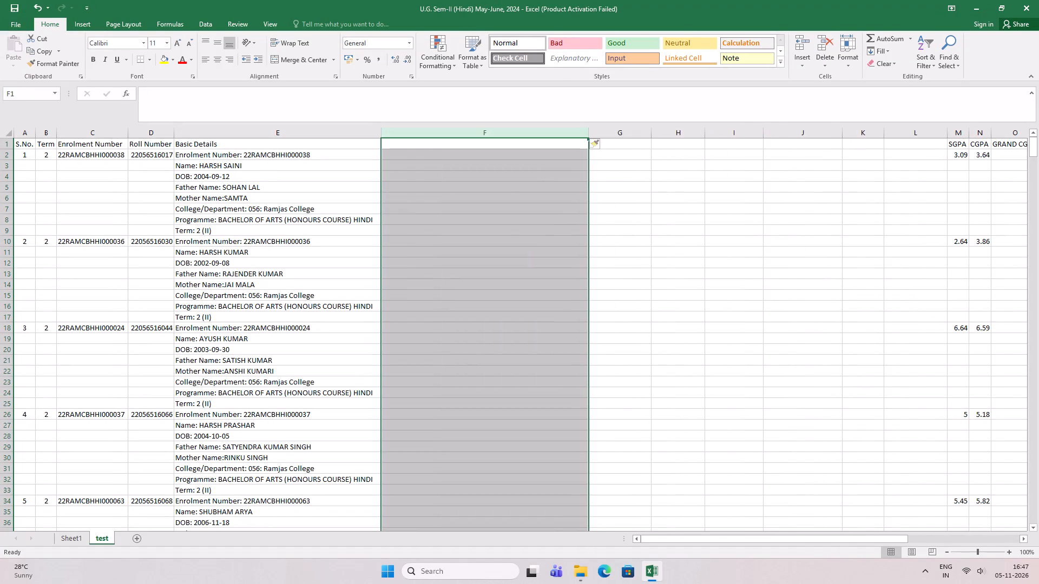
right_click(429, 136)
left_click(462, 209)
left_click(488, 195)
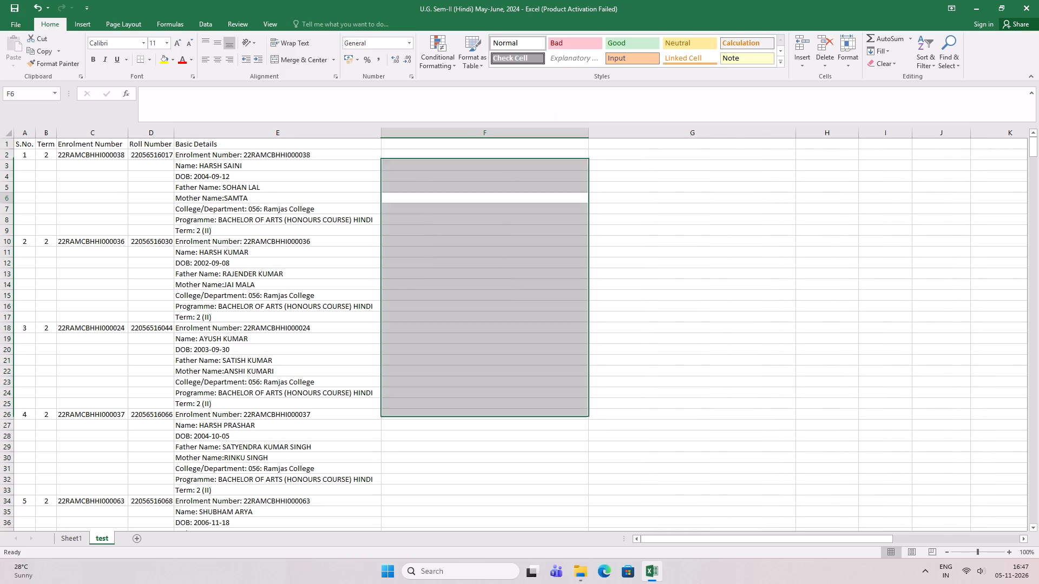
Narrow the wide blank columns F and G after Basic Details.
left_click_drag(588, 135, 450, 138)
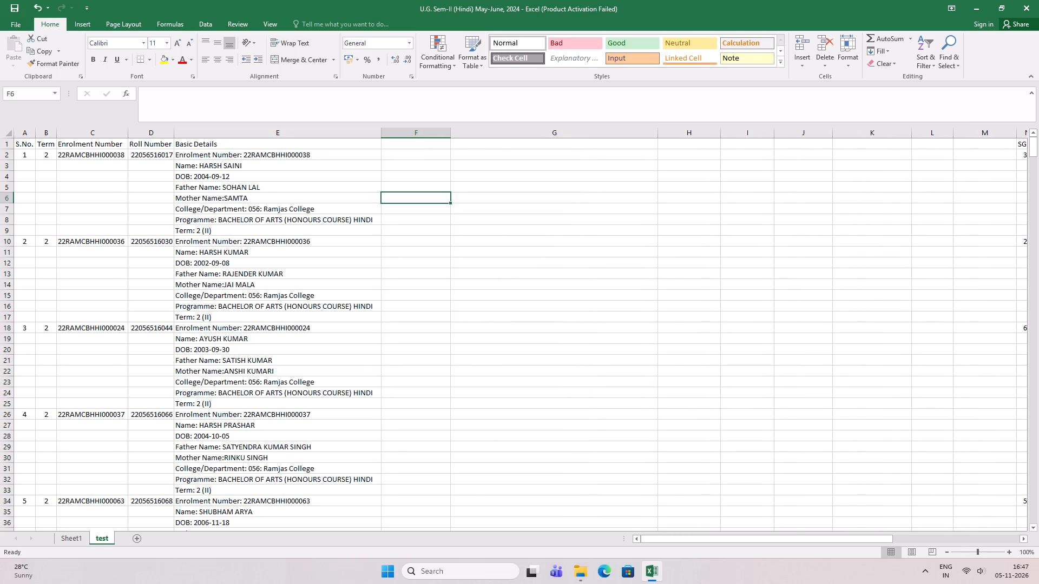
left_click_drag(658, 136, 507, 145)
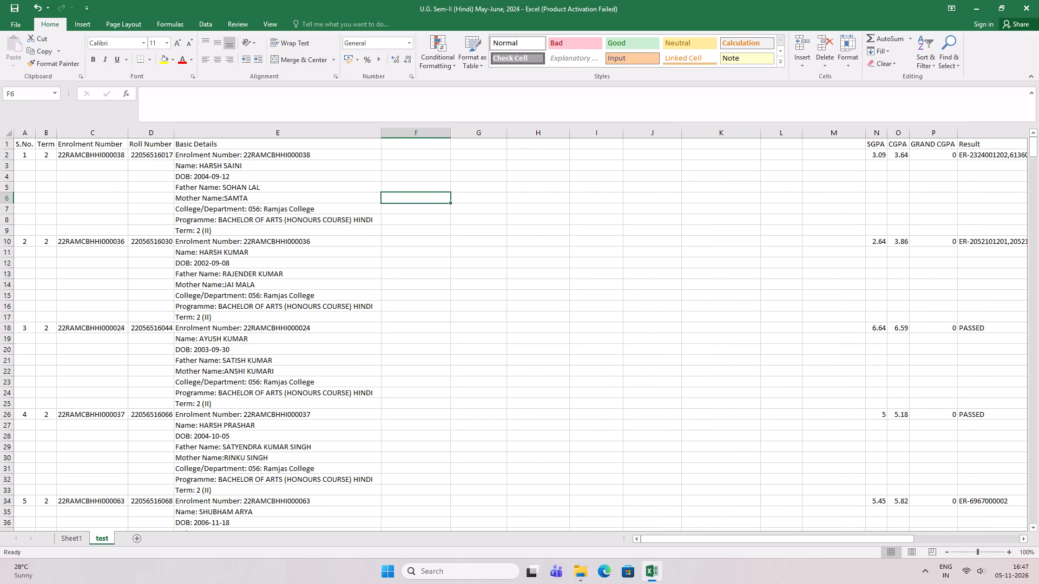
Copy the label "Enrolment Number" from the Basic Details text in E2 into F1 as a column header.
double_click(208, 158)
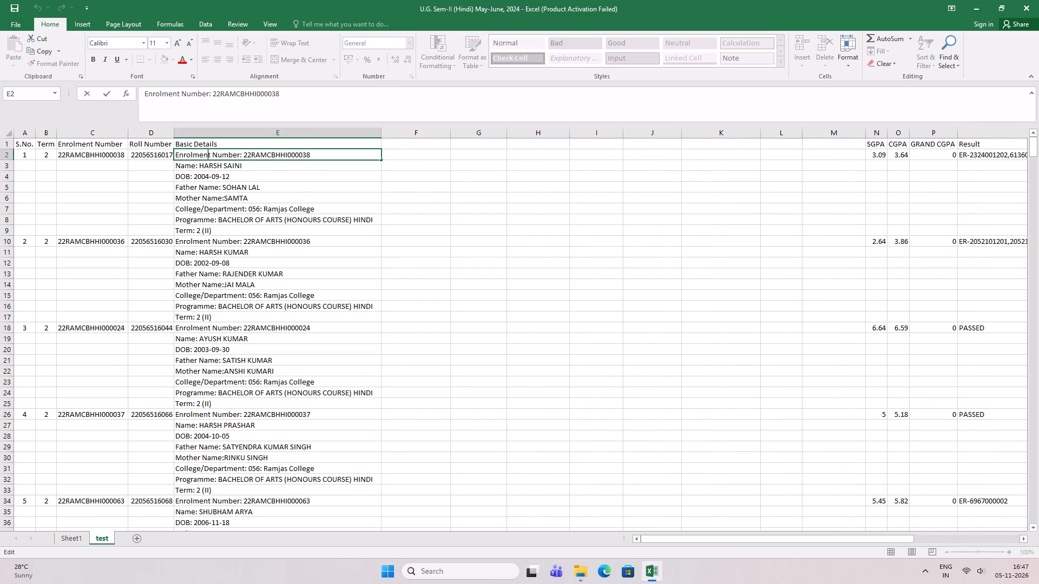
left_click_drag(208, 94, 143, 95)
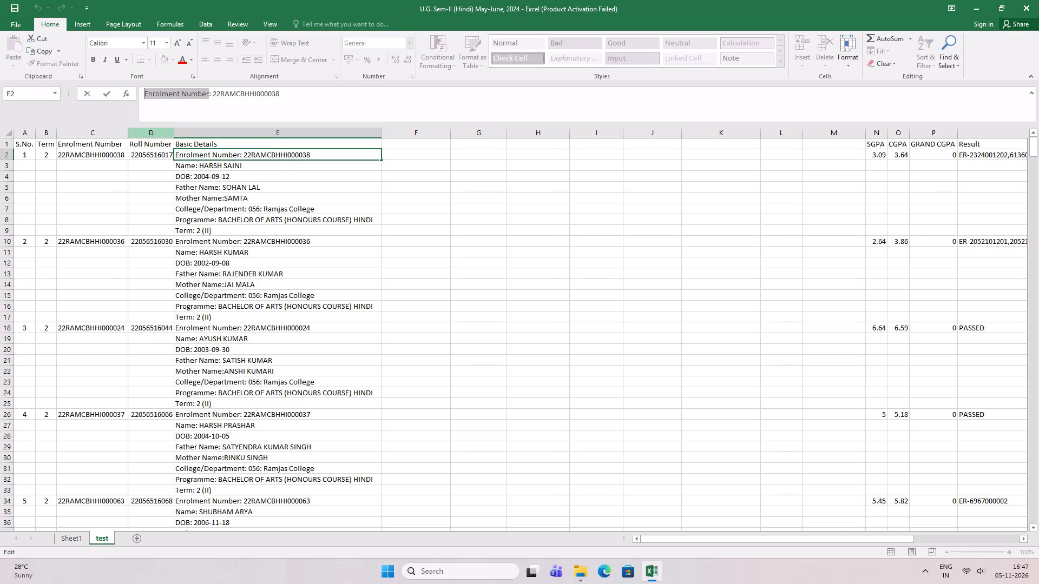
key("ctrl+c")
key("ctrl+c")
key("ctrl+c")
left_click(407, 147)
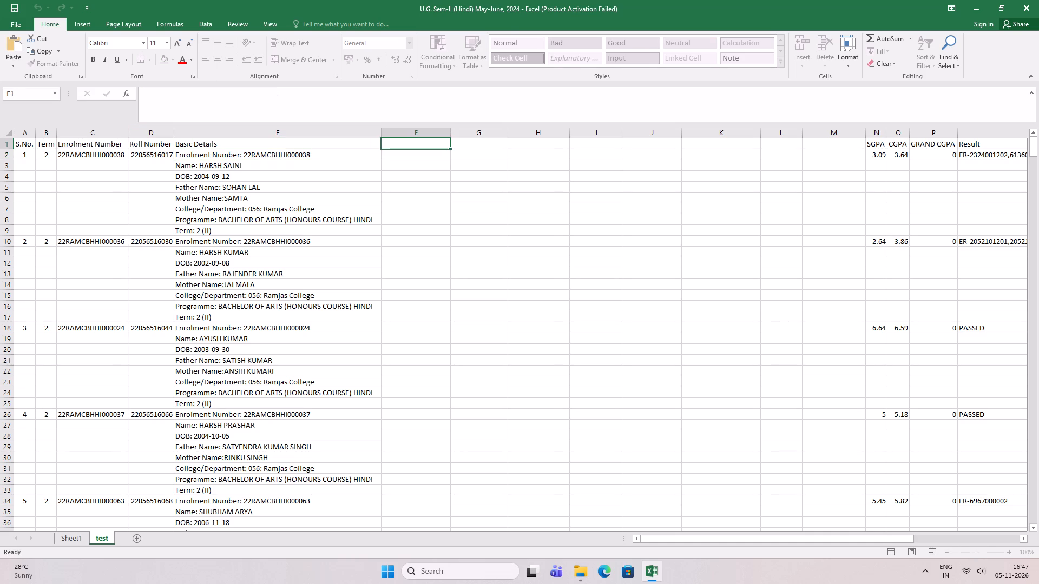
double_click(407, 147)
key("ctrl+v")
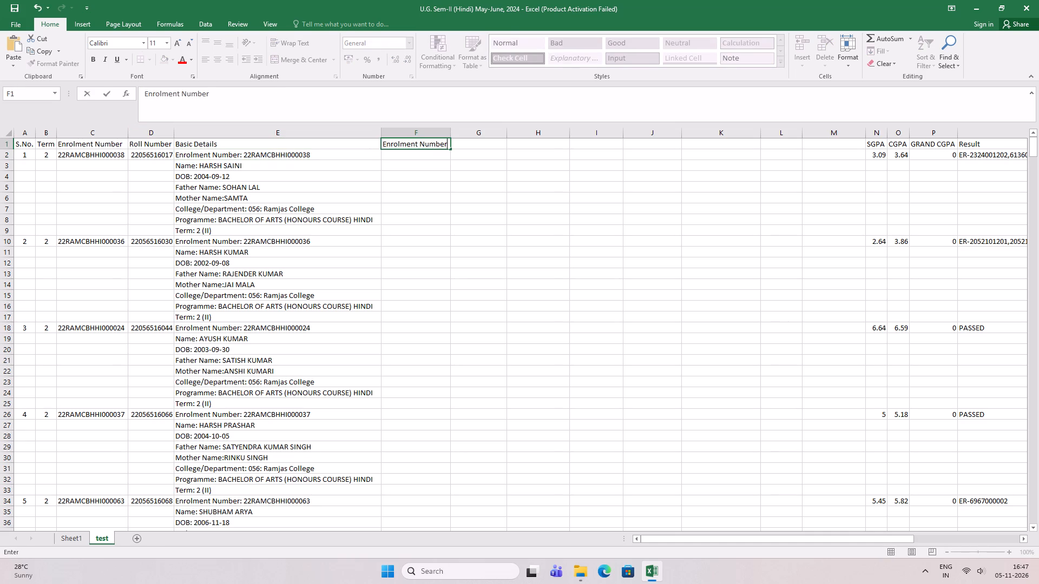
left_click(406, 166)
Copy the label "DOB" from the Basic Details text in E4 into H1, leaving G1 empty.
left_click(192, 180)
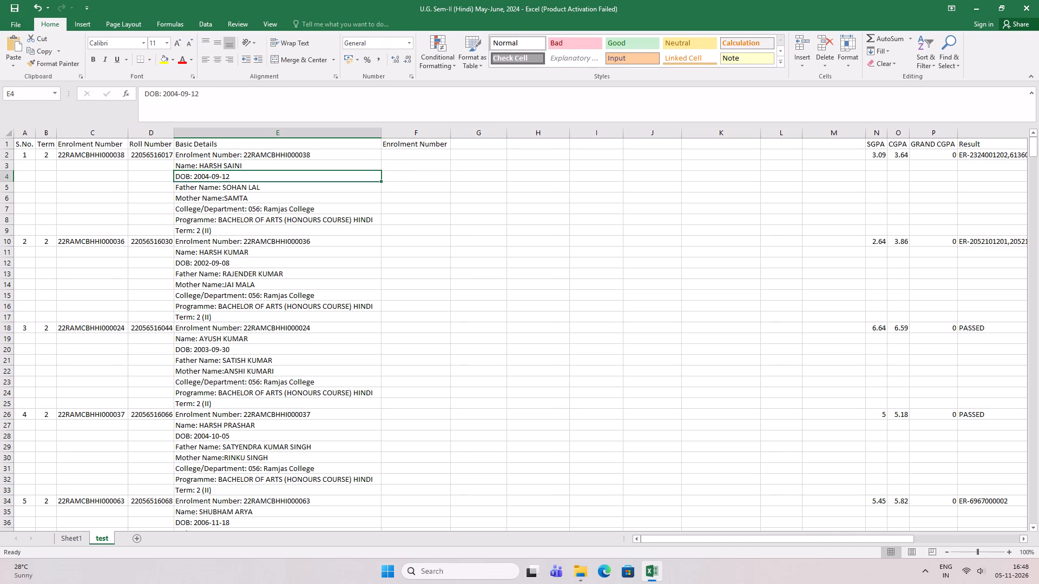
left_click_drag(159, 94, 135, 94)
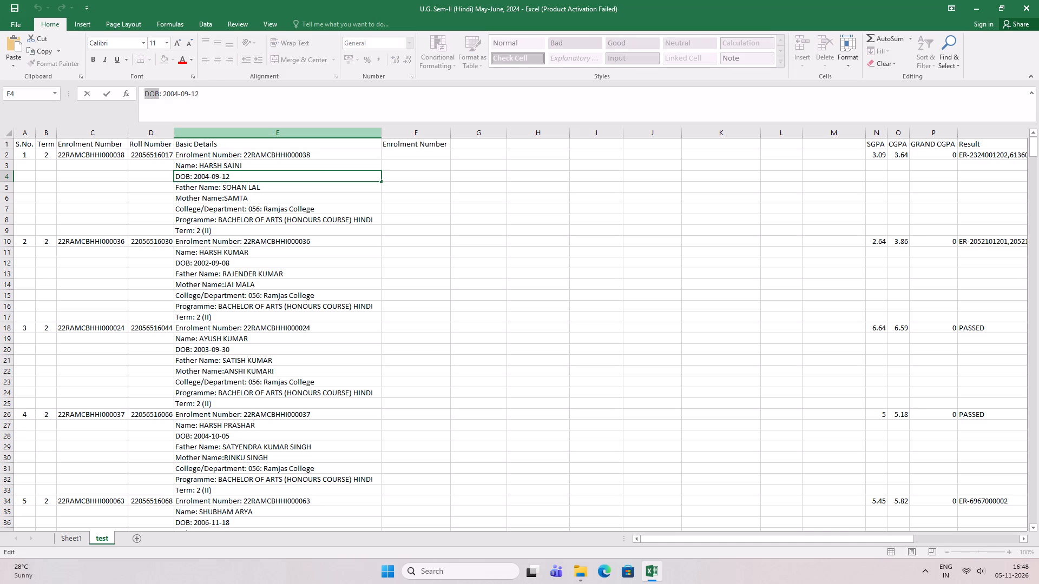
key("ctrl+c")
double_click(538, 145)
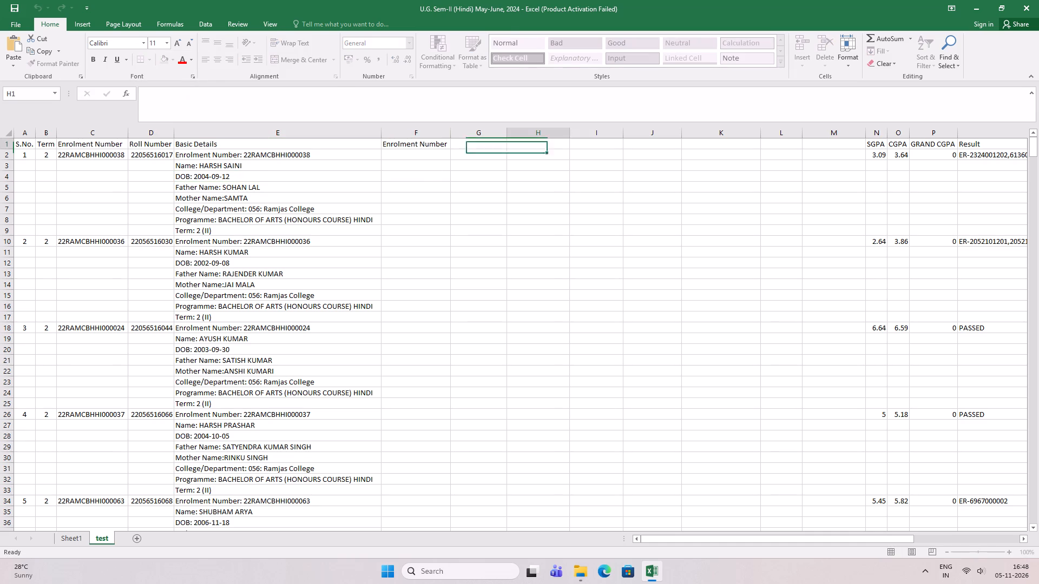
key("ctrl+v")
left_click(529, 169)
Copy the label "Name" from the Basic Details text in E3 into the empty header cell G1.
left_click(186, 166)
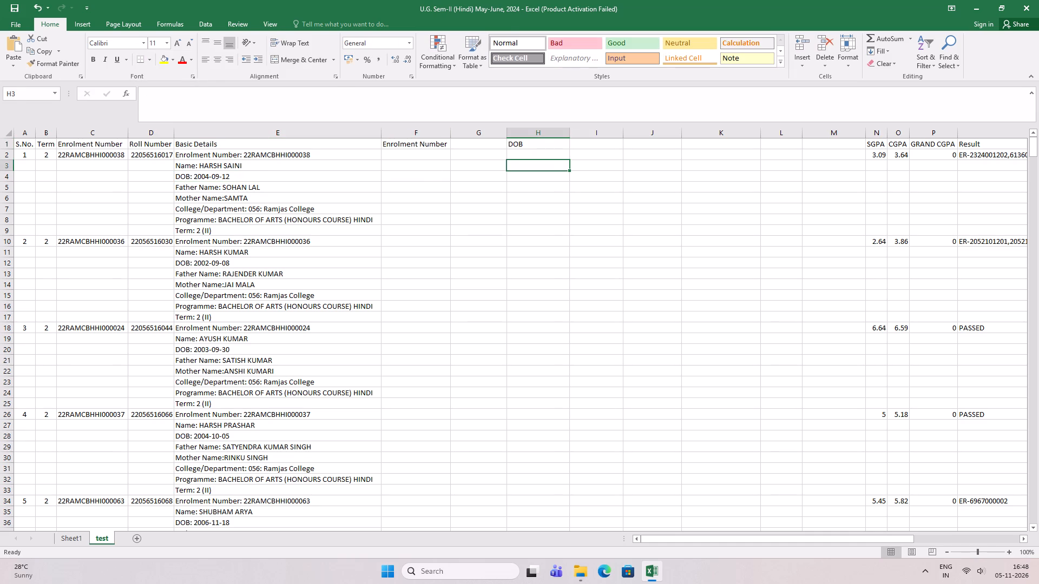
left_click_drag(164, 95, 132, 95)
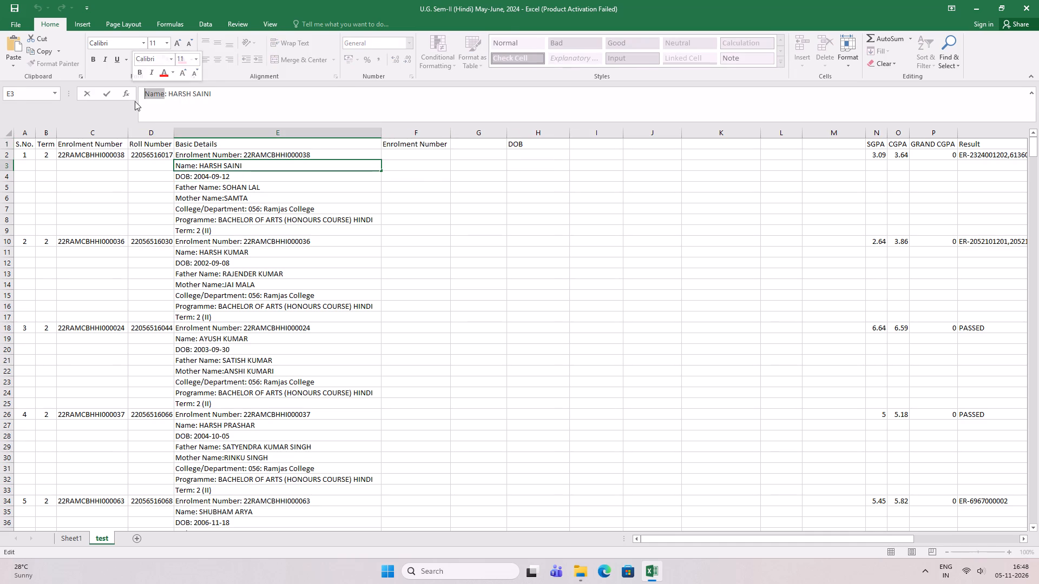
key("ctrl+c")
key("ctrl+c")
double_click(476, 145)
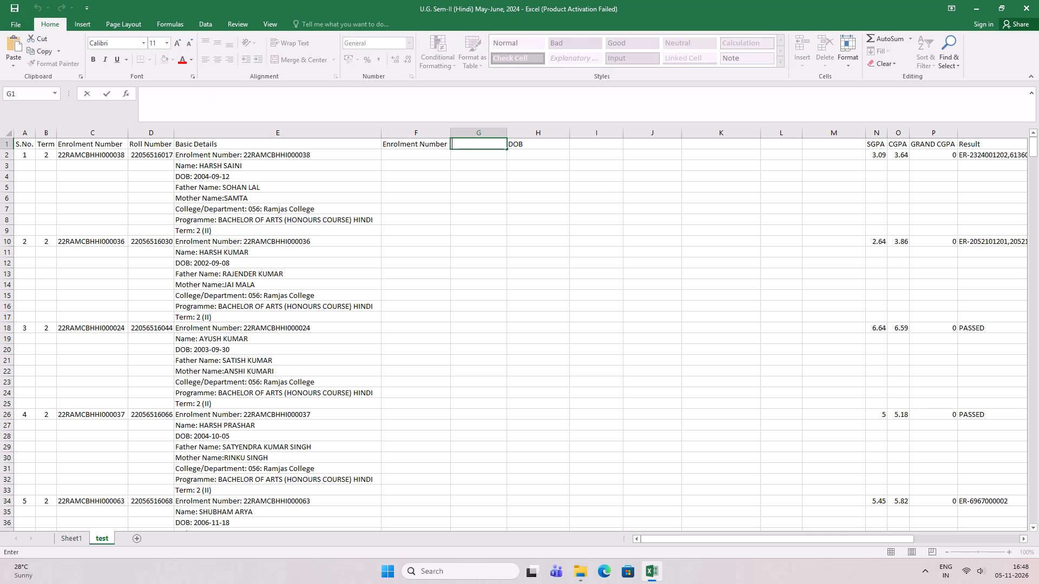
key("ctrl+v")
left_click(496, 175)
Copy the label "Father Name" from the Basic Details text in E5 into header cell I1.
left_click(209, 189)
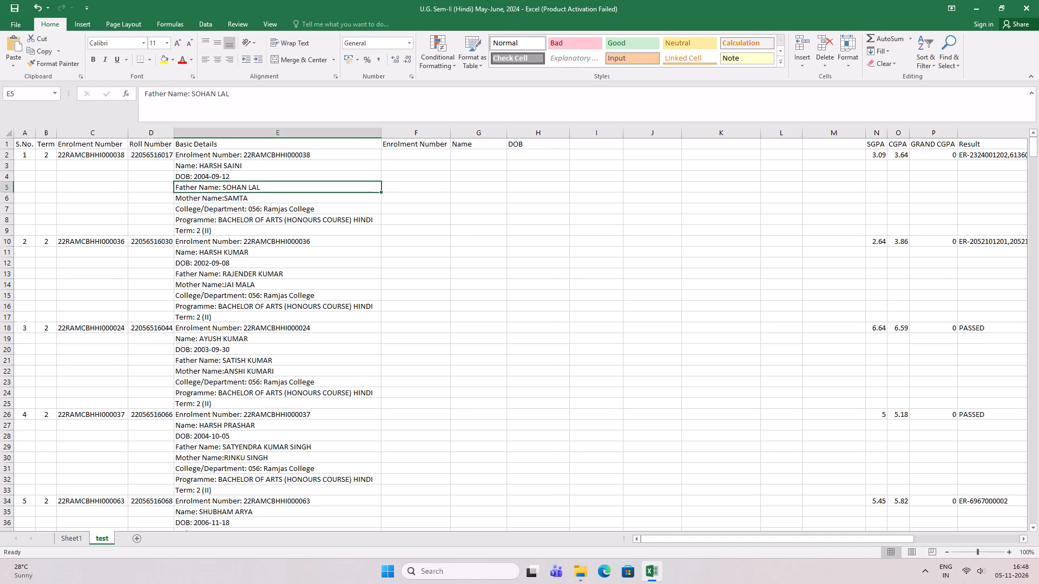
left_click_drag(186, 95, 135, 95)
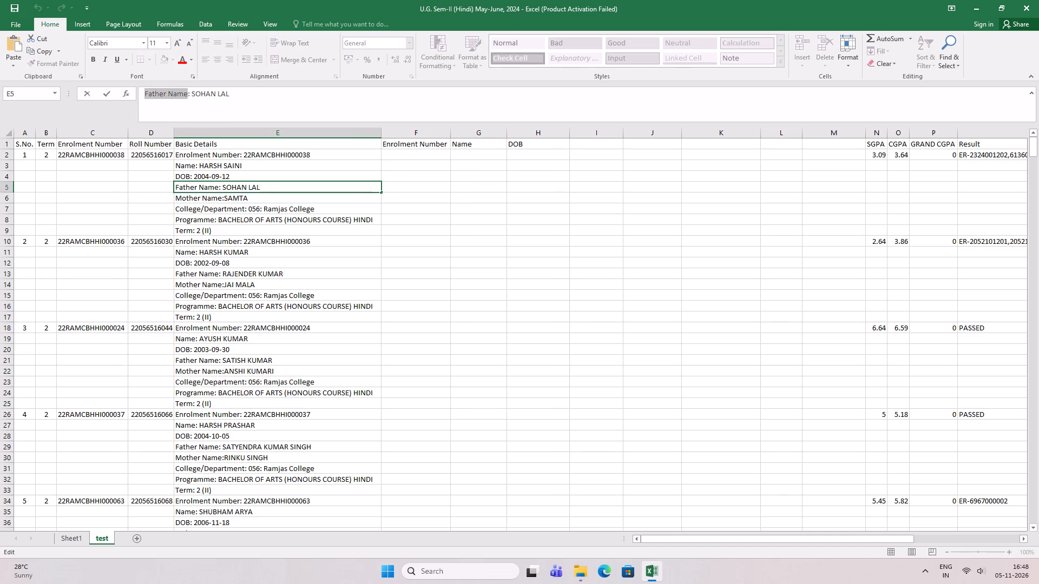
key("ctrl+c")
double_click(587, 144)
key("ctrl+v")
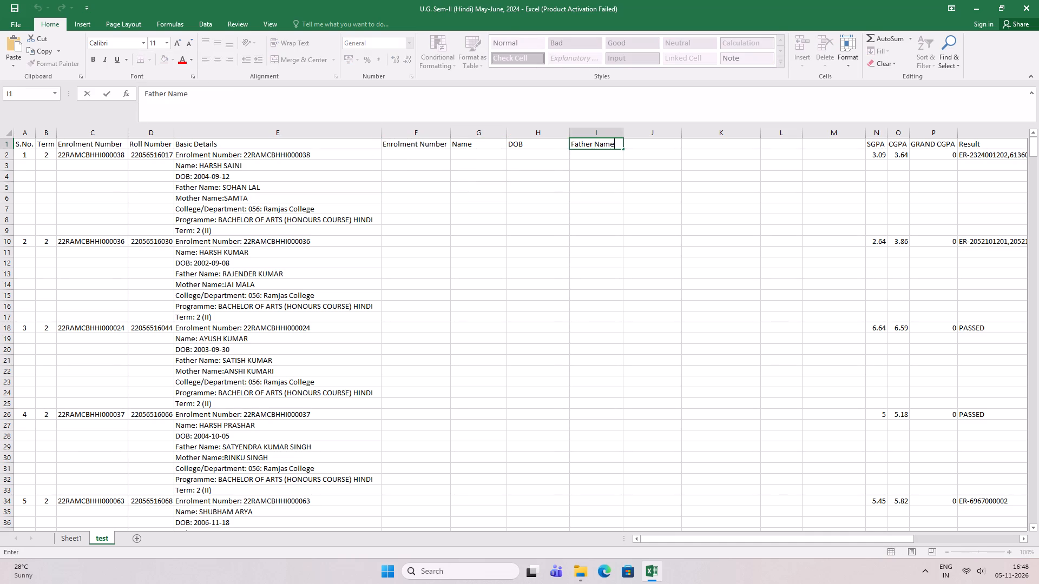
left_click(630, 147)
Copy the label text "Mother Nam" from Basic Details cell E6 into header cell J1.
left_click(206, 200)
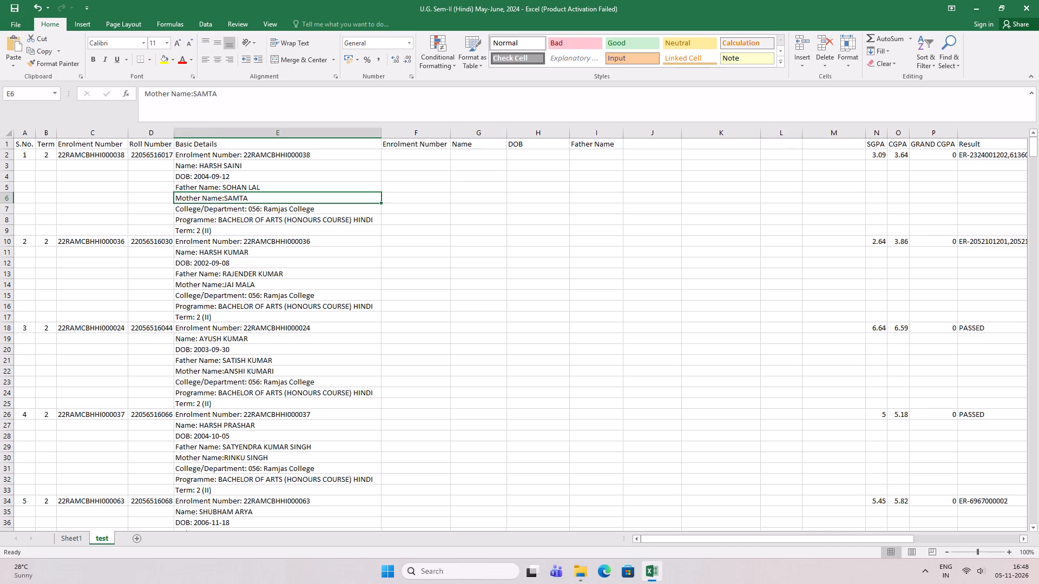
left_click_drag(189, 95, 116, 94)
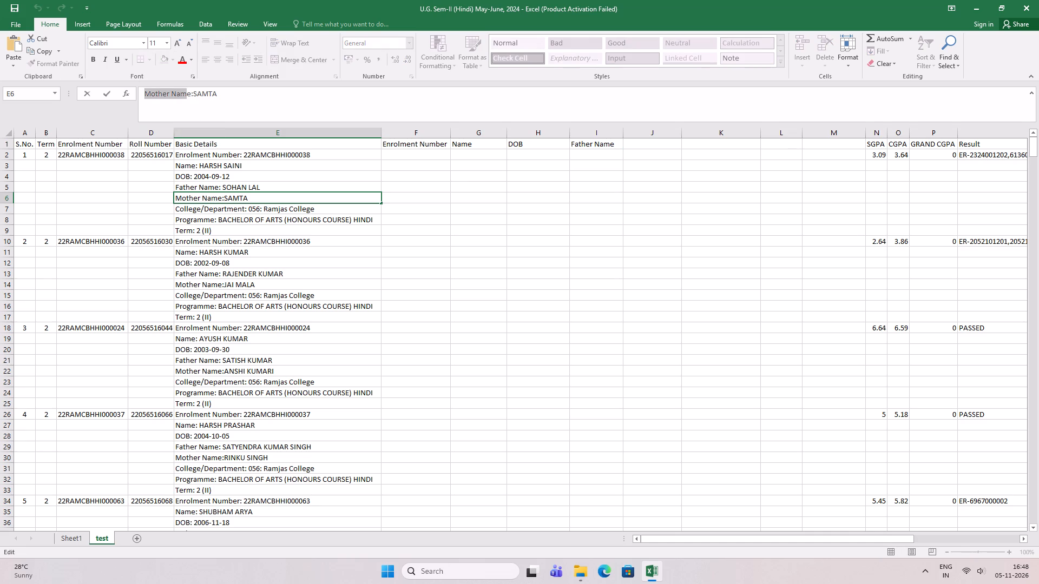
key("ctrl+c")
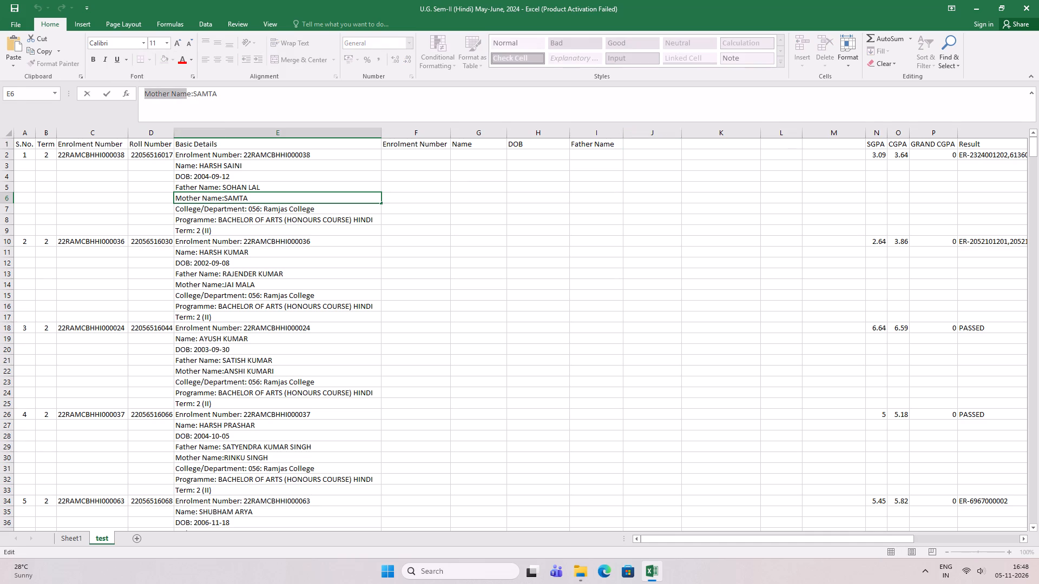
left_click(643, 147)
key("ctrl+v")
left_click(649, 173)
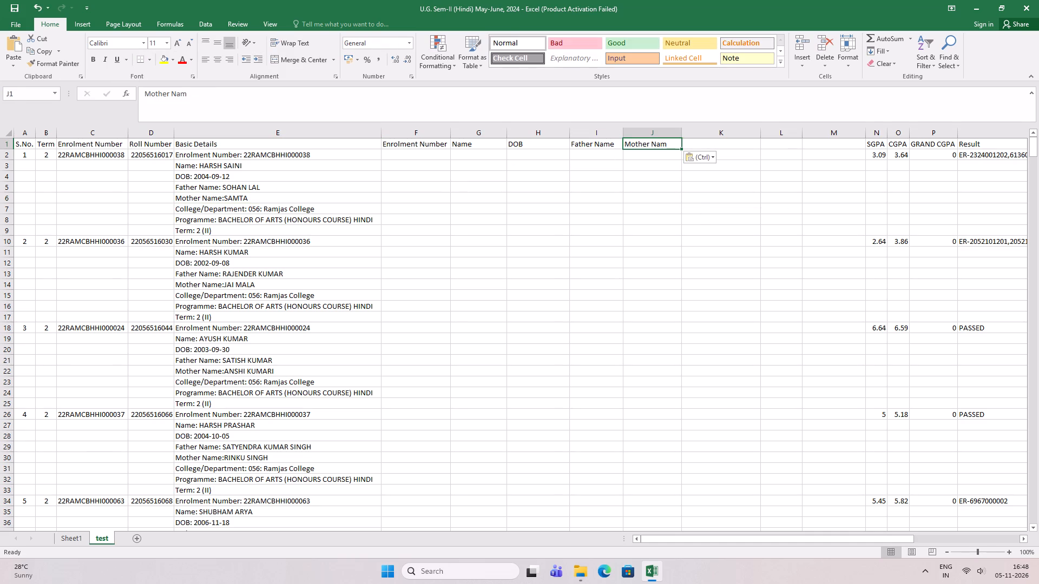
left_click(207, 198)
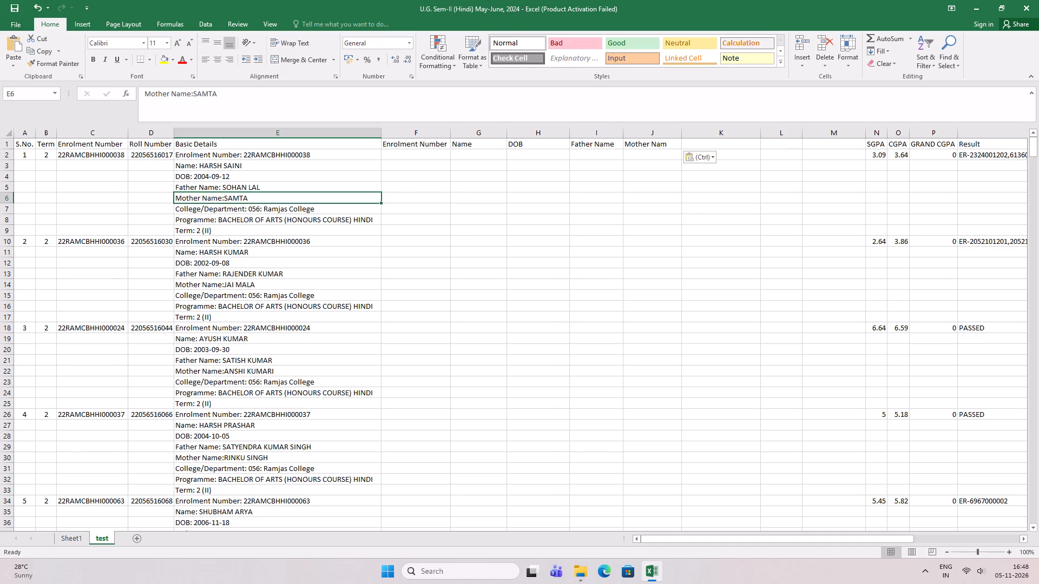
Copy the label "College/Department" from the Basic Details text in E7 into header cell K1.
left_click(204, 210)
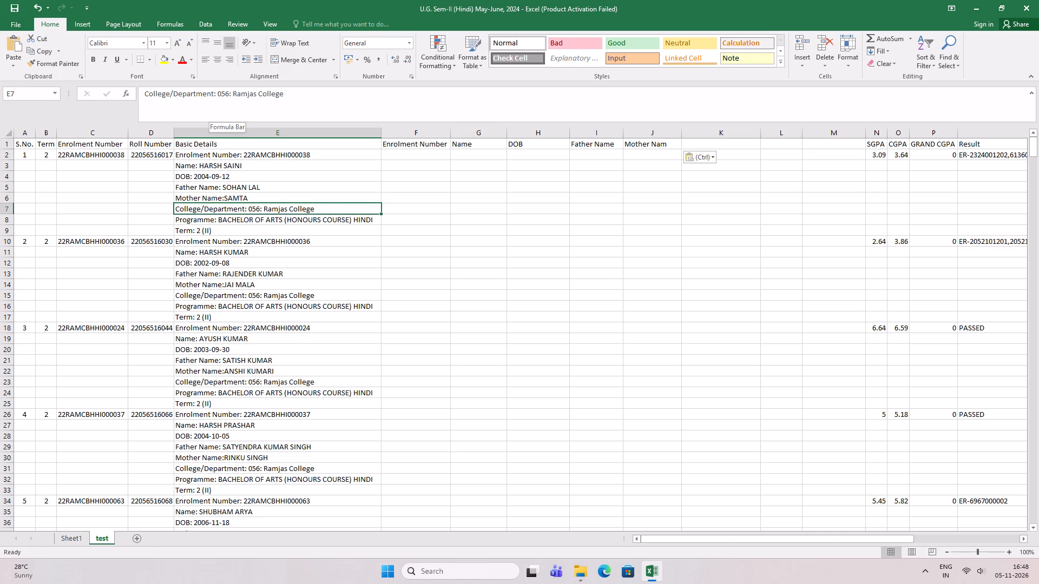
left_click_drag(214, 91, 140, 94)
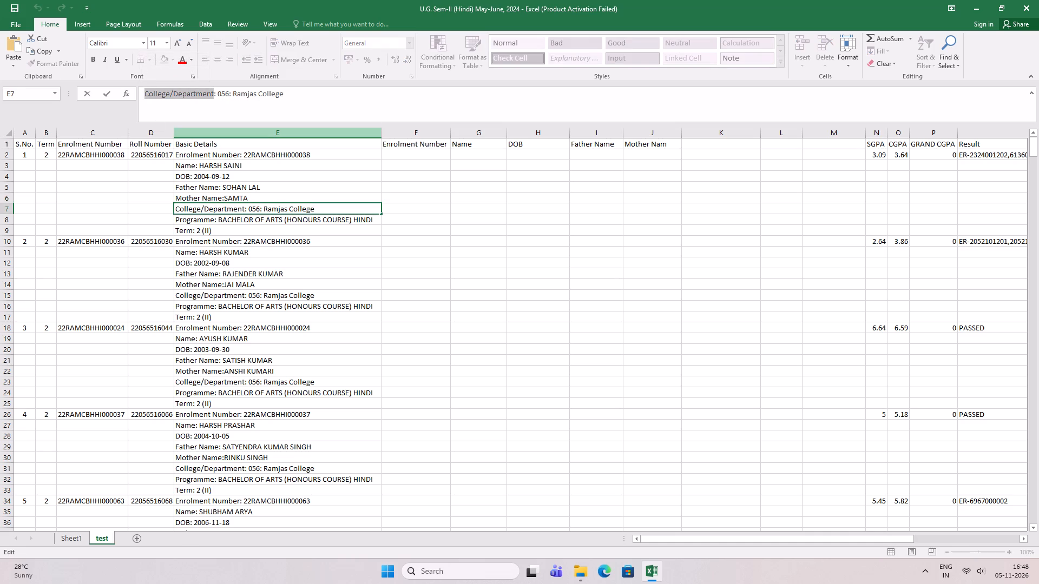
key("ctrl+c")
double_click(699, 140)
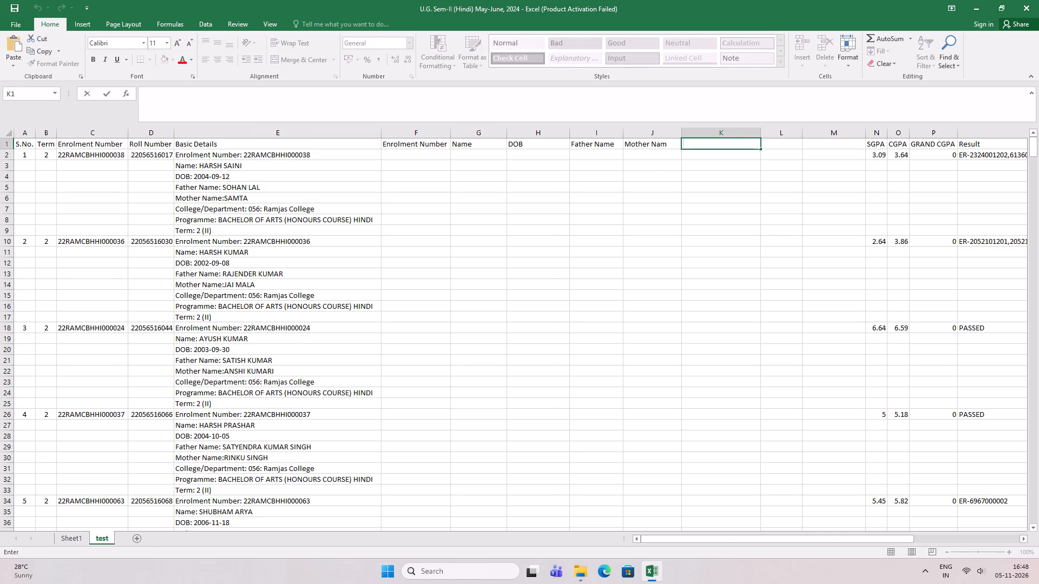
key("ctrl+v")
Copy the label "Programme" from the Basic Details text in E8 into header cell L1.
left_click(206, 220)
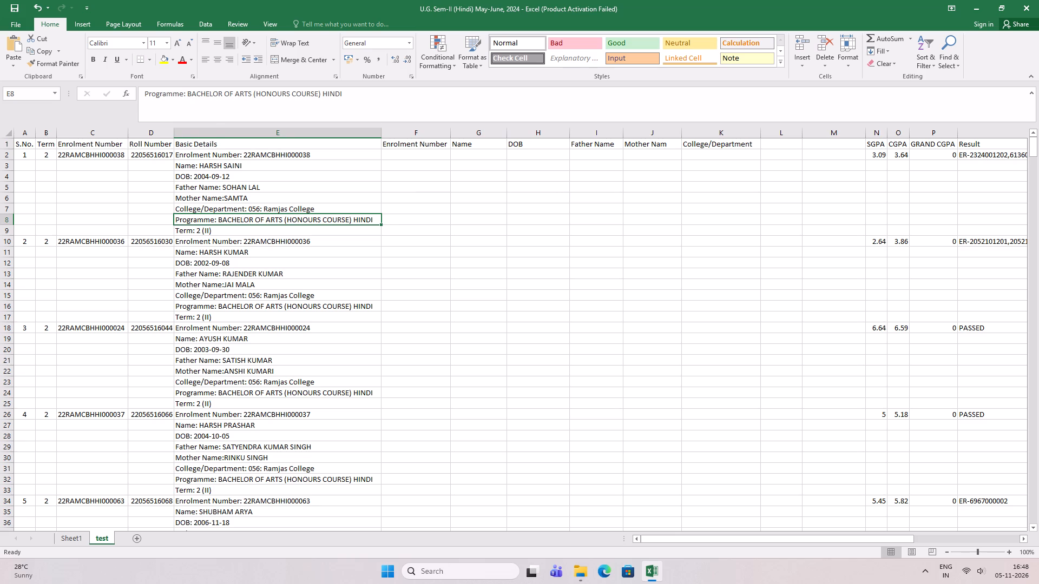
left_click_drag(185, 95, 115, 97)
key("ctrl+c")
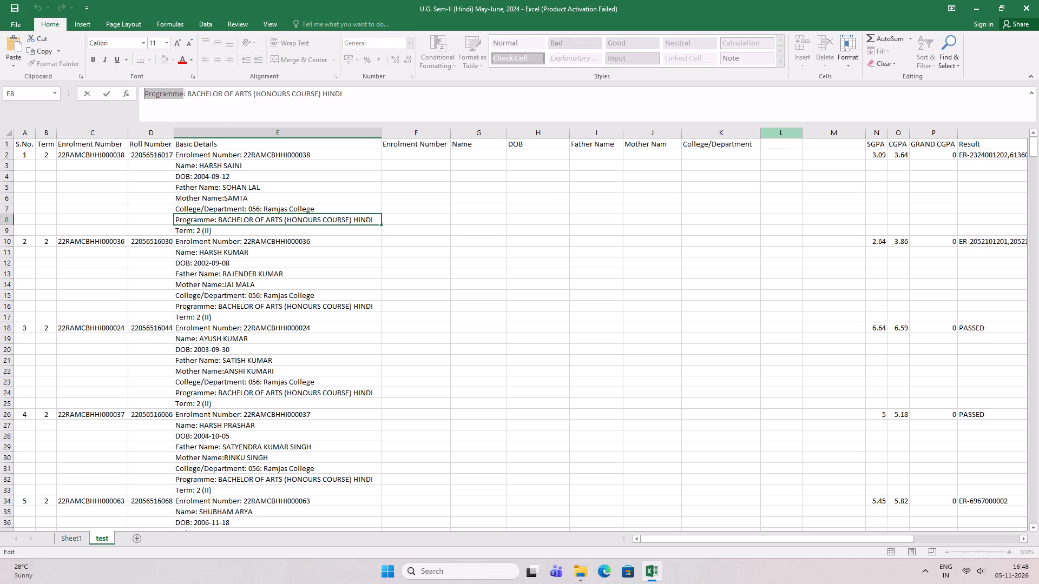
double_click(774, 144)
key("ctrl+v")
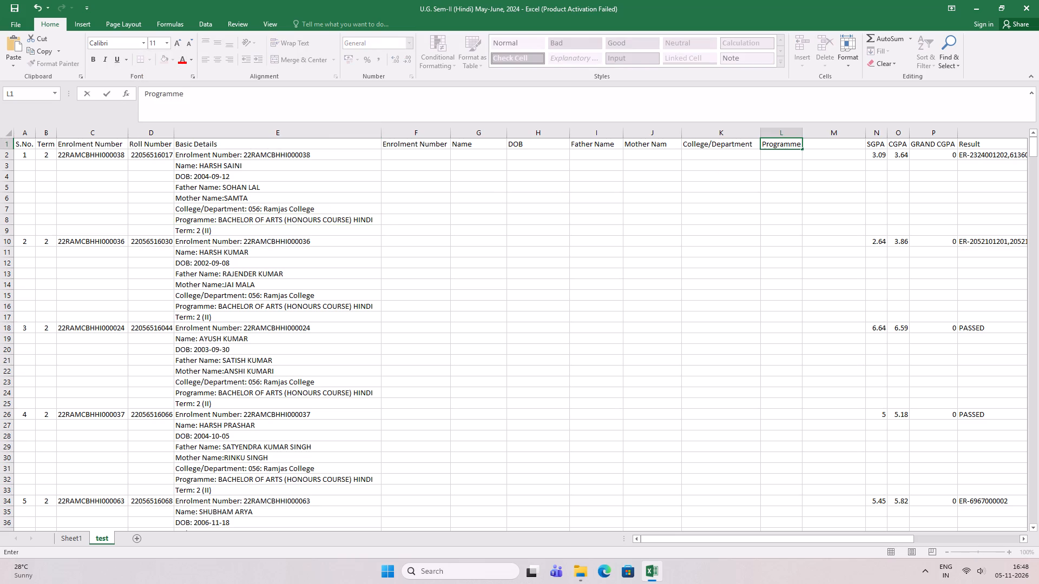
Copy the label "Term" from the Basic Details text in E9 into header cell M1.
left_click(190, 231)
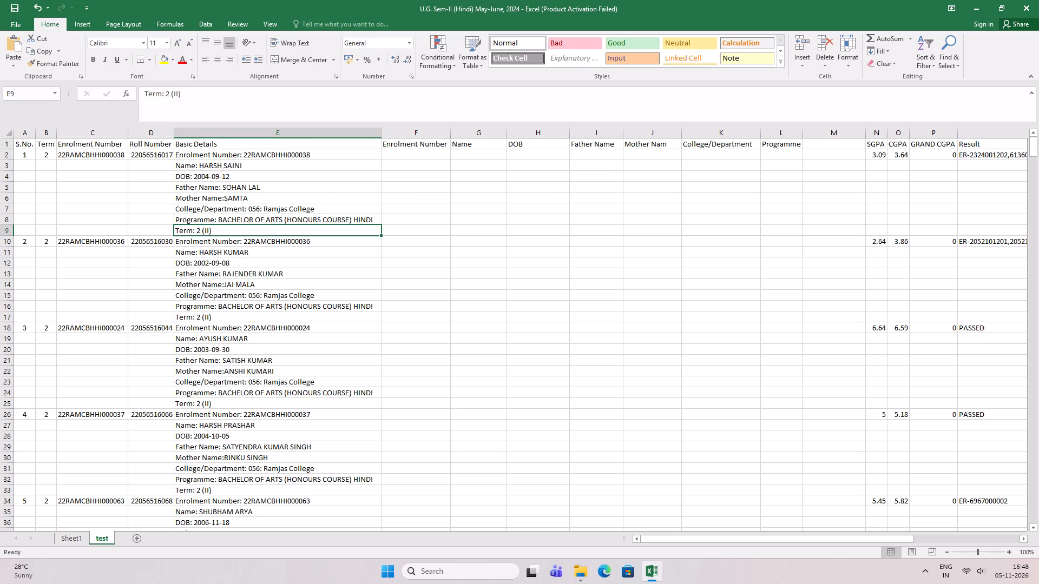
left_click_drag(162, 94, 128, 97)
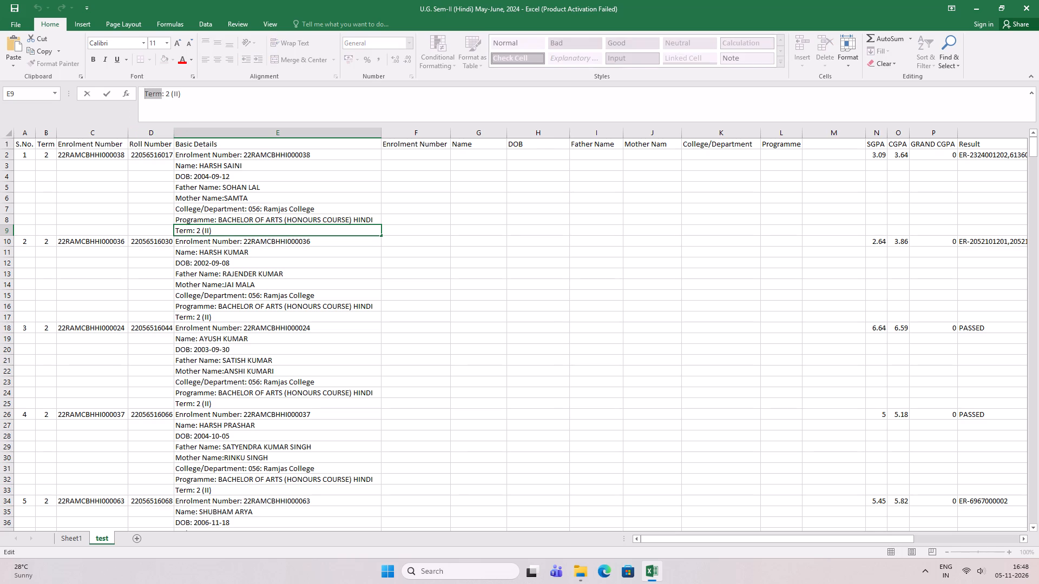
key("ctrl+c")
key("ctrl+c")
double_click(820, 146)
key("ctrl+v")
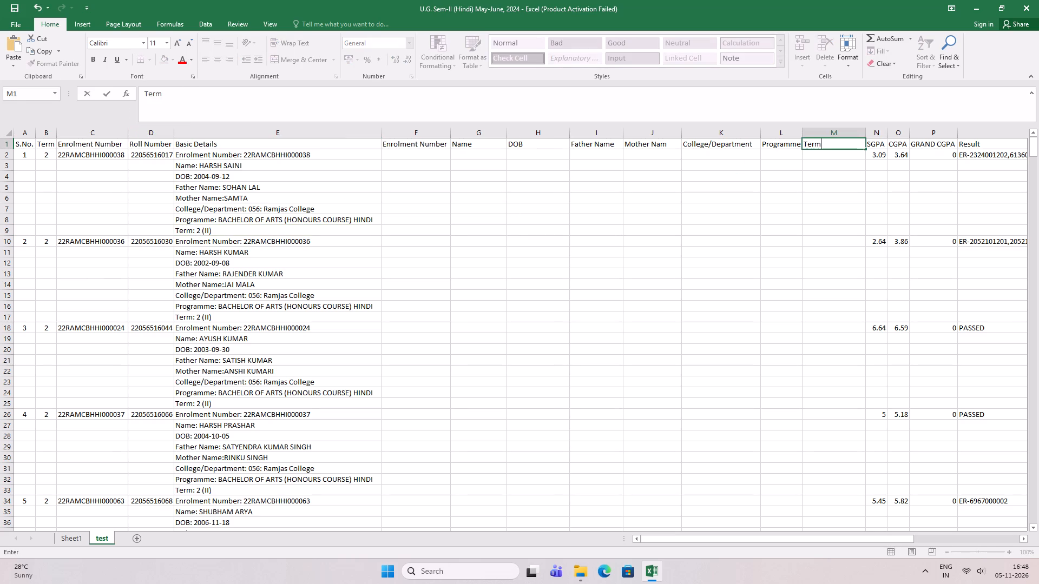
left_click(792, 197)
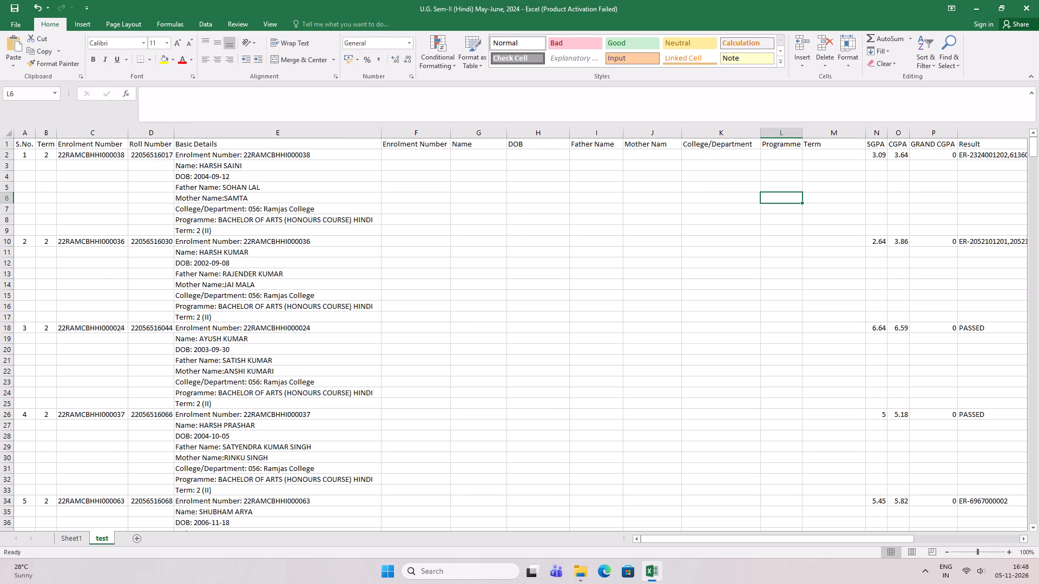
Start a CONCATENATE formula in F2 under Enrolment Number, with Basic Details cell E2 as its first argument.
left_click(409, 160)
double_click(410, 153)
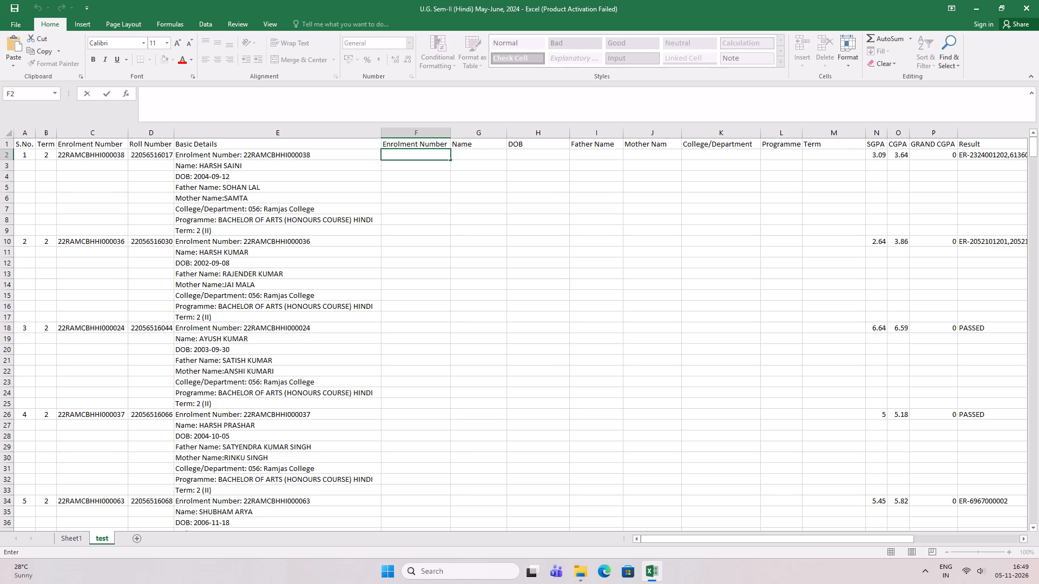
left_click(227, 165)
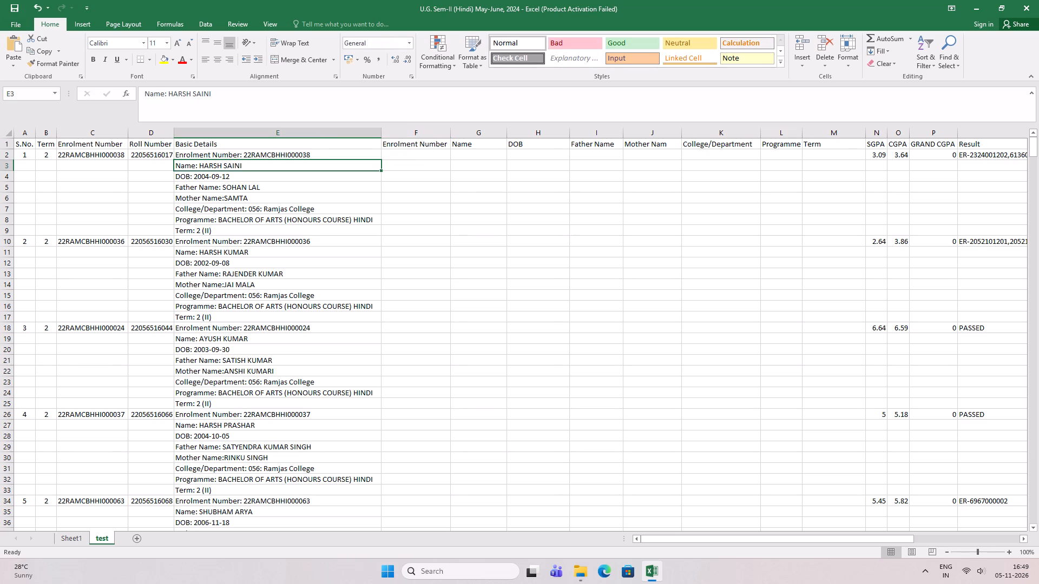
left_click(394, 155)
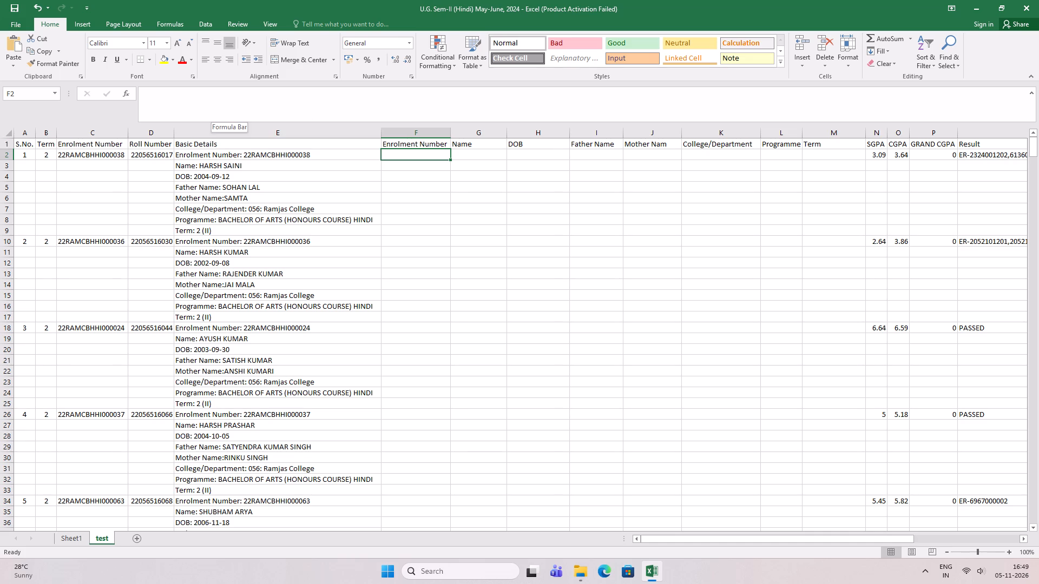
left_click(165, 93)
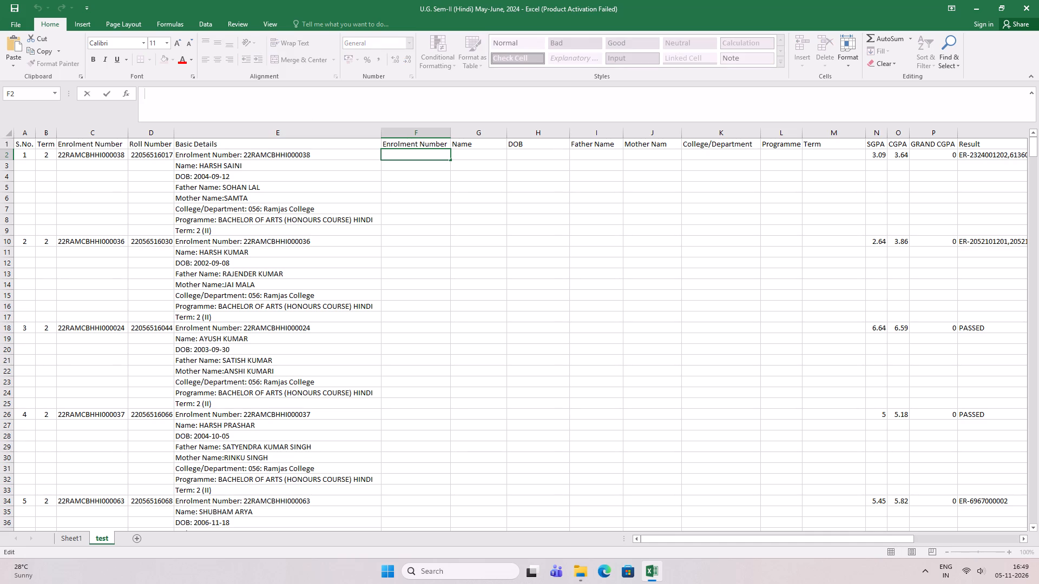
key("equal")
type("con")
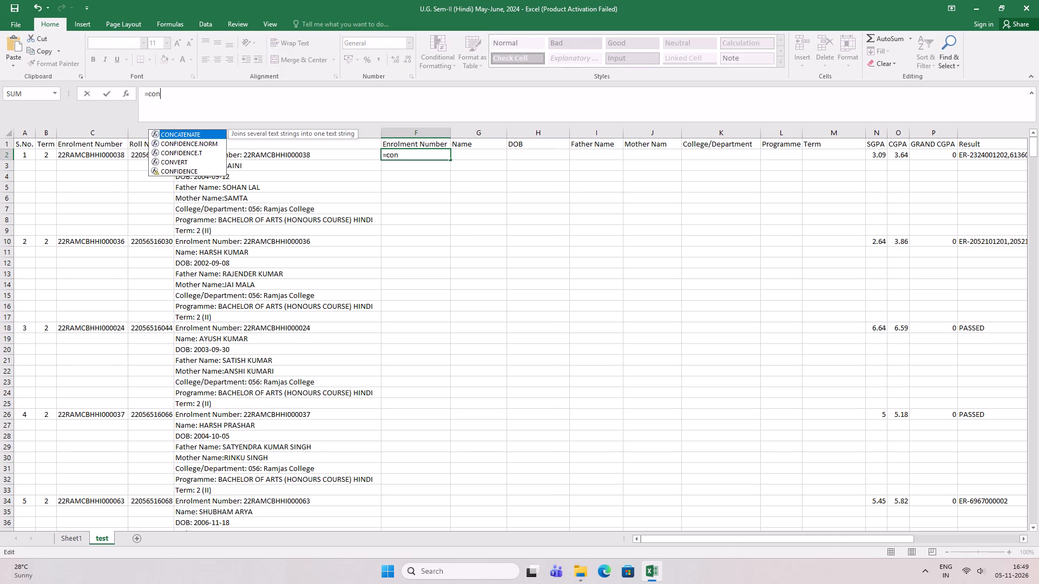
key("Tab")
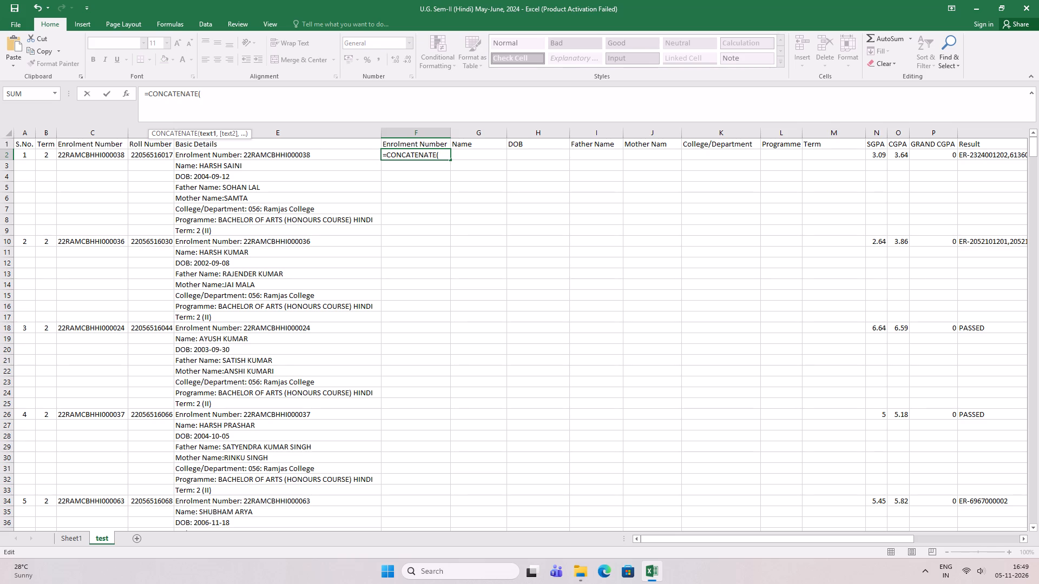
left_click(261, 156)
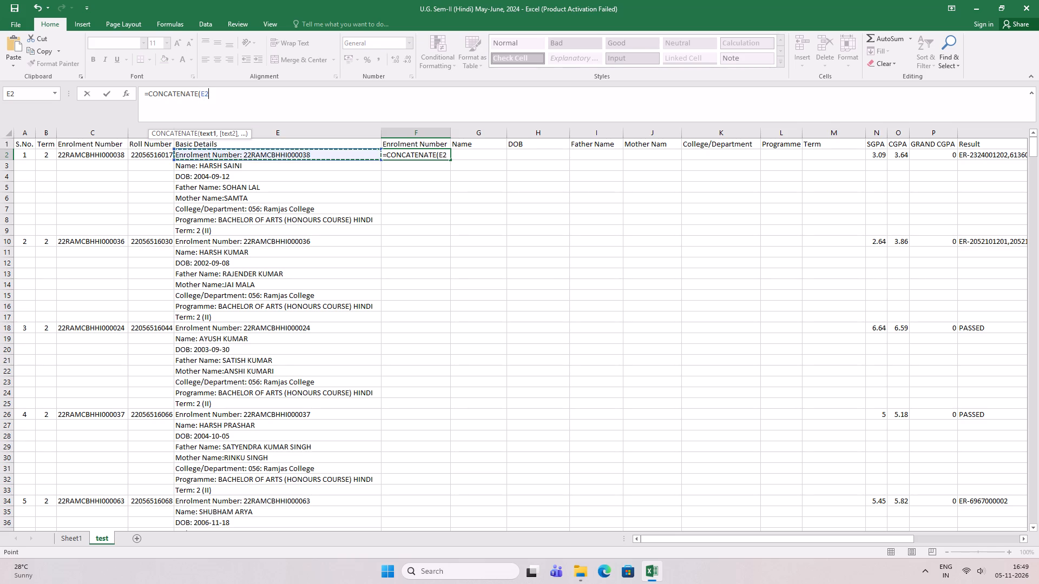